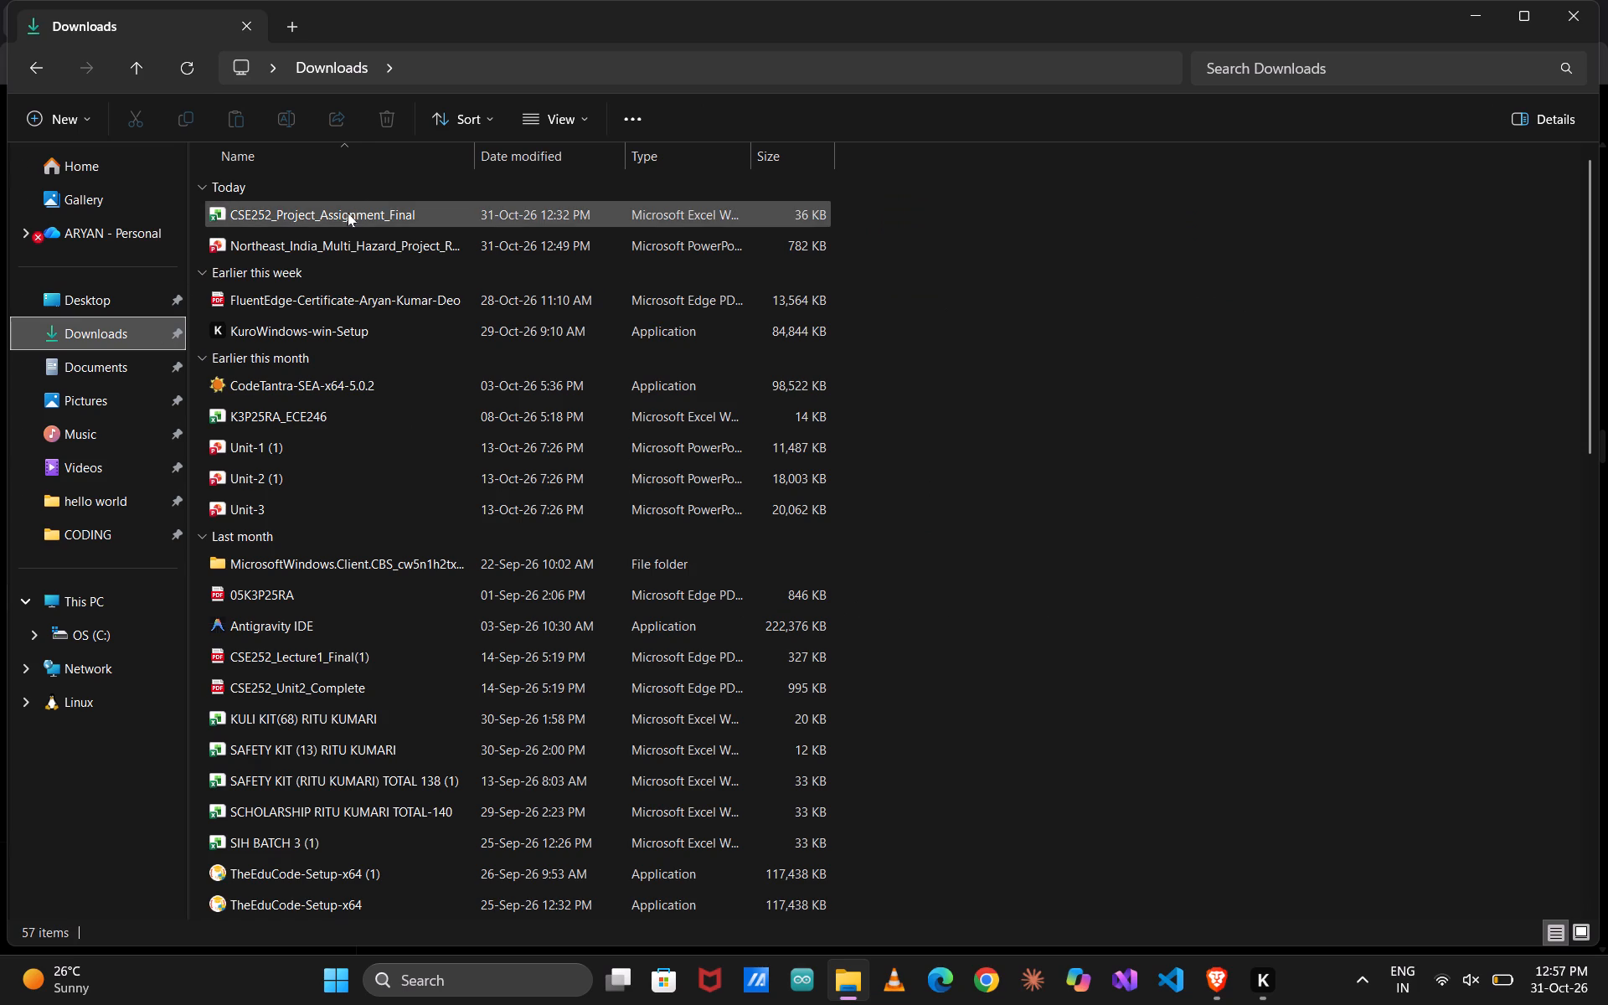
{"action": "double_click", "coordinate": [342, 219]}
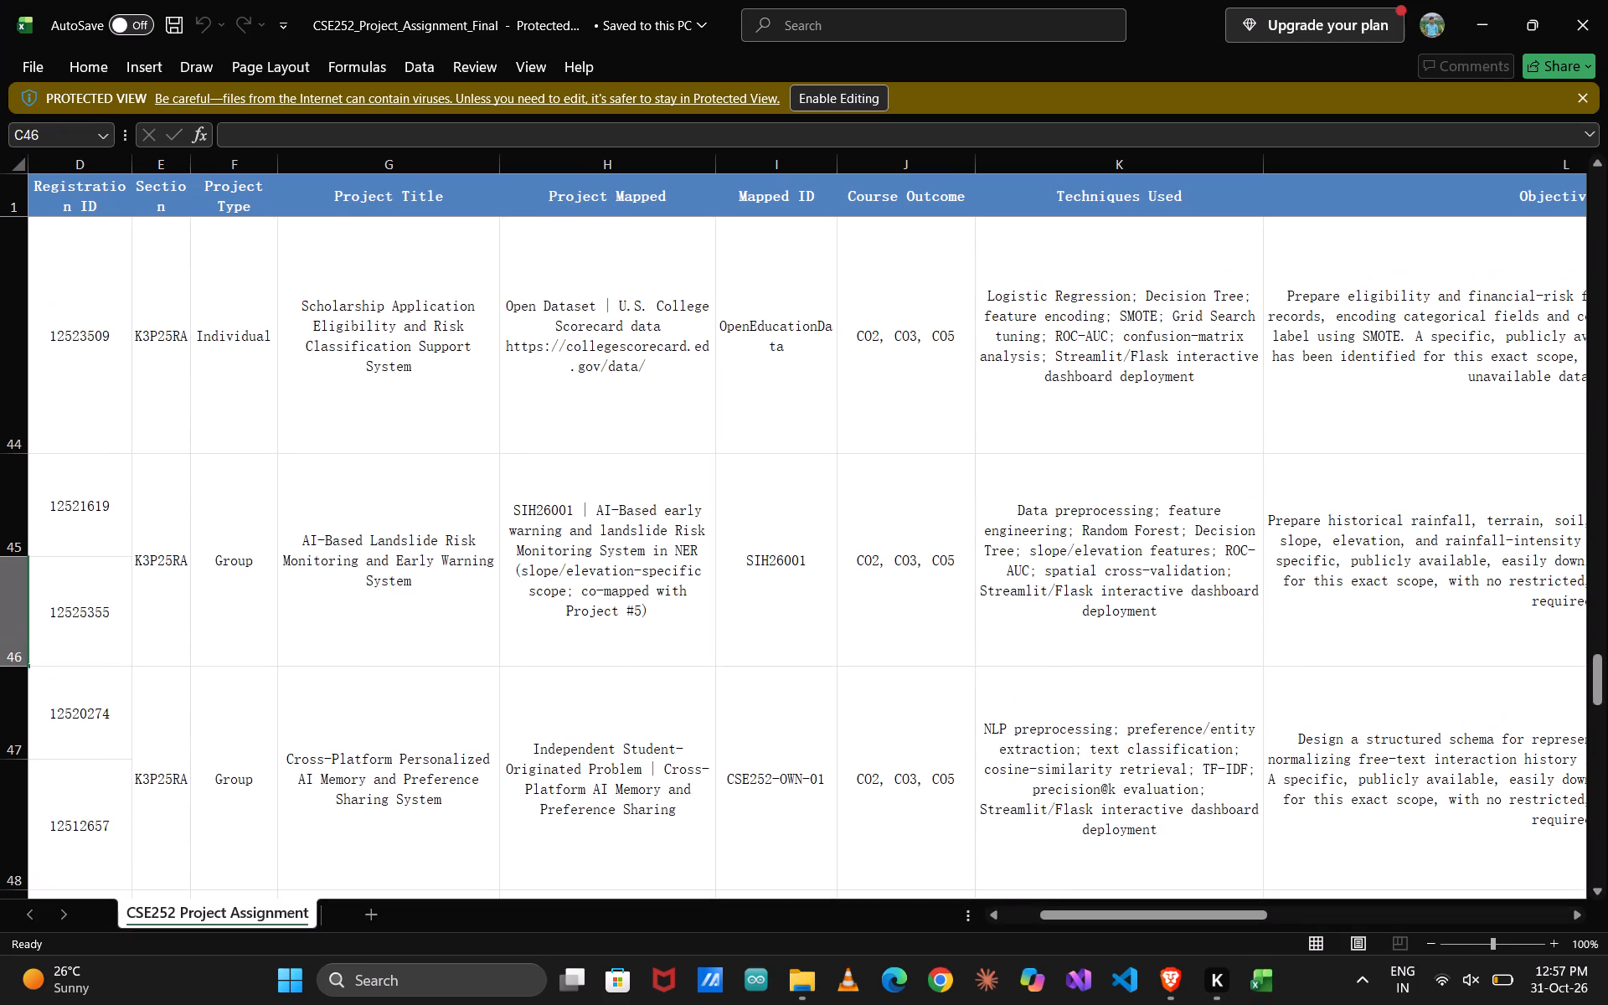
{"action": "left_click", "coordinate": [1591, 13]}
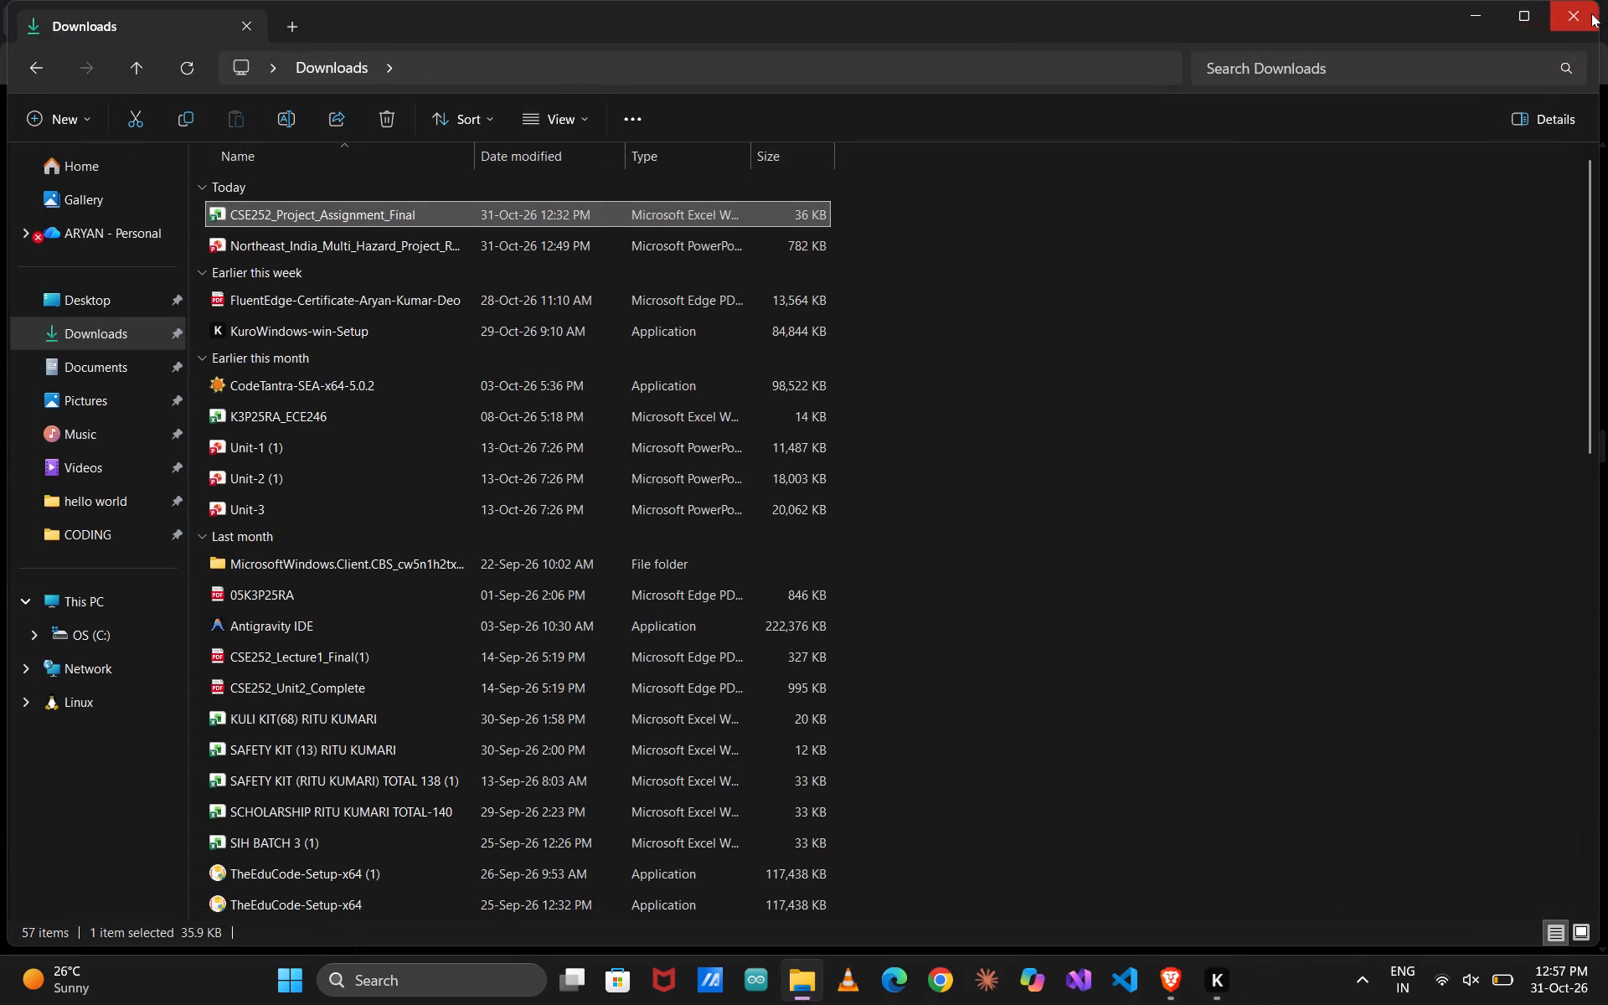
{"action": "double_click", "coordinate": [726, 230]}
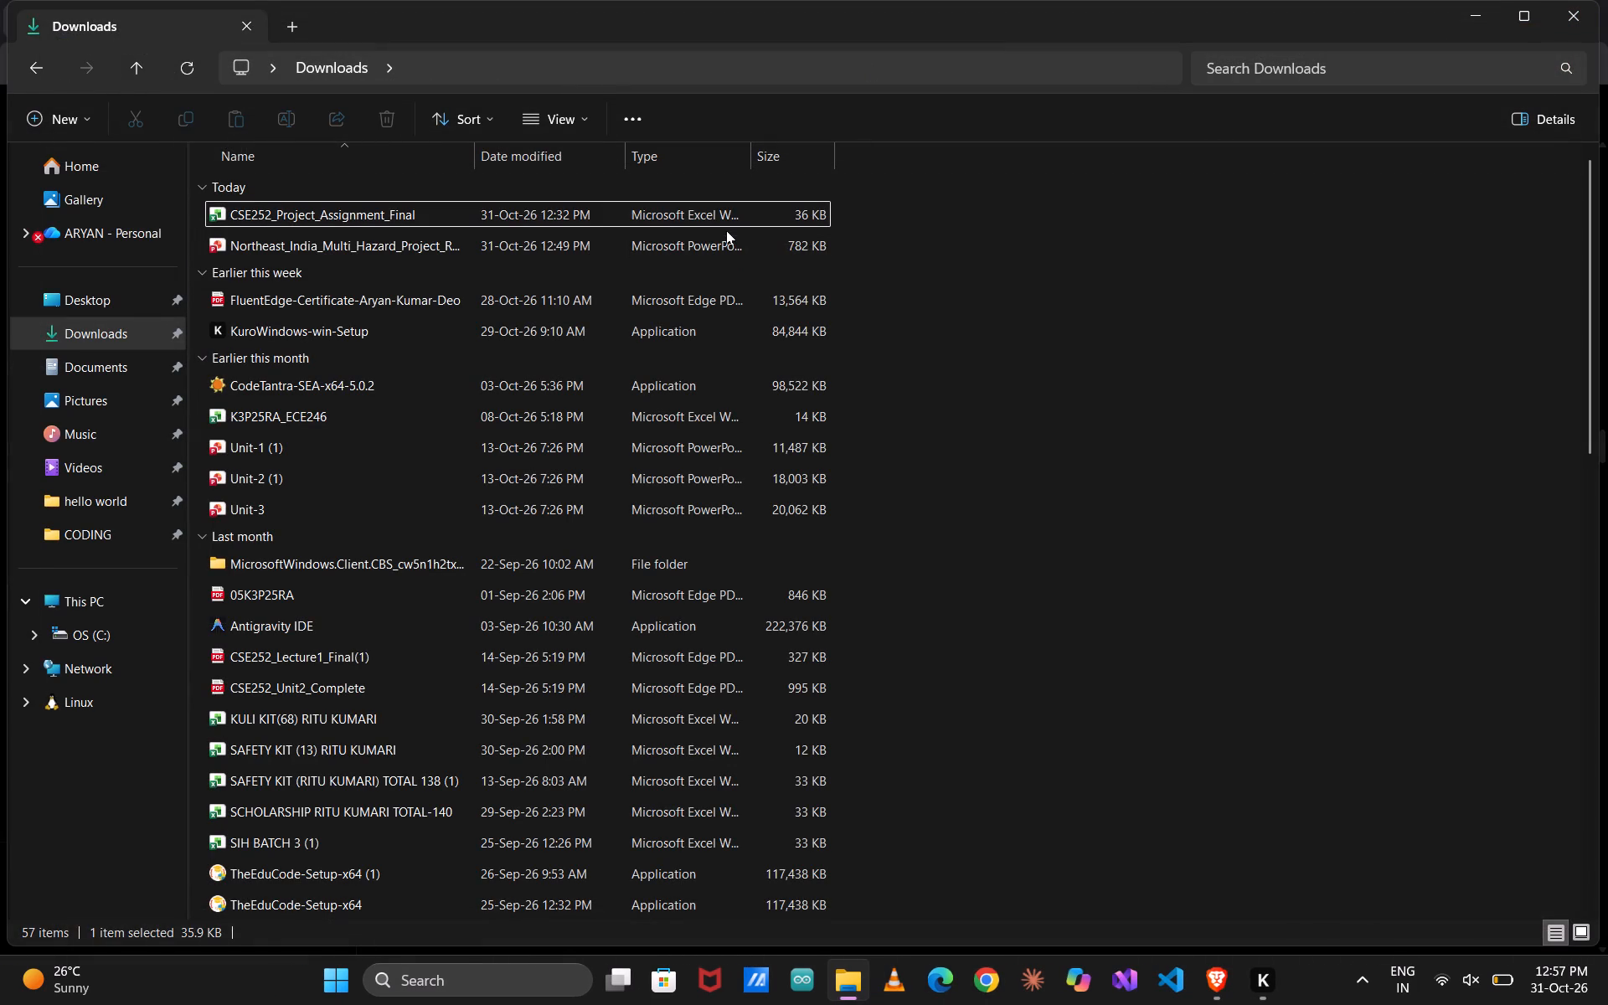
{"action": "left_click", "coordinate": [713, 253]}
{"action": "double_click", "coordinate": [713, 253]}
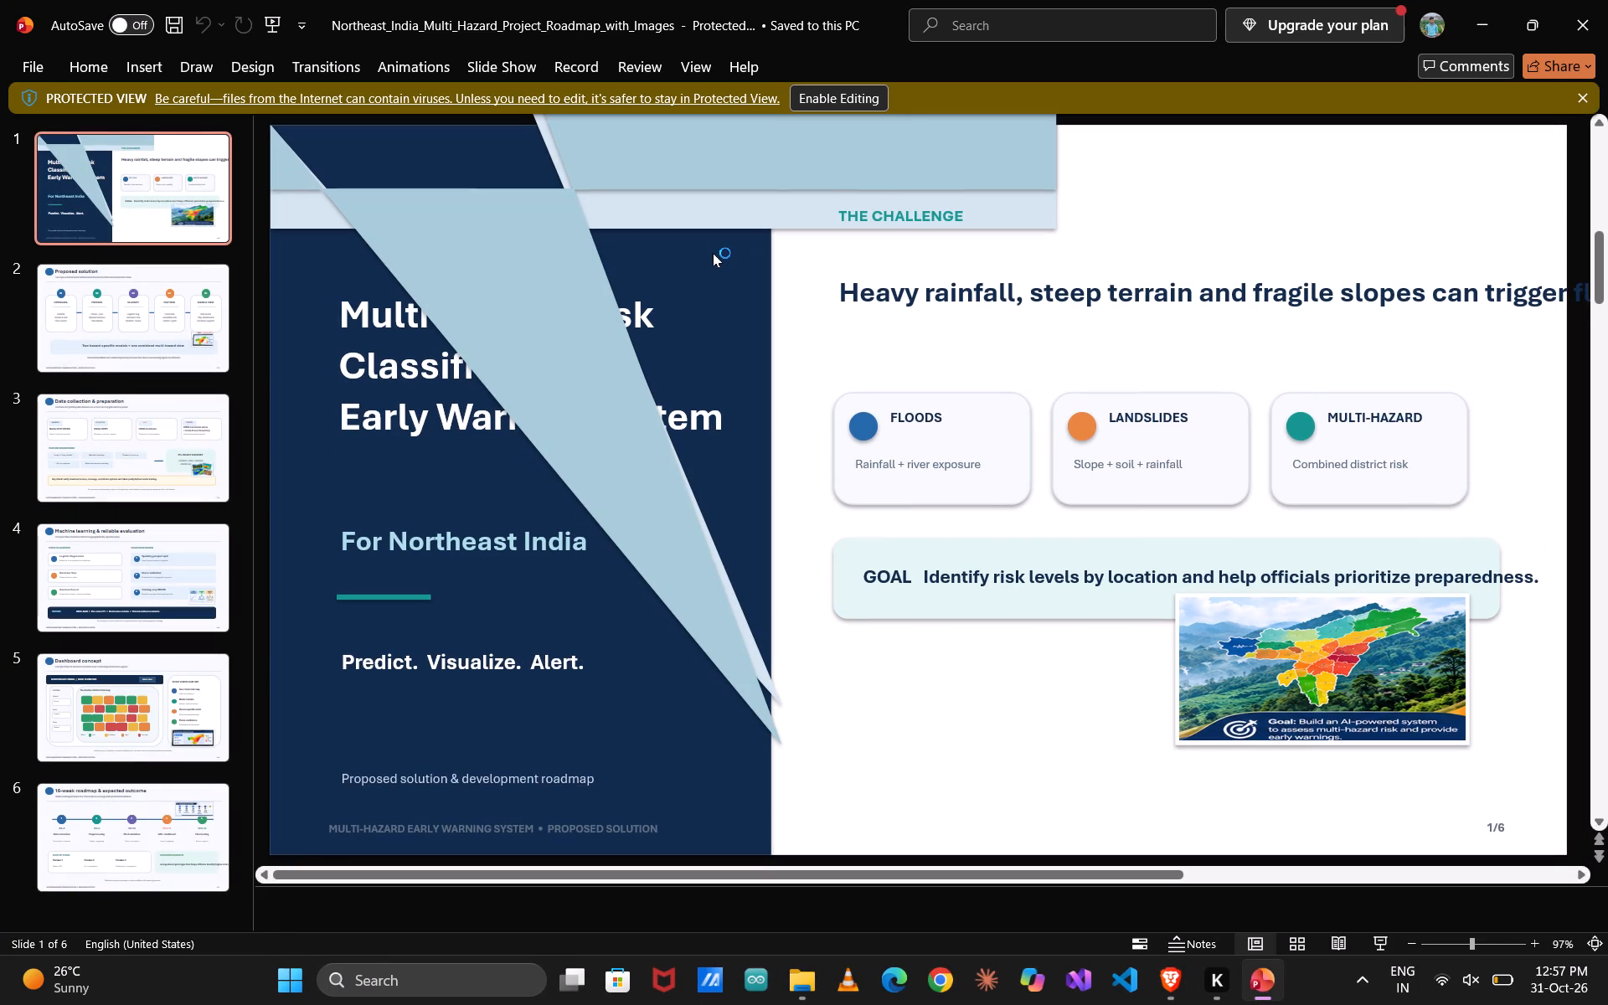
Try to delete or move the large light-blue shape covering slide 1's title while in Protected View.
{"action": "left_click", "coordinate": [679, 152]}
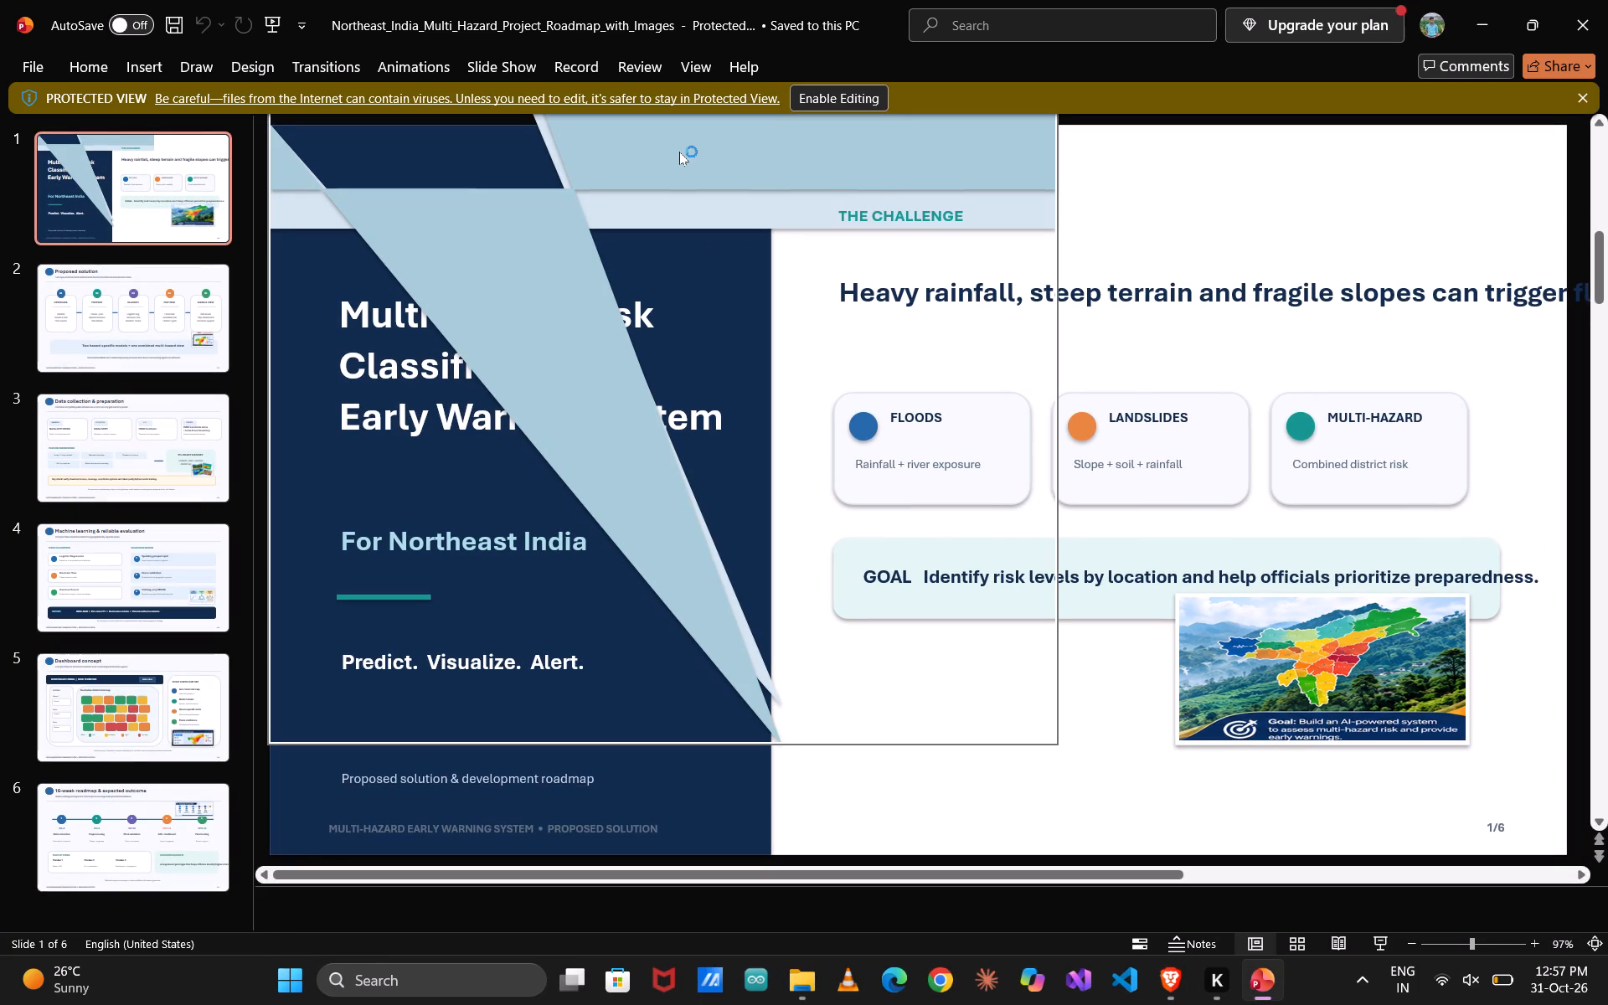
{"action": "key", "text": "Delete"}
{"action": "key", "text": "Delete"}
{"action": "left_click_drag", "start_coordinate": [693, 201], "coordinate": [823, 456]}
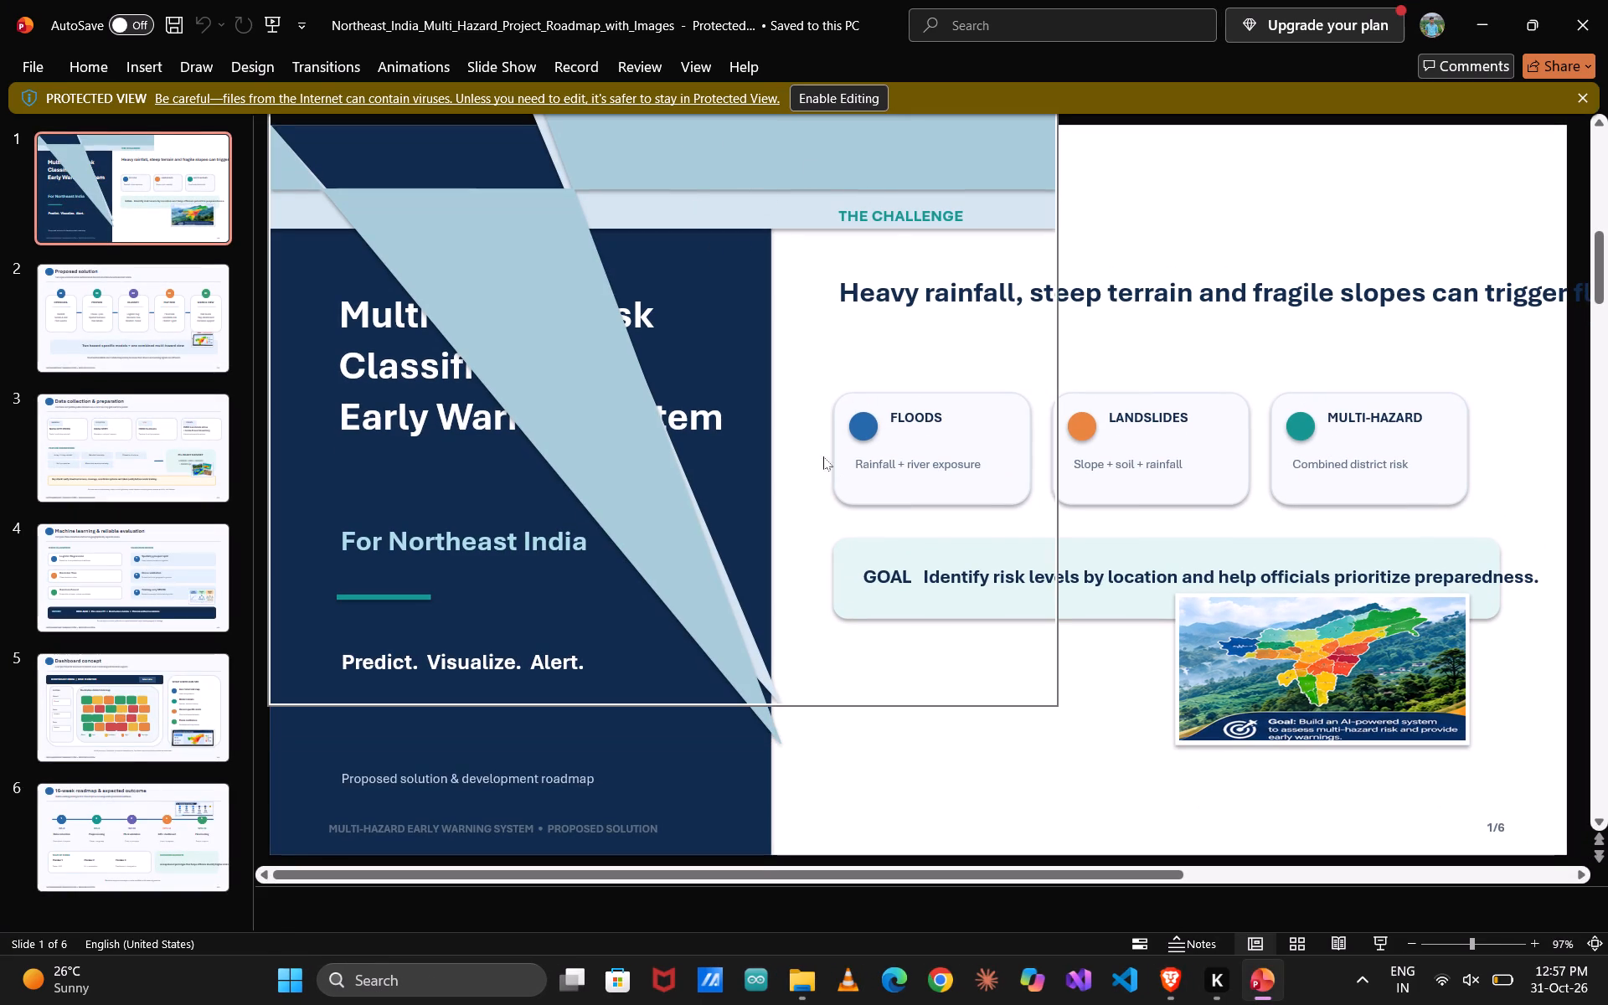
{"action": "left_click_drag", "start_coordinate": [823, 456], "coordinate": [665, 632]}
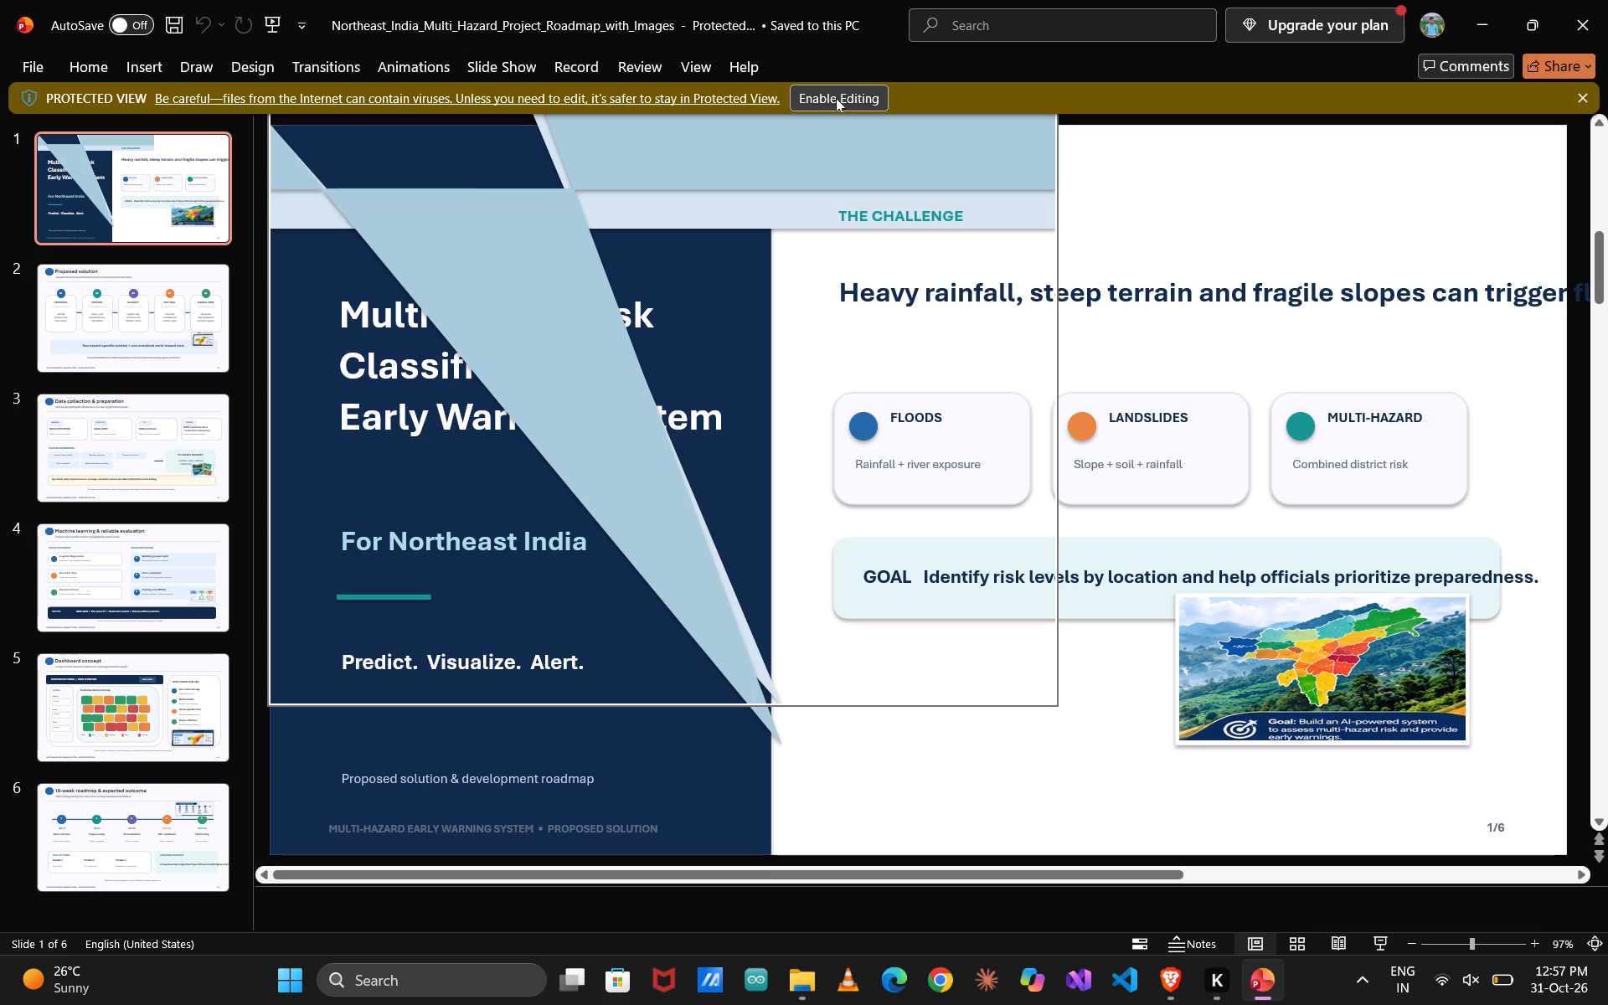
Enable editing and delete both large light-blue shapes that overlap the title on slide 1.
{"action": "left_click", "coordinate": [836, 99]}
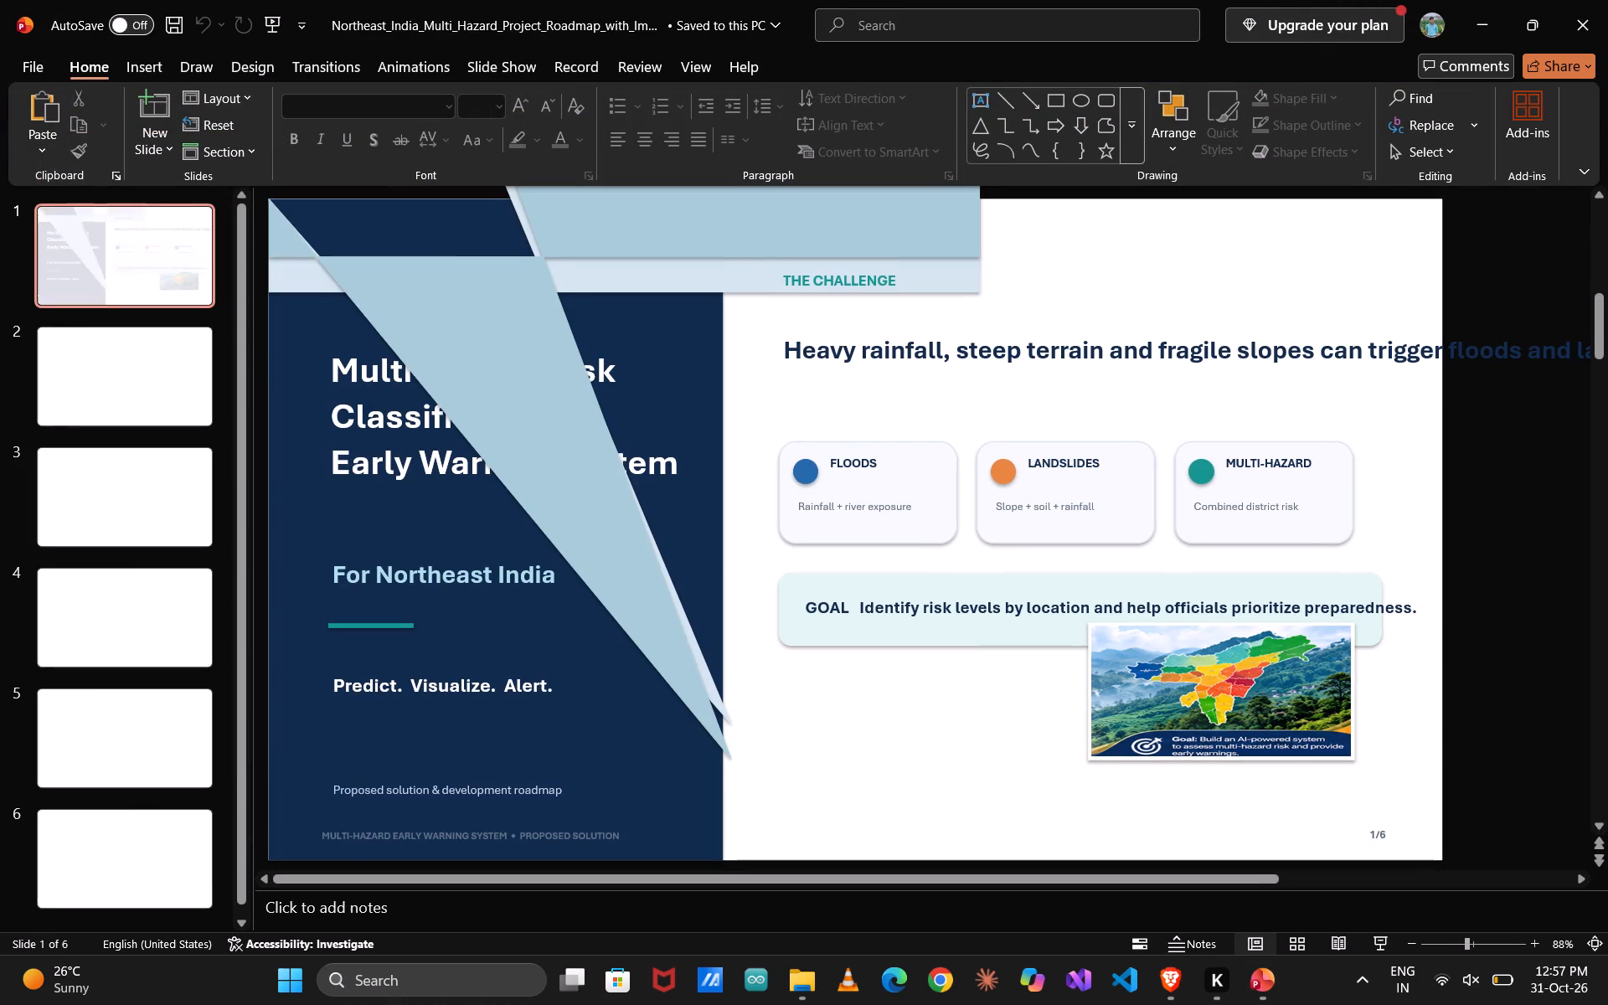
{"action": "left_click", "coordinate": [714, 251]}
{"action": "key", "text": "Delete"}
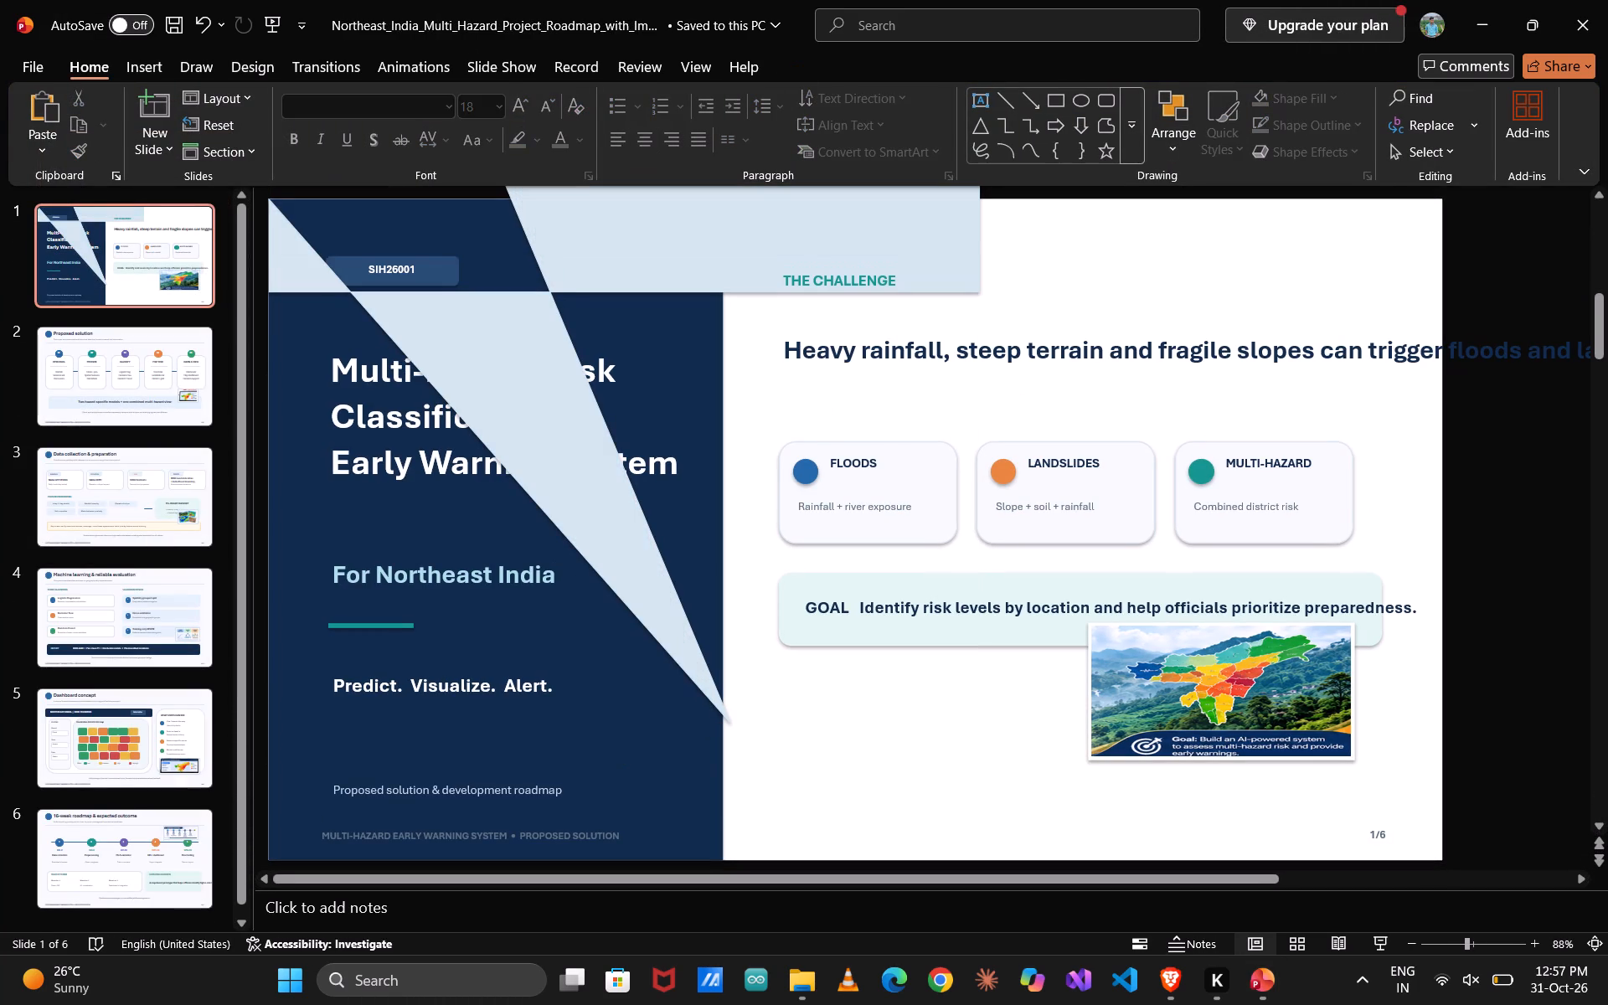
{"action": "left_click", "coordinate": [714, 251]}
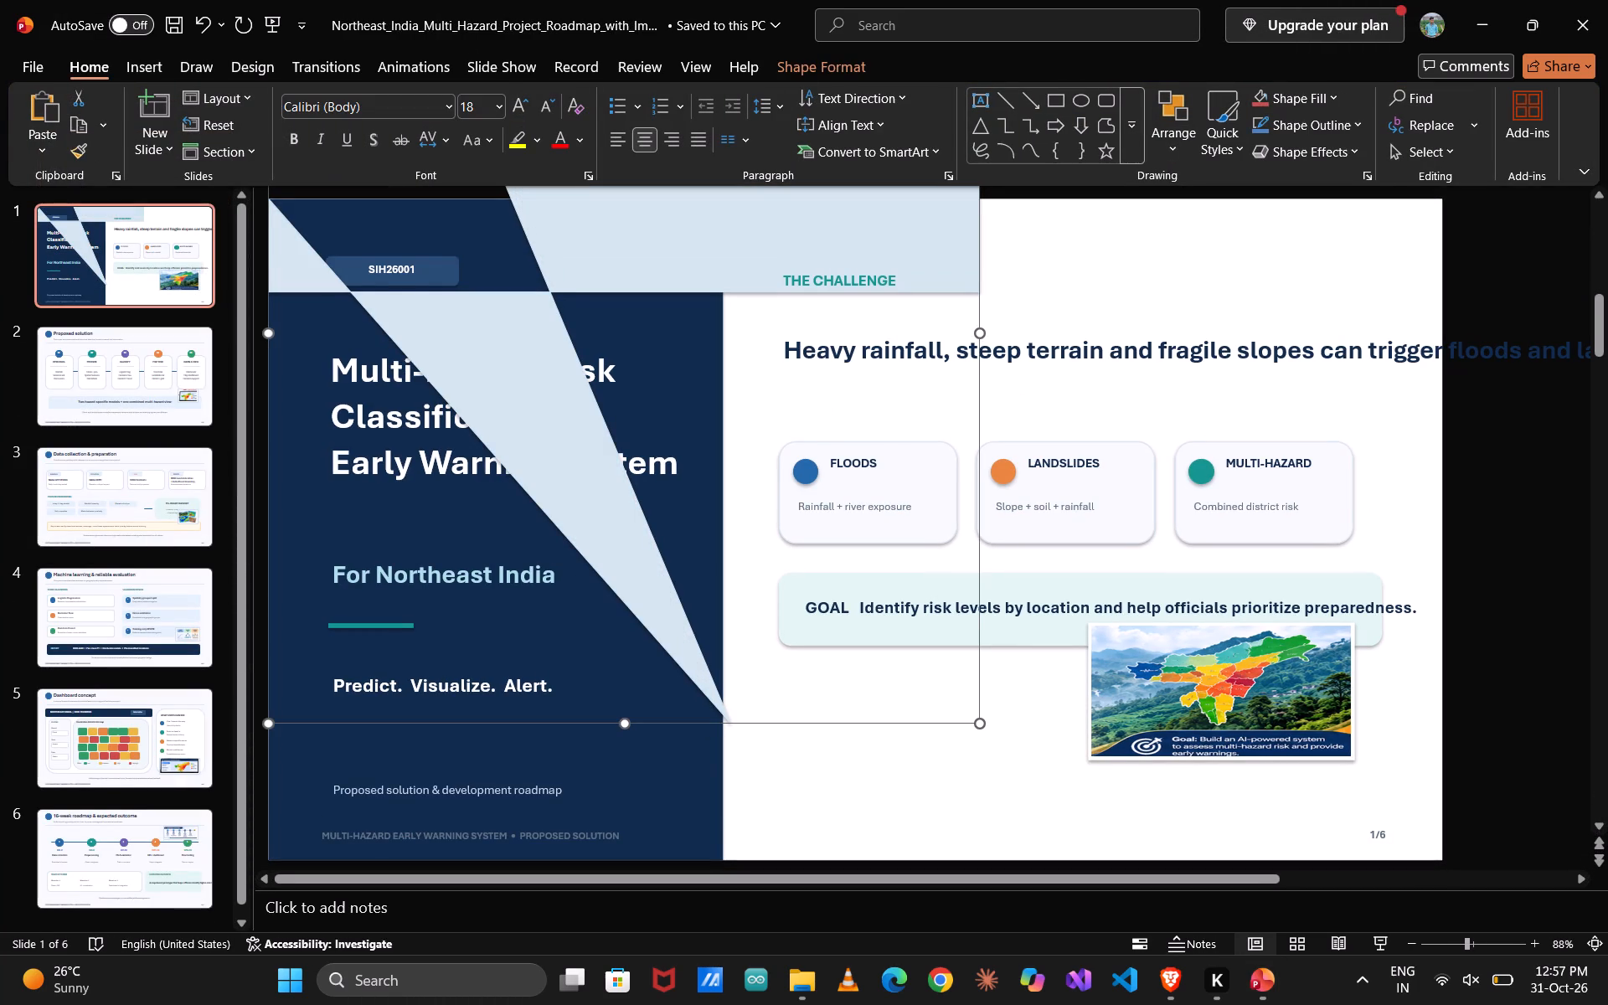
{"action": "key", "text": "Delete"}
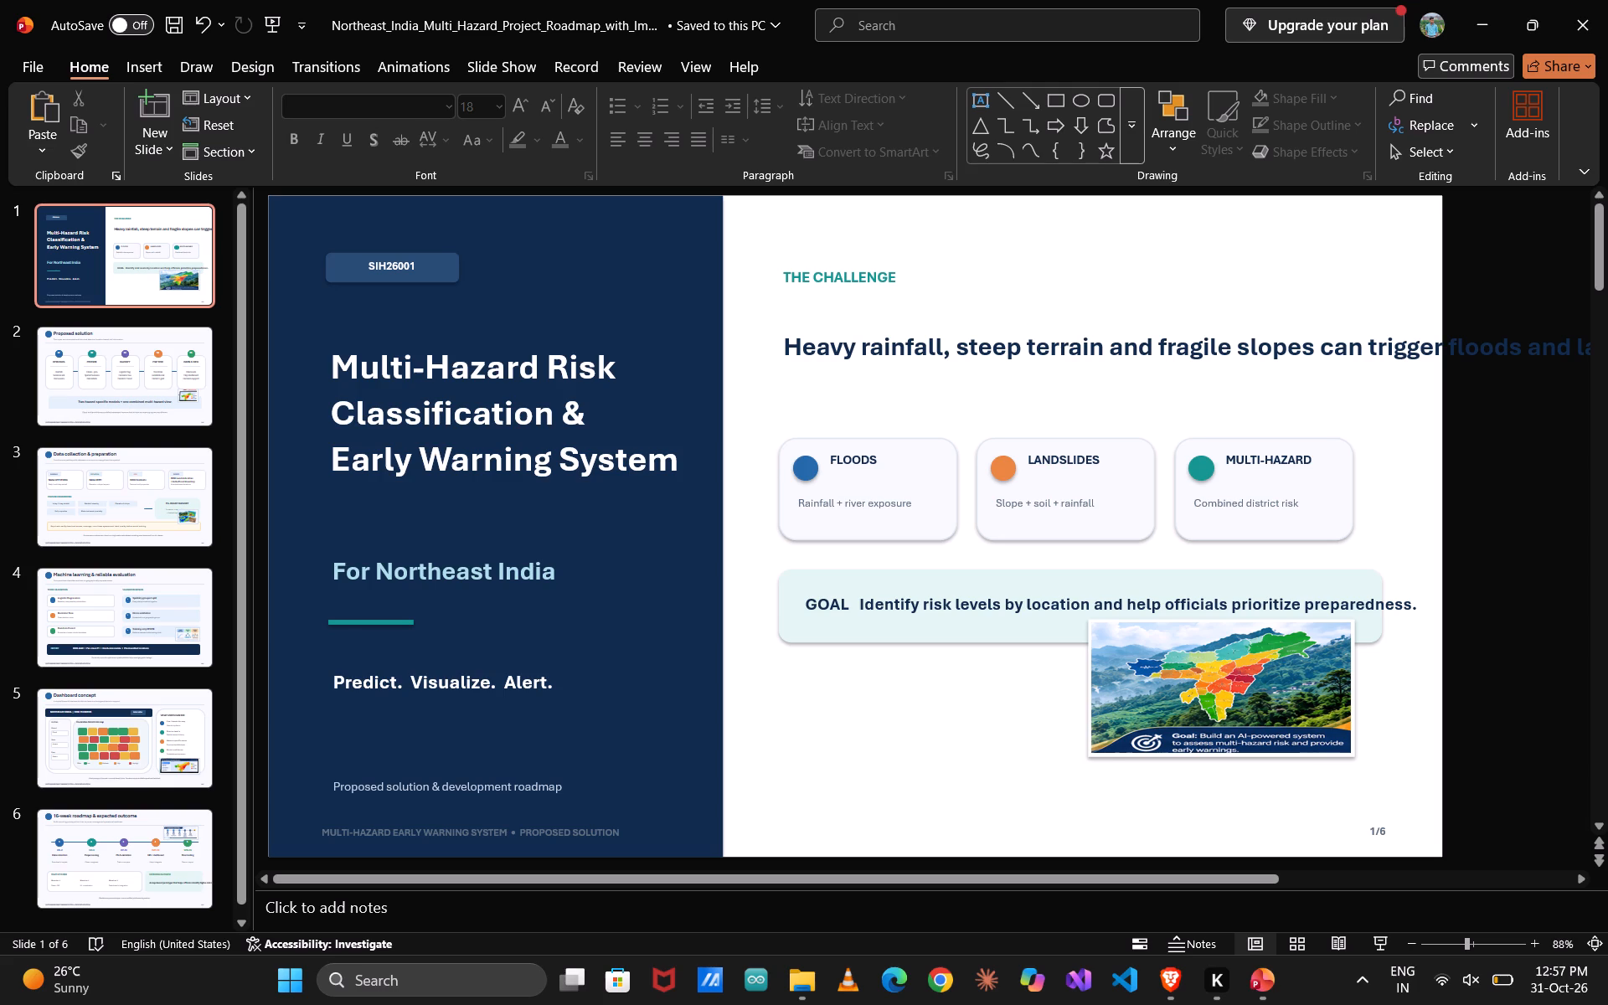
Move the map picture off its blank white backing rectangle on slide 1 and delete that rectangle.
{"action": "left_click", "coordinate": [927, 624]}
{"action": "left_click_drag", "start_coordinate": [1229, 688], "coordinate": [1077, 763]}
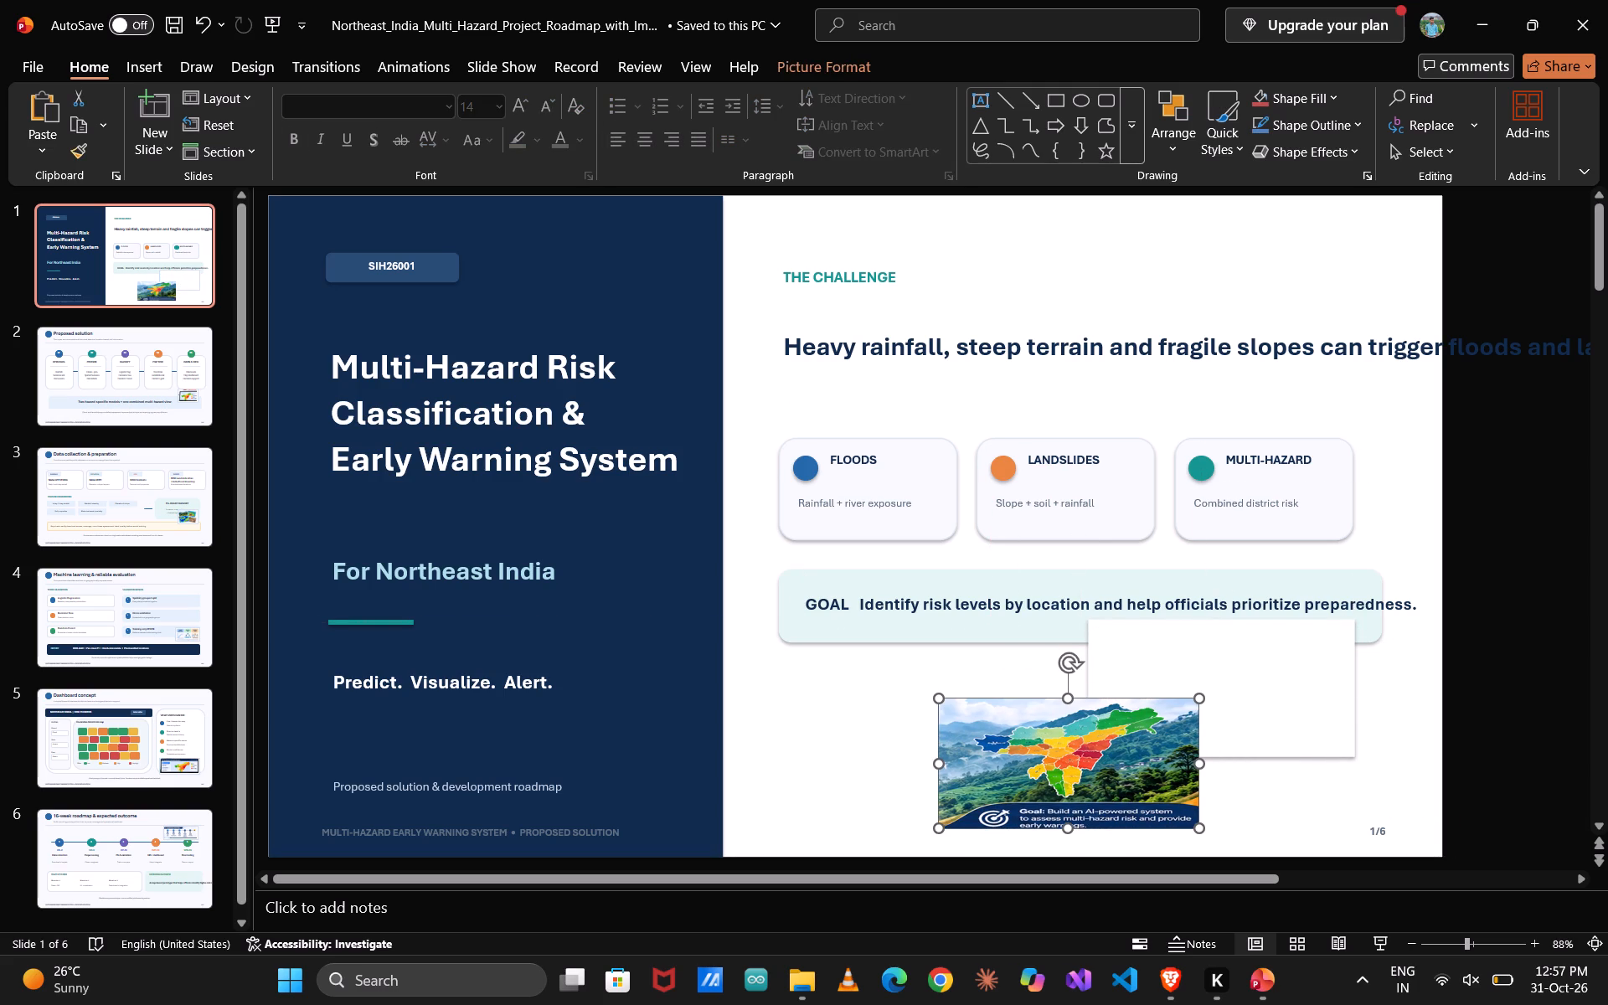
{"action": "double_click", "coordinate": [1209, 692]}
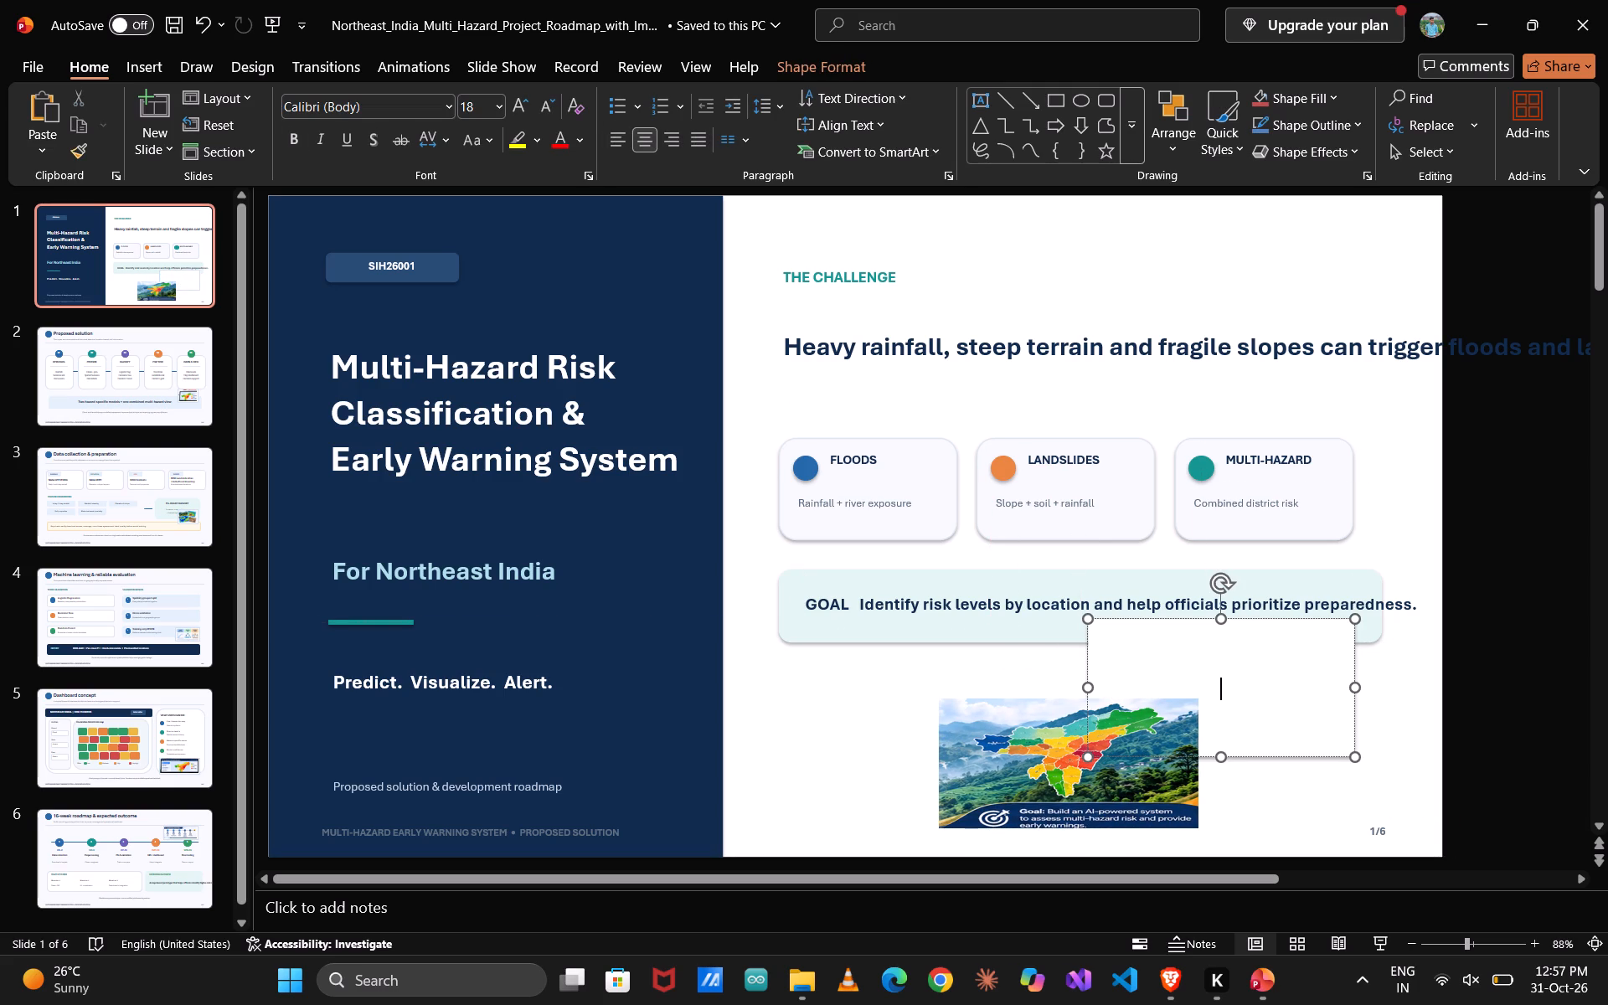
{"action": "key", "text": "Delete"}
{"action": "key", "text": "Delete"}
{"action": "left_click_drag", "start_coordinate": [1302, 704], "coordinate": [1409, 762]}
{"action": "left_click", "coordinate": [1420, 728]}
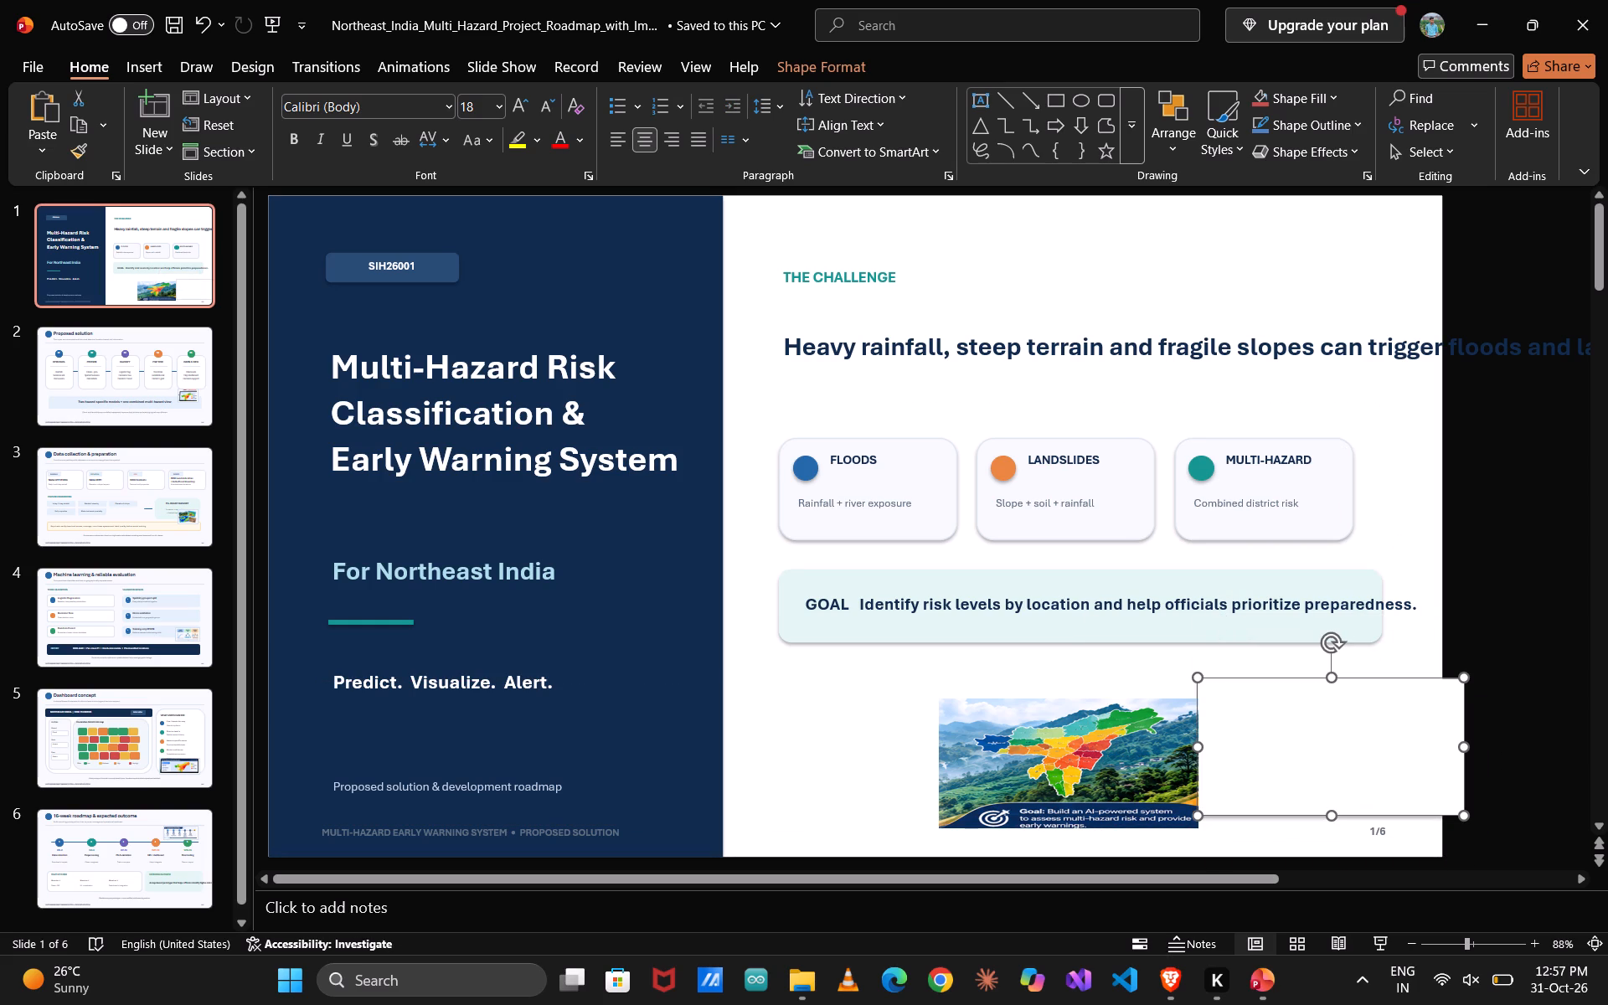
{"action": "key", "text": "Delete"}
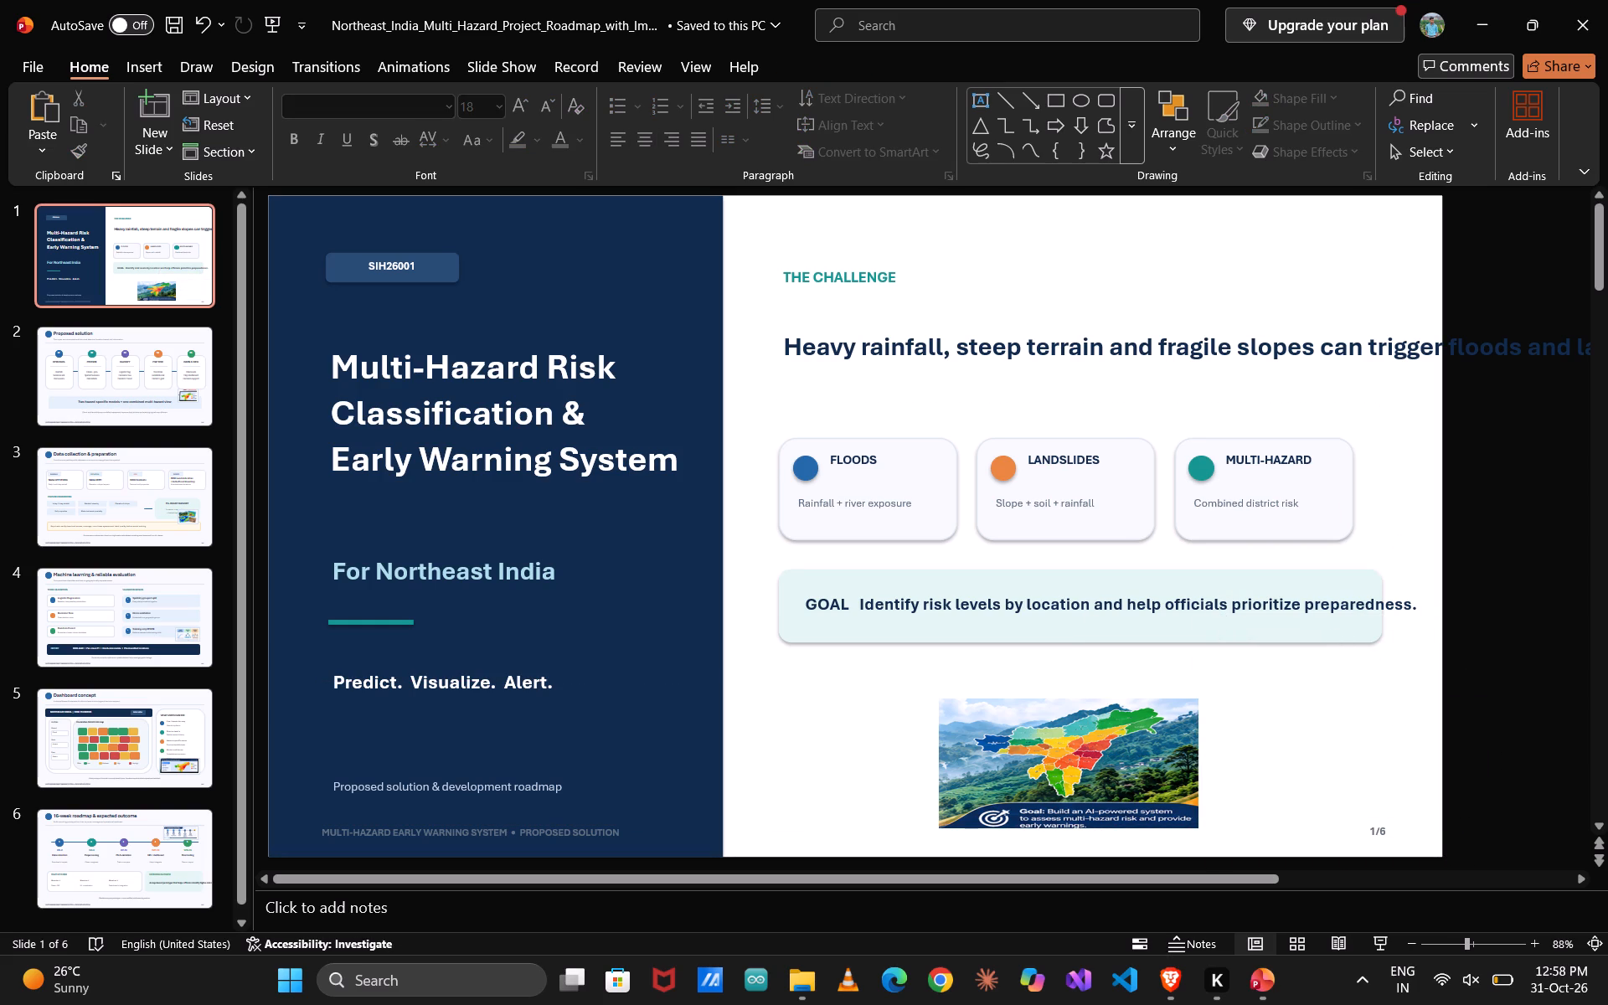
Enlarge the map picture on slide 1 and place it just below the GOAL box, near that box's left edge.
{"action": "left_click", "coordinate": [1133, 734]}
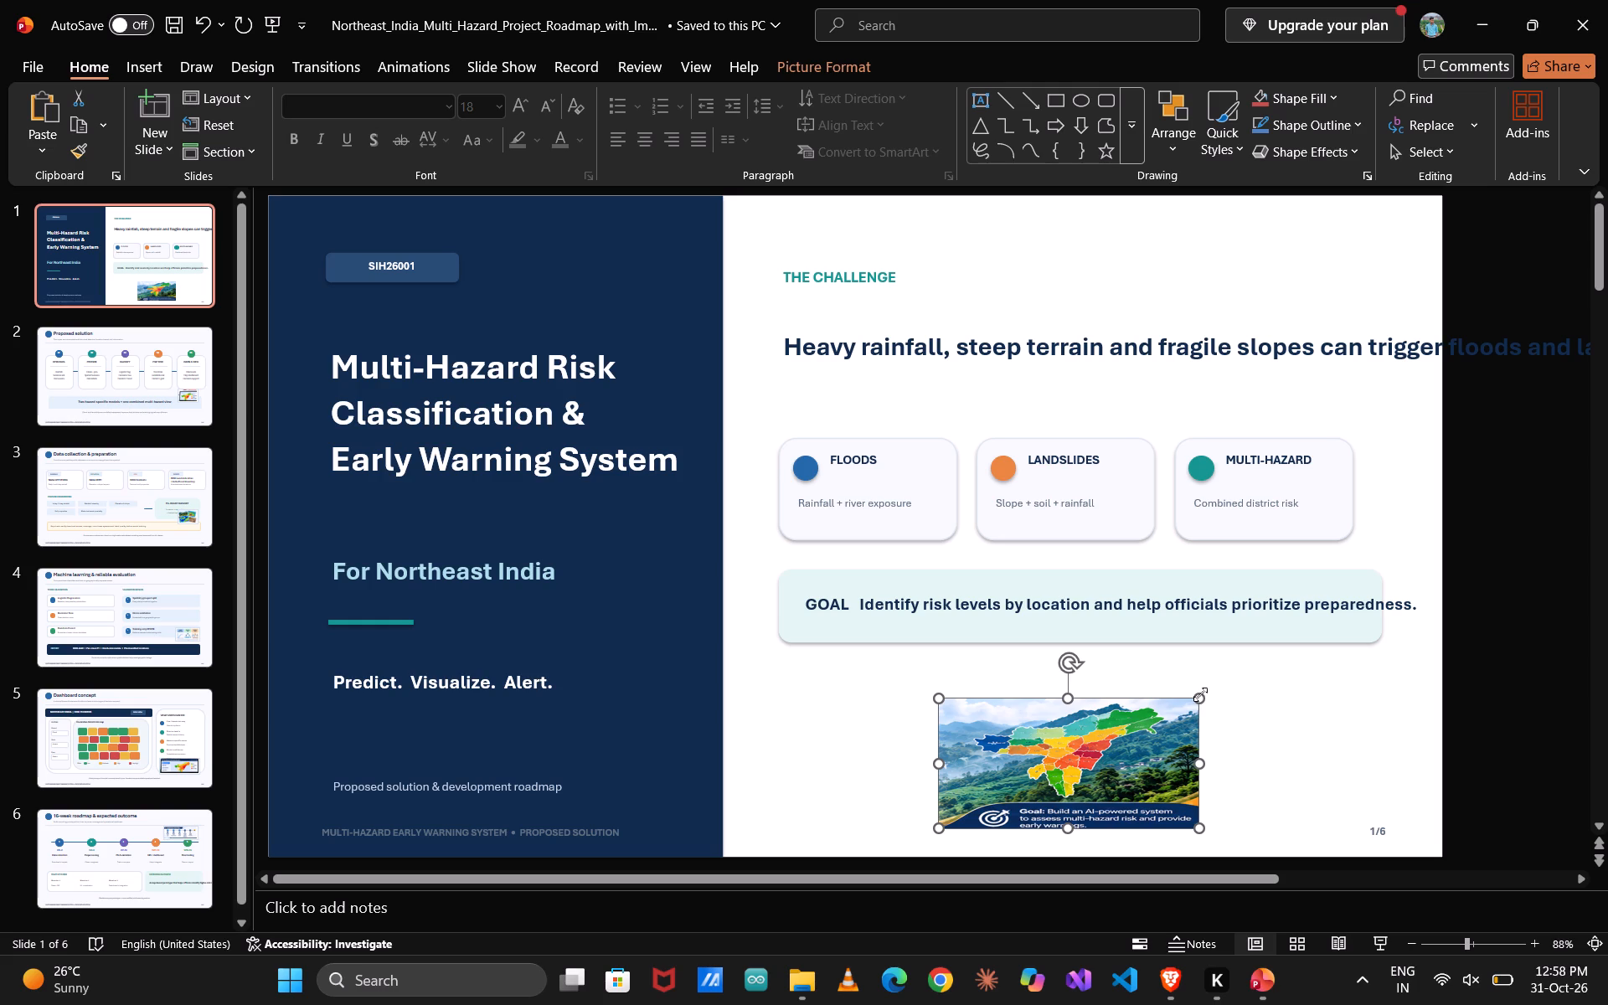
{"action": "left_click_drag", "start_coordinate": [1200, 693], "coordinate": [1262, 640]}
{"action": "left_click_drag", "start_coordinate": [1243, 766], "coordinate": [1080, 779]}
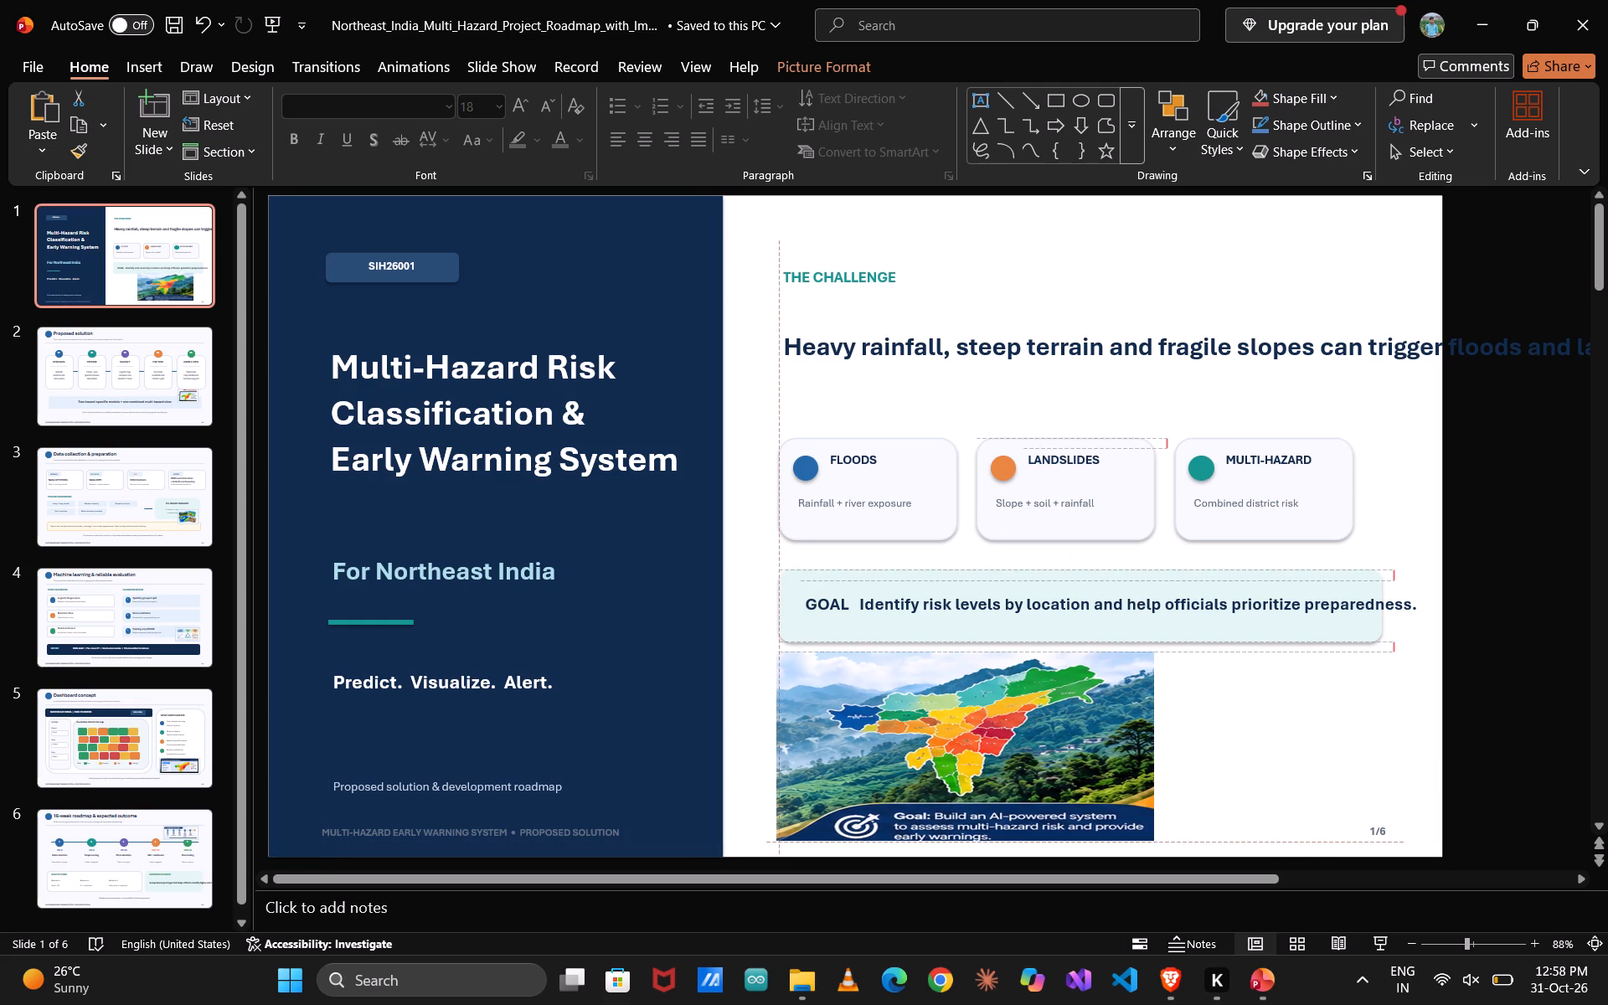
{"action": "left_click_drag", "start_coordinate": [1080, 779], "coordinate": [1095, 781]}
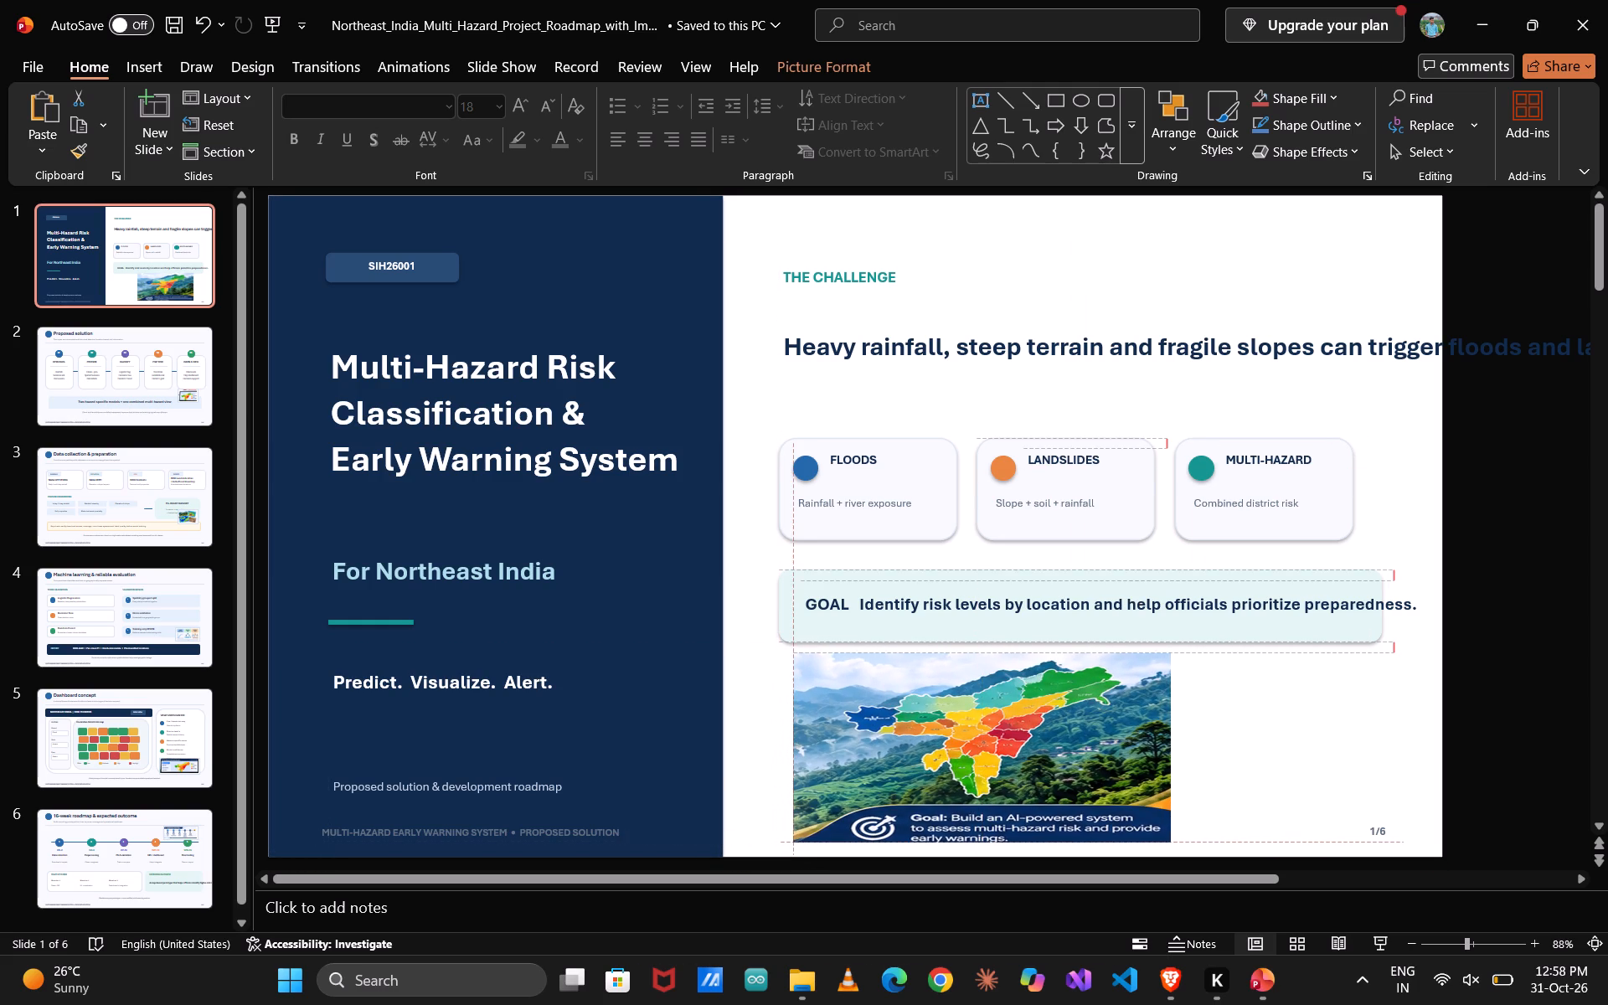
{"action": "left_click_drag", "start_coordinate": [1095, 781], "coordinate": [1086, 781]}
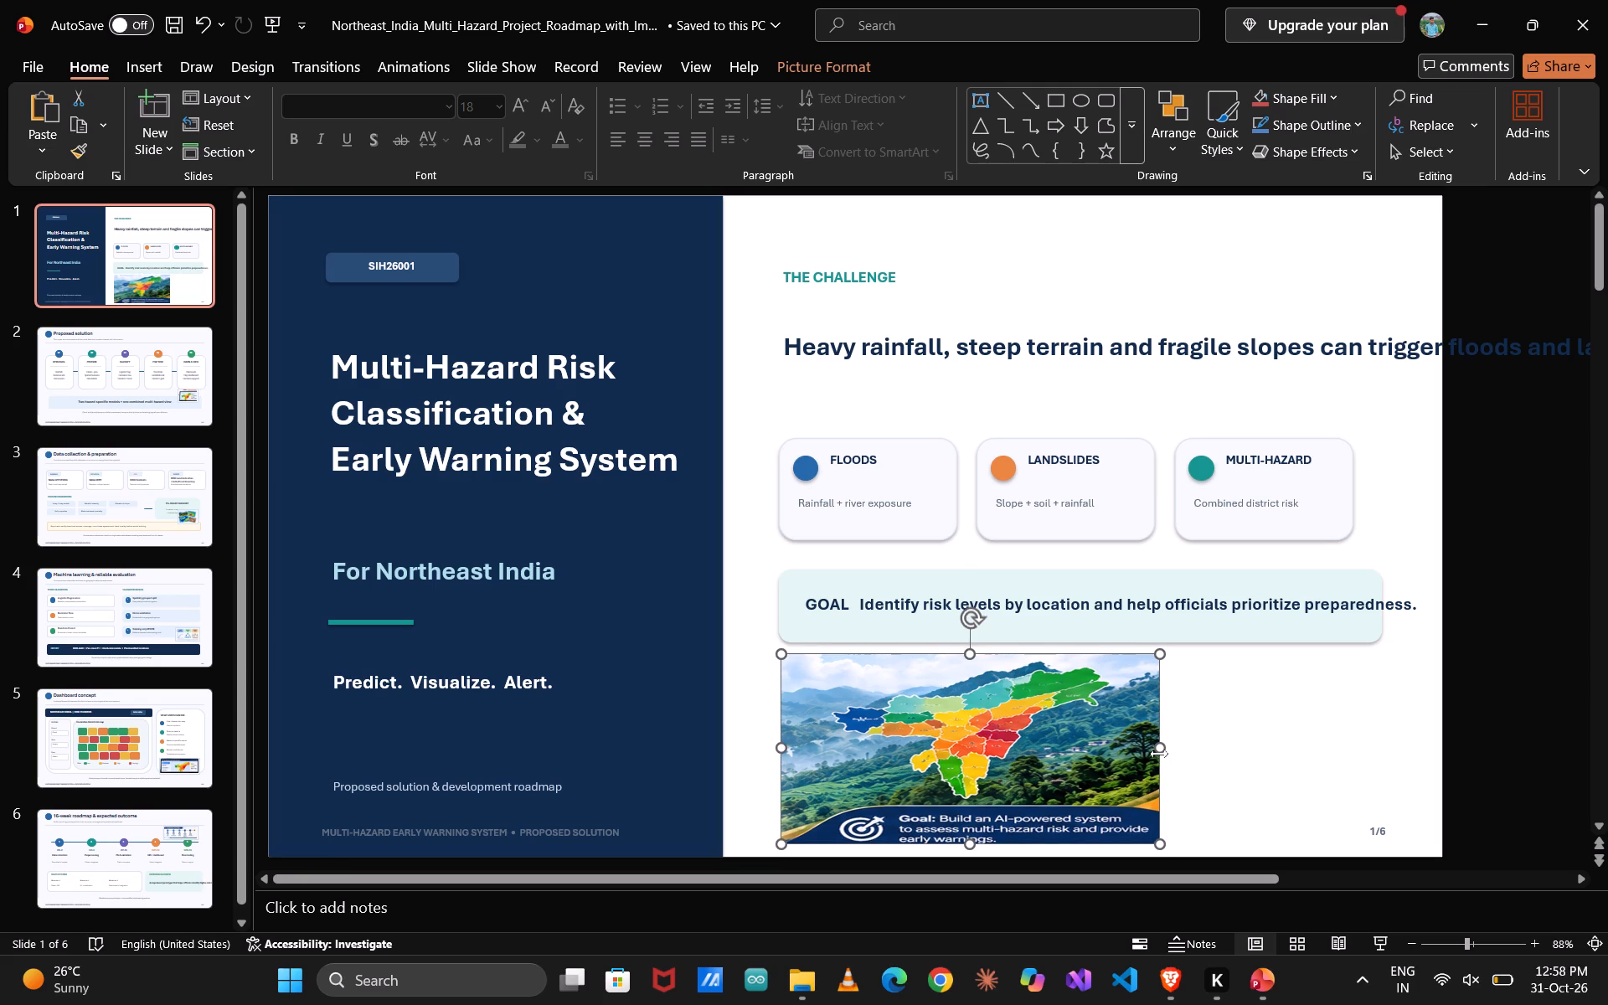
Widen the map picture on slide 1 and centre it just below the GOAL box, clear of the slide number.
{"action": "left_click_drag", "start_coordinate": [1154, 752], "coordinate": [1395, 741]}
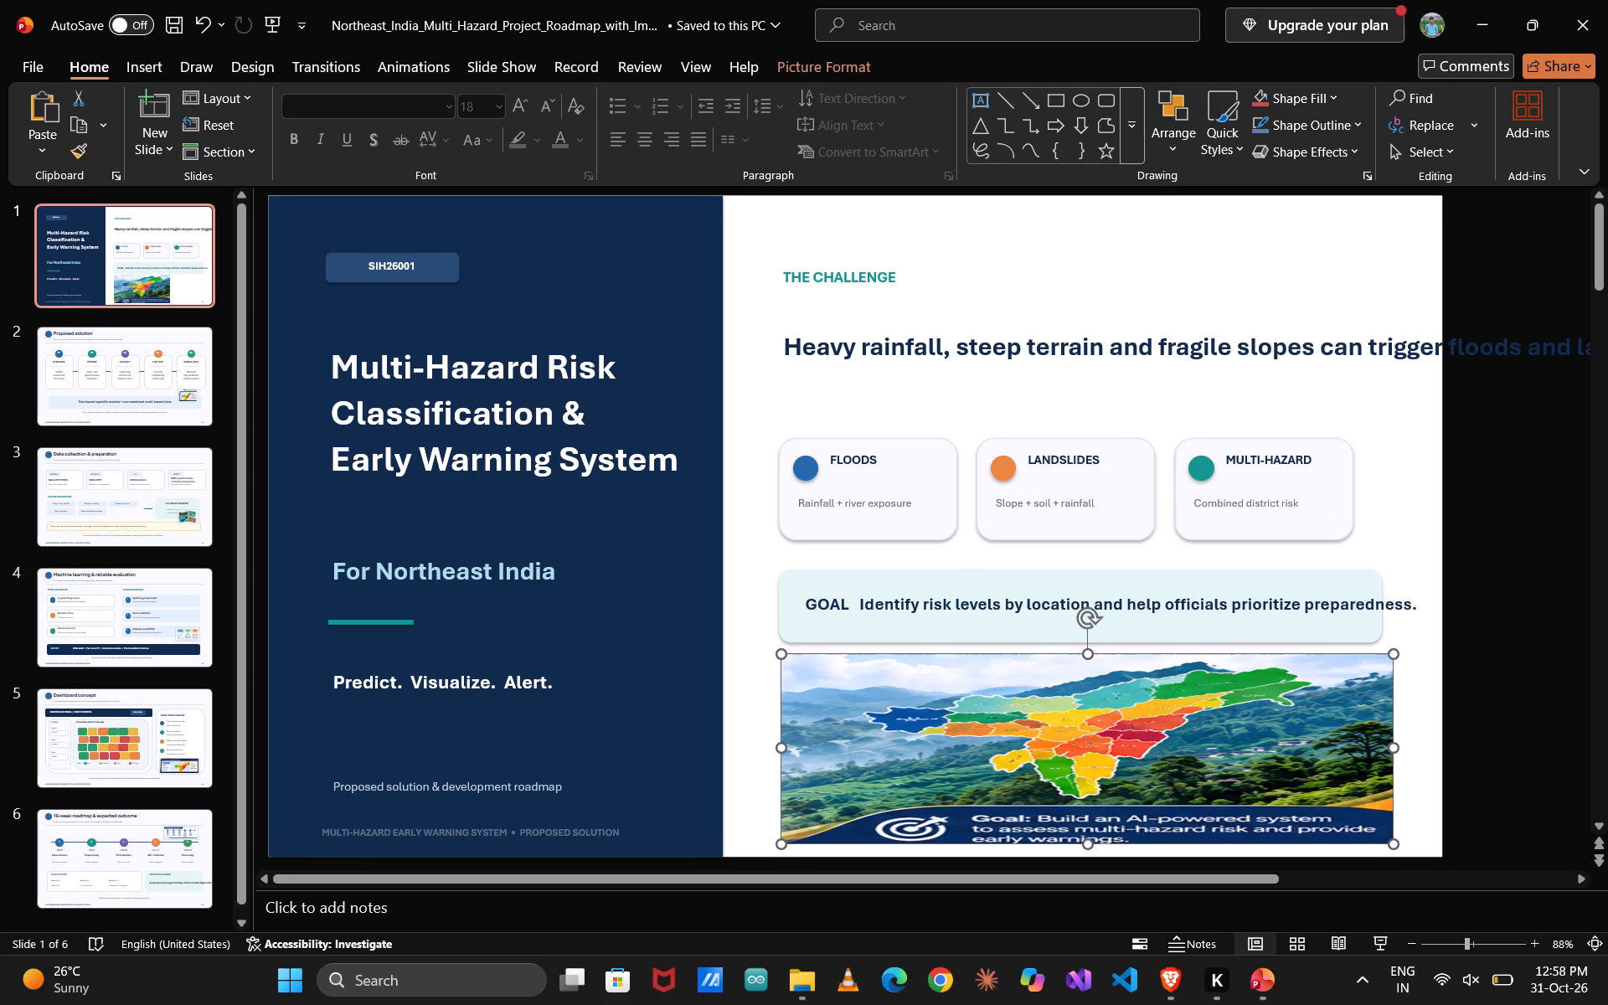
{"action": "left_click_drag", "start_coordinate": [1395, 741], "coordinate": [1353, 750]}
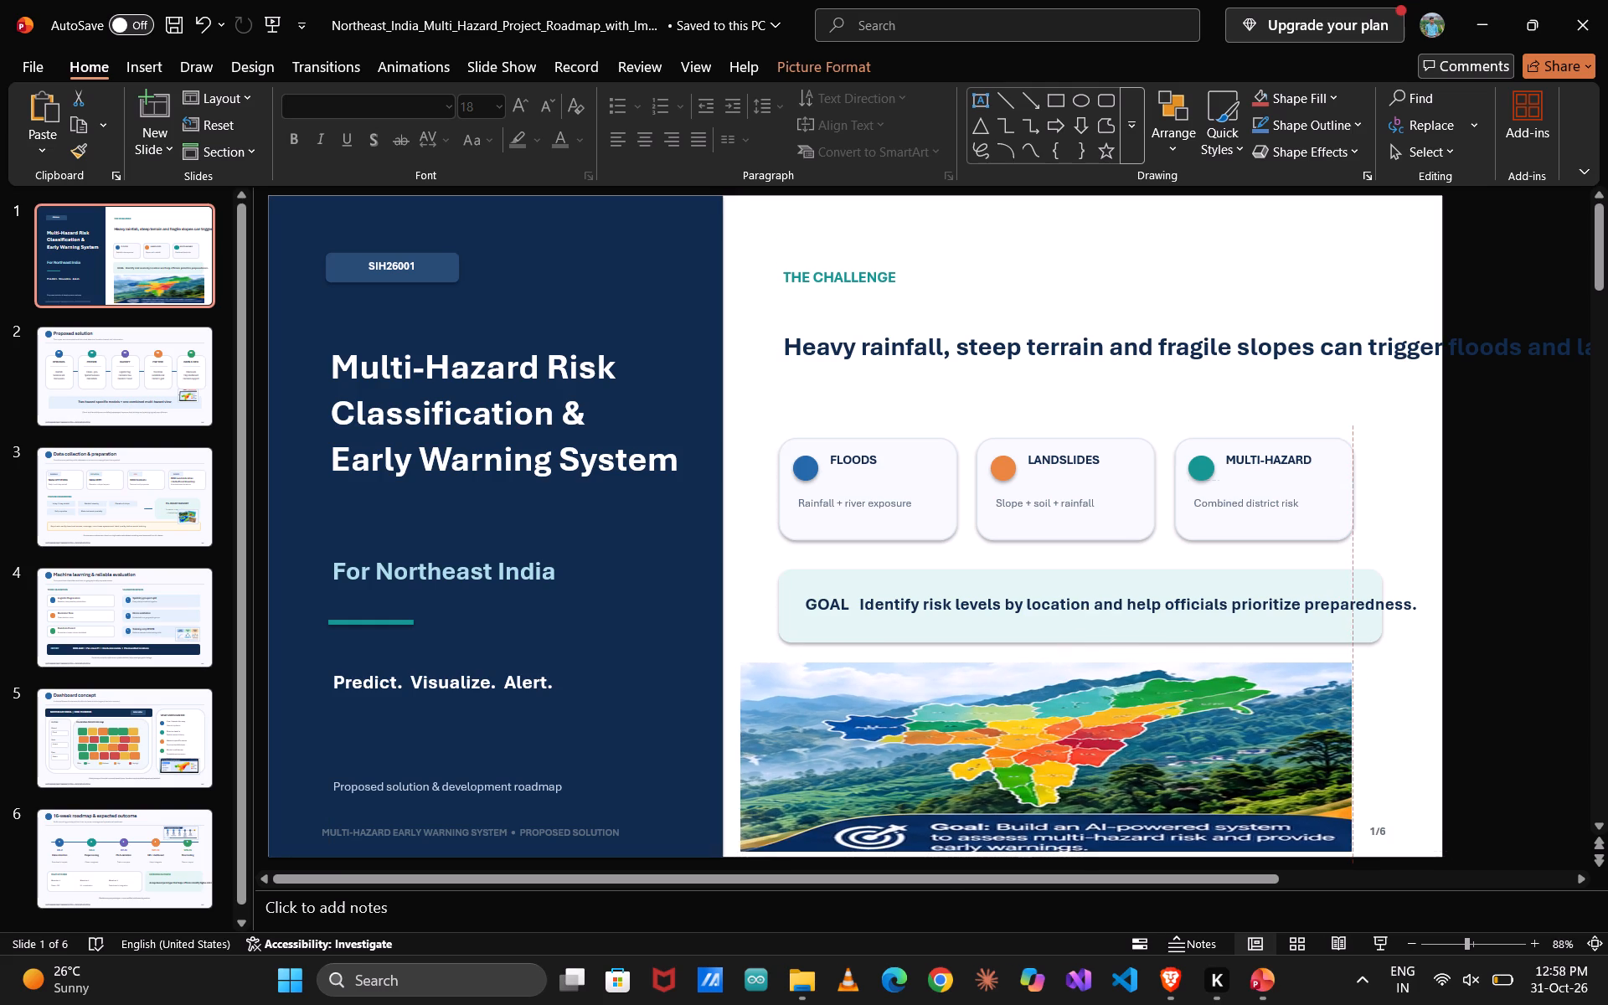
{"action": "left_click_drag", "start_coordinate": [1353, 750], "coordinate": [1366, 734]}
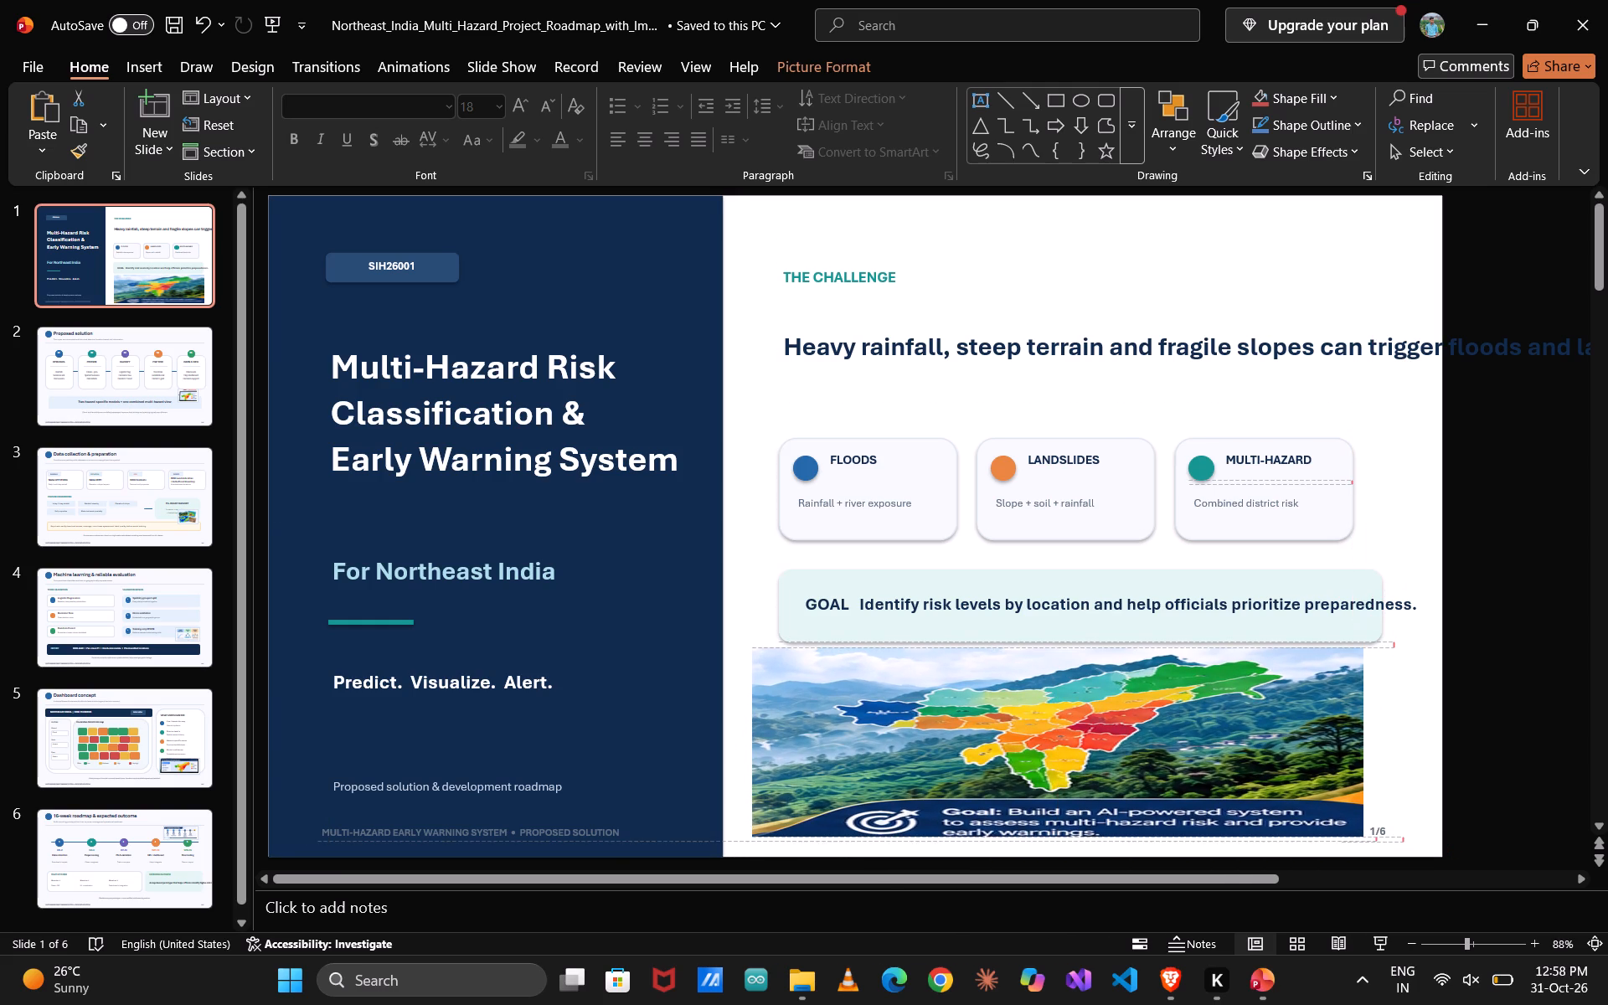
{"action": "left_click_drag", "start_coordinate": [1366, 734], "coordinate": [1365, 740]}
{"action": "left_click", "coordinate": [1365, 740]}
{"action": "left_click_drag", "start_coordinate": [1365, 740], "coordinate": [1283, 738]}
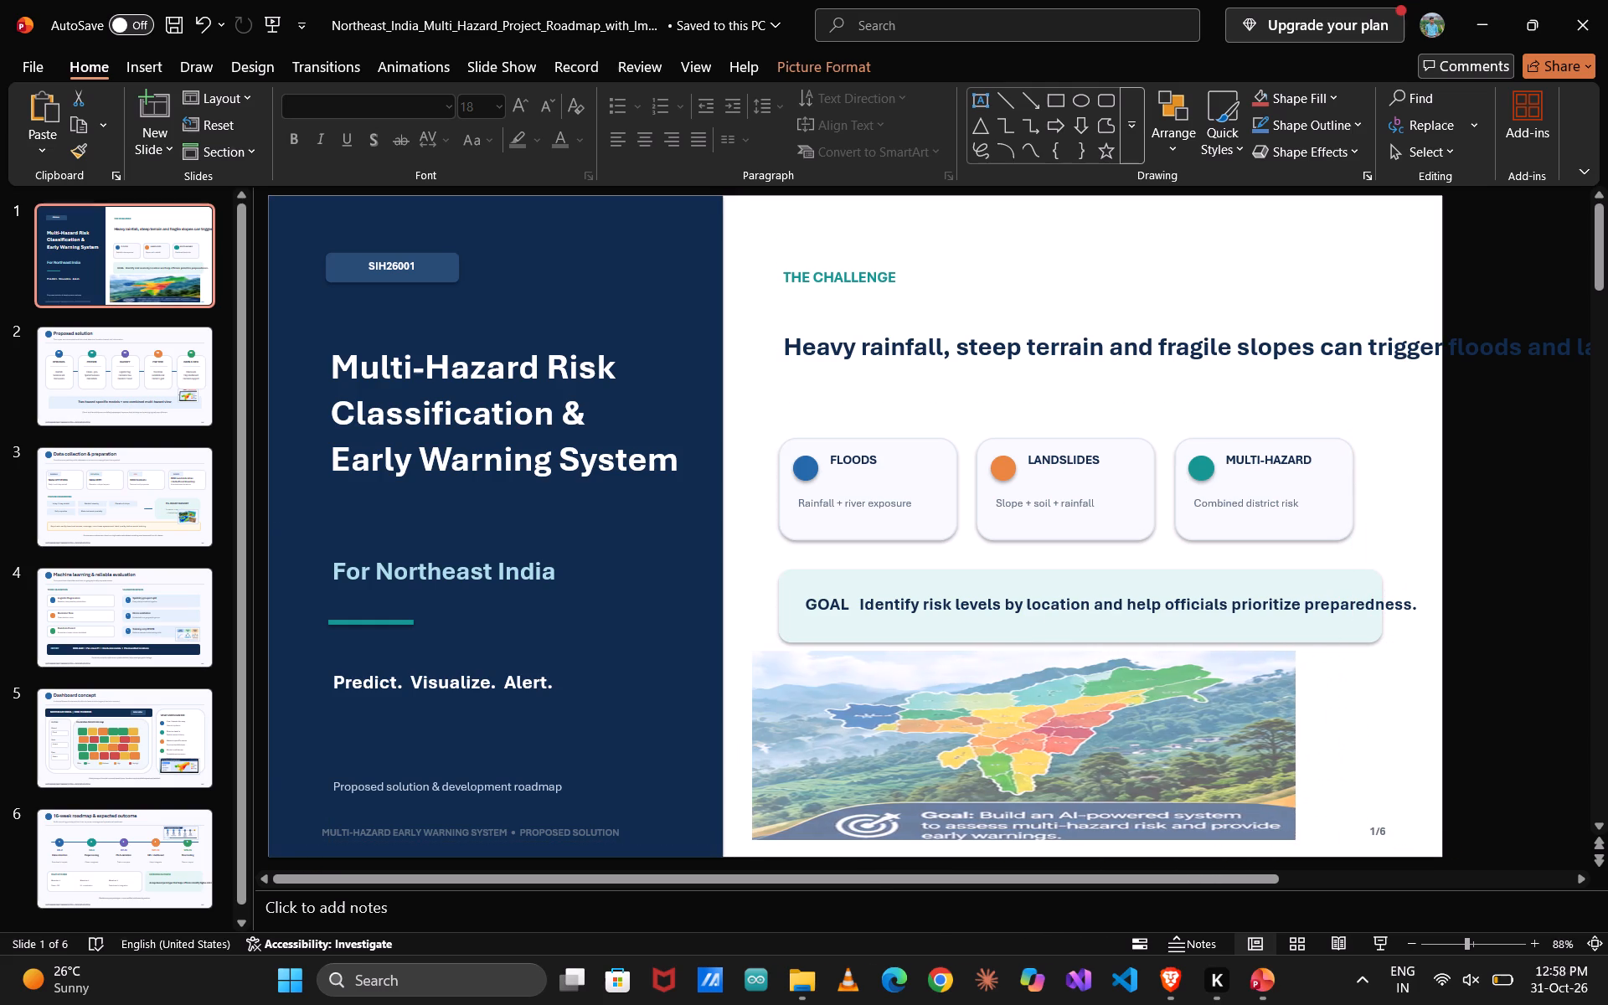
{"action": "left_click_drag", "start_coordinate": [1283, 738], "coordinate": [1253, 738]}
{"action": "left_click_drag", "start_coordinate": [1087, 719], "coordinate": [1153, 725]}
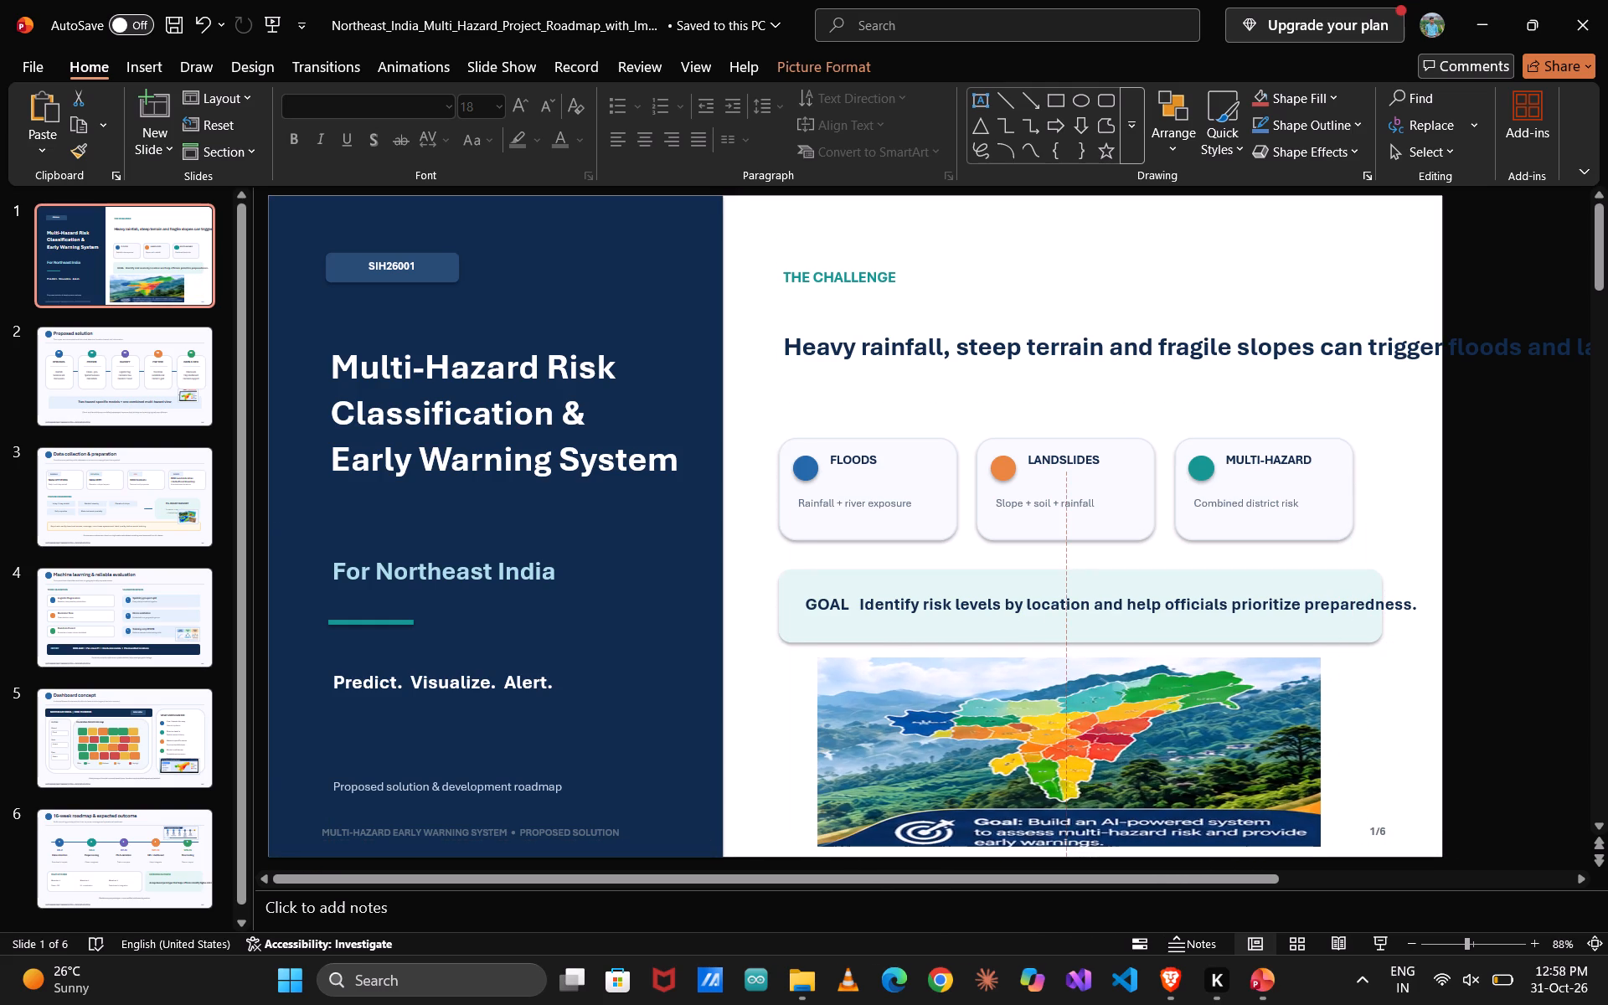
{"action": "left_click_drag", "start_coordinate": [1153, 725], "coordinate": [1153, 714]}
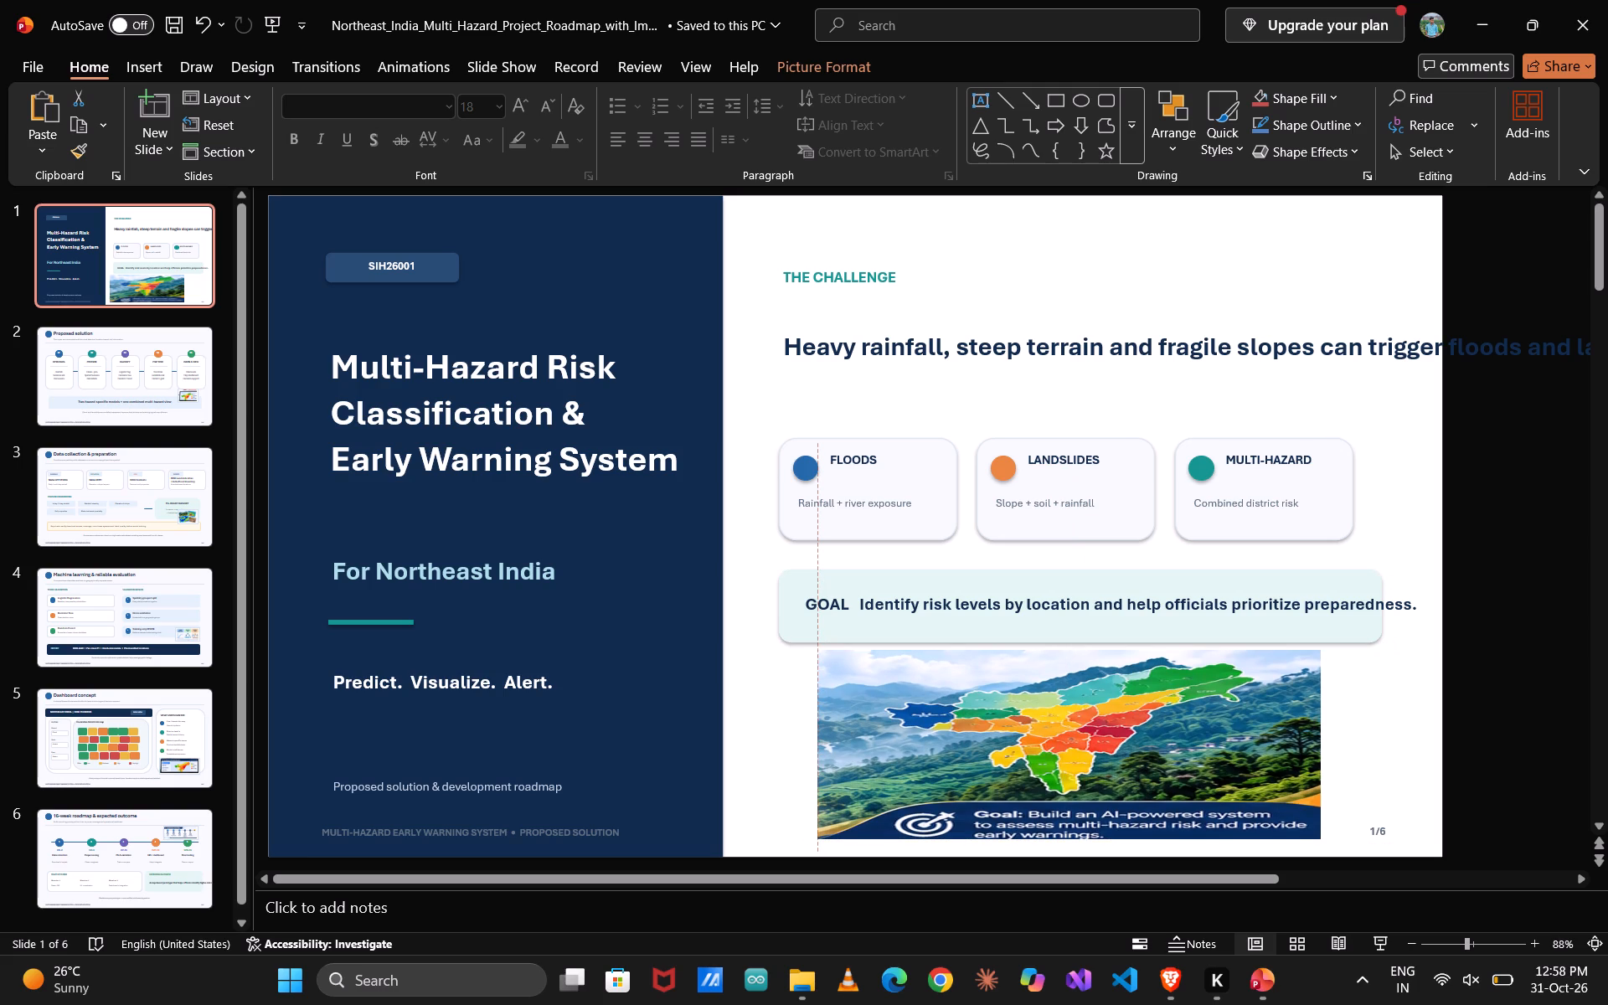
{"action": "left_click_drag", "start_coordinate": [1153, 714], "coordinate": [1163, 718]}
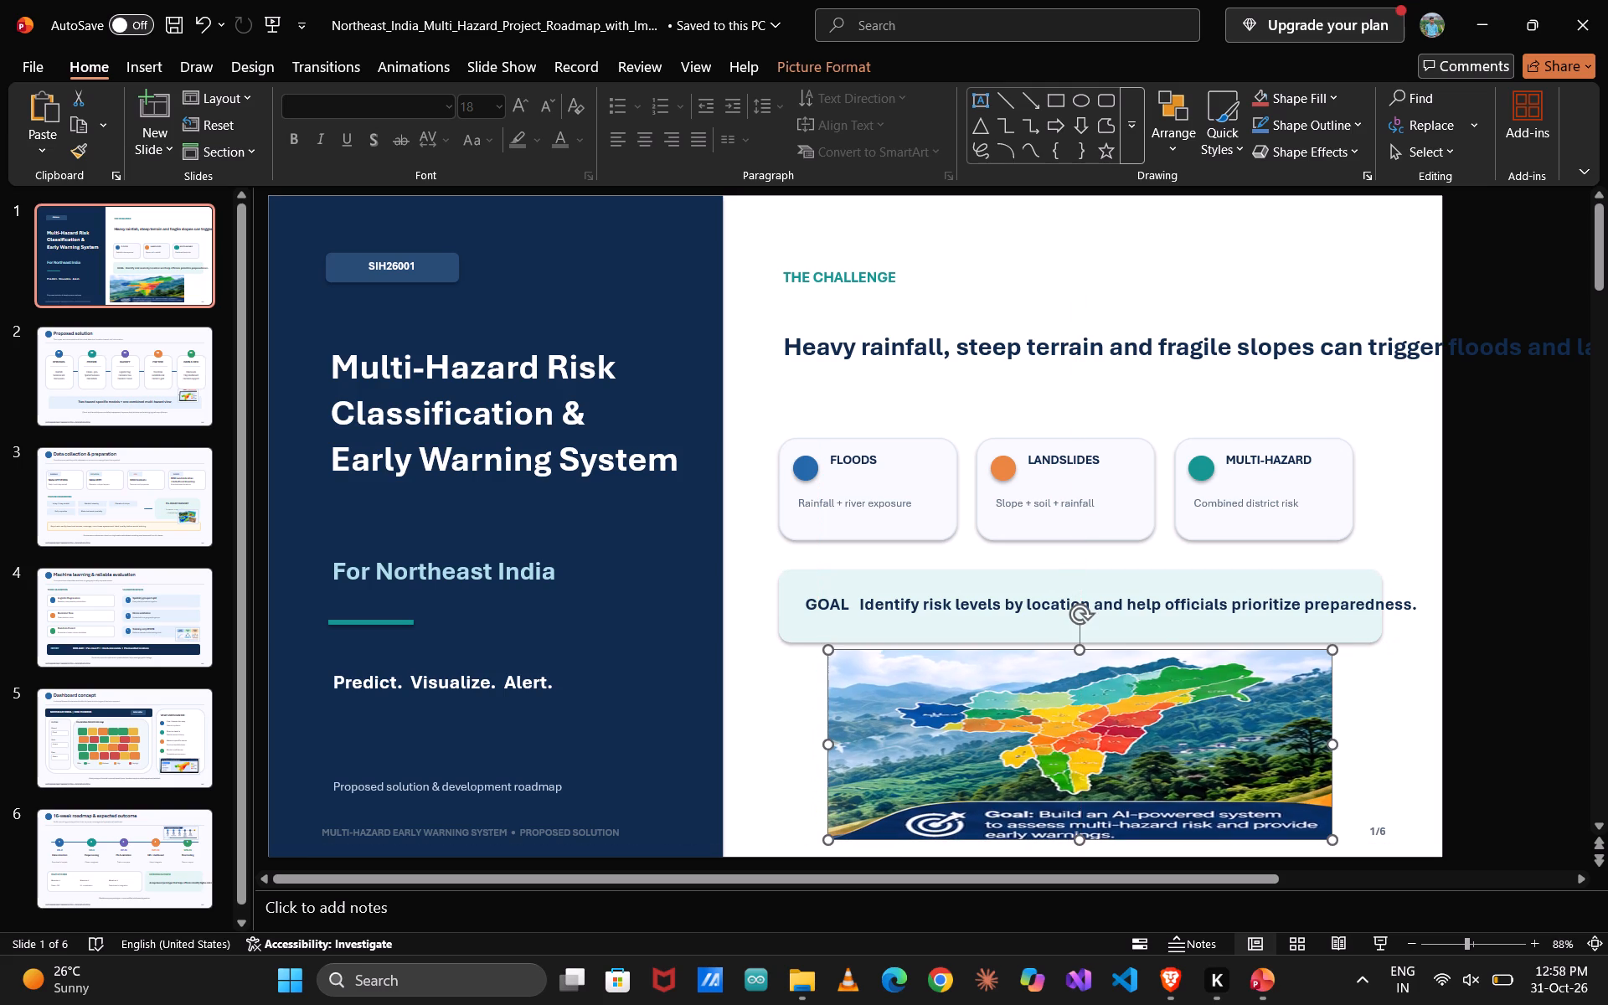
Break the GOAL text on slide 1 so "preparedness." starts a second line without a leading space, keeping it inside its box.
{"action": "left_click", "coordinate": [1350, 601]}
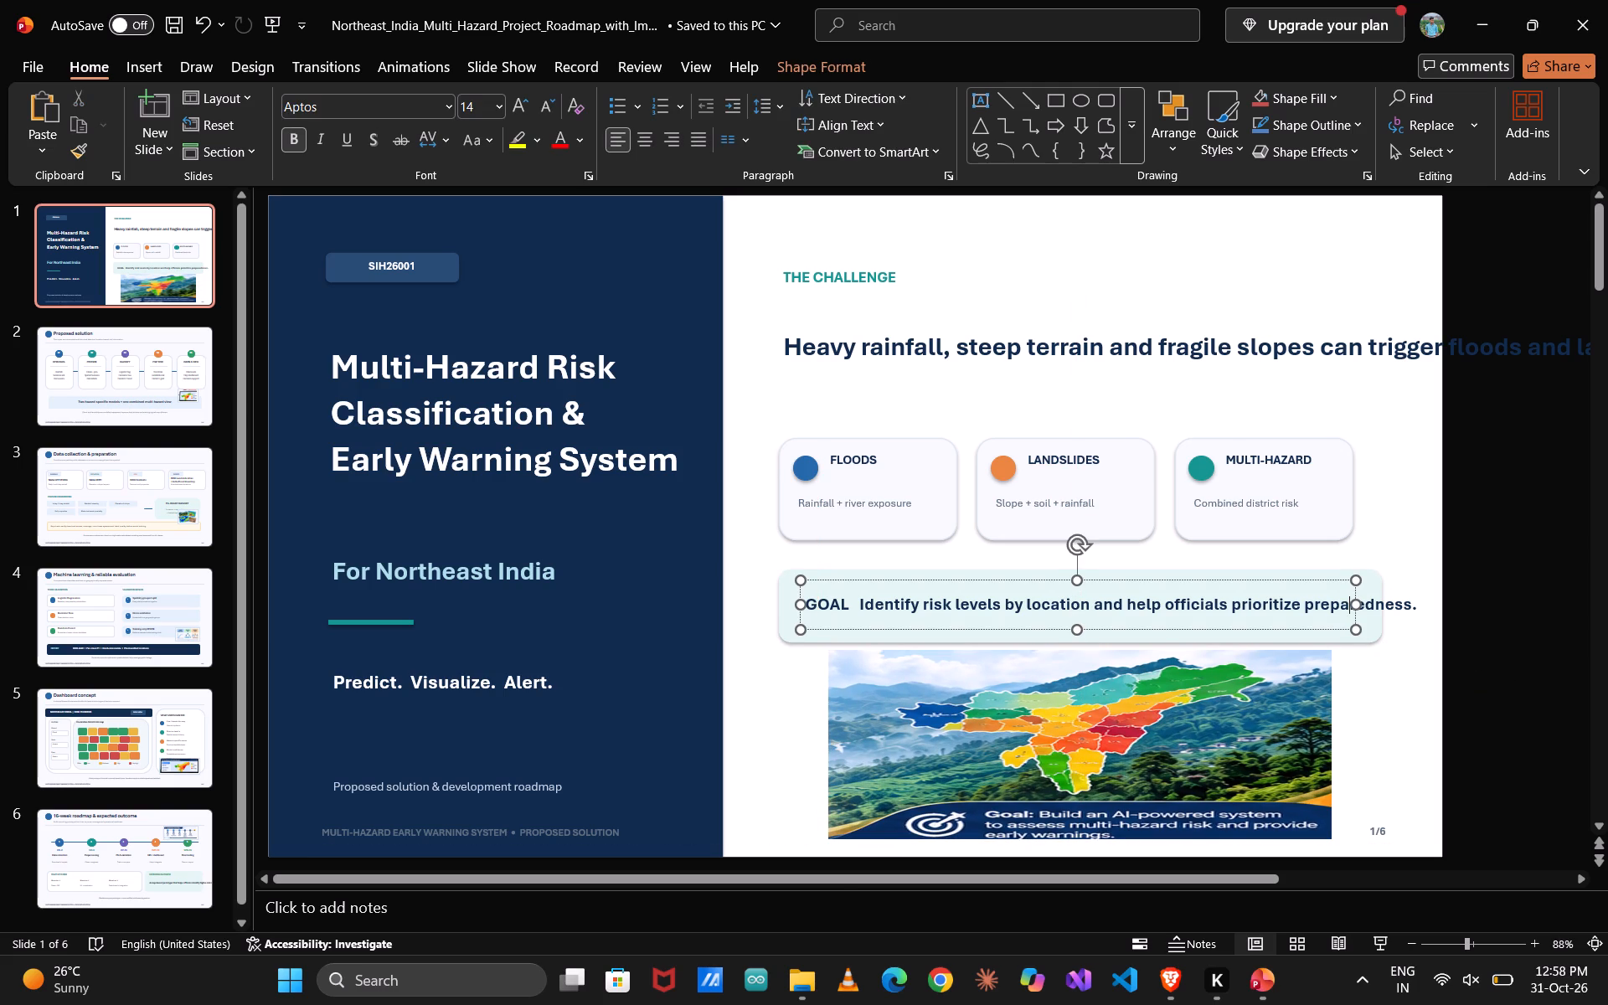
{"action": "left_click", "coordinate": [1393, 603]}
{"action": "left_click_drag", "start_coordinate": [1393, 603], "coordinate": [1336, 610]}
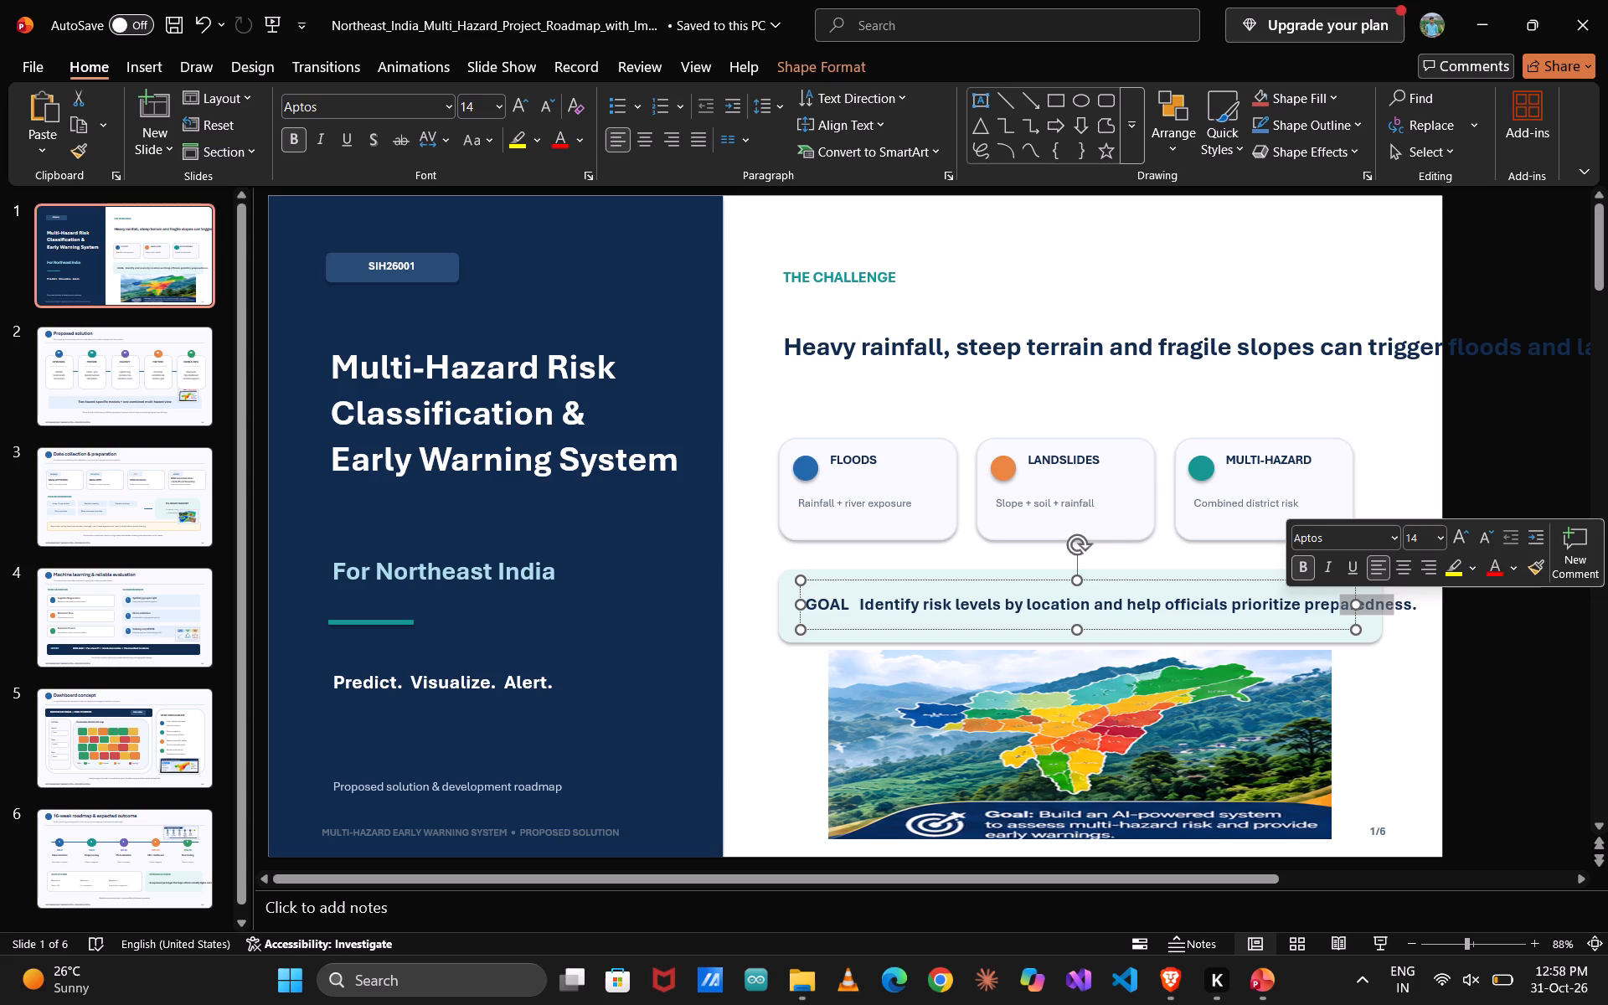
{"action": "left_click_drag", "start_coordinate": [1336, 610], "coordinate": [1301, 604]}
{"action": "left_click", "coordinate": [1301, 604]}
{"action": "key", "text": "Return"}
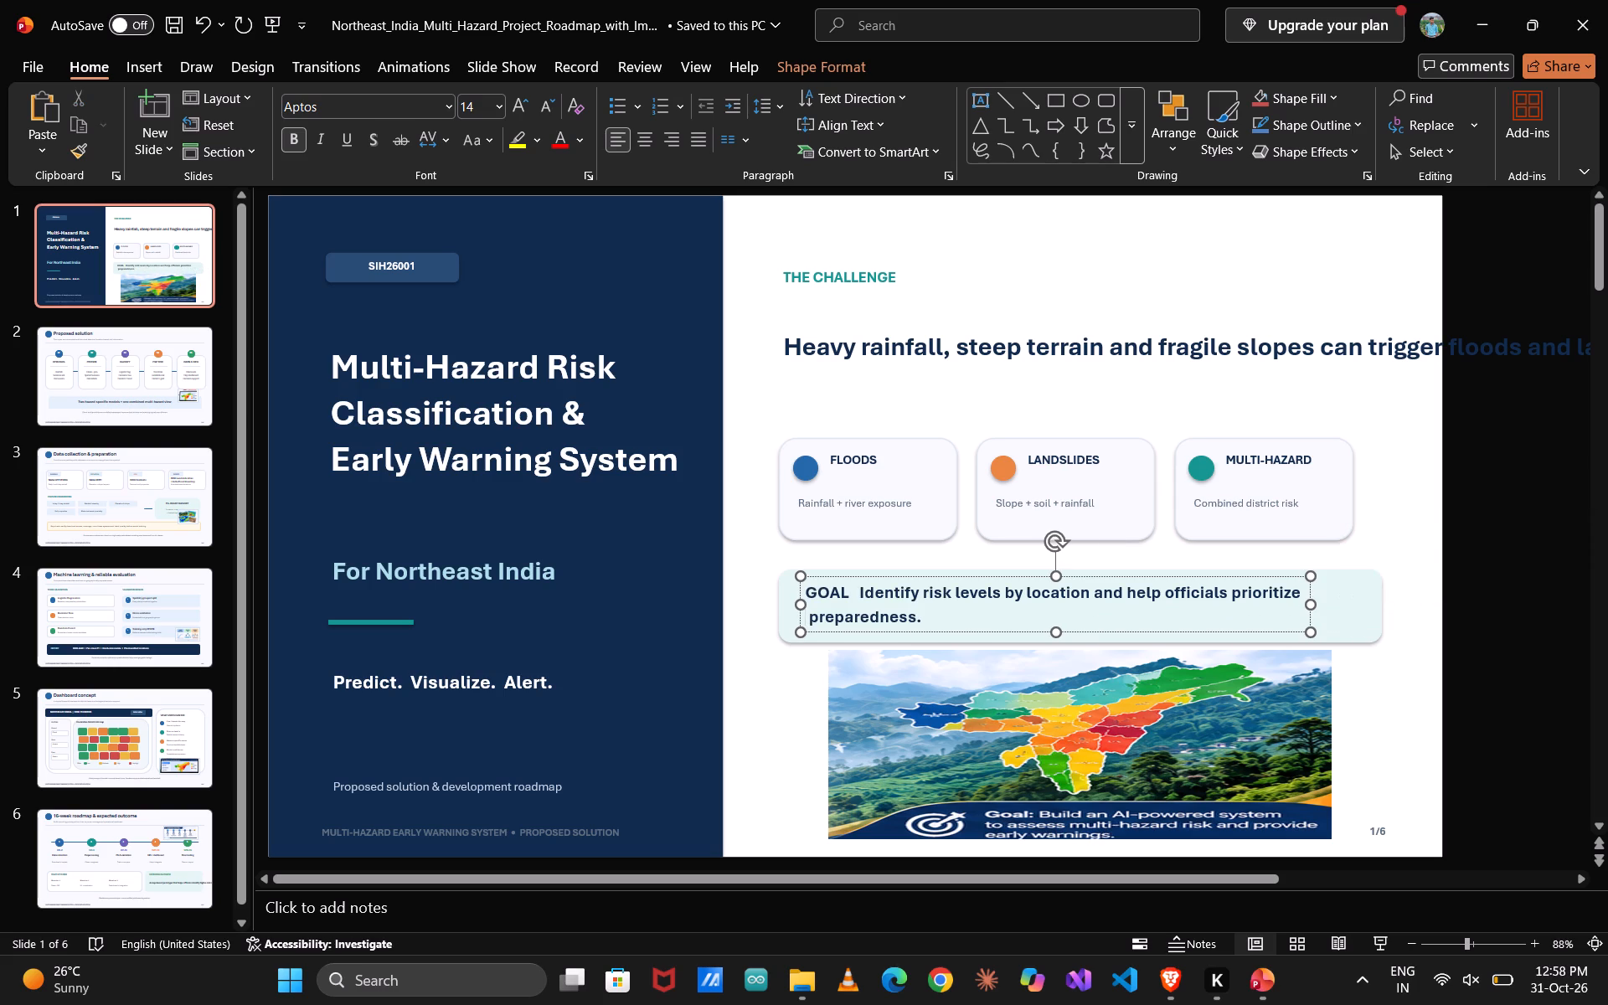
{"action": "key", "text": "Right"}
{"action": "key", "text": "BackSpace"}
{"action": "left_click", "coordinate": [1435, 627]}
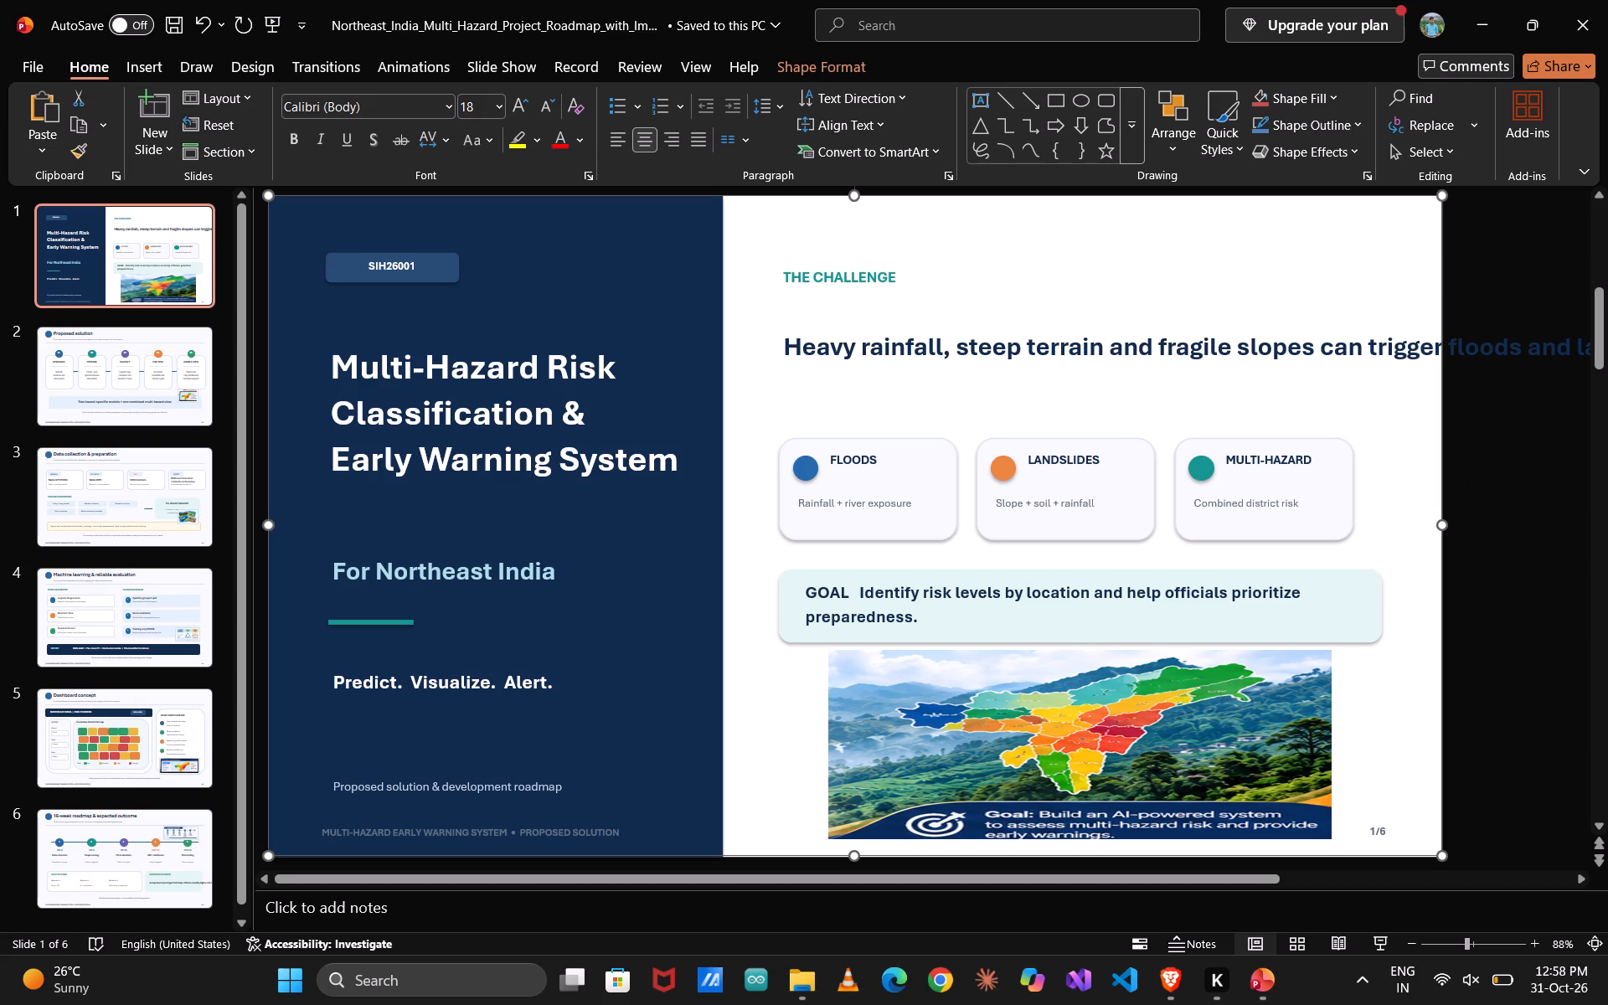
Split the overflowing heading under THE CHALLENGE into two lines, starting the second line at "can trigger floods".
{"action": "left_click_drag", "start_coordinate": [919, 358], "coordinate": [894, 356]}
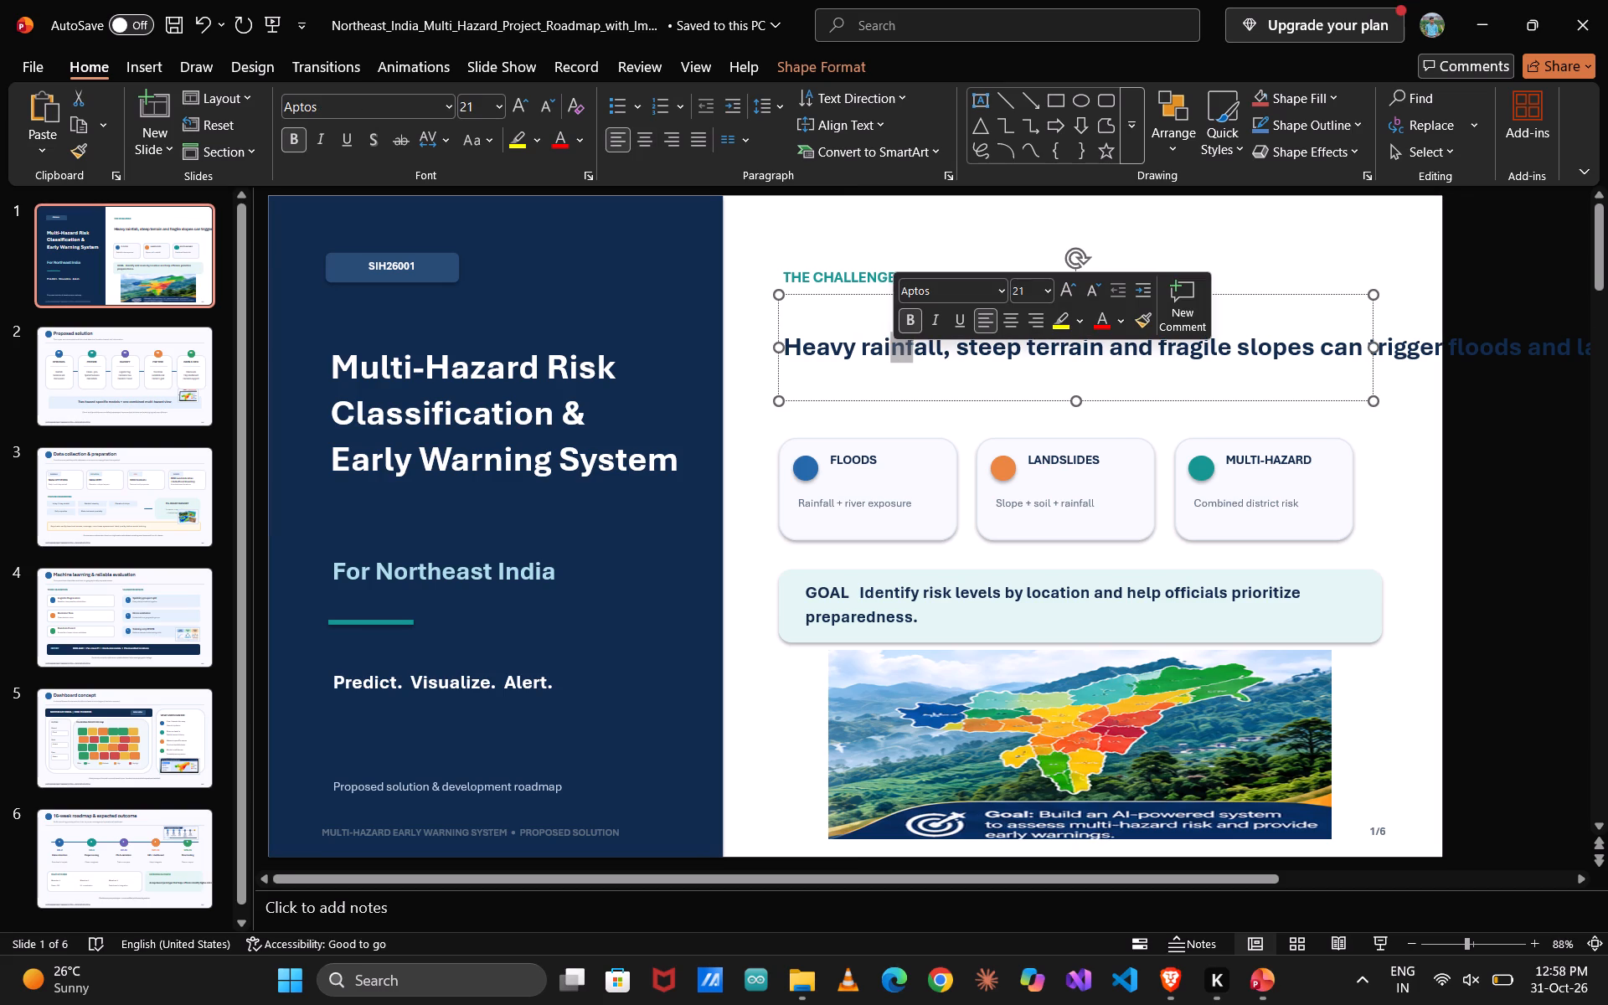
{"action": "left_click", "coordinate": [1329, 346]}
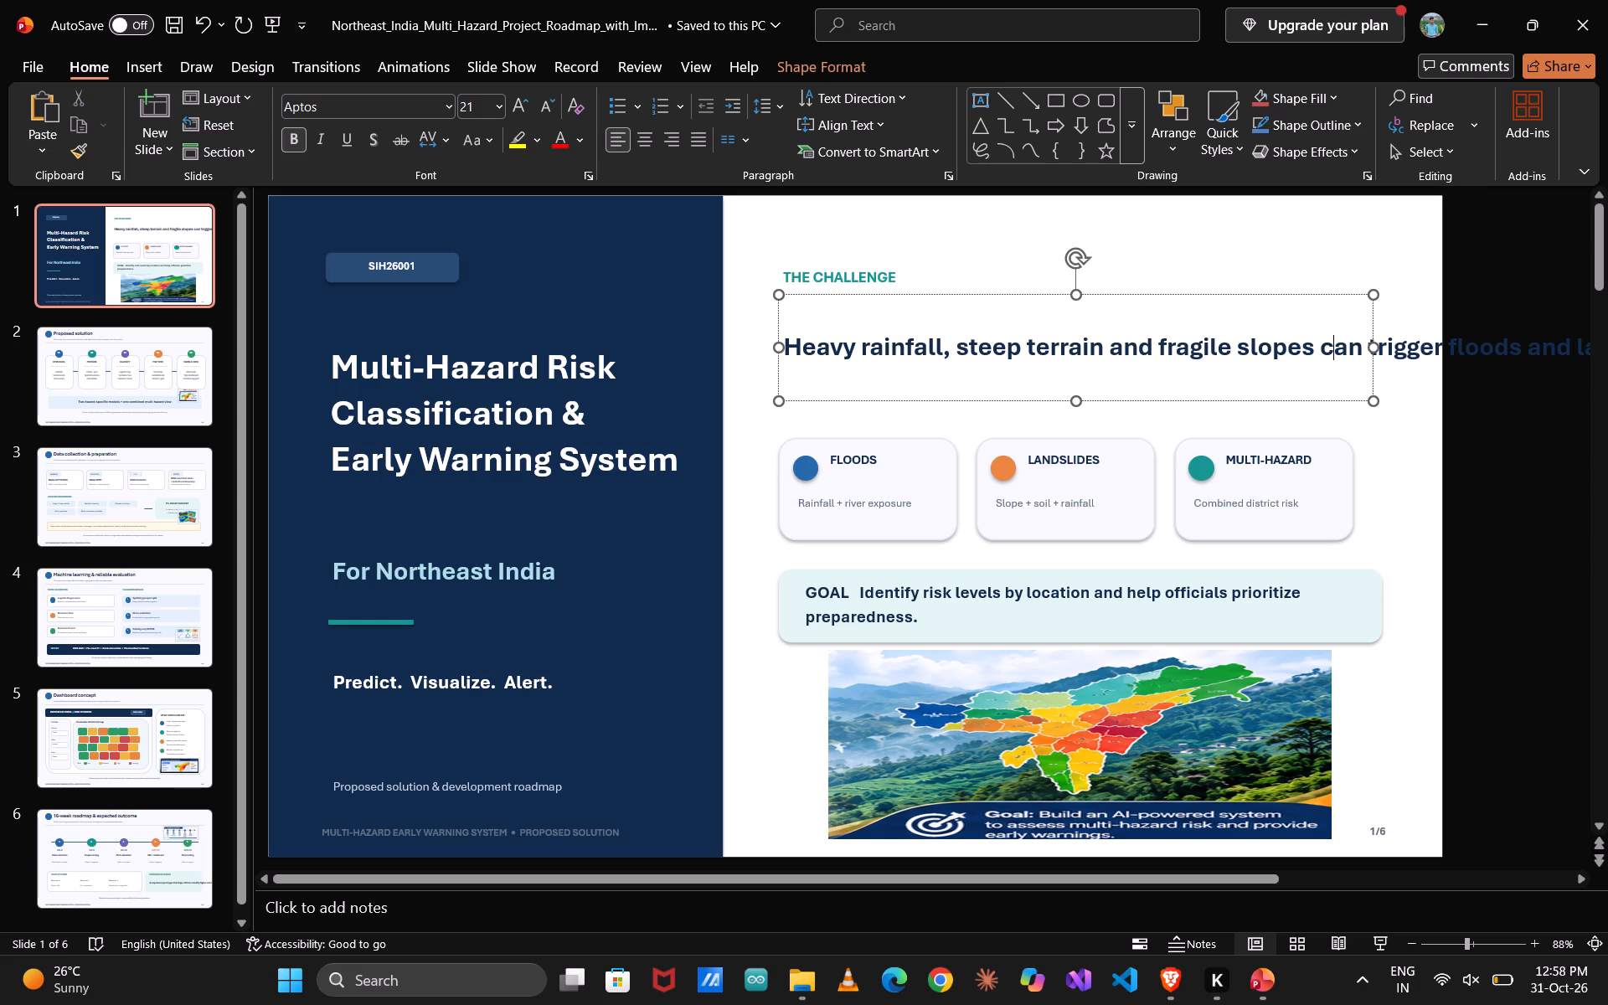
{"action": "key", "text": "Left"}
{"action": "key", "text": "Return"}
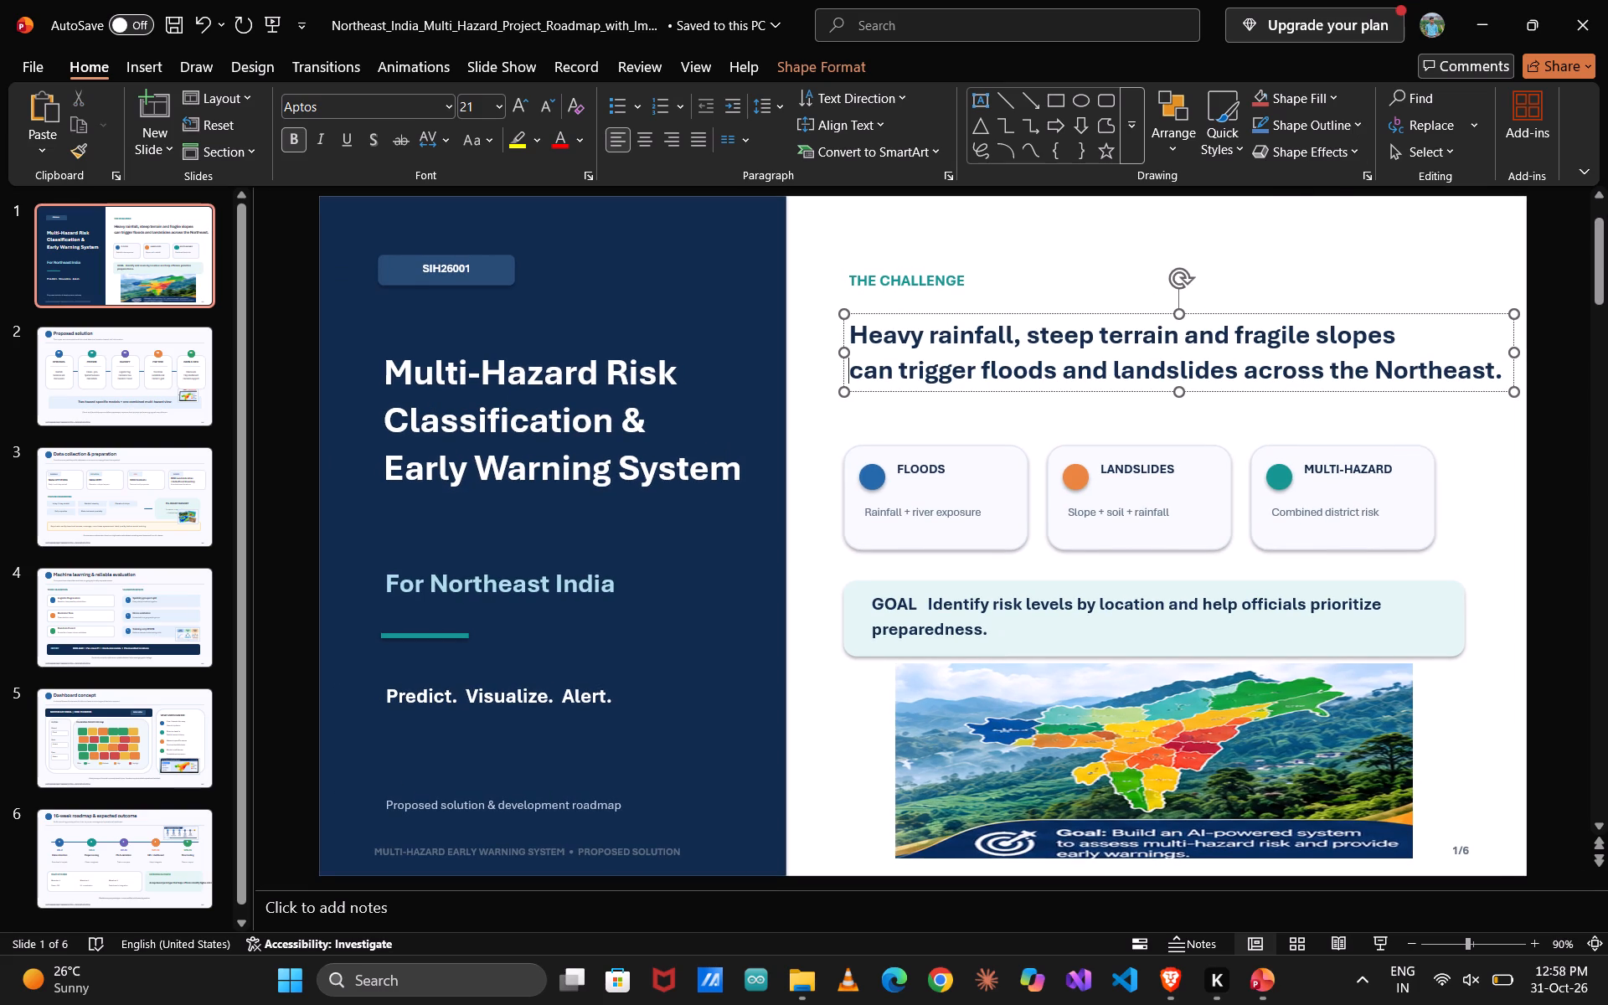
{"action": "left_click", "coordinate": [1270, 231]}
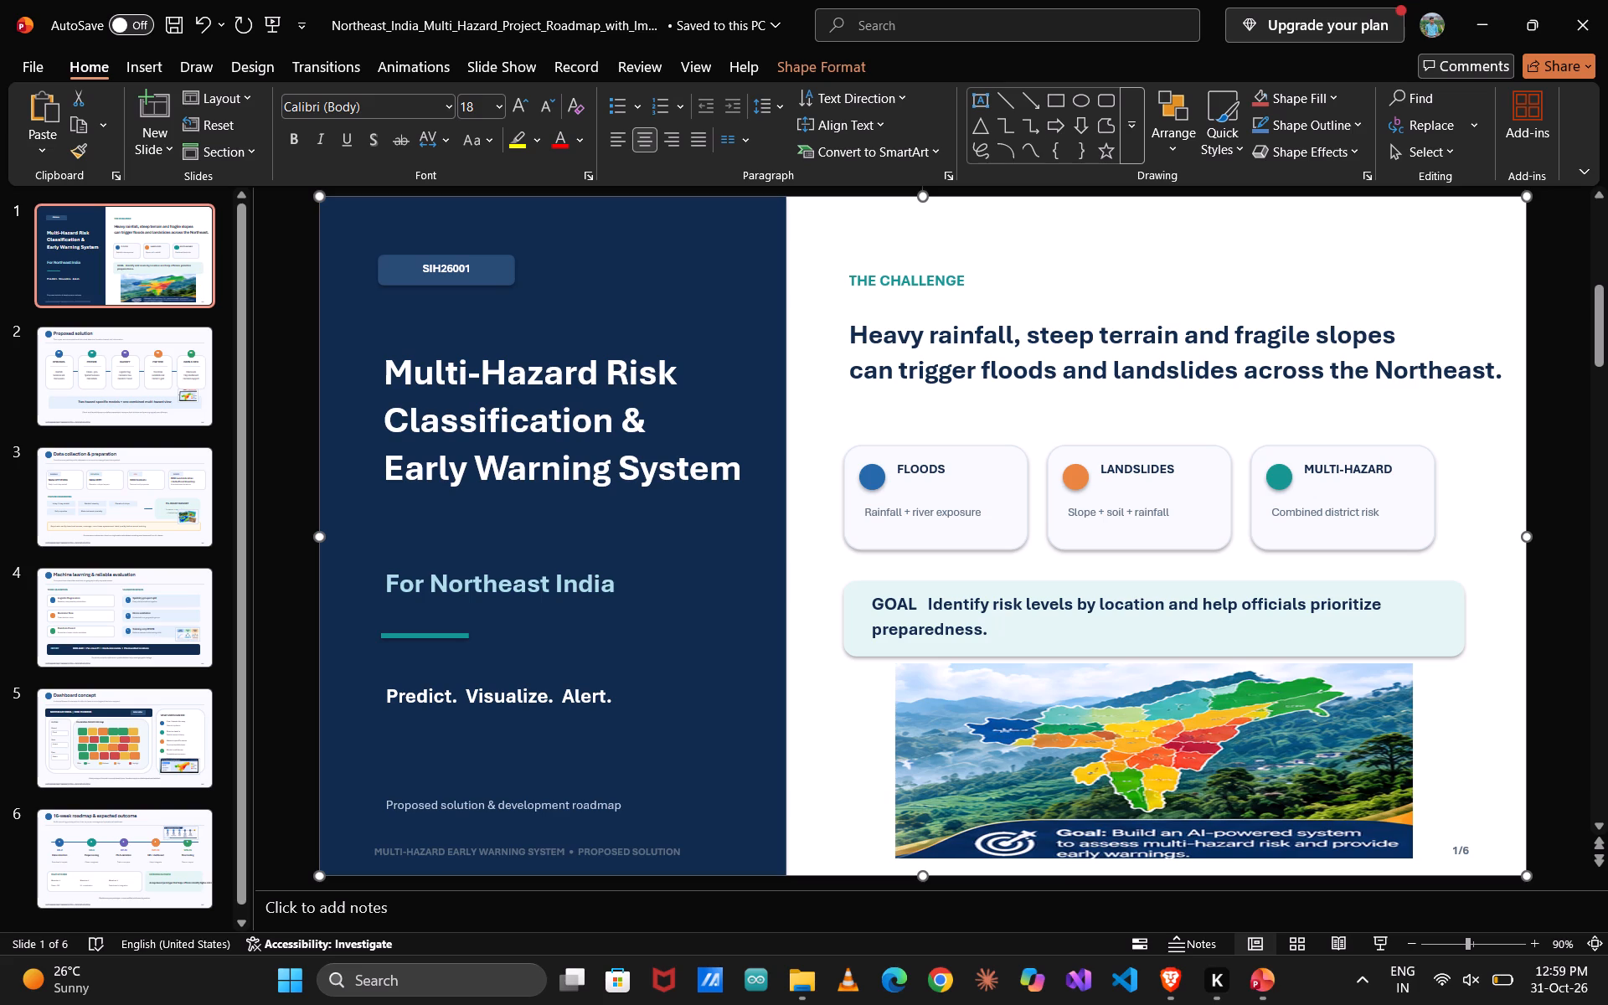
Reduce the gap between "GOAL" and "Identify" in slide 1's GOAL box to a single space.
{"action": "left_click", "coordinate": [928, 605]}
{"action": "key", "text": "BackSpace"}
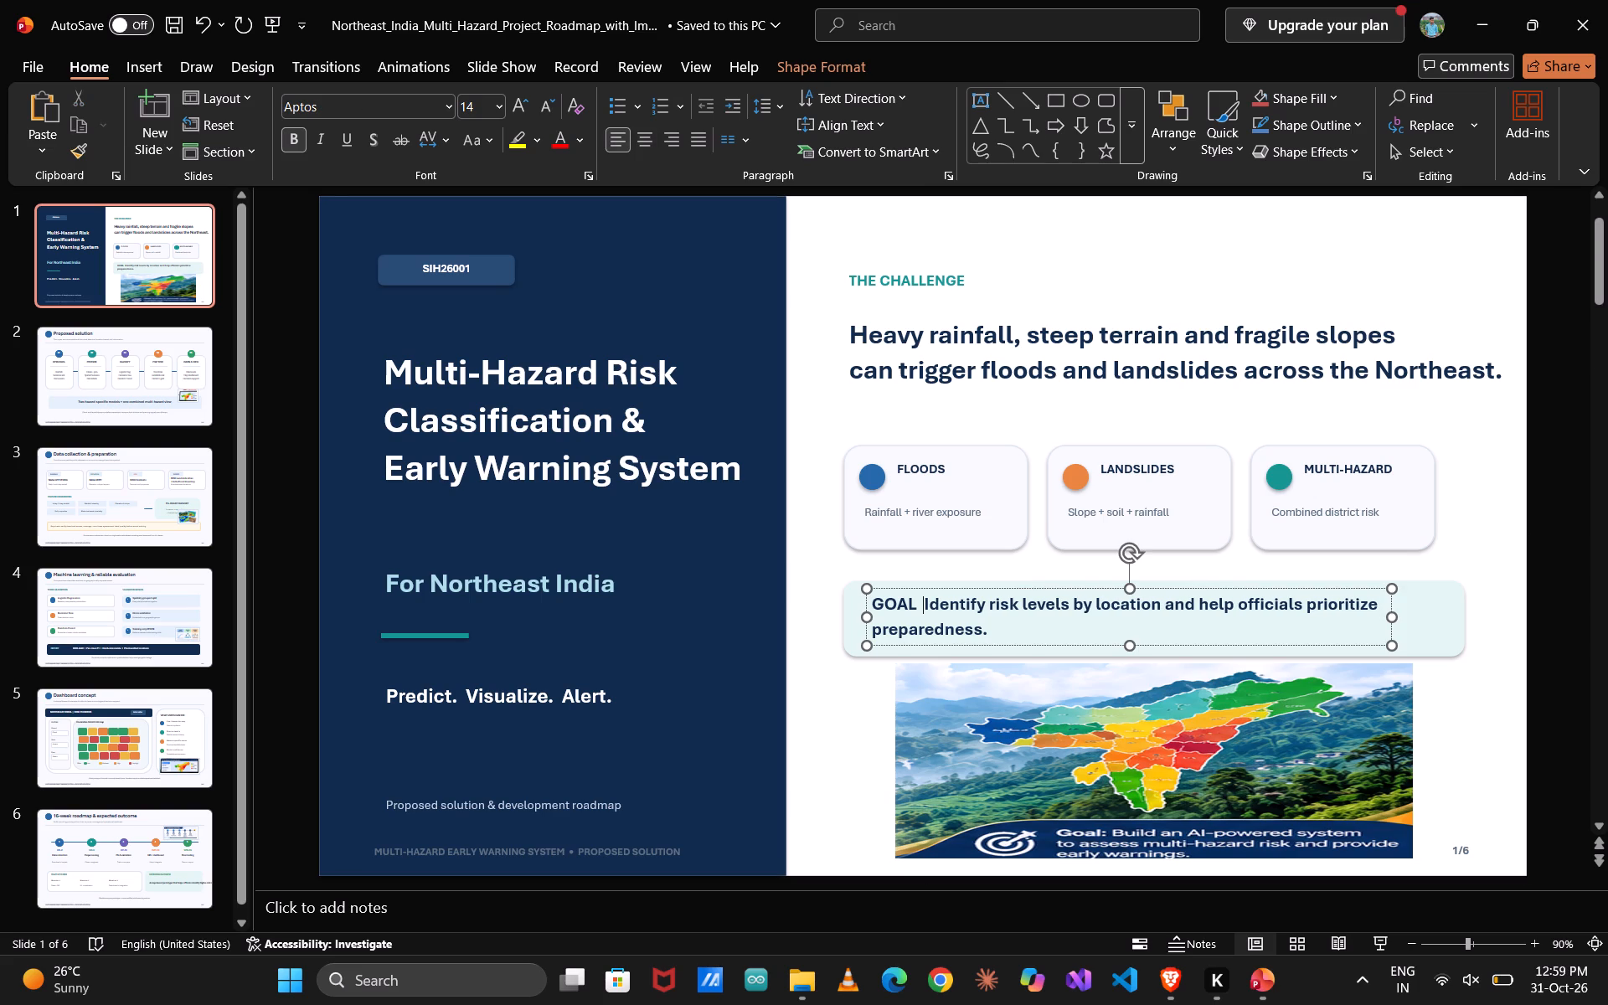
{"action": "key", "text": "BackSpace"}
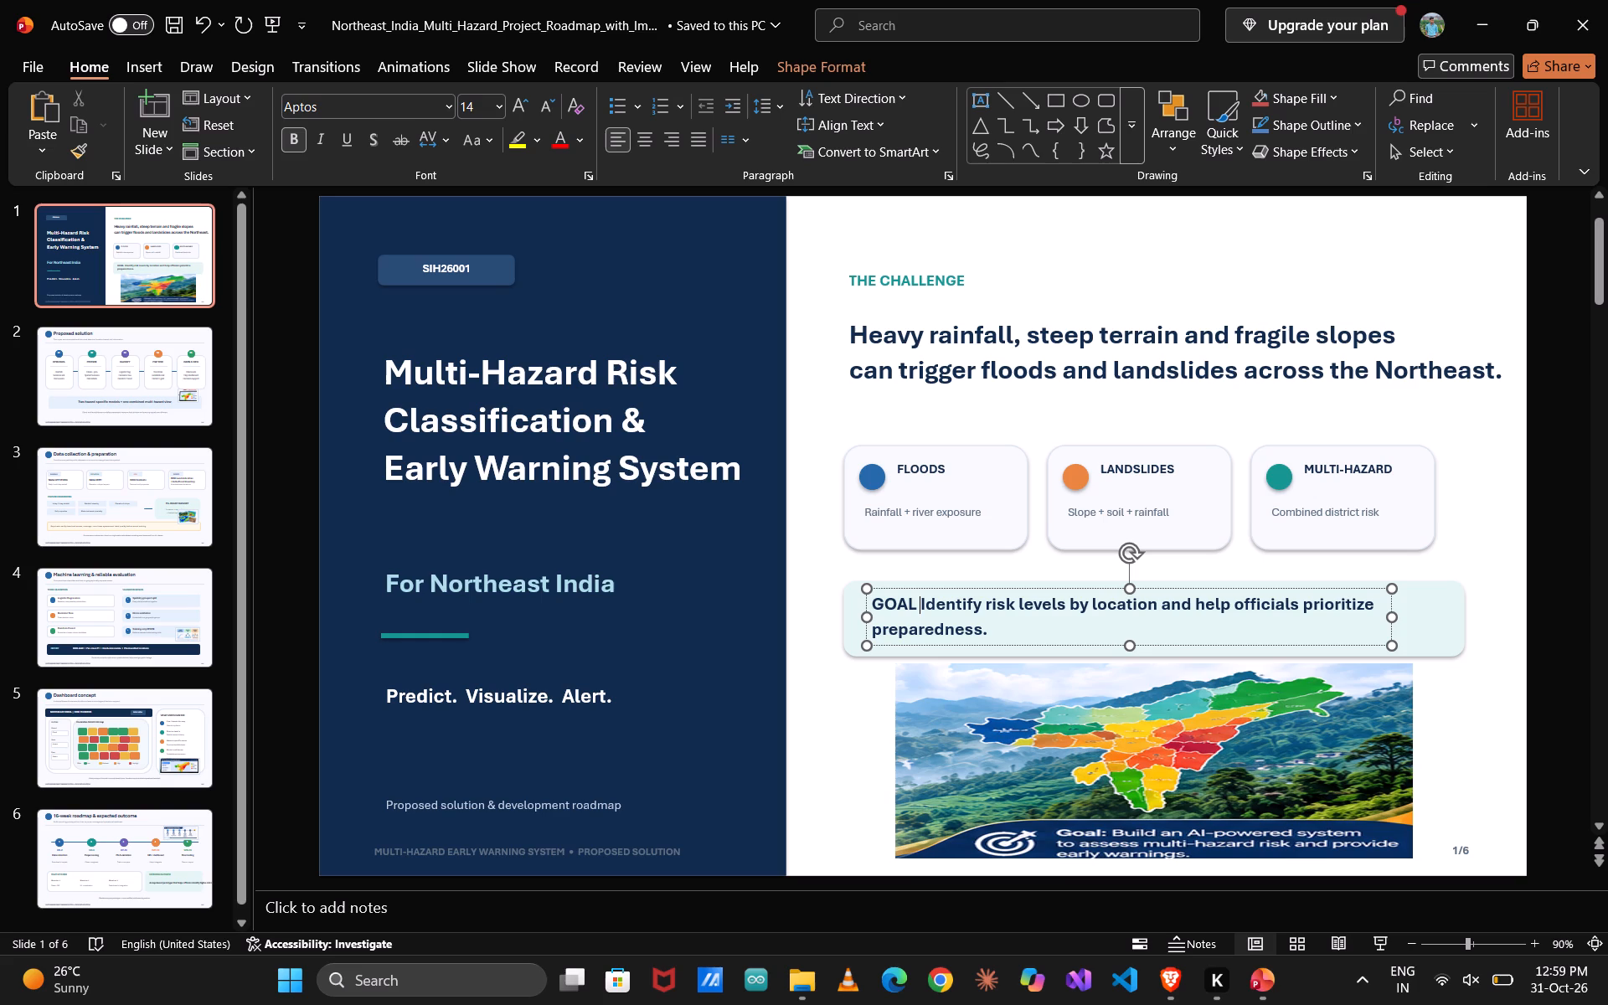
{"action": "key", "text": "BackSpace"}
{"action": "key", "text": "space"}
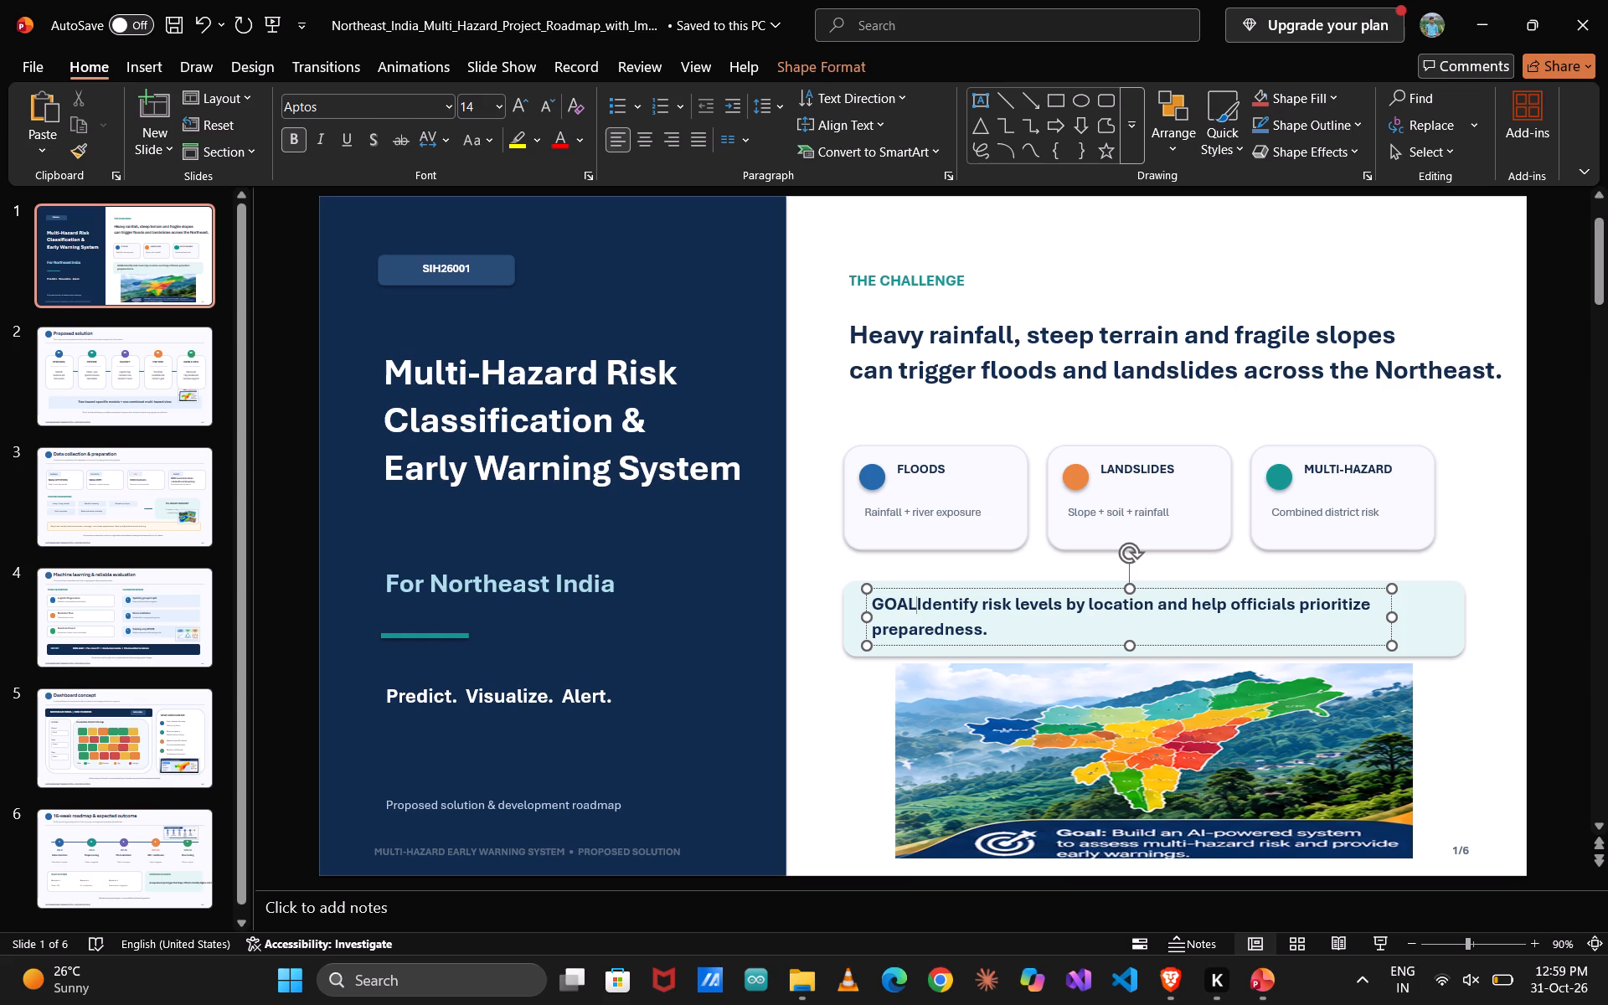
{"action": "left_click", "coordinate": [892, 409]}
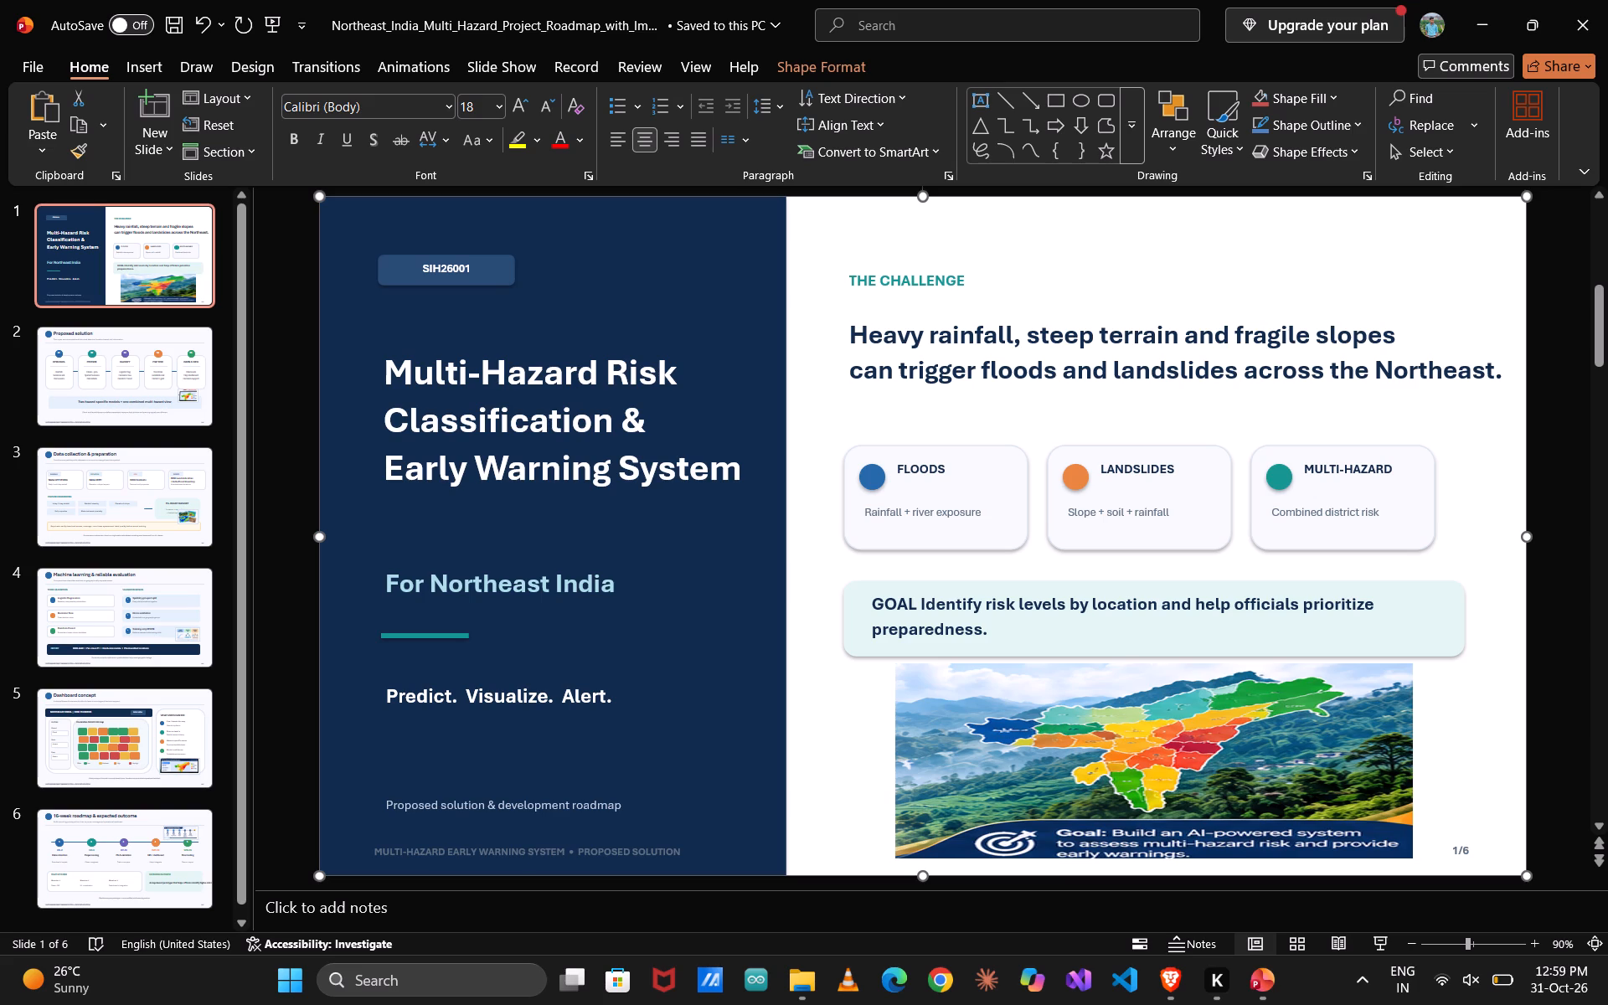
Open slide 2, "Proposed solution", for editing.
{"action": "key", "text": "Down"}
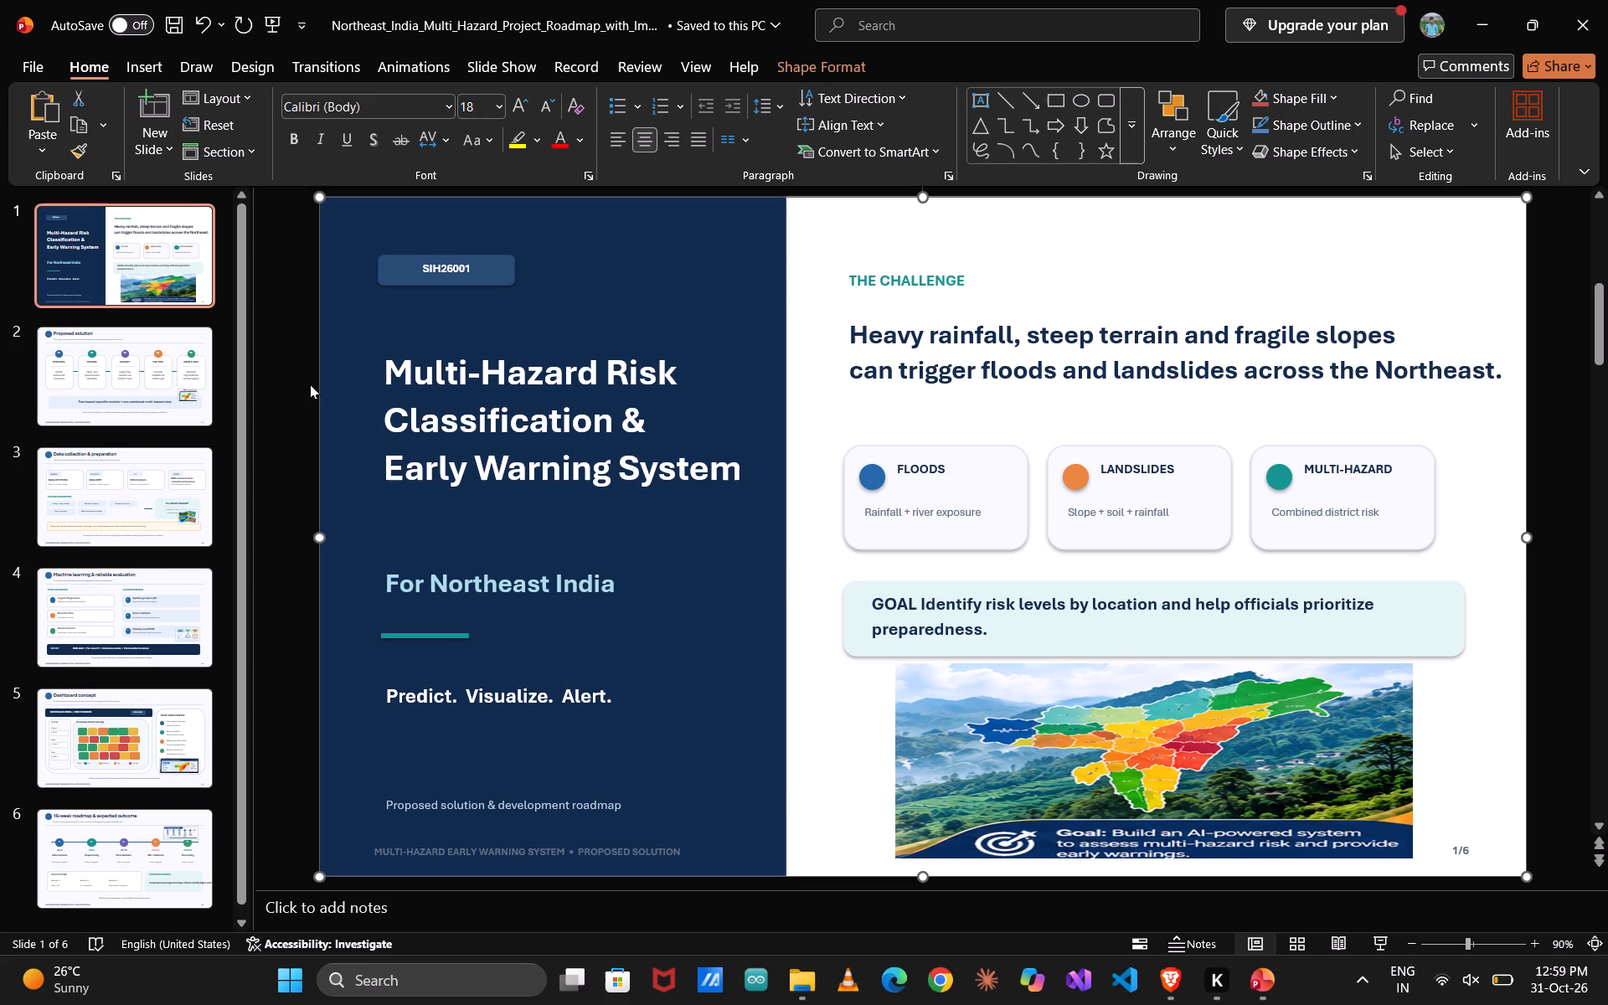
{"action": "left_click", "coordinate": [133, 351]}
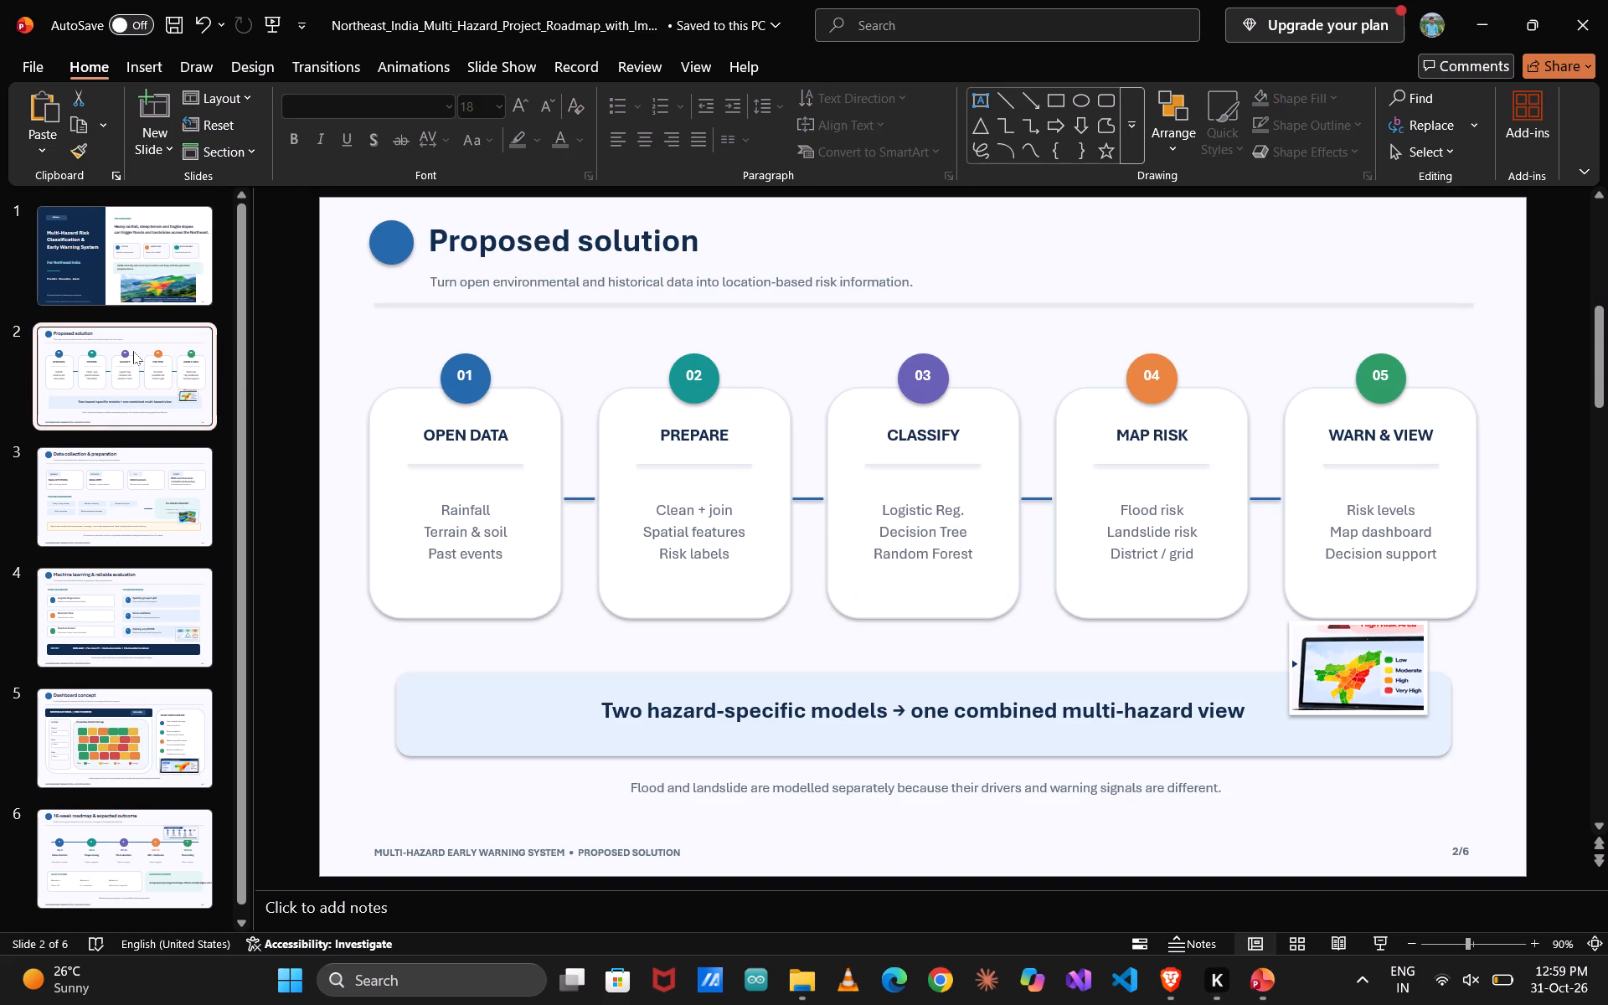
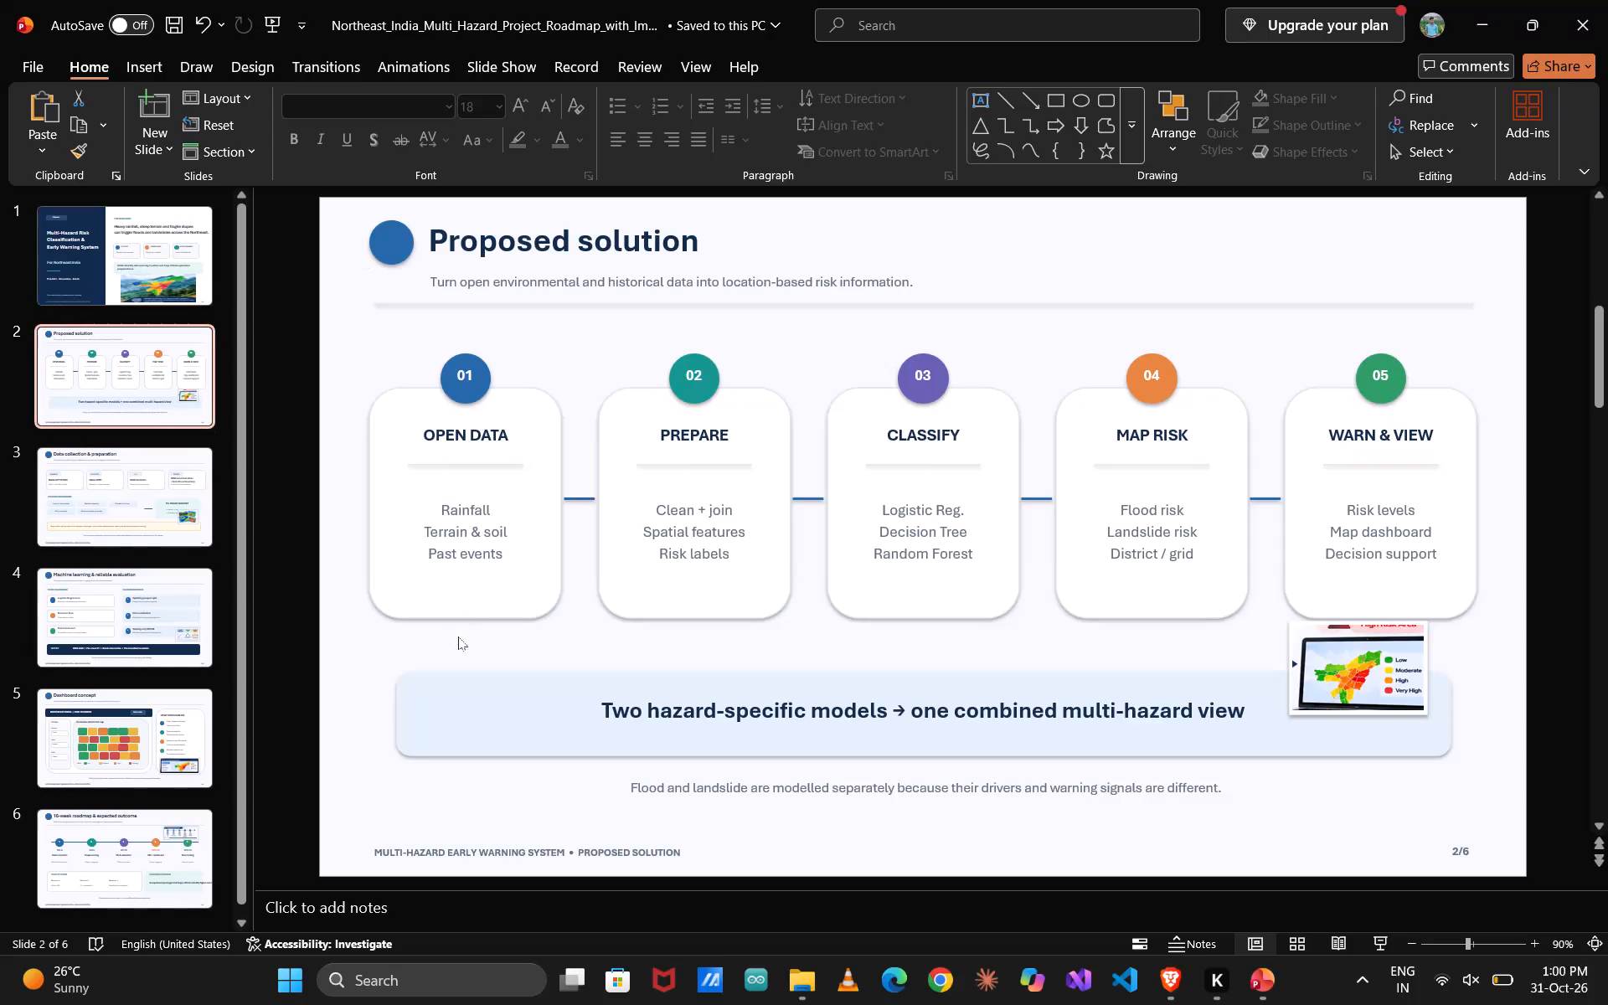
Delete the "Two hazard-specific models → one combined multi-hazard view" text and its light-blue banner from slide 2.
{"action": "left_click", "coordinate": [460, 698]}
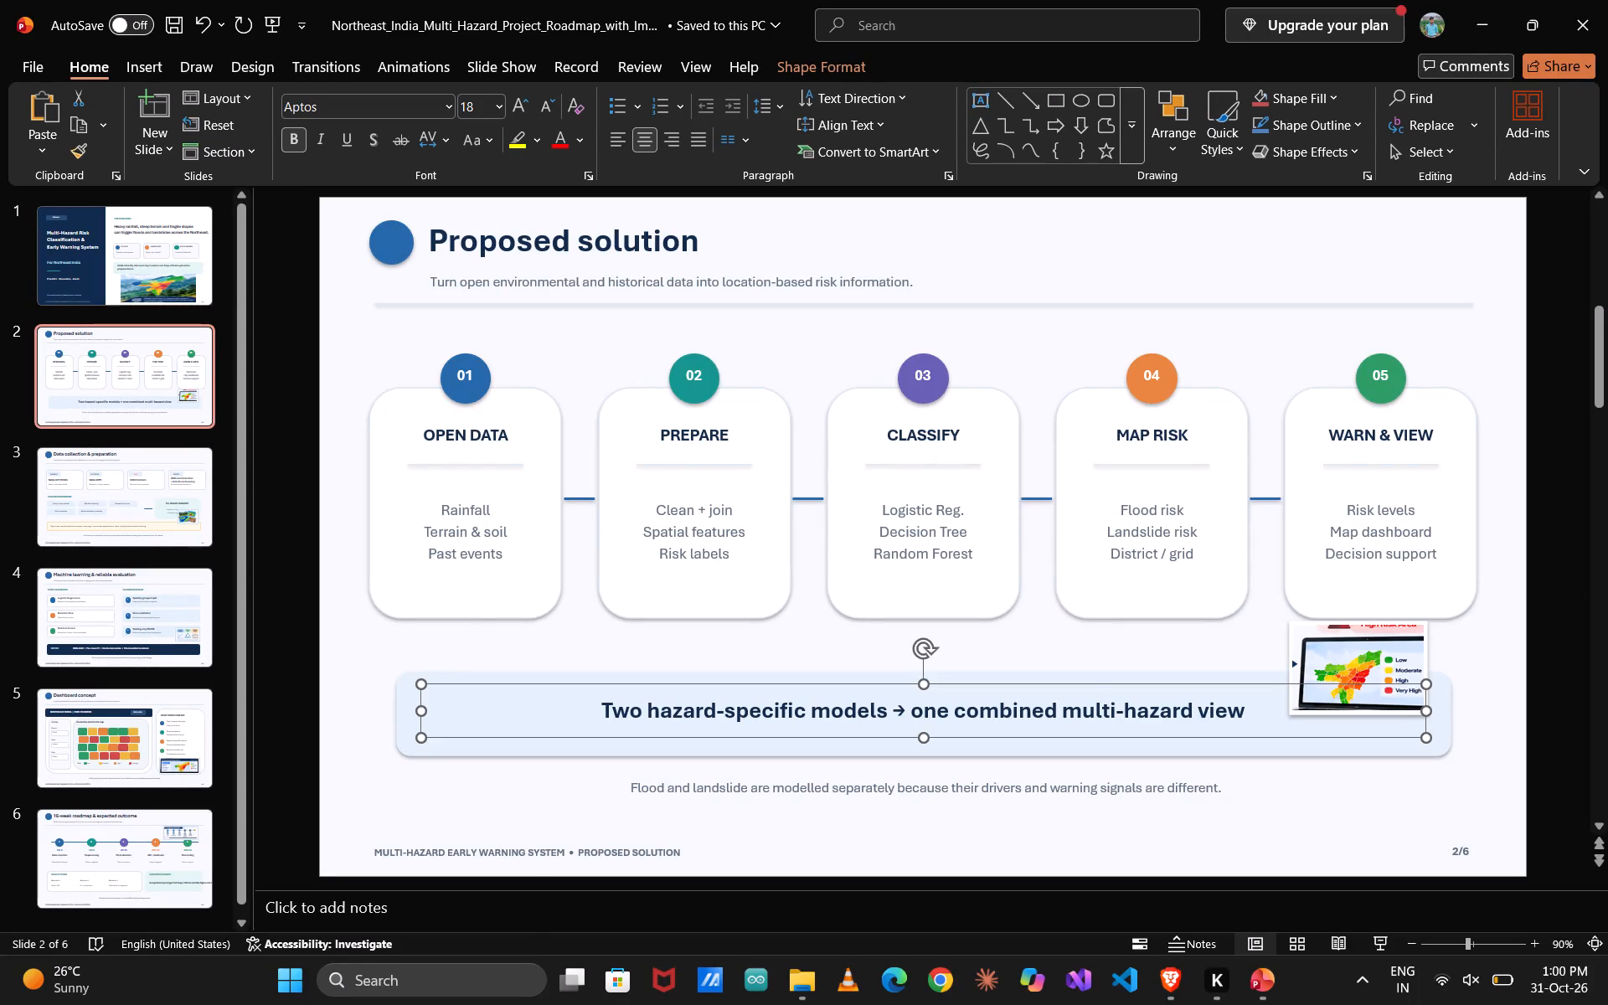
{"action": "key", "text": "BackSpace"}
{"action": "left_click", "coordinate": [460, 698]}
{"action": "key", "text": "BackSpace"}
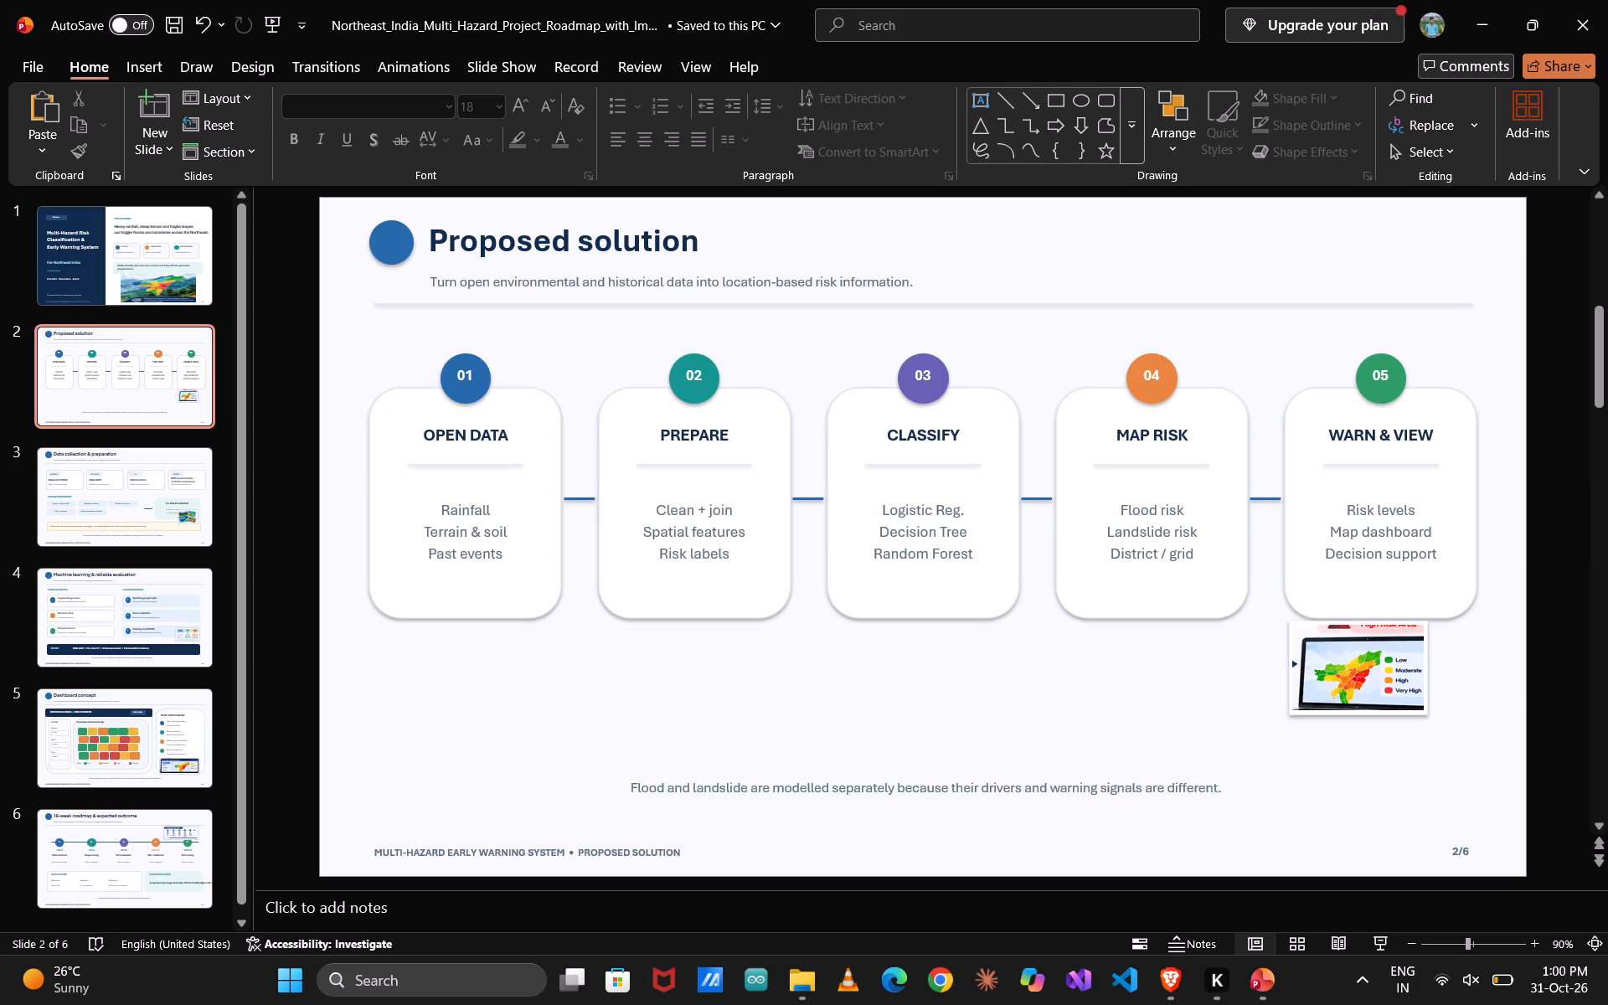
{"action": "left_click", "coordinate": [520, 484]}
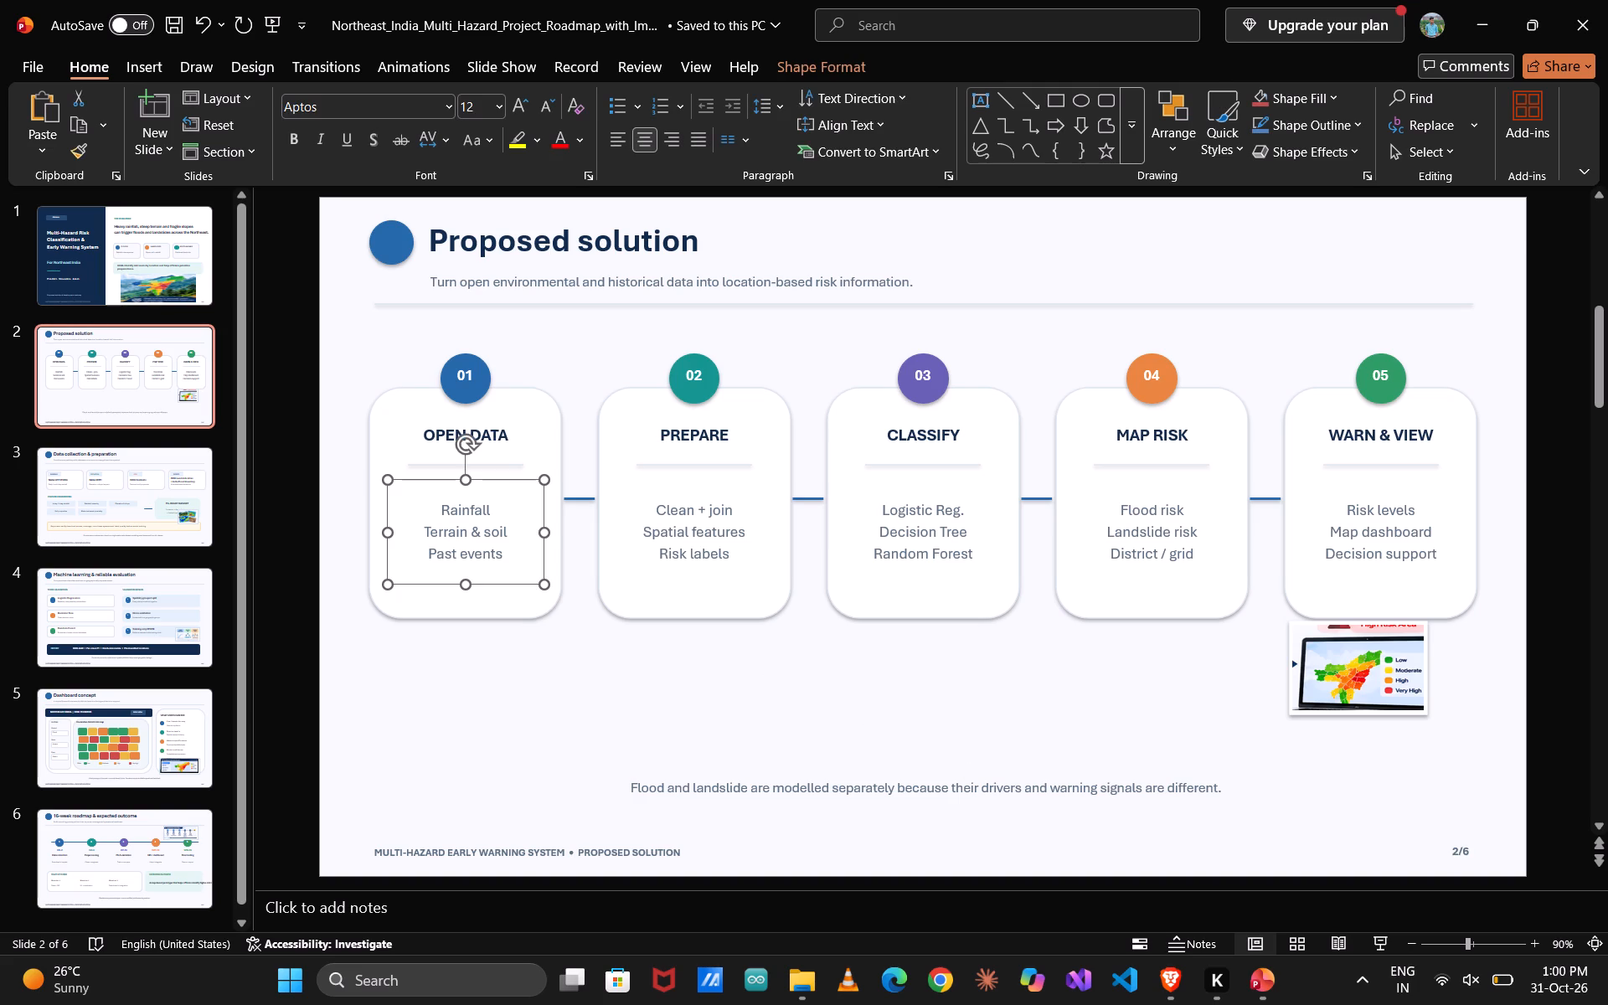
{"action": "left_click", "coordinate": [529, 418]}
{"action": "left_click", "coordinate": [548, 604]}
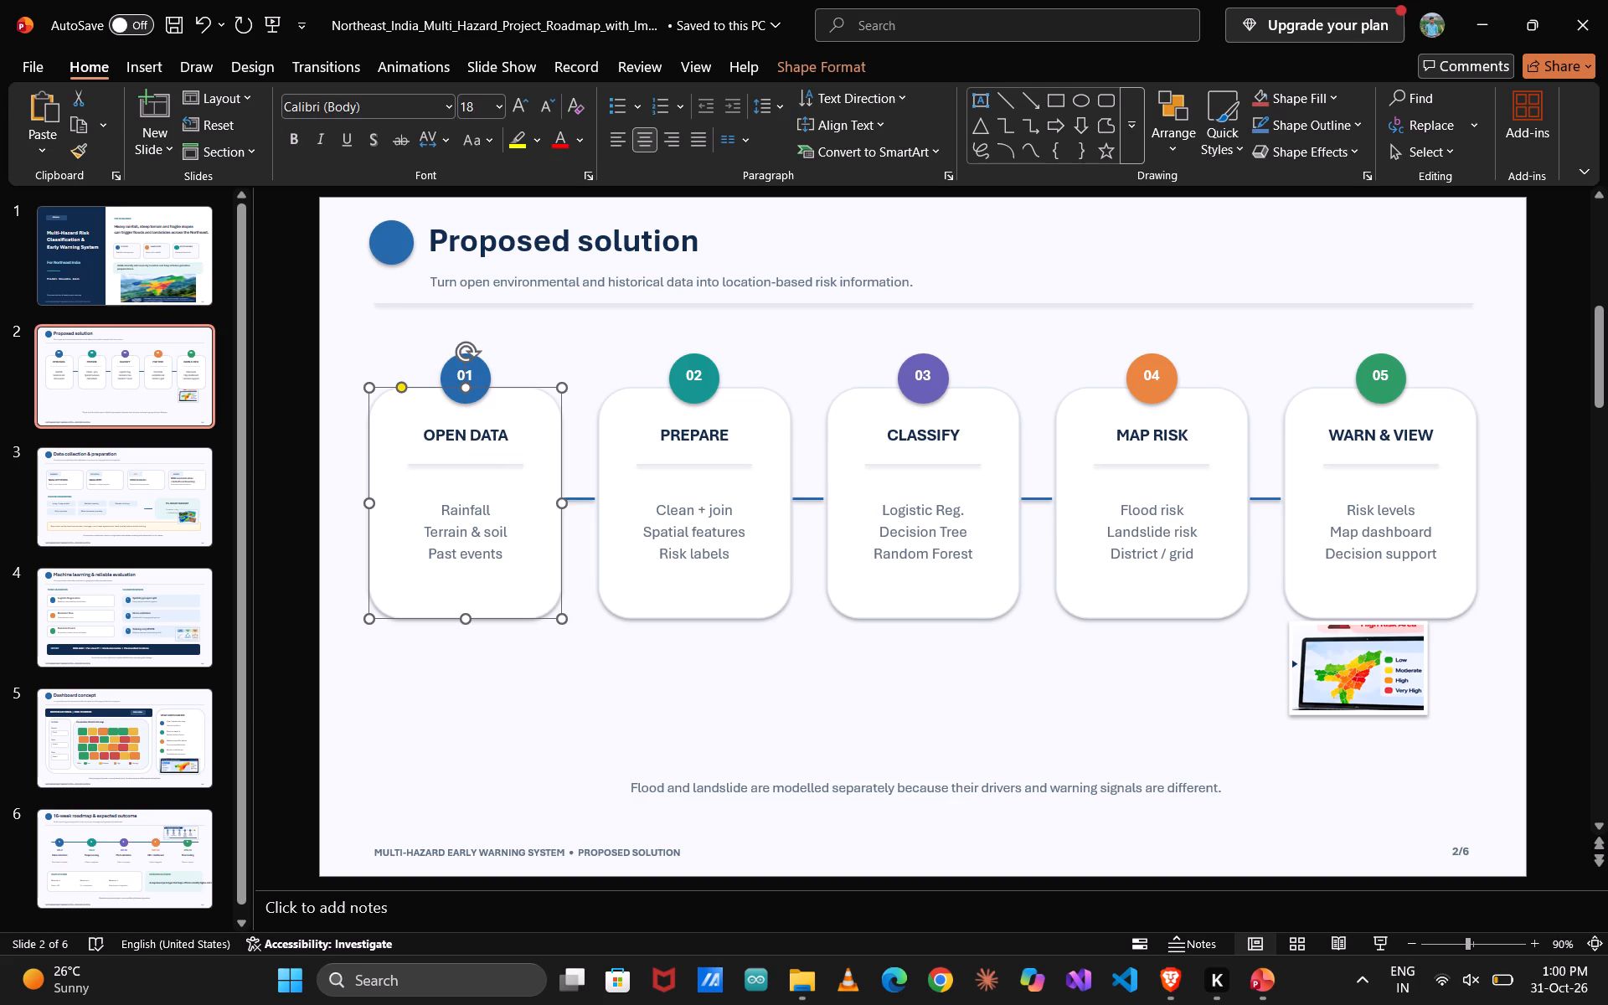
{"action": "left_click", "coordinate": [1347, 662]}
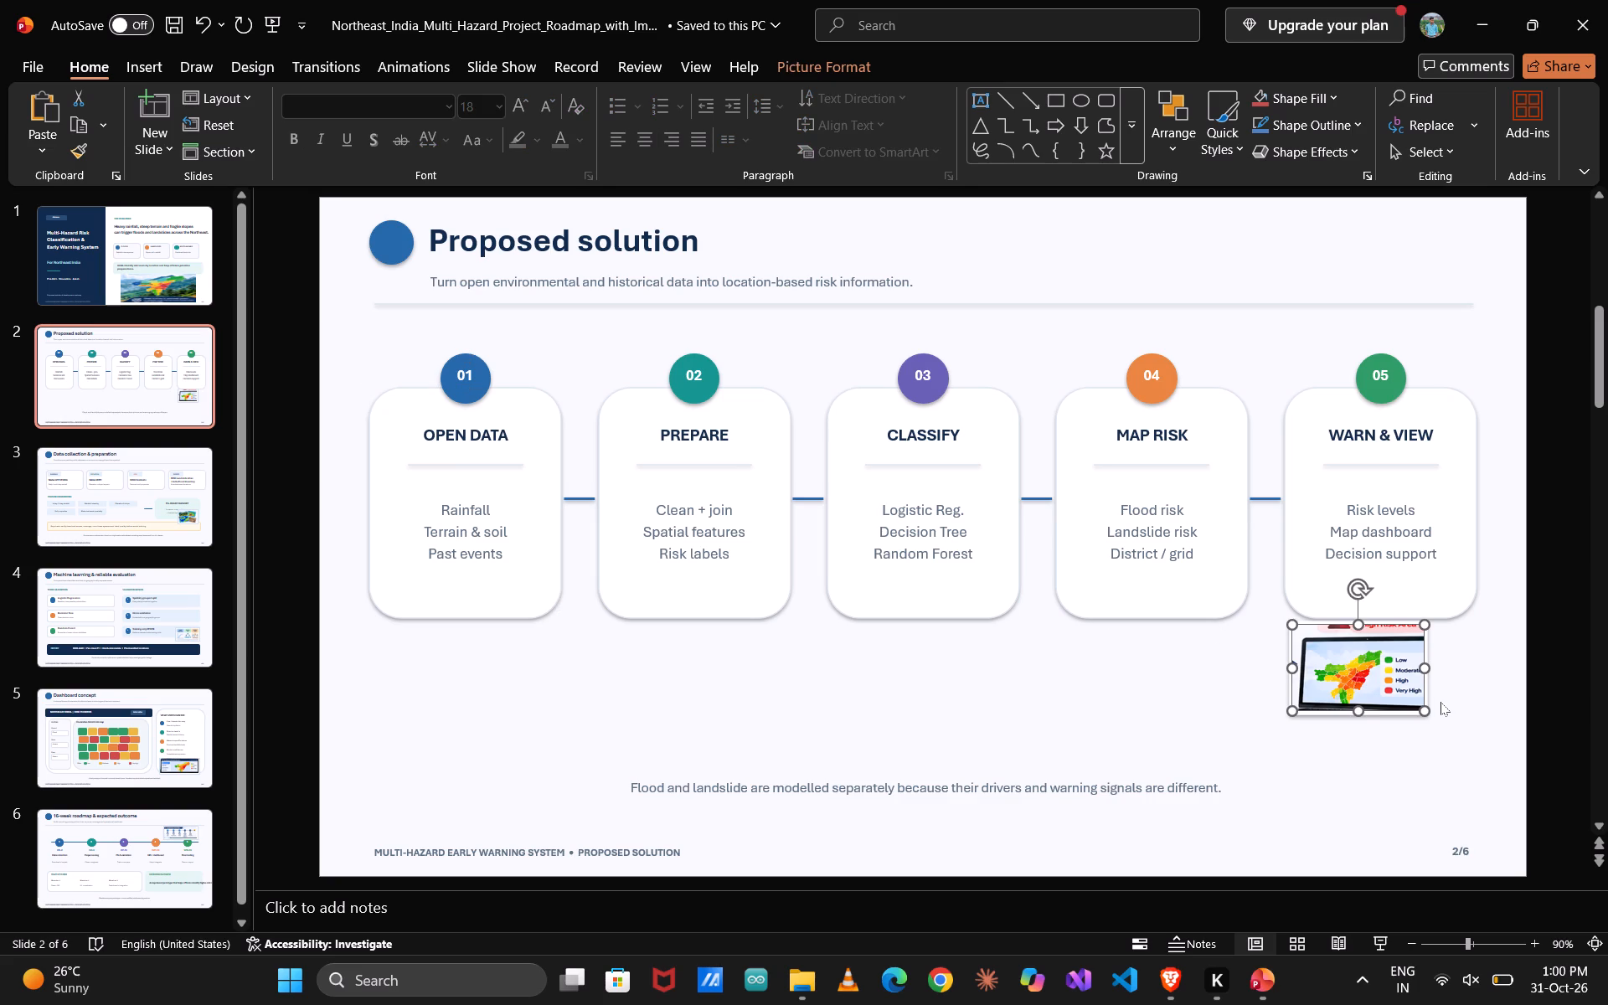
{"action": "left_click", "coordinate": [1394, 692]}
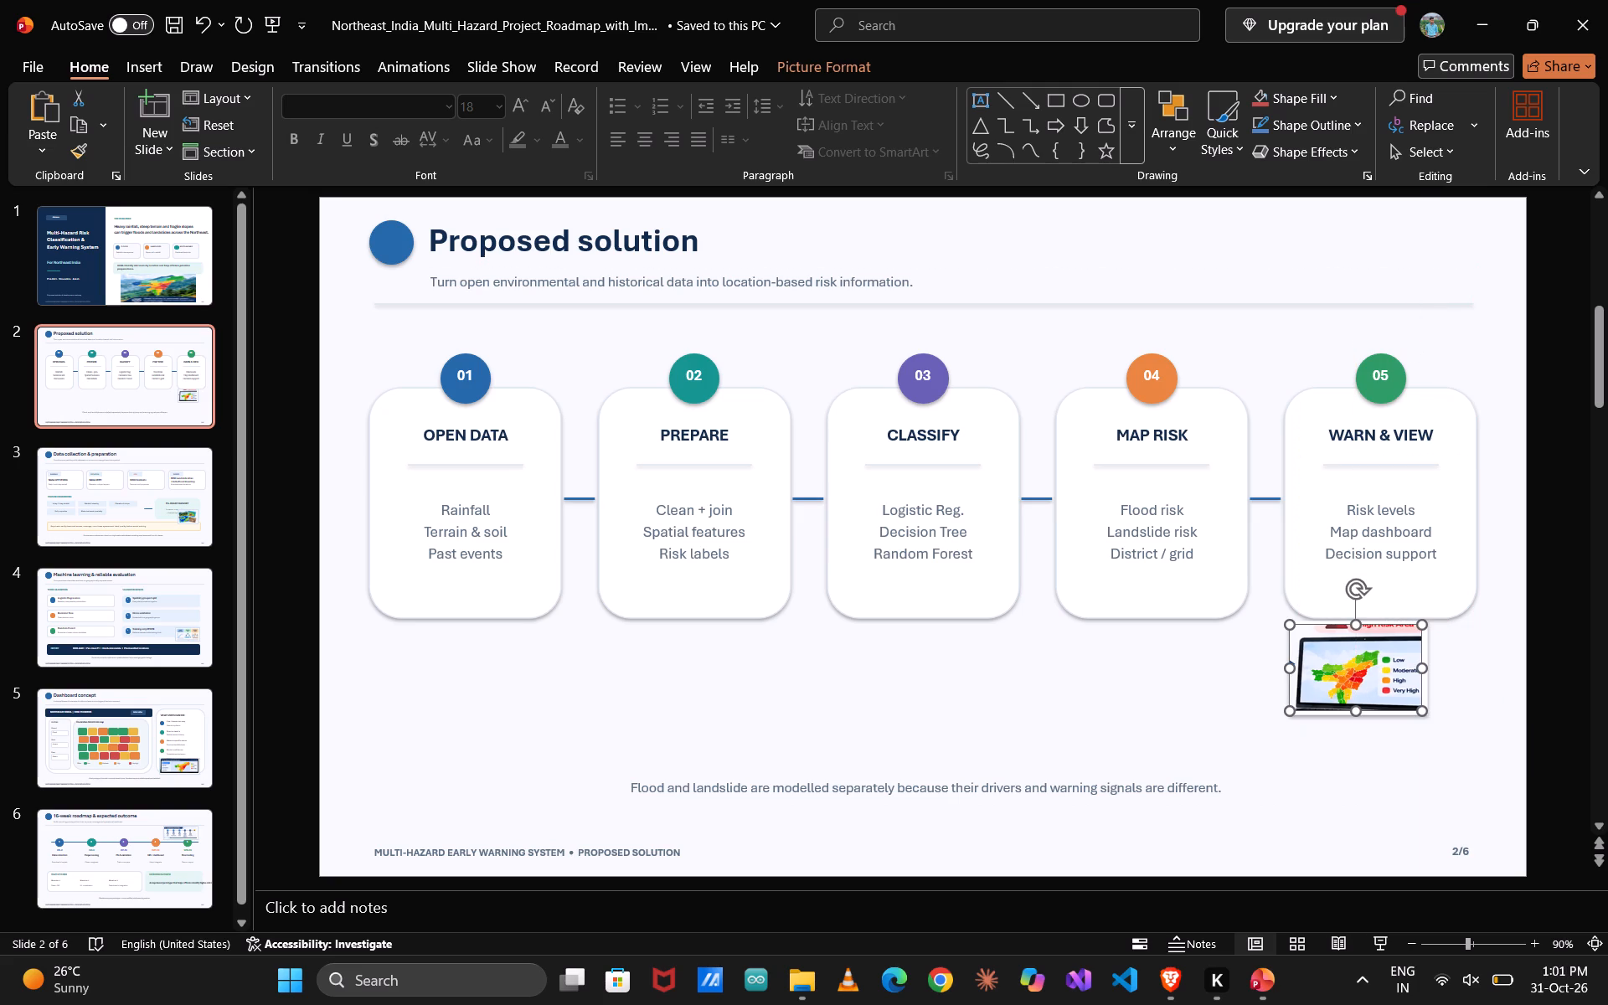
Compare slides 2 and 3 and look over slide 4, checking for overlapping pictures and other layout problems.
{"action": "left_click", "coordinate": [100, 498]}
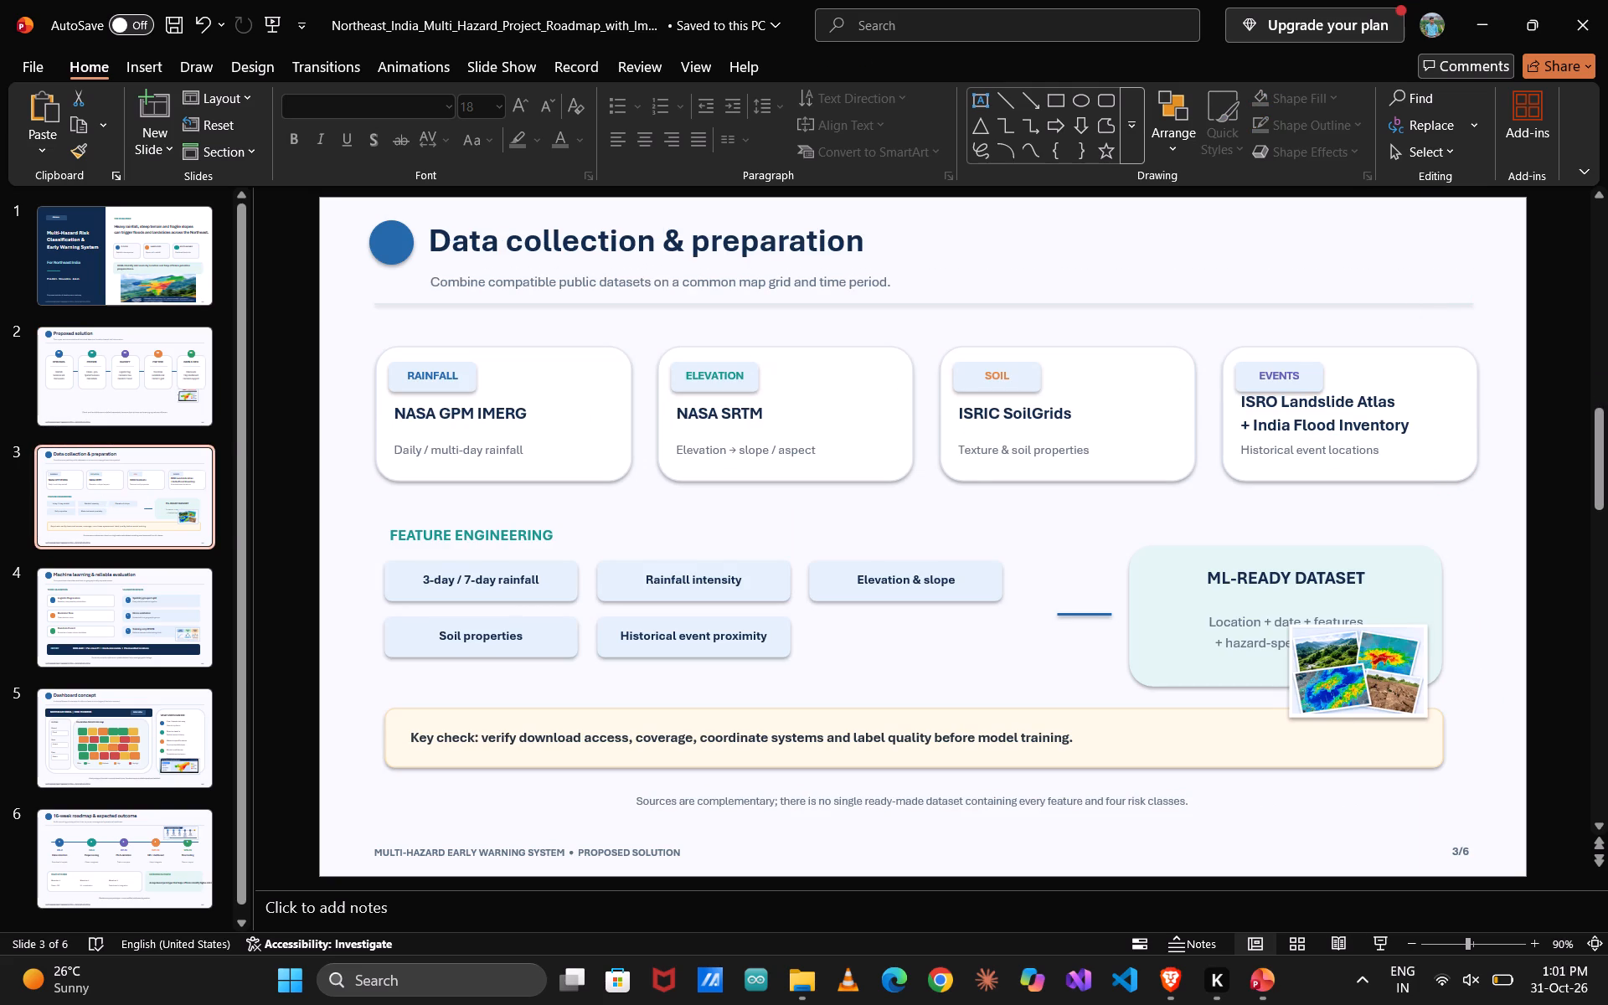
{"action": "left_click", "coordinate": [160, 398]}
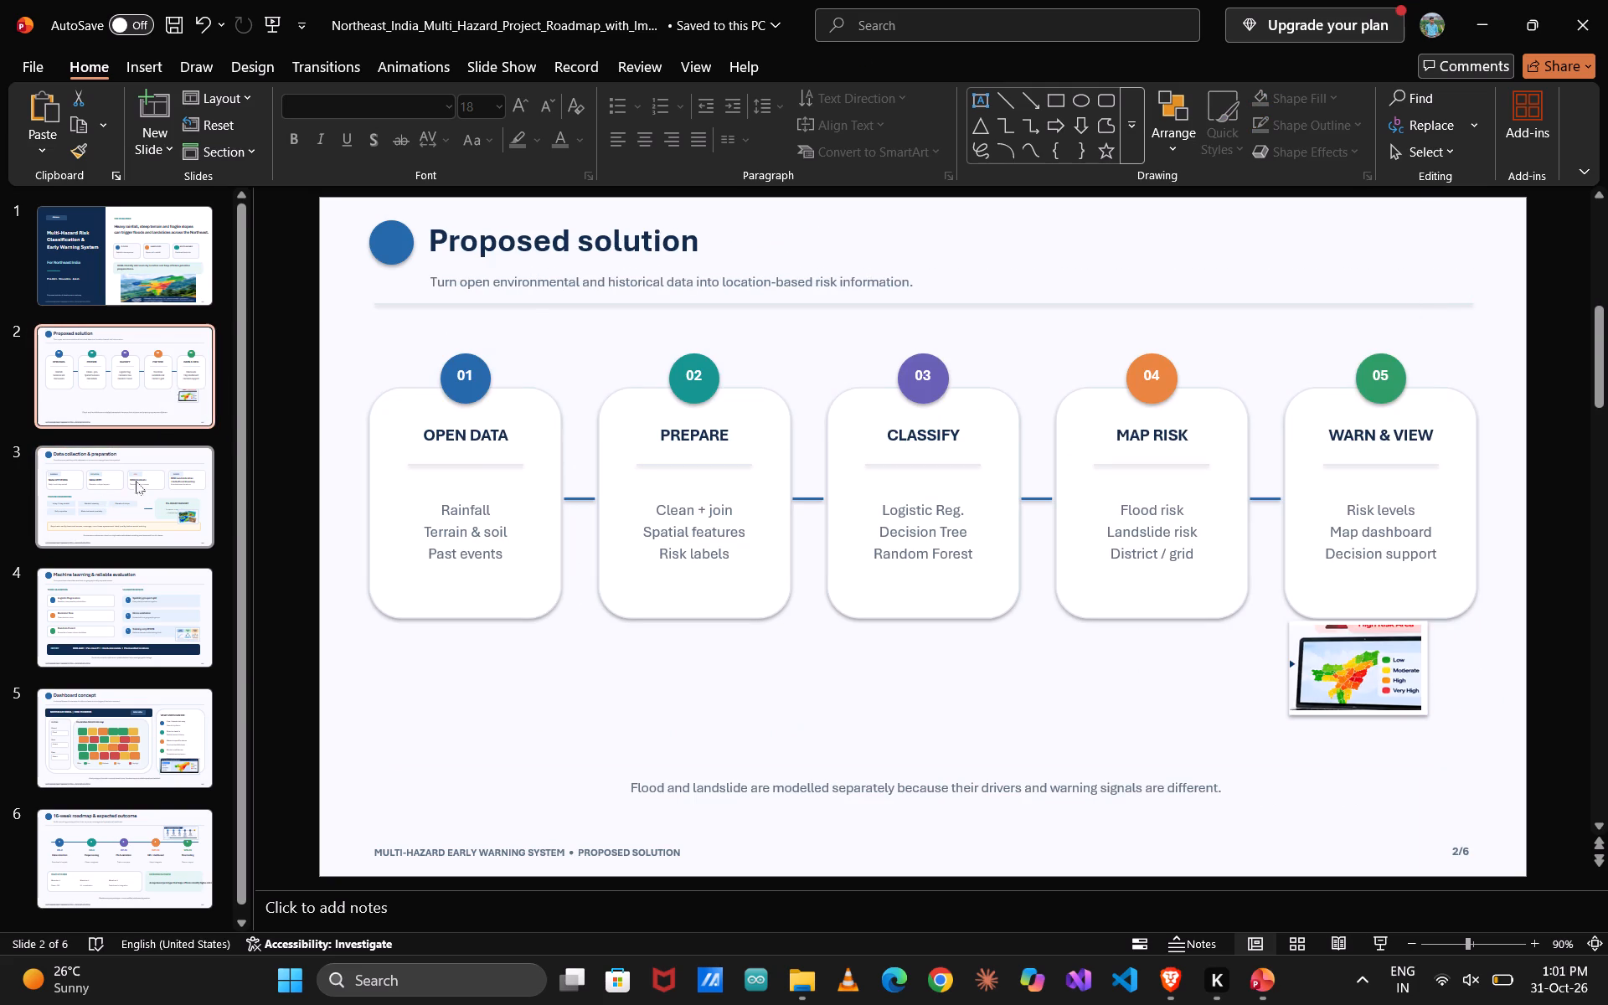
{"action": "left_click", "coordinate": [145, 456]}
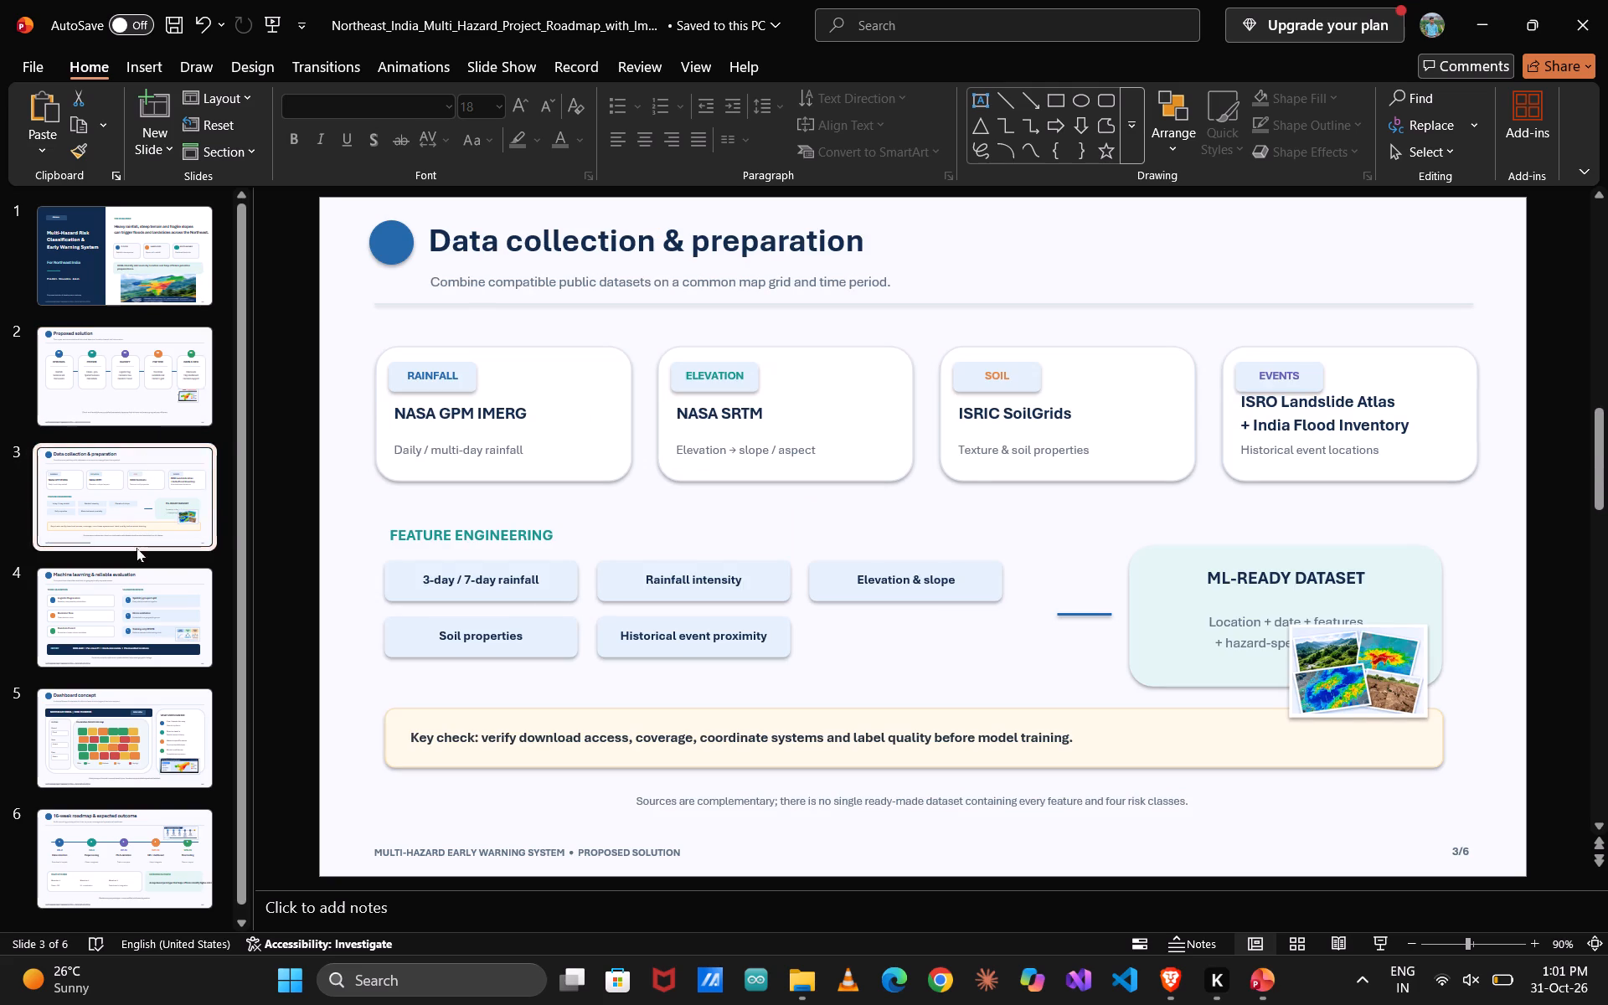
{"action": "left_click", "coordinate": [137, 602]}
{"action": "left_click", "coordinate": [141, 479]}
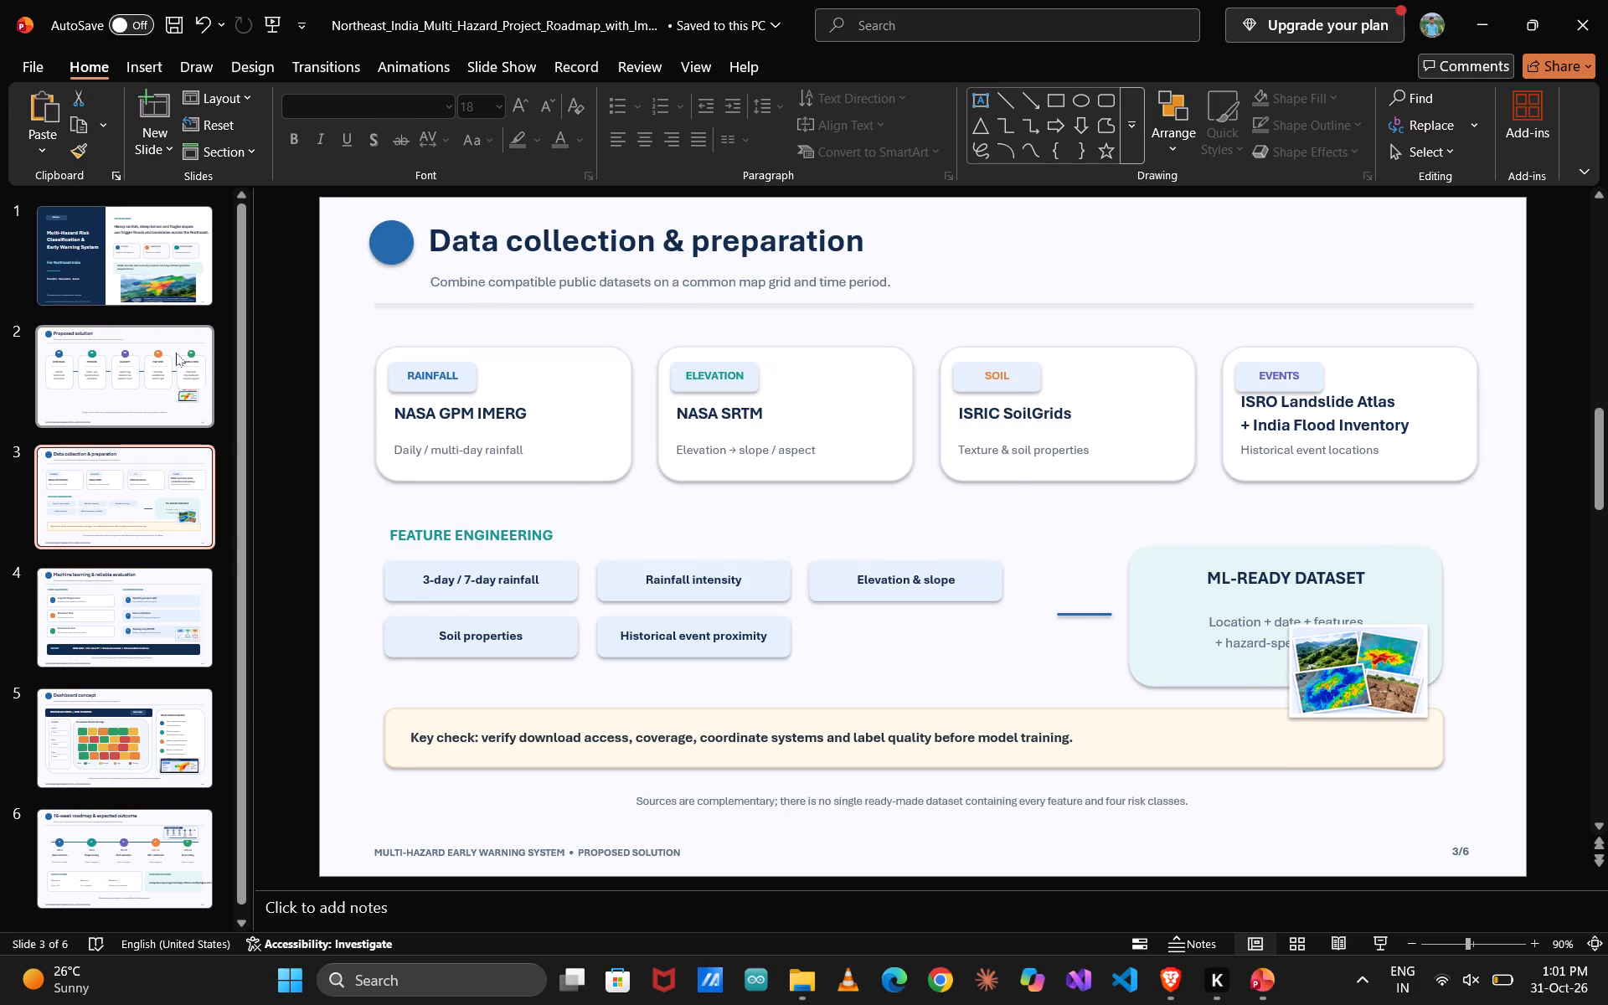
{"action": "left_click", "coordinate": [176, 352]}
{"action": "left_click", "coordinate": [153, 552]}
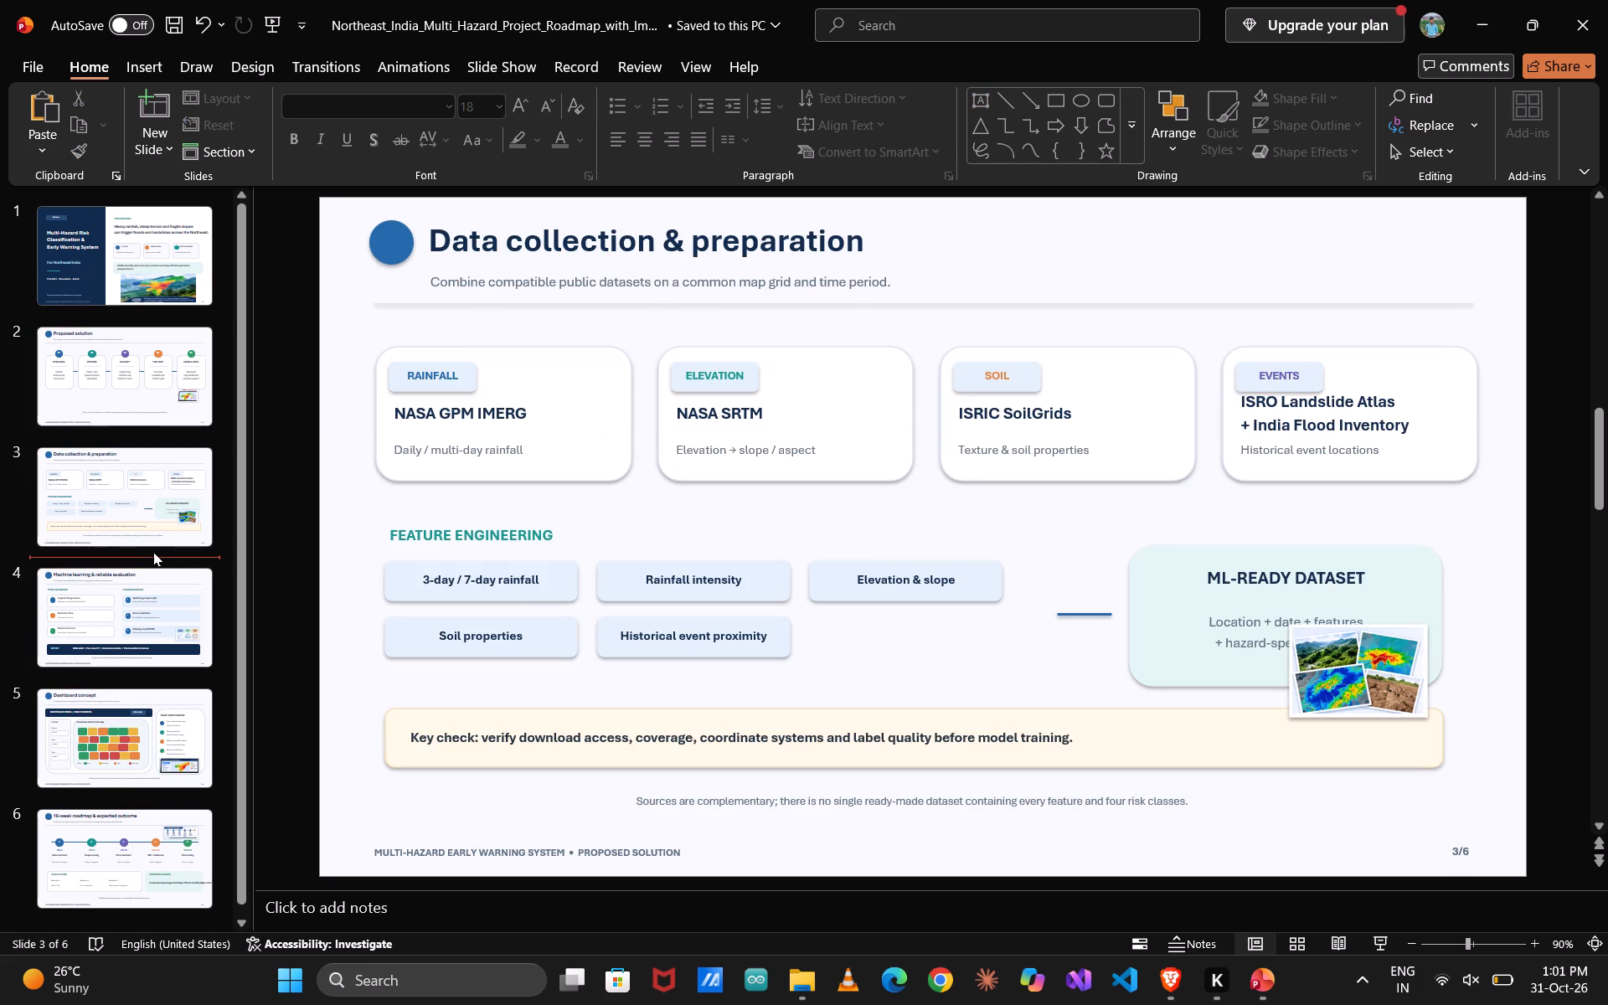
{"action": "left_click", "coordinate": [157, 508]}
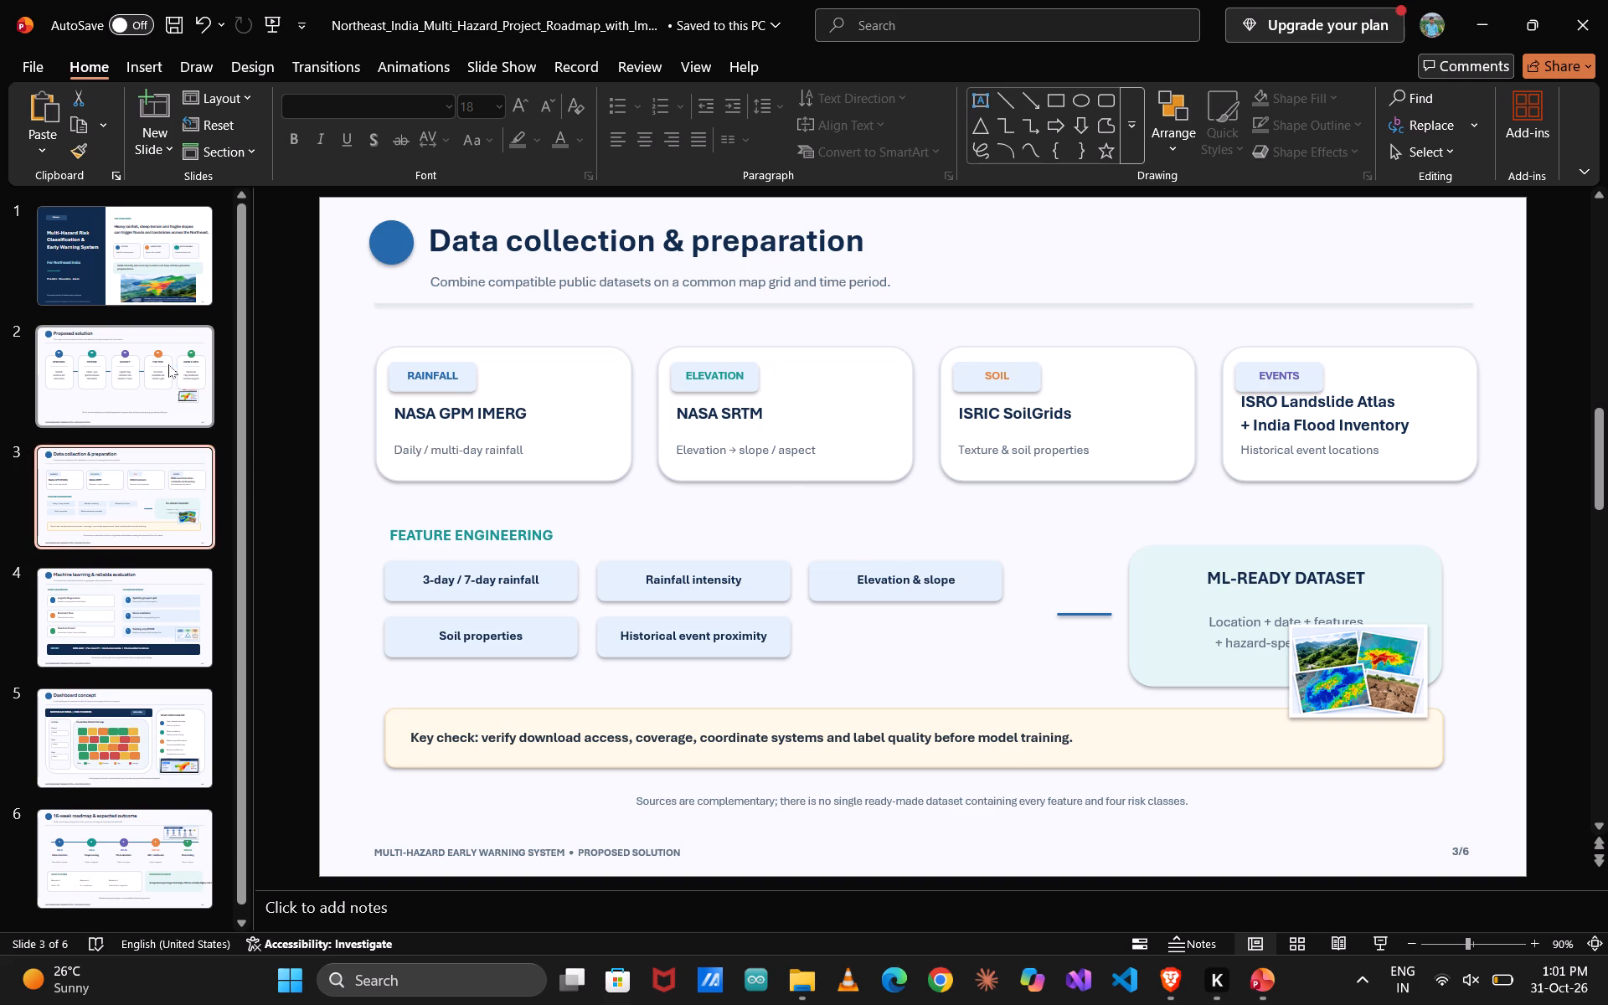
{"action": "left_click", "coordinate": [168, 364]}
{"action": "left_click", "coordinate": [157, 557]}
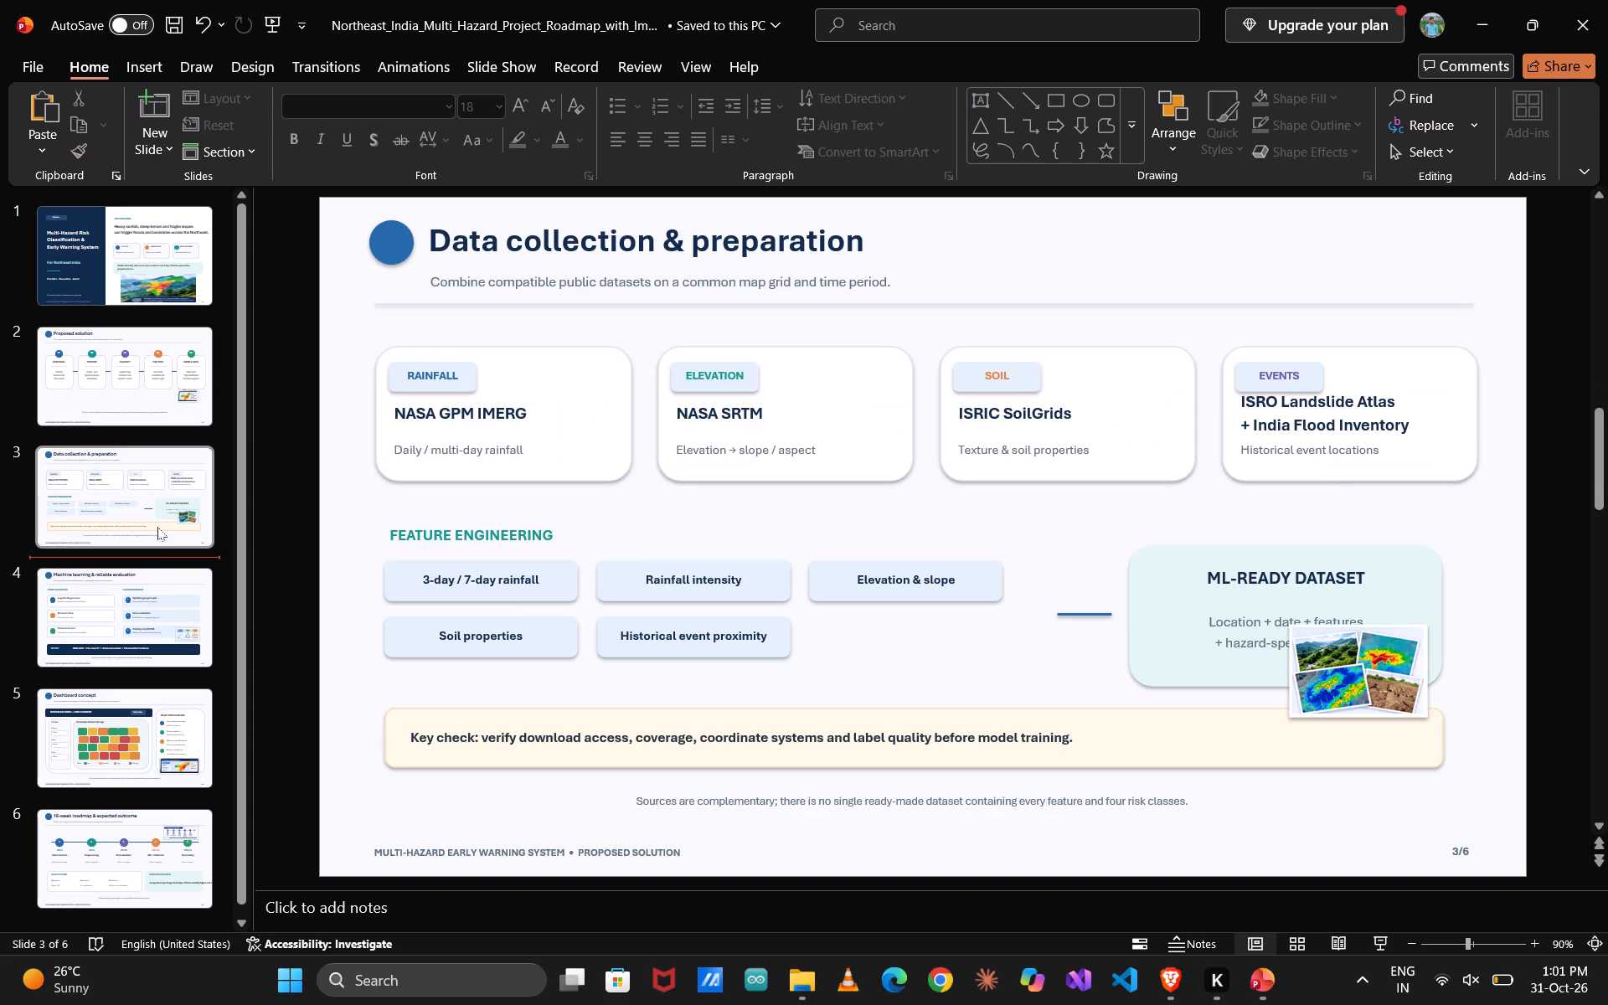
{"action": "left_click", "coordinate": [157, 527]}
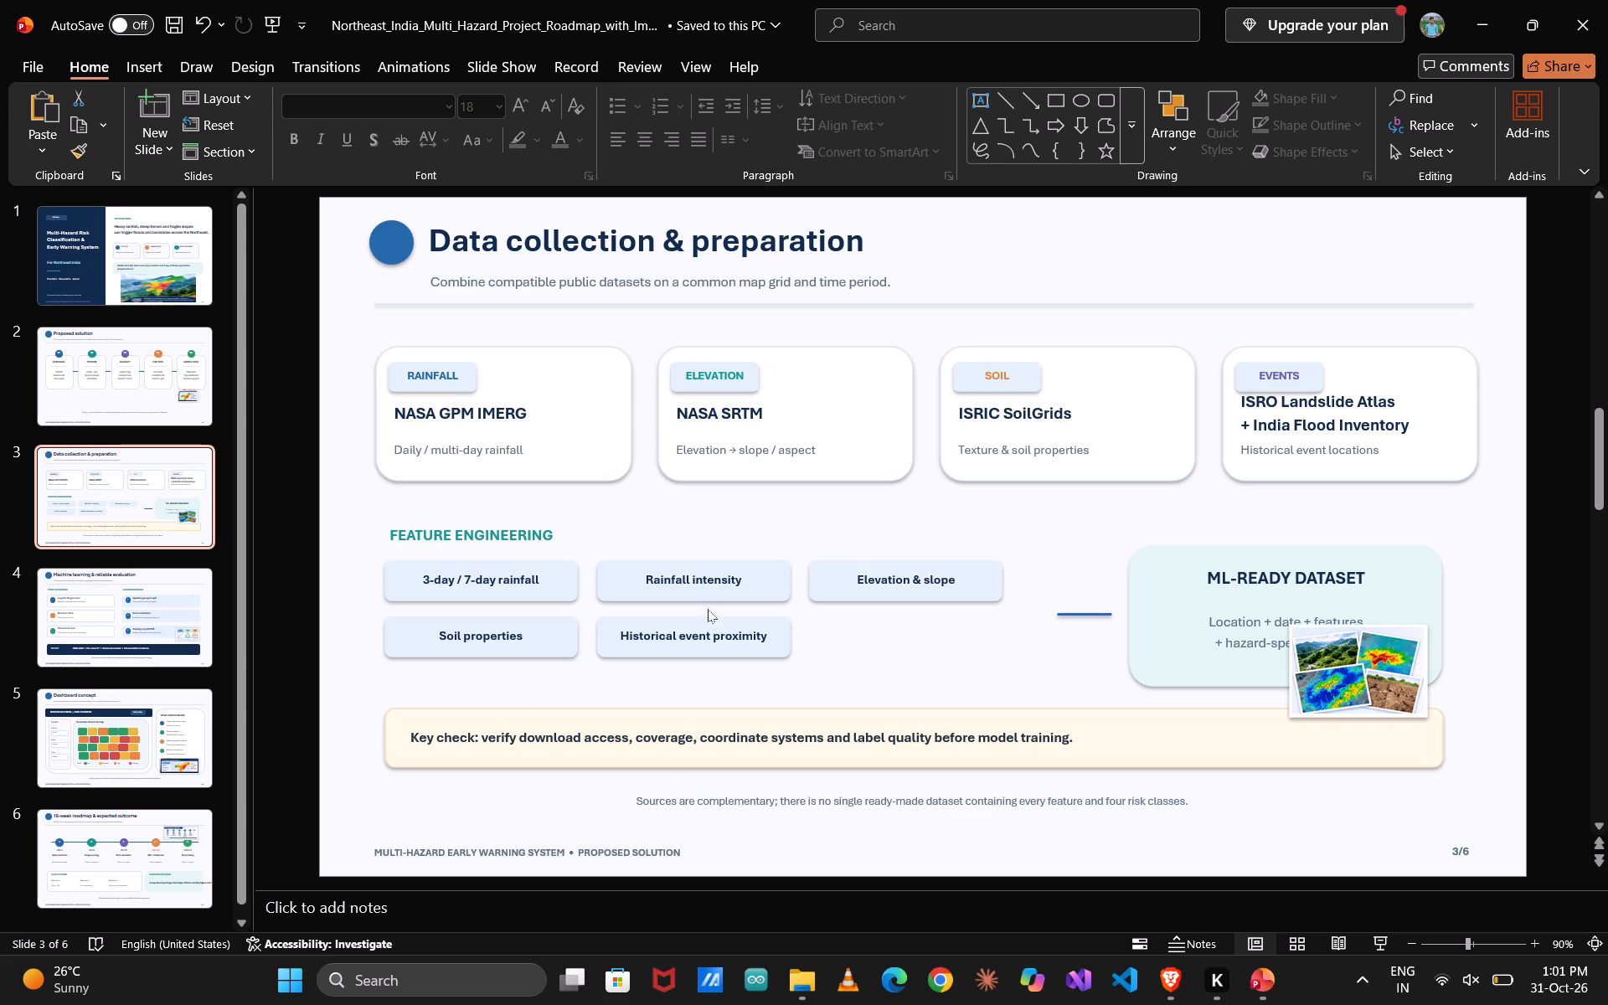
{"action": "left_click", "coordinate": [111, 583]}
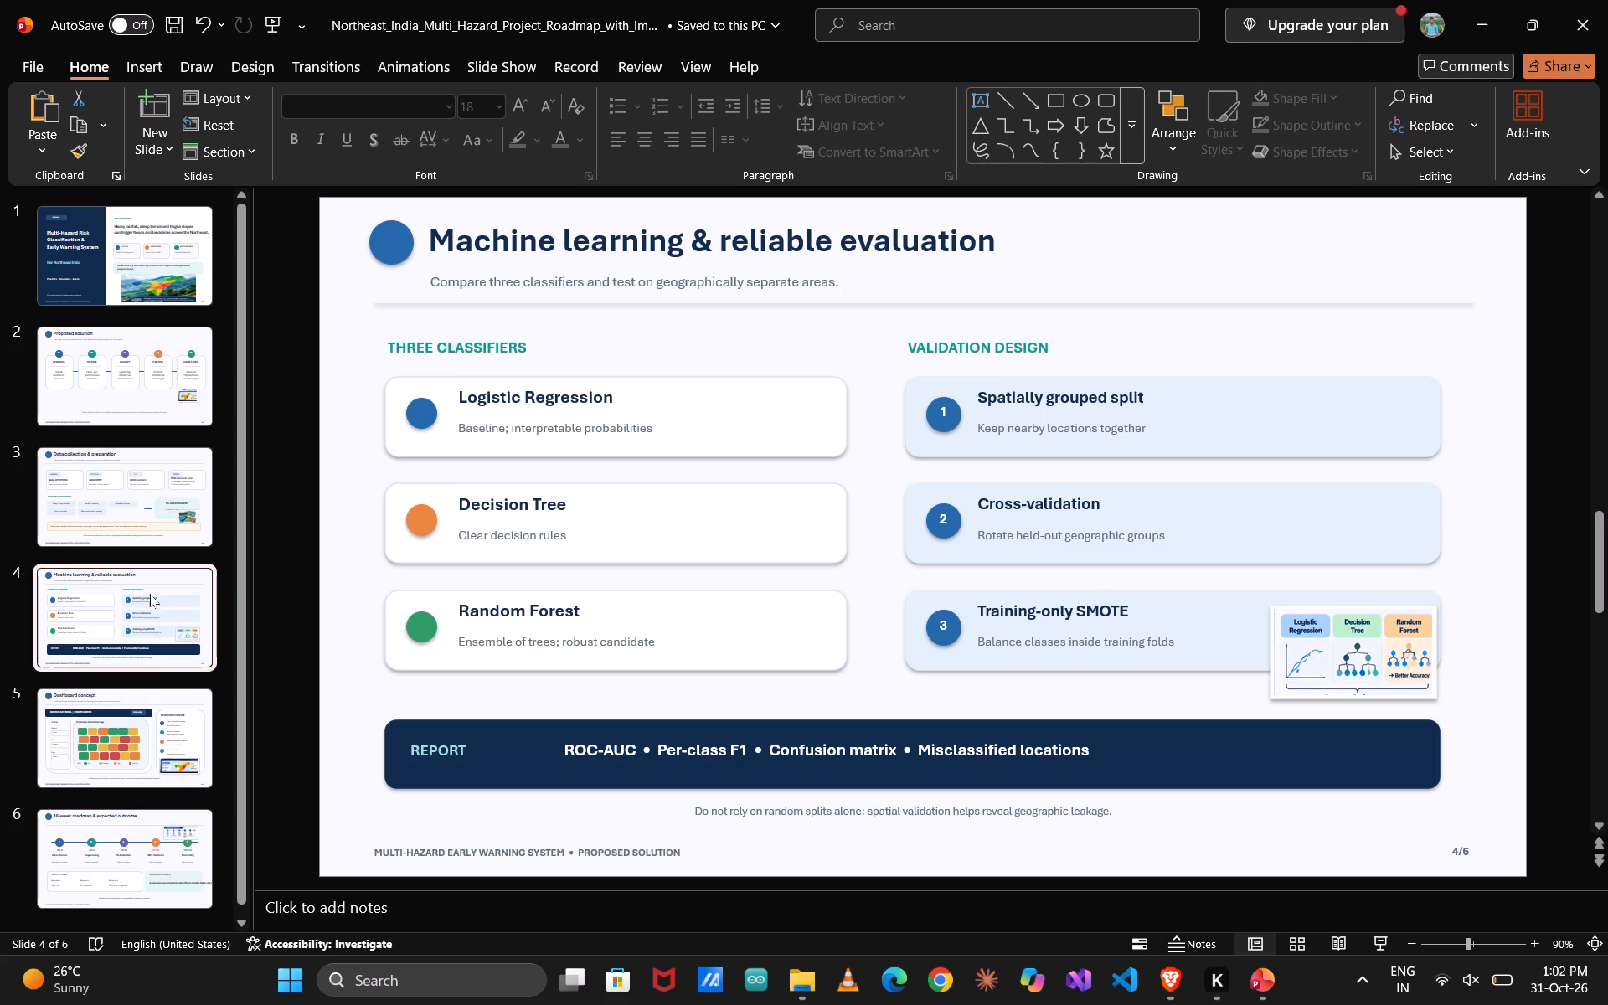
On slide 5, shrink the Northeast India Risk Monitor picture and flip it vertically beside "Model confidence", above the white frame.
{"action": "left_click", "coordinate": [161, 794]}
{"action": "left_click", "coordinate": [166, 764]}
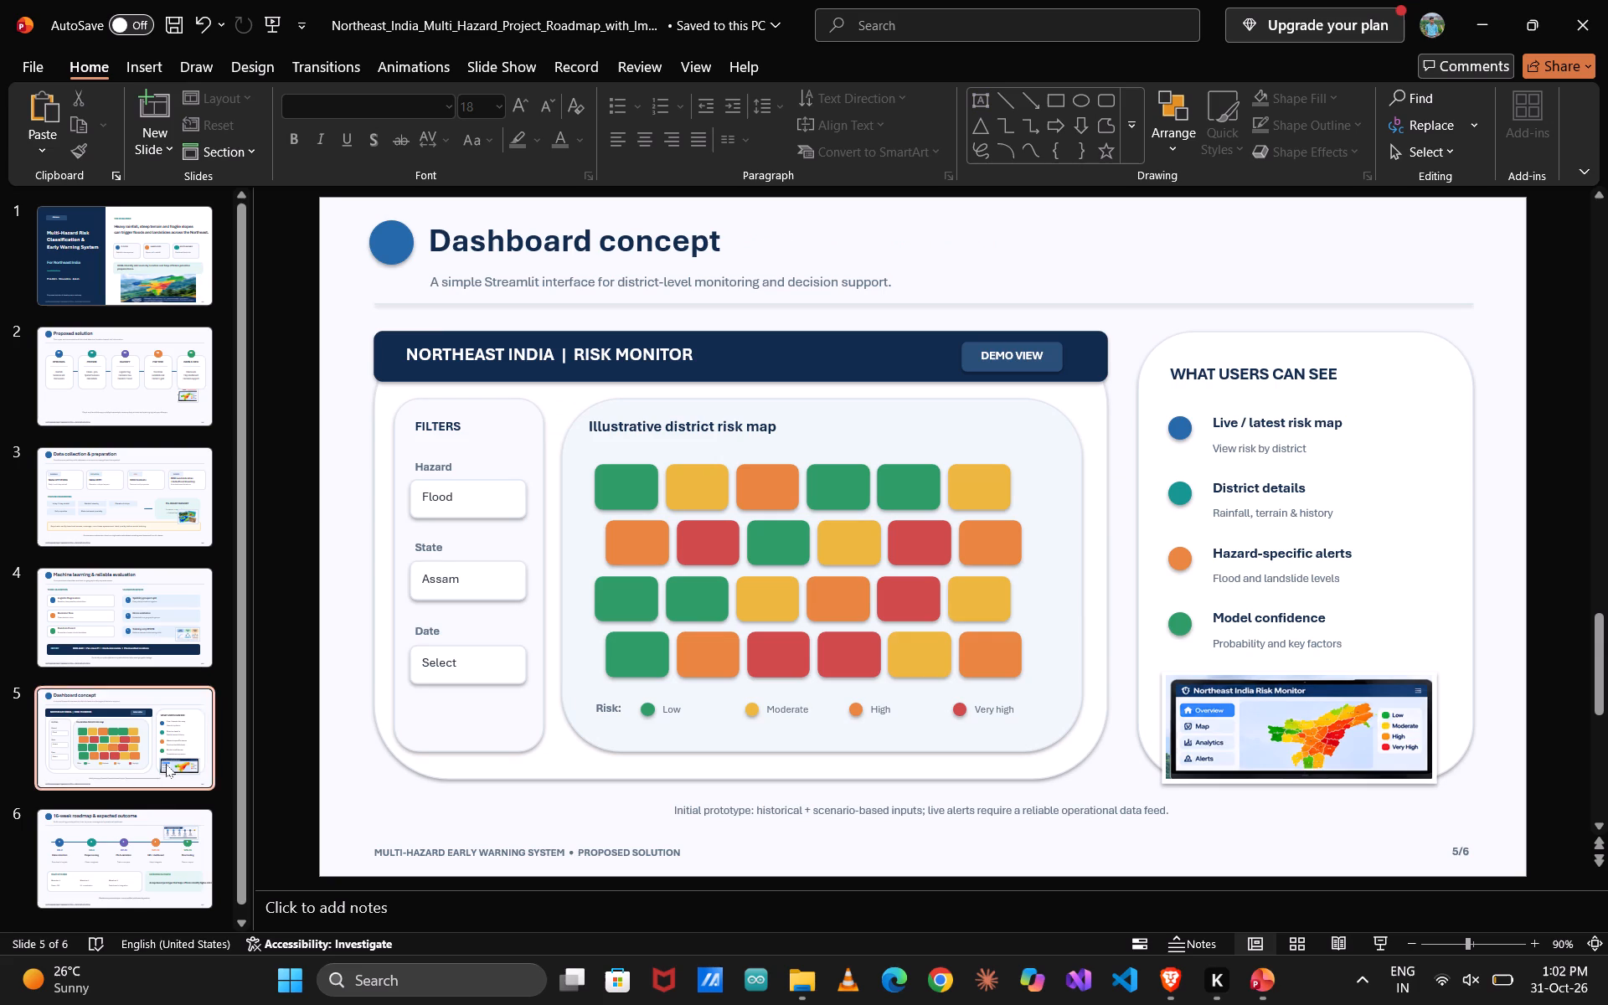
{"action": "left_click", "coordinate": [166, 764]}
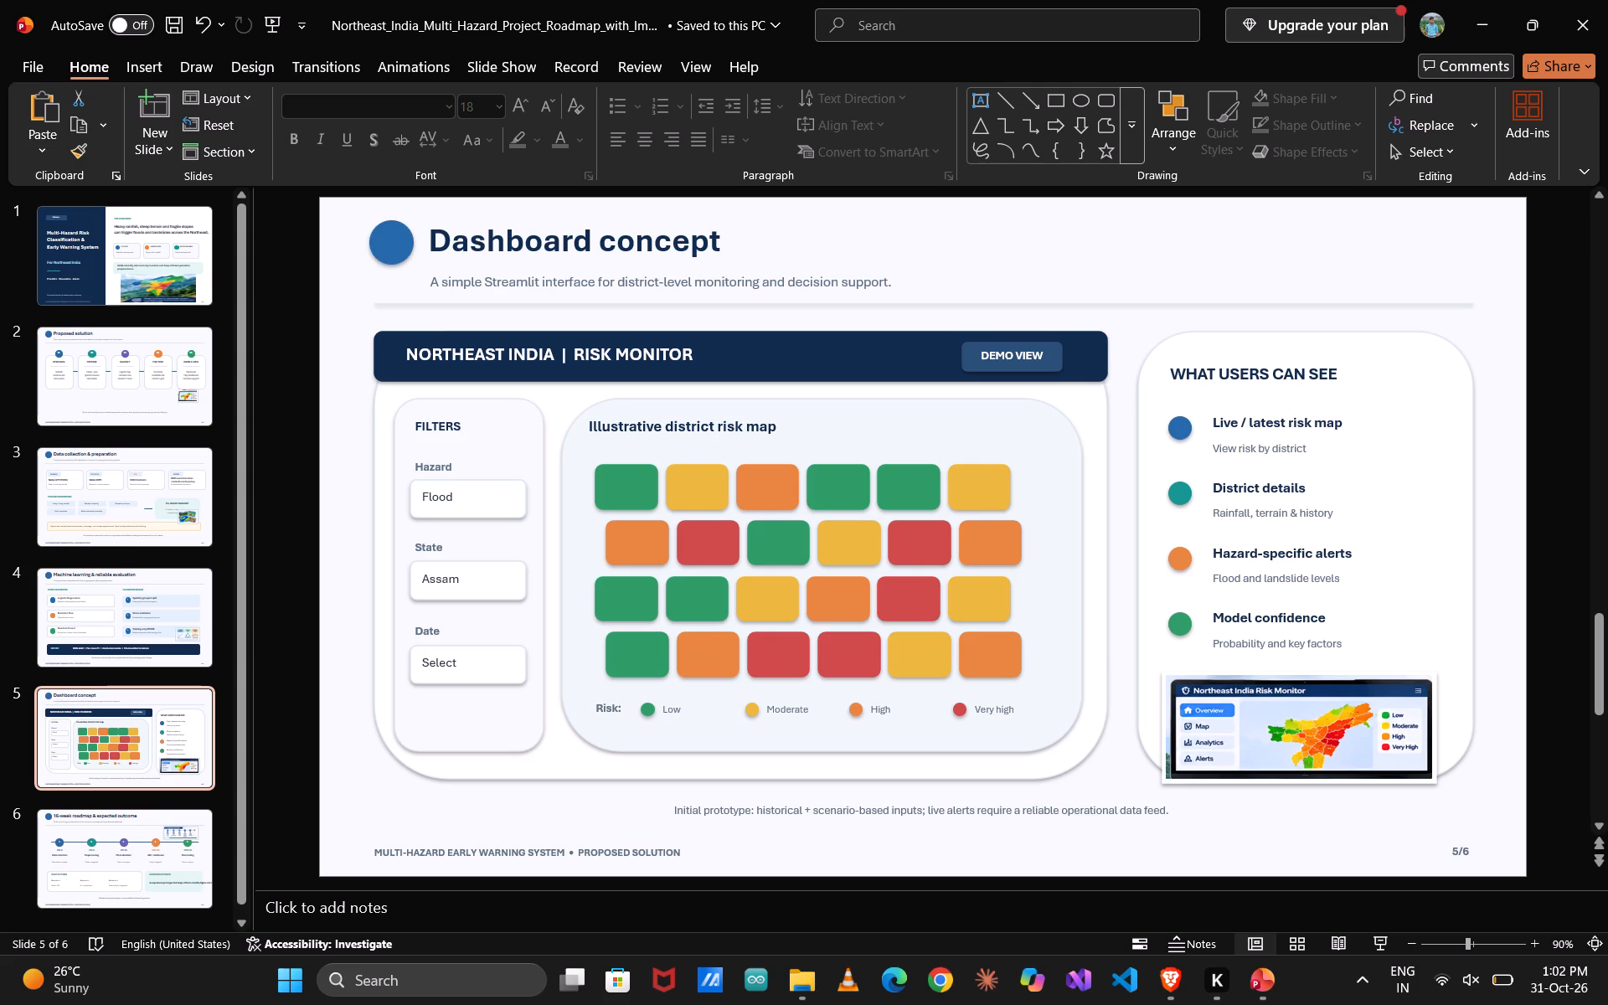
{"action": "left_click", "coordinate": [1215, 750]}
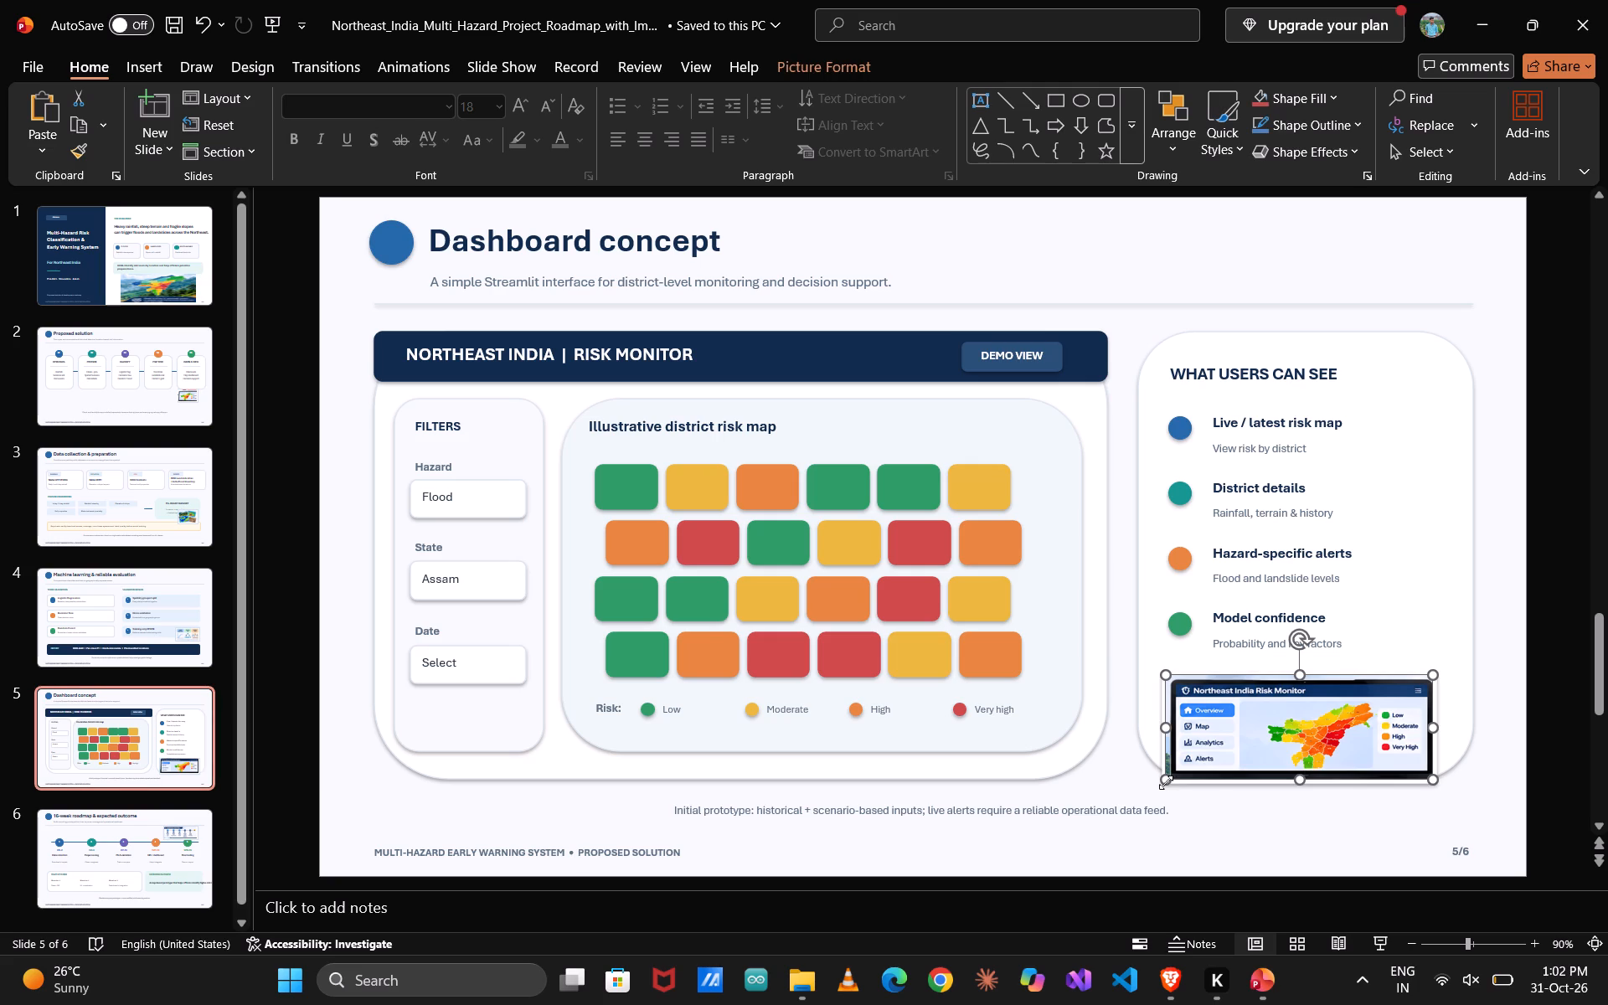
{"action": "left_click_drag", "start_coordinate": [1166, 782], "coordinate": [1321, 670]}
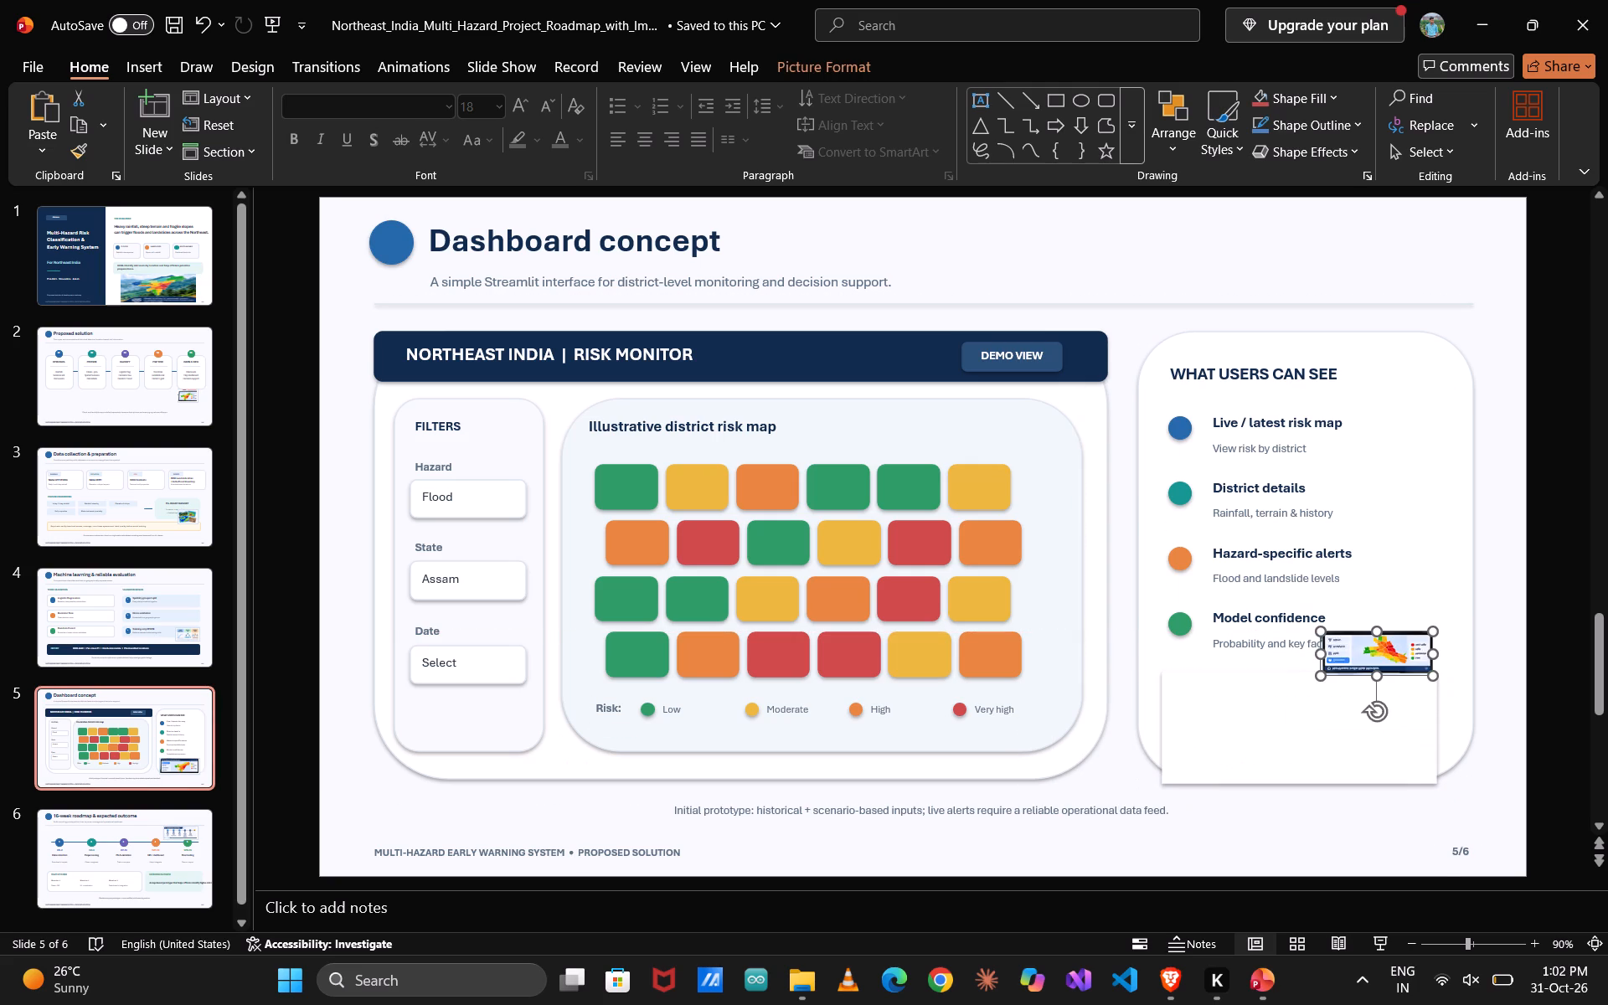
{"action": "left_click", "coordinate": [1214, 732]}
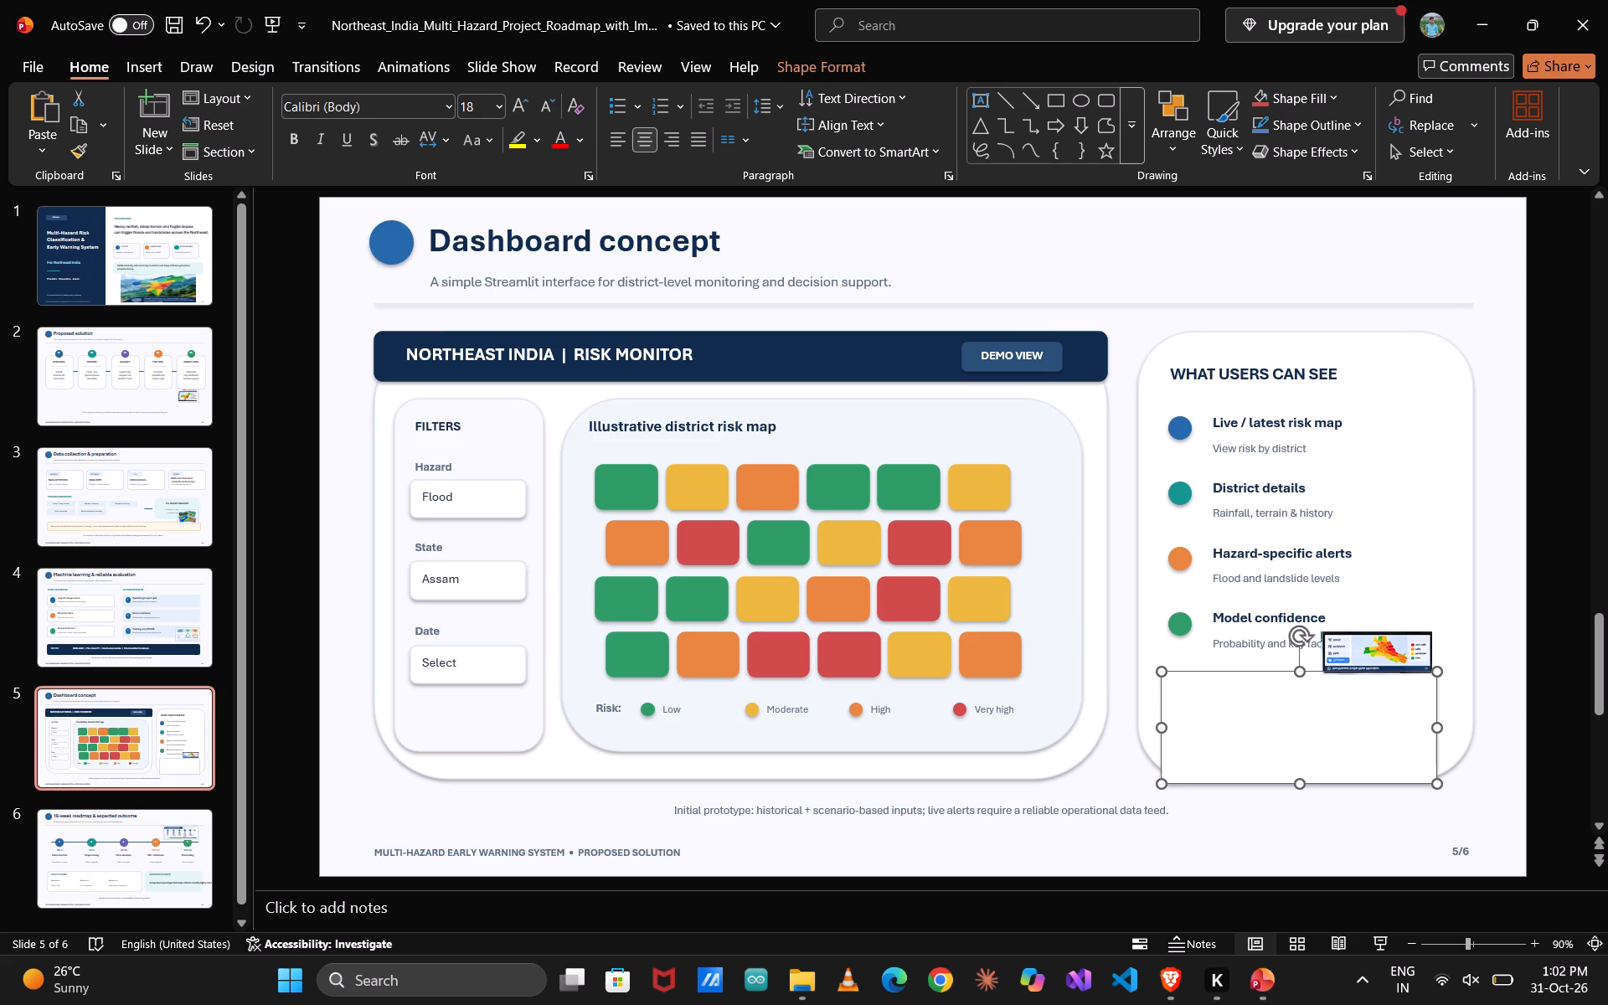
Delete the "Initial prototype" note beneath the dashboard mockup on slide 5.
{"action": "left_click", "coordinate": [1074, 814]}
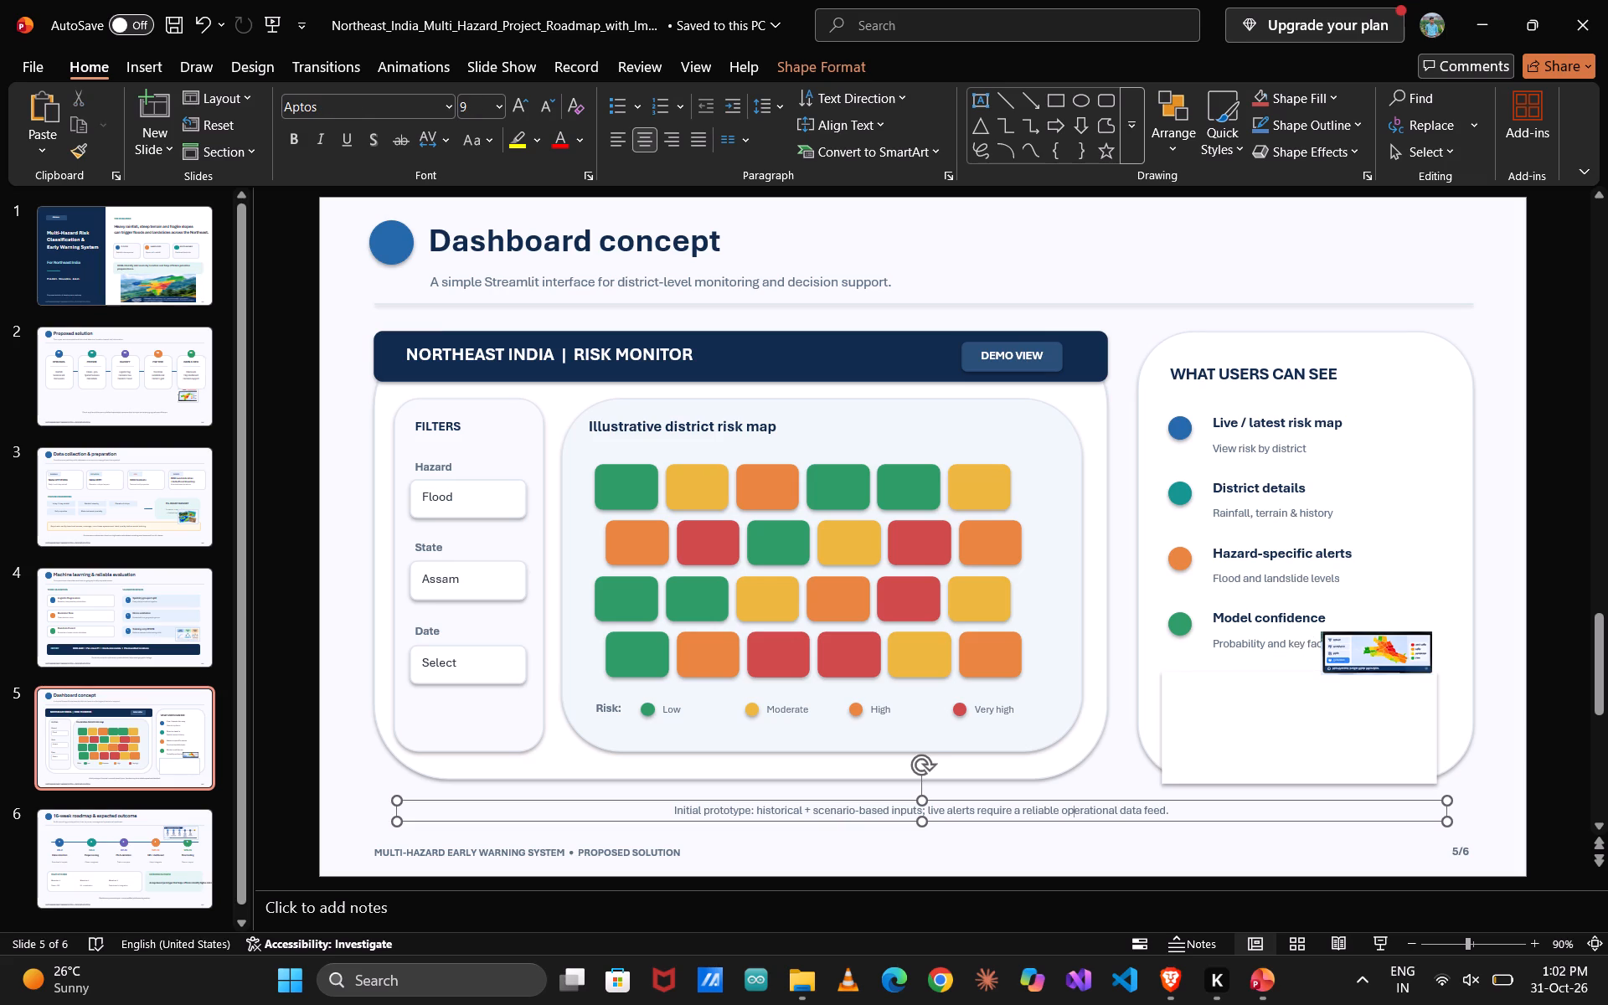
{"action": "key", "text": "Delete"}
{"action": "key", "text": "Delete"}
{"action": "key", "text": "Delete"}
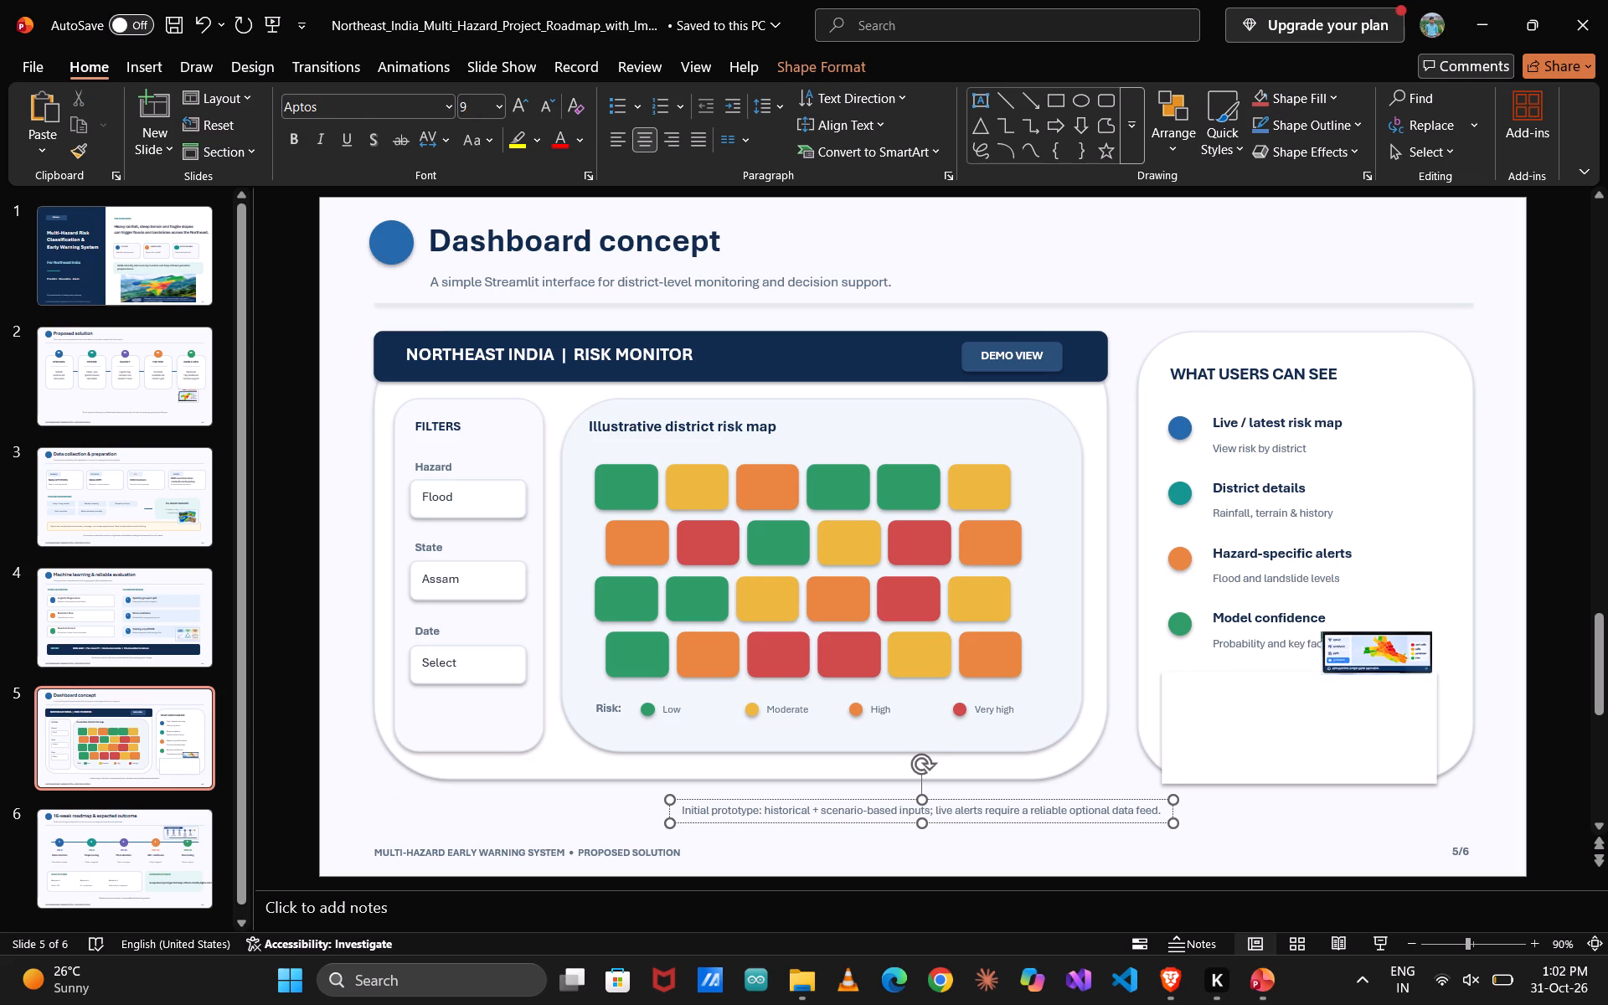
{"action": "left_click", "coordinate": [1215, 819]}
{"action": "left_click", "coordinate": [1136, 814]}
{"action": "key", "text": "Delete"}
{"action": "key", "text": "Delete"}
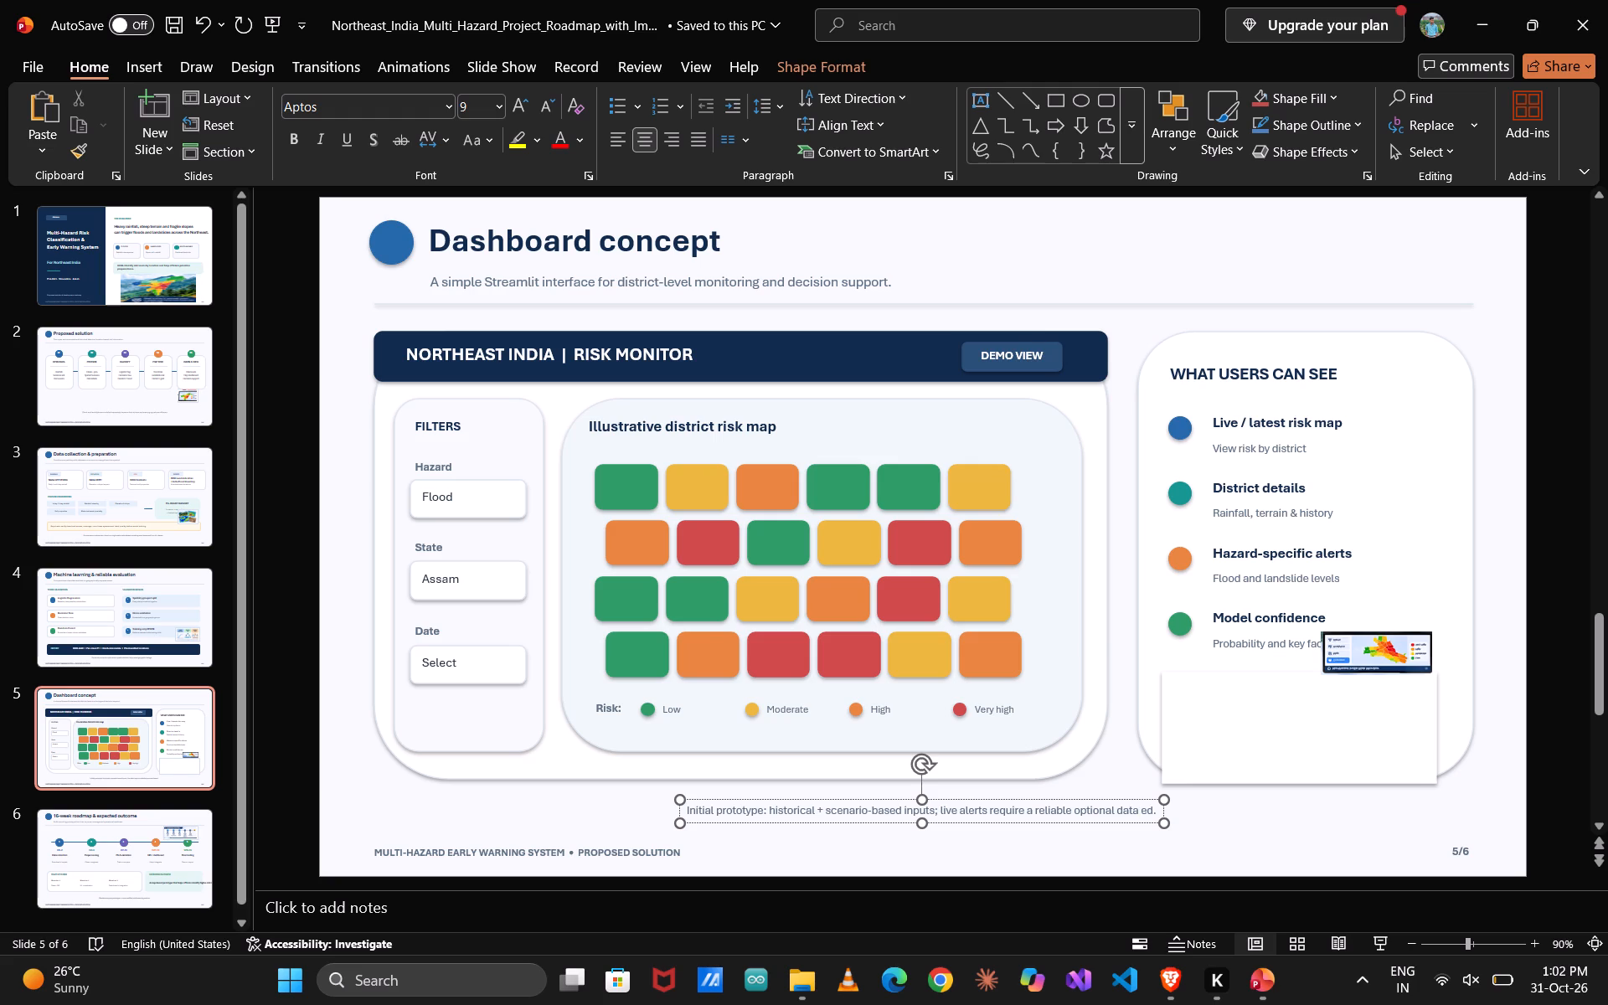
{"action": "left_click", "coordinate": [1160, 816]}
{"action": "key", "text": "Delete"}
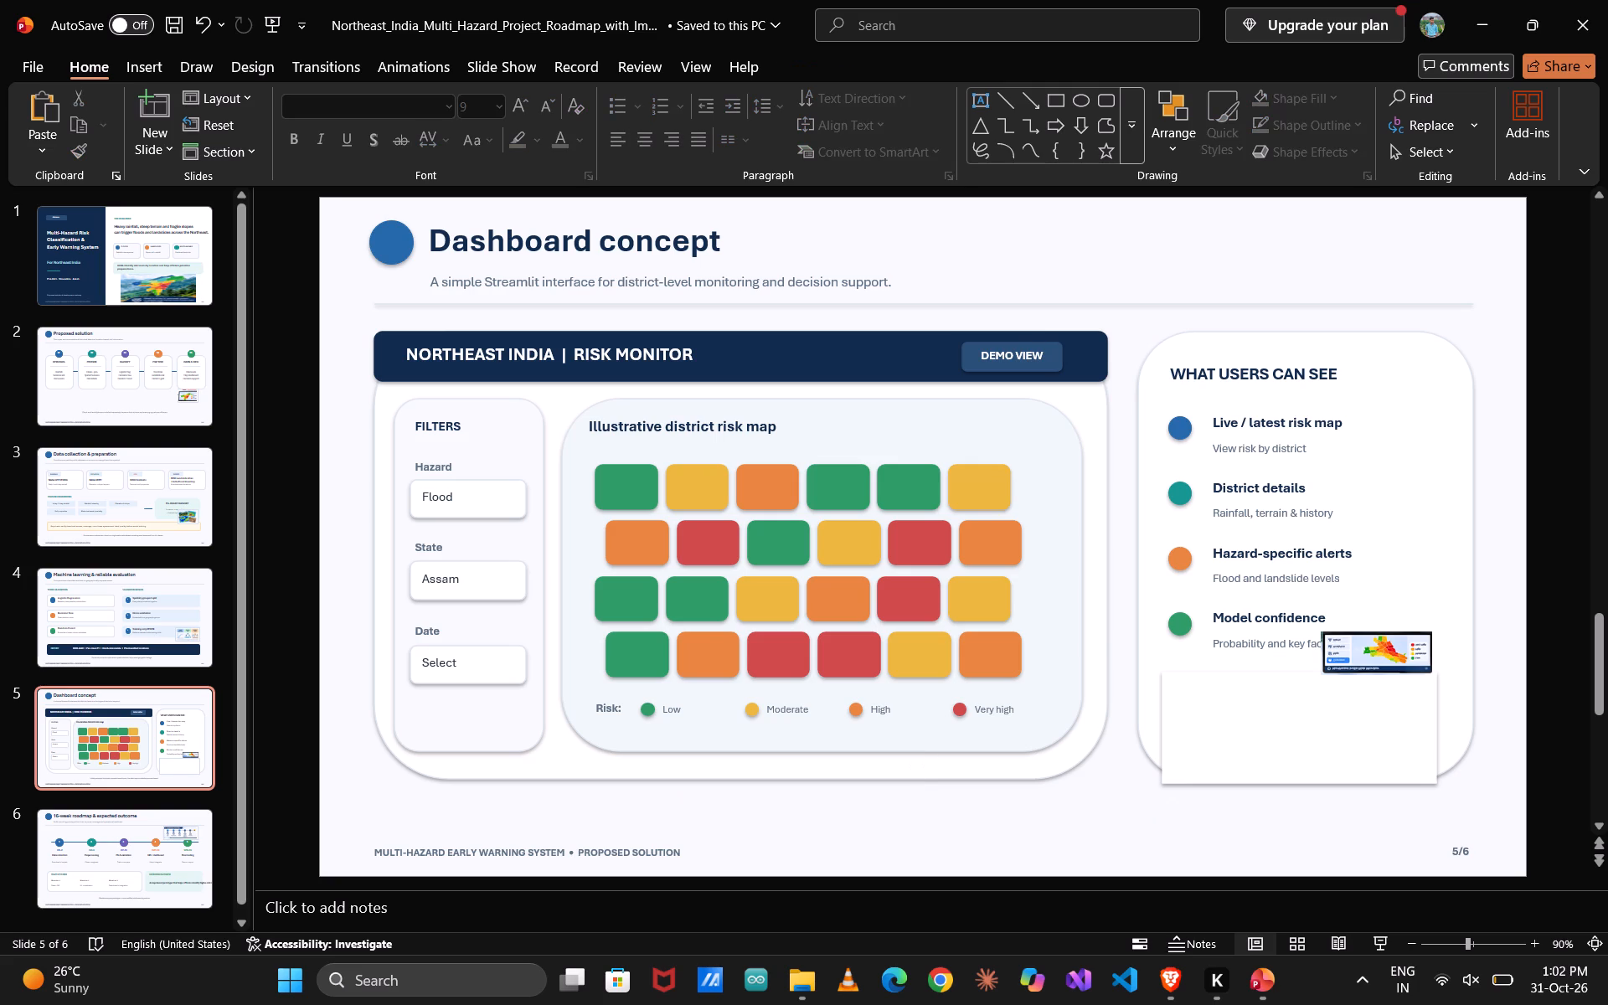
Enlarge the white picture frame under WHAT USERS CAN SEE by extending its bottom edge downward and widening it to the right.
{"action": "left_click", "coordinate": [1219, 758]}
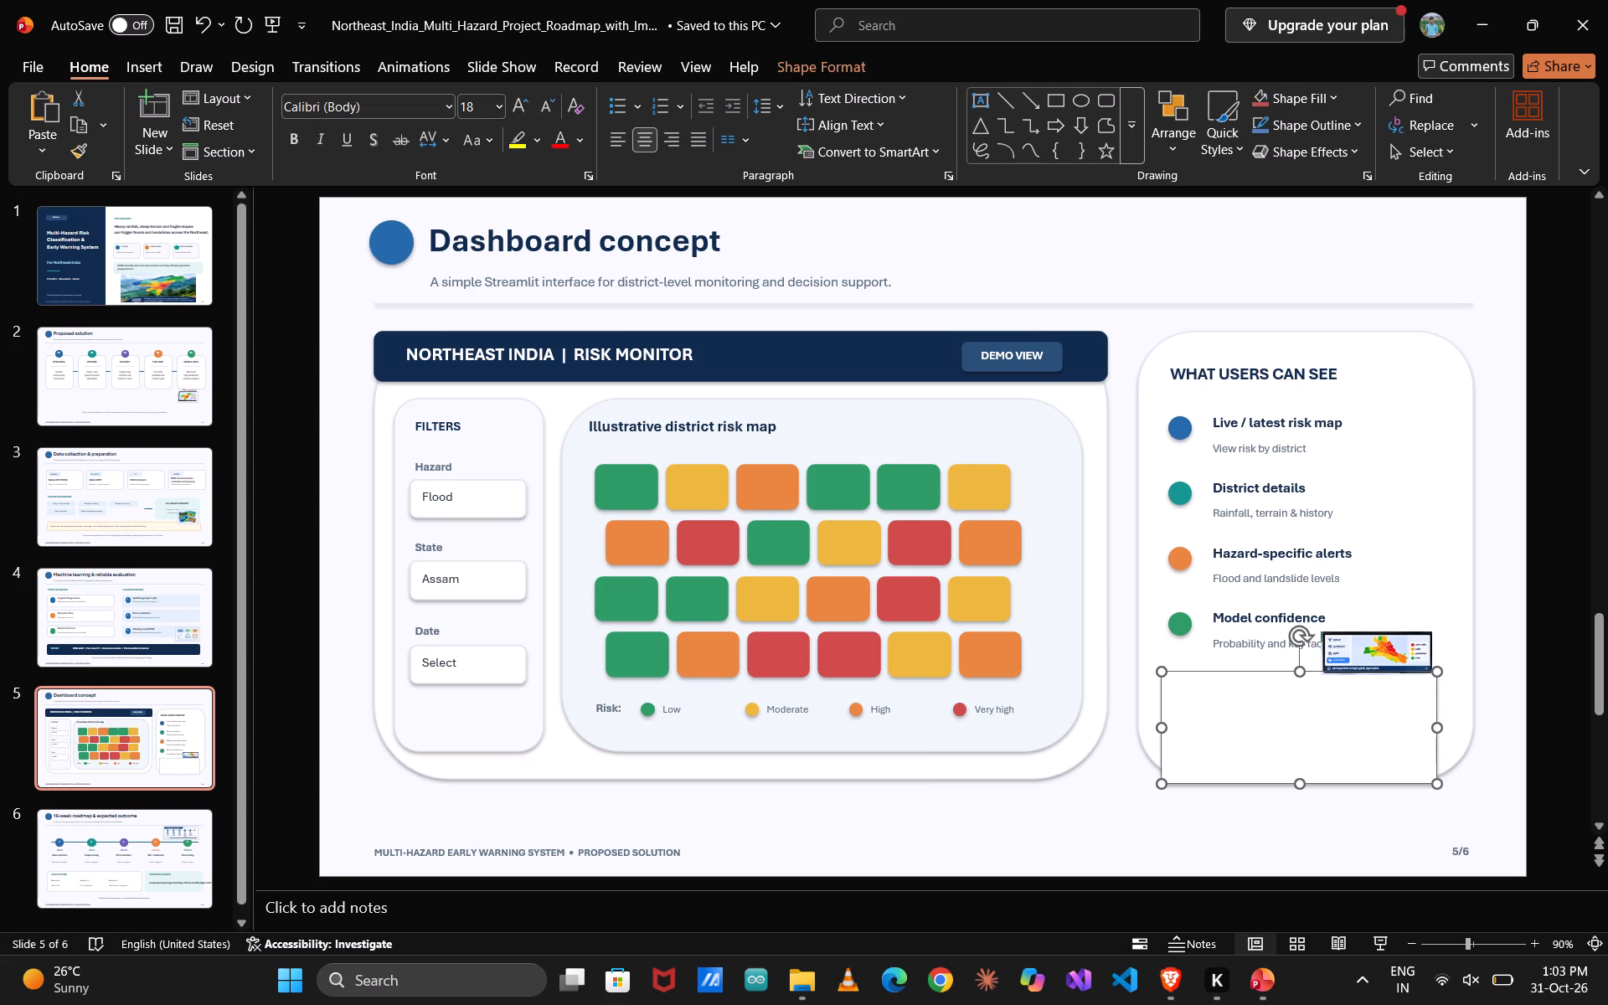
{"action": "left_click", "coordinate": [1302, 796]}
{"action": "left_click", "coordinate": [1306, 775]}
{"action": "left_click_drag", "start_coordinate": [1301, 784], "coordinate": [1303, 815]}
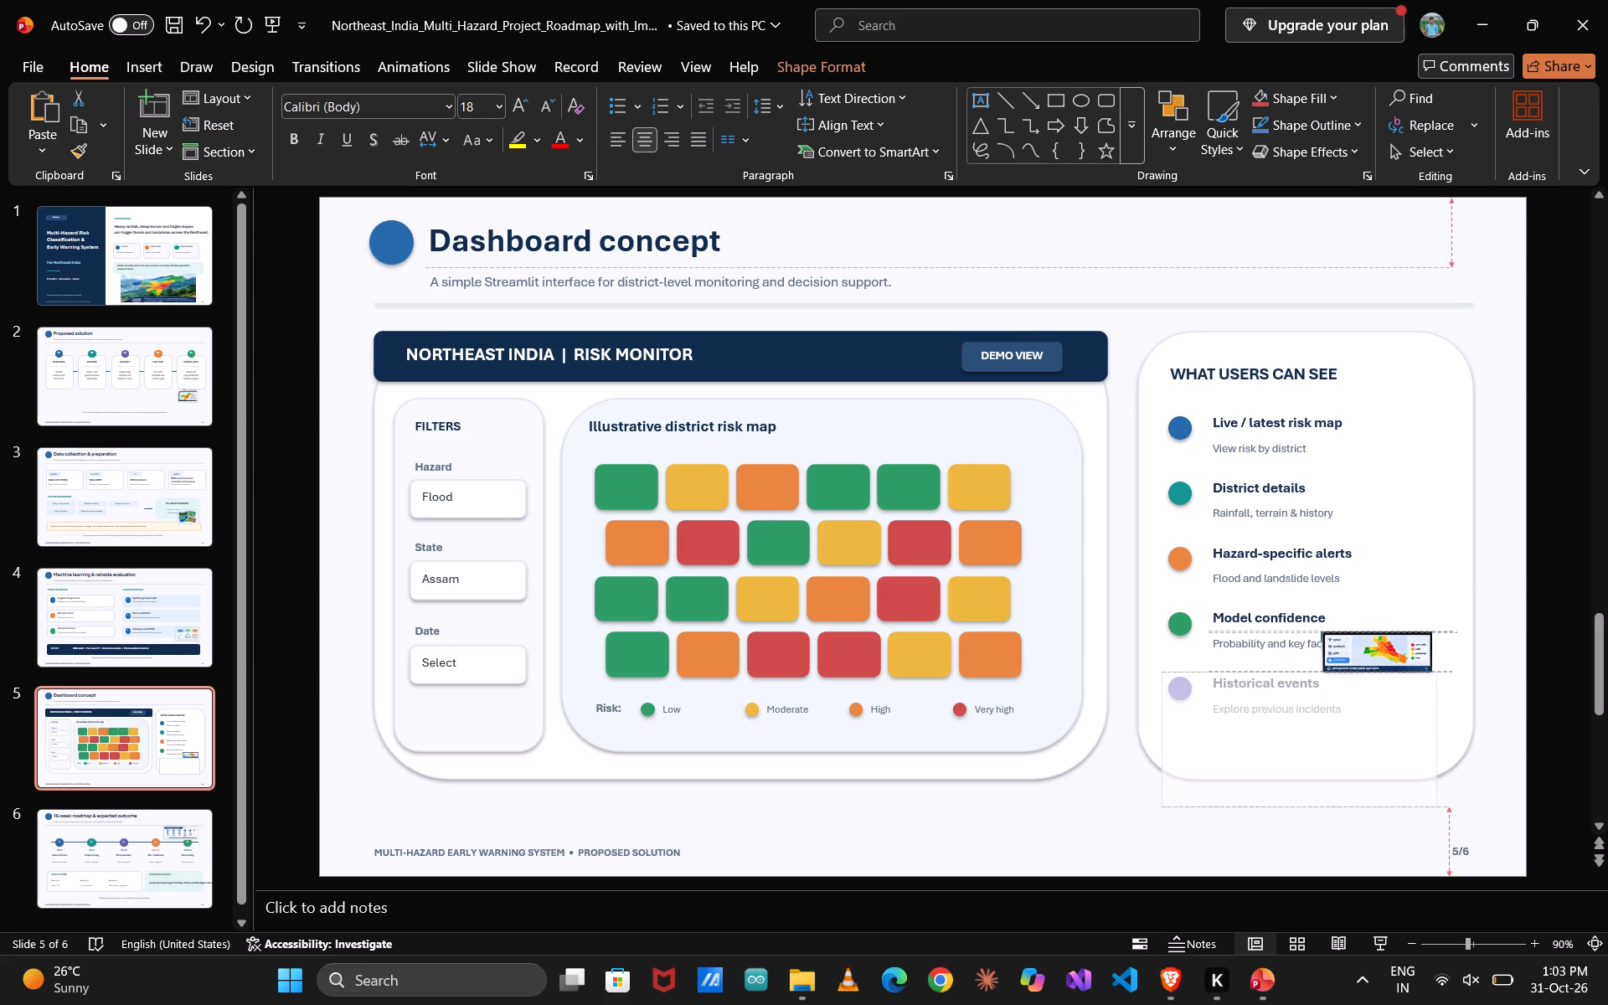
{"action": "left_click_drag", "start_coordinate": [1303, 815], "coordinate": [1306, 827]}
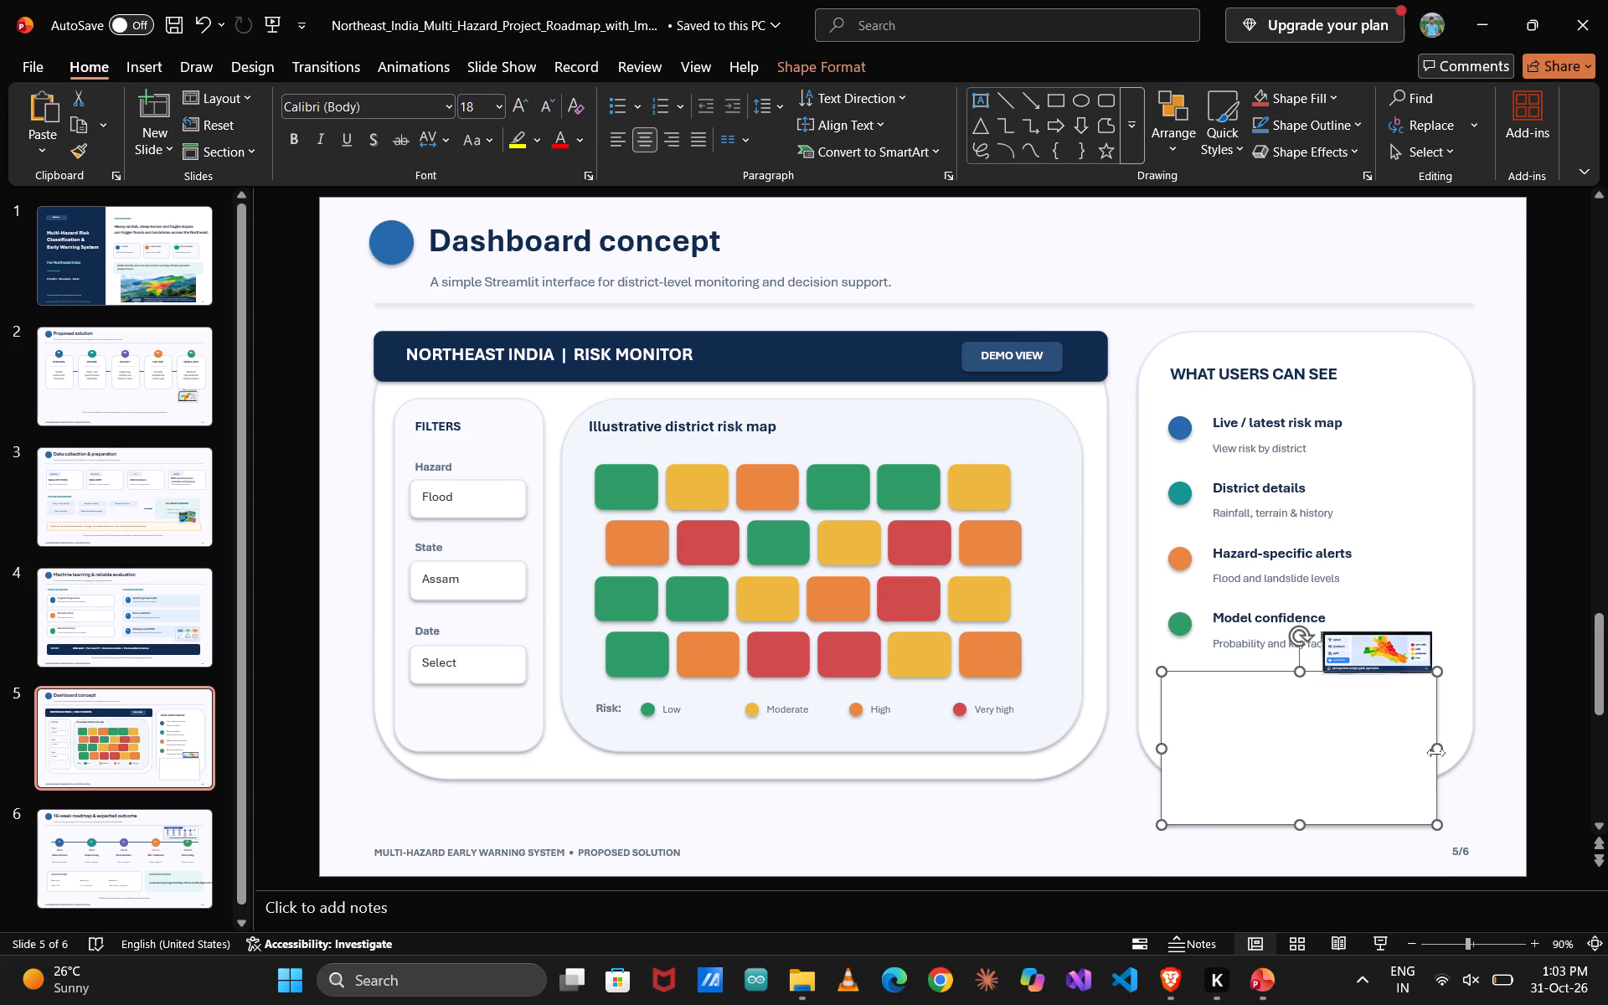
{"action": "left_click_drag", "start_coordinate": [1436, 753], "coordinate": [1455, 755]}
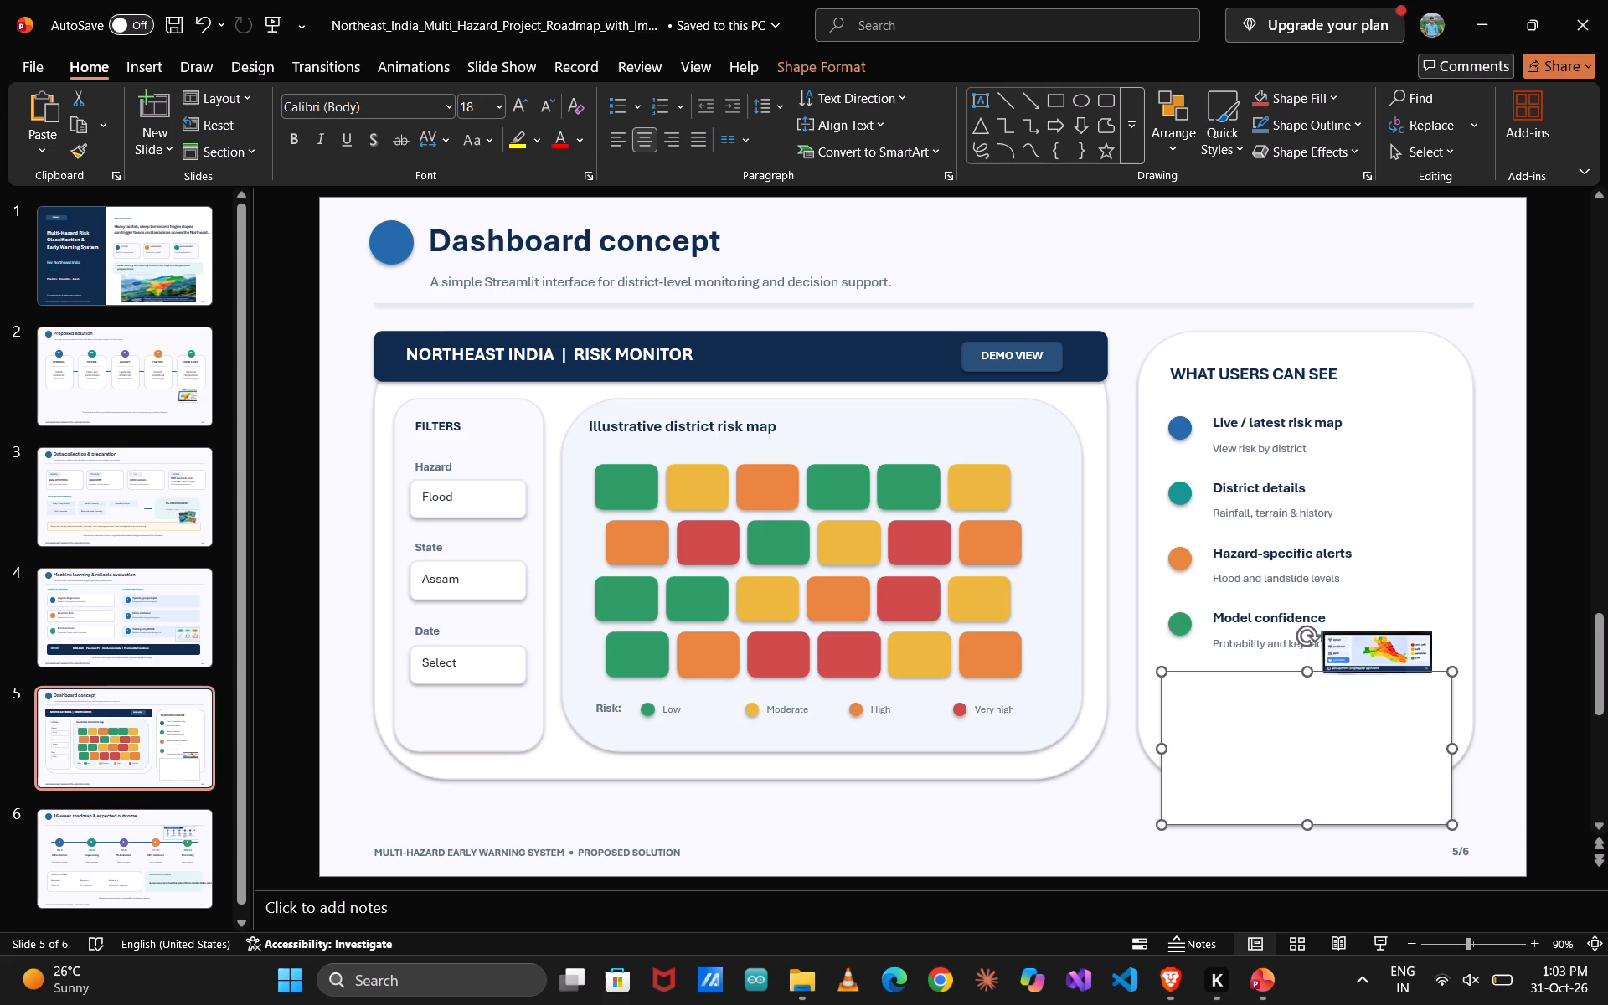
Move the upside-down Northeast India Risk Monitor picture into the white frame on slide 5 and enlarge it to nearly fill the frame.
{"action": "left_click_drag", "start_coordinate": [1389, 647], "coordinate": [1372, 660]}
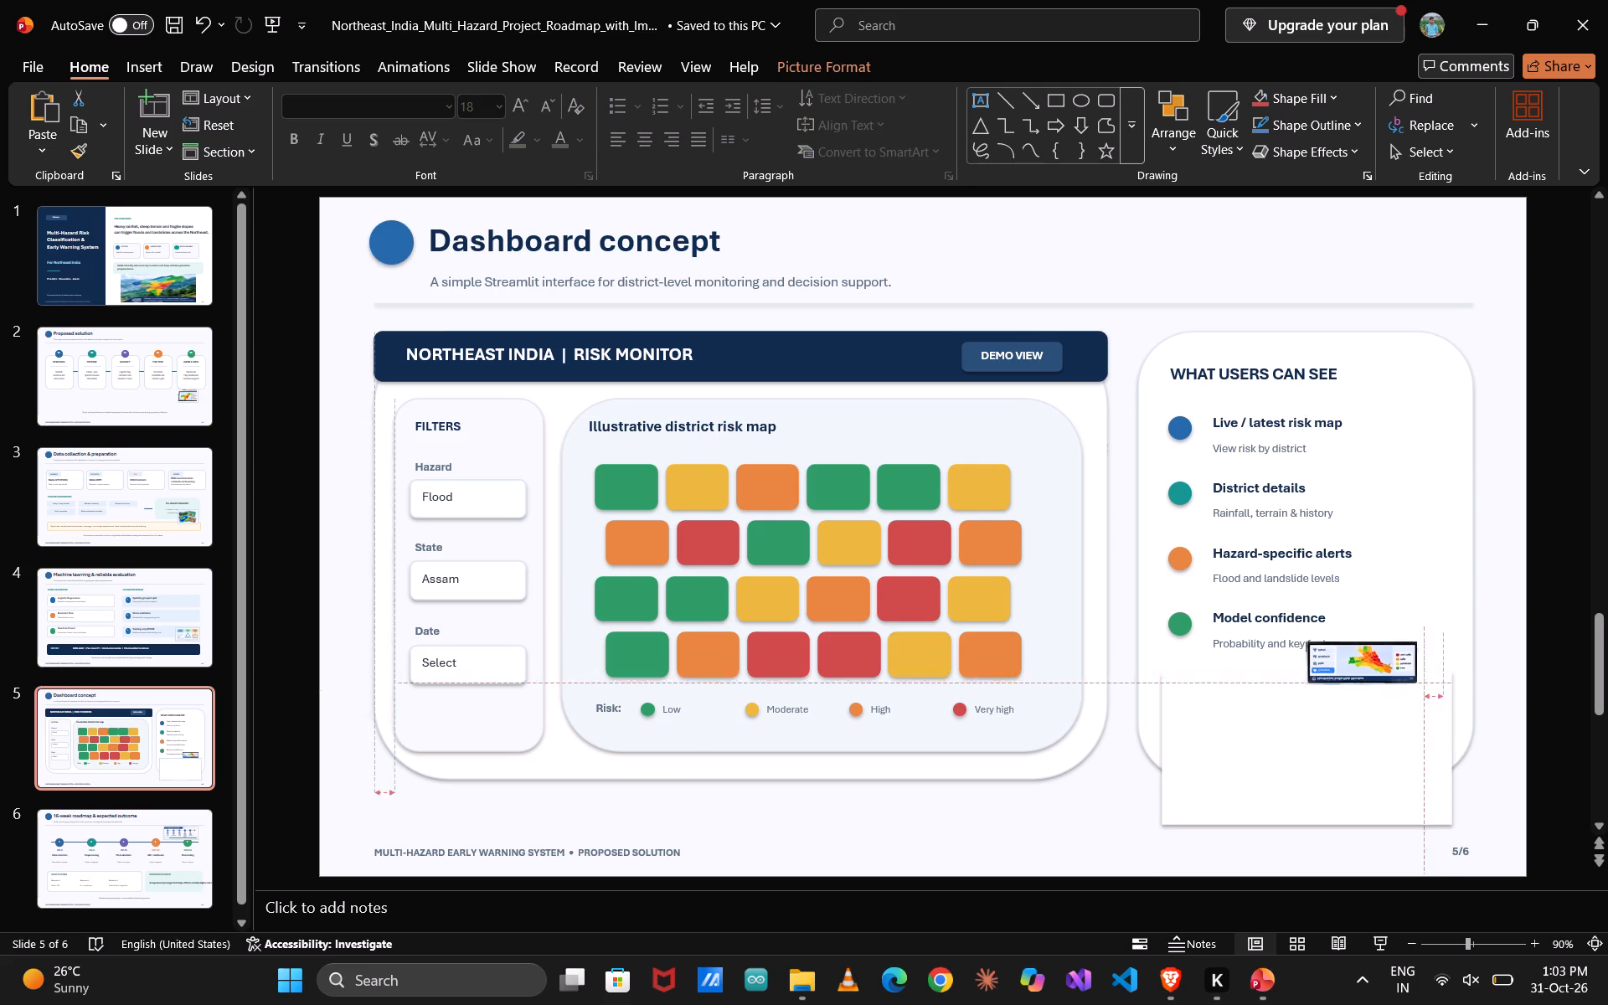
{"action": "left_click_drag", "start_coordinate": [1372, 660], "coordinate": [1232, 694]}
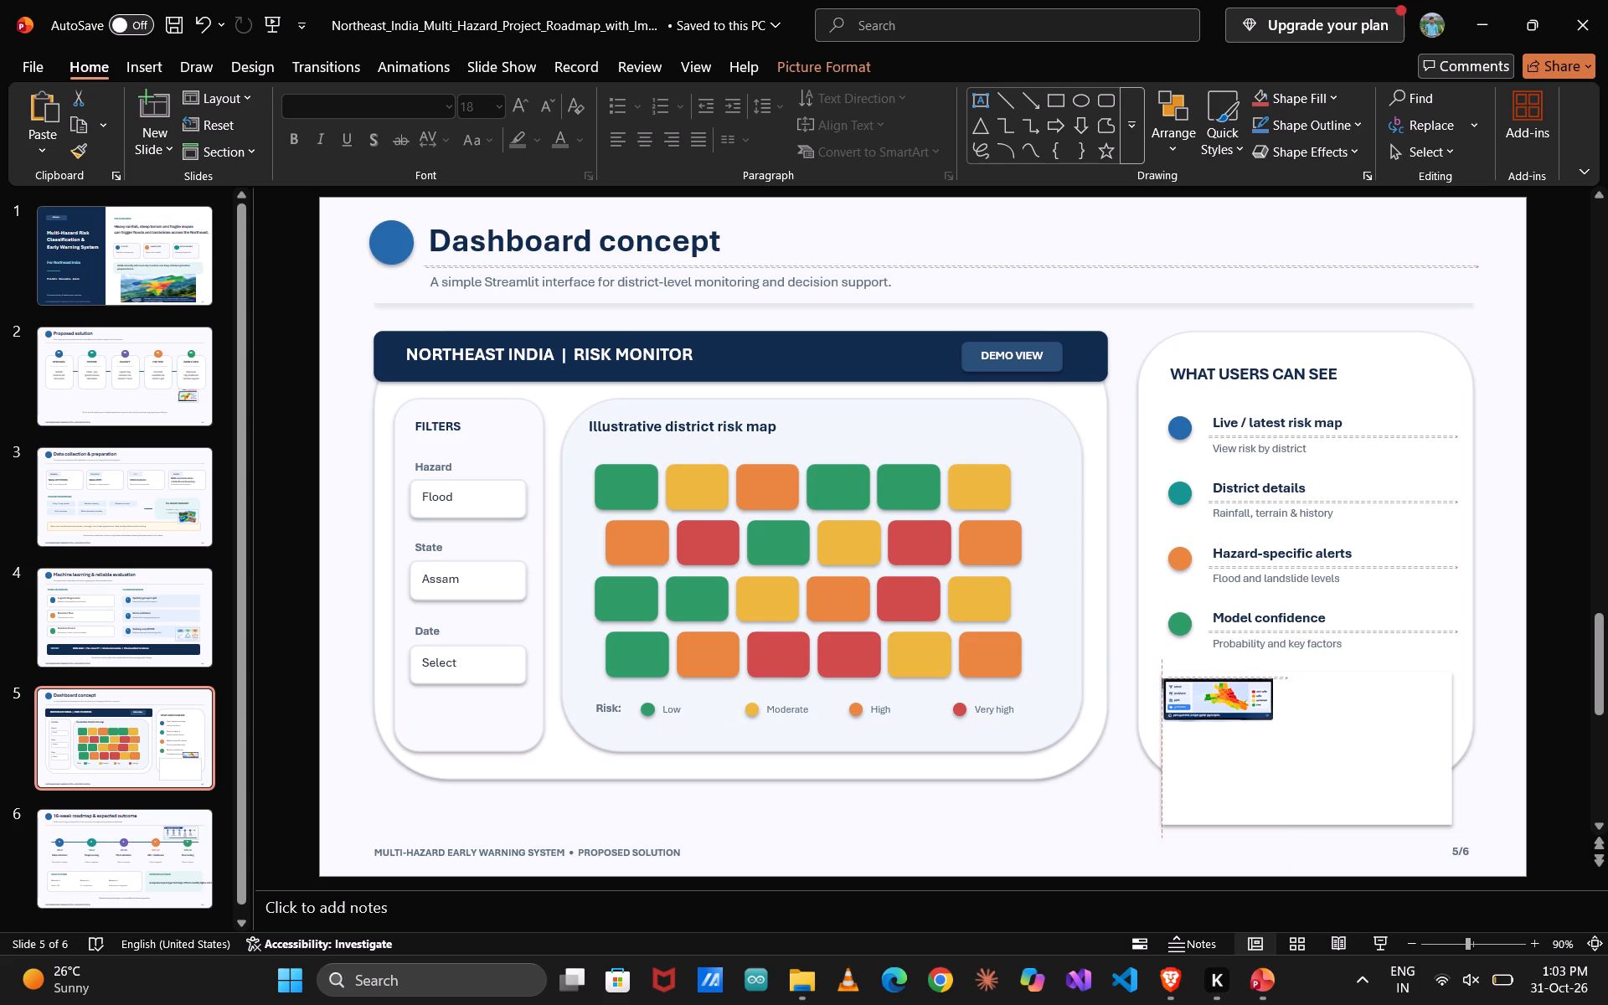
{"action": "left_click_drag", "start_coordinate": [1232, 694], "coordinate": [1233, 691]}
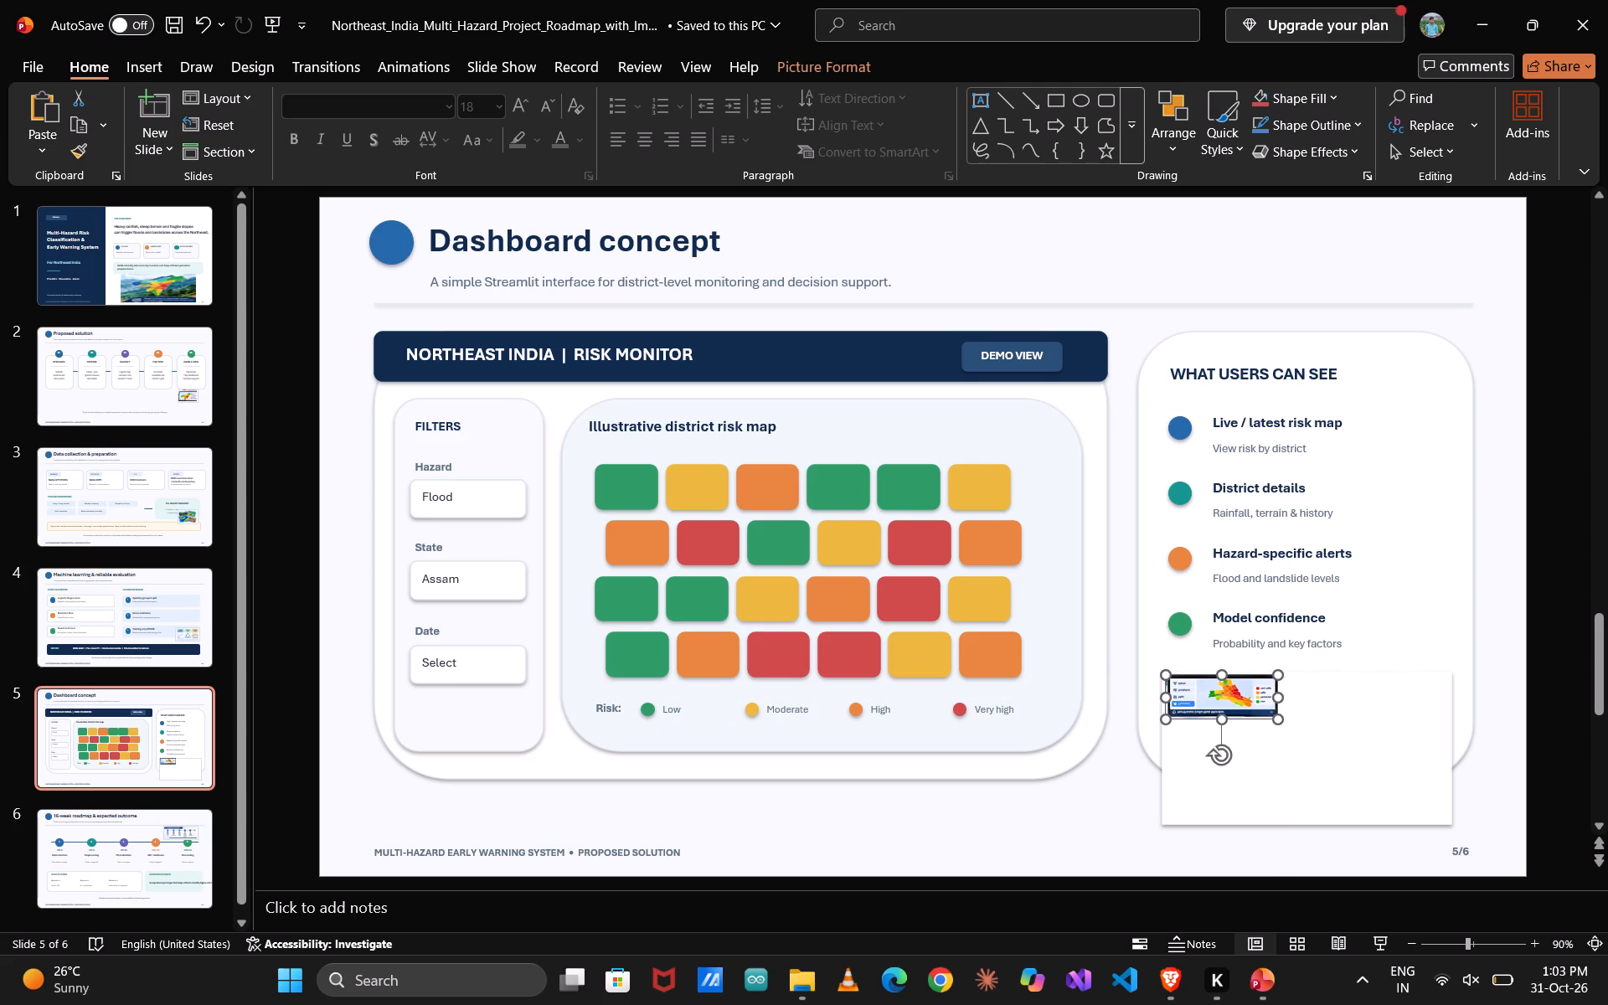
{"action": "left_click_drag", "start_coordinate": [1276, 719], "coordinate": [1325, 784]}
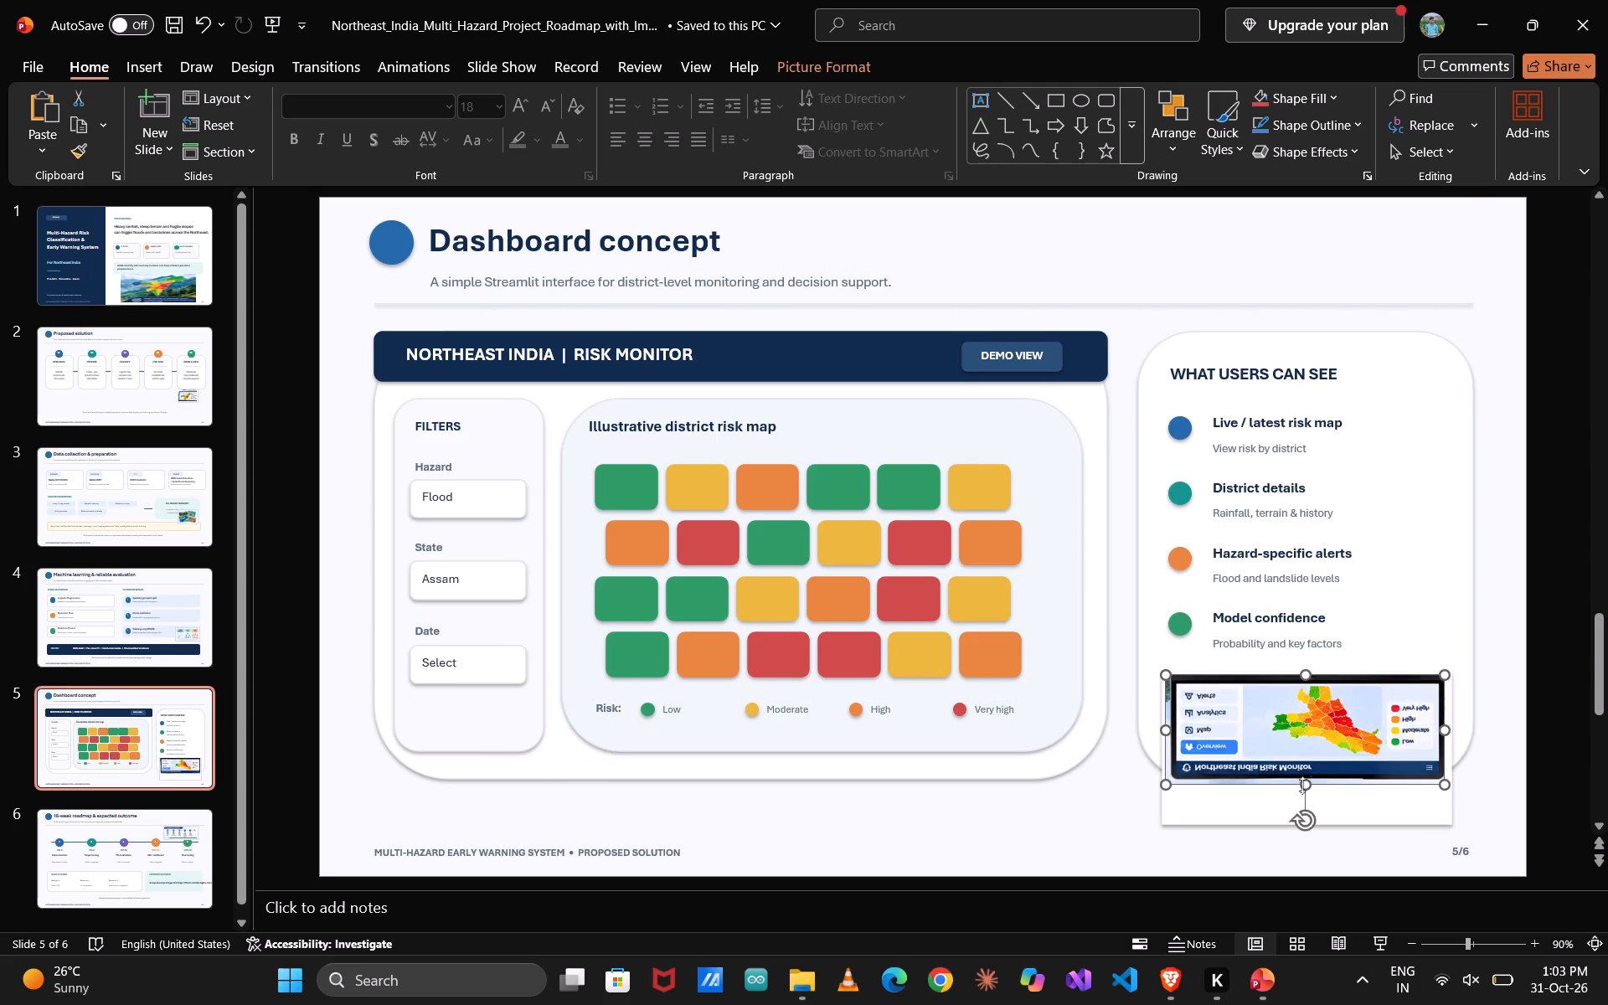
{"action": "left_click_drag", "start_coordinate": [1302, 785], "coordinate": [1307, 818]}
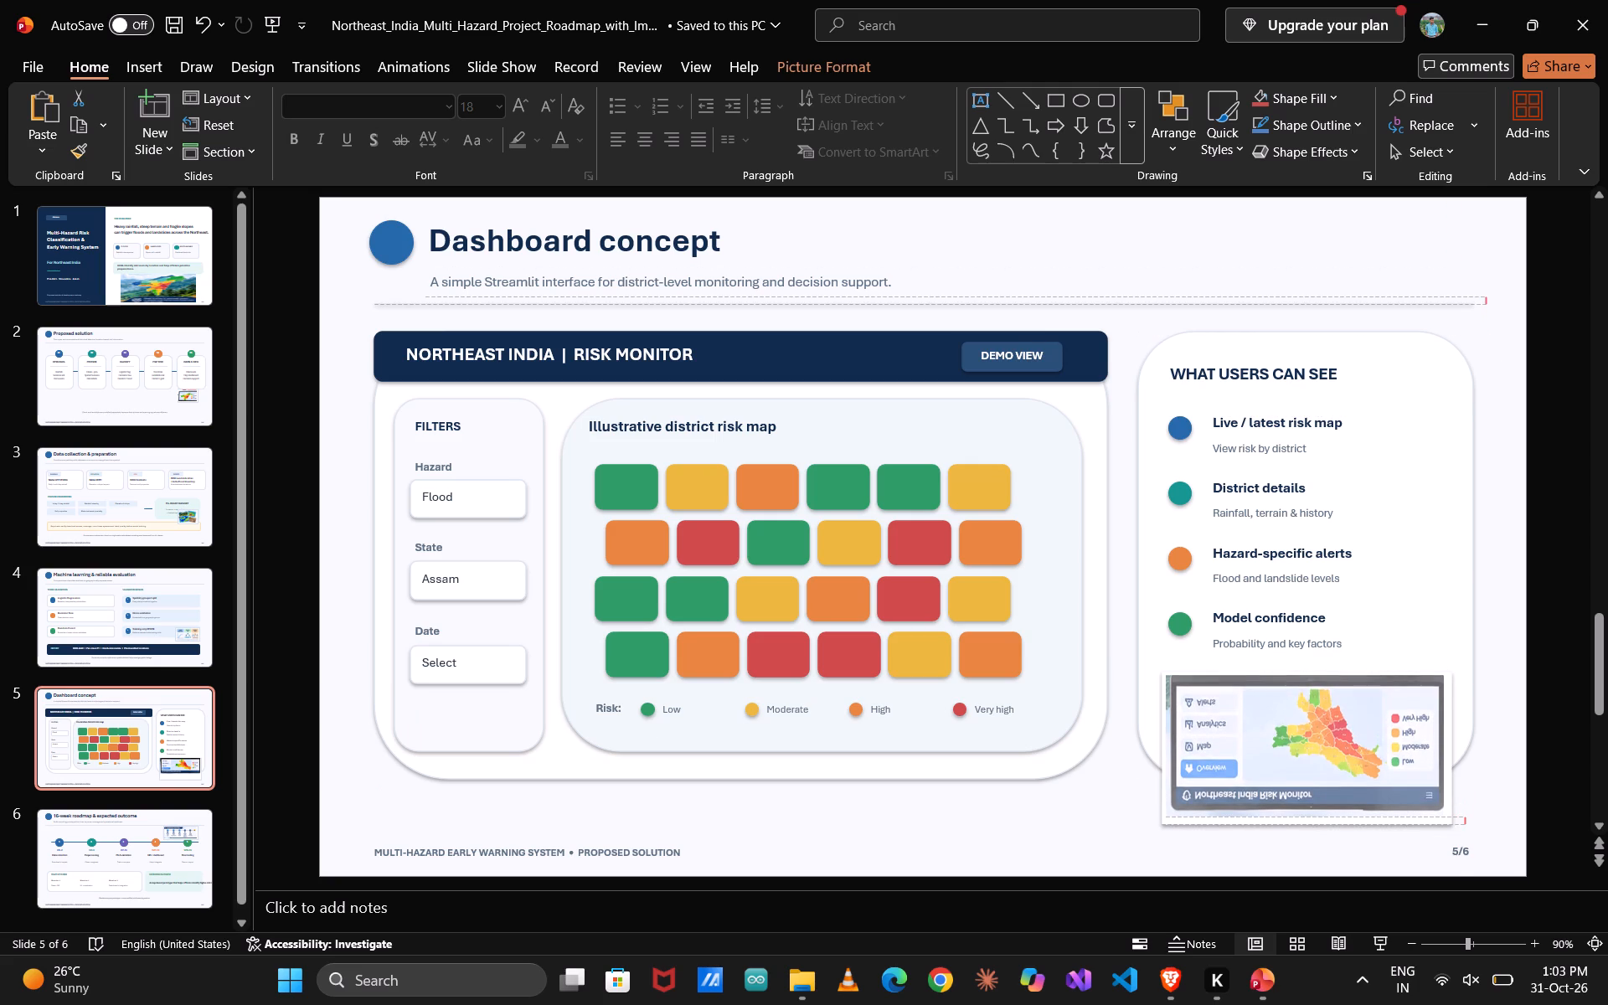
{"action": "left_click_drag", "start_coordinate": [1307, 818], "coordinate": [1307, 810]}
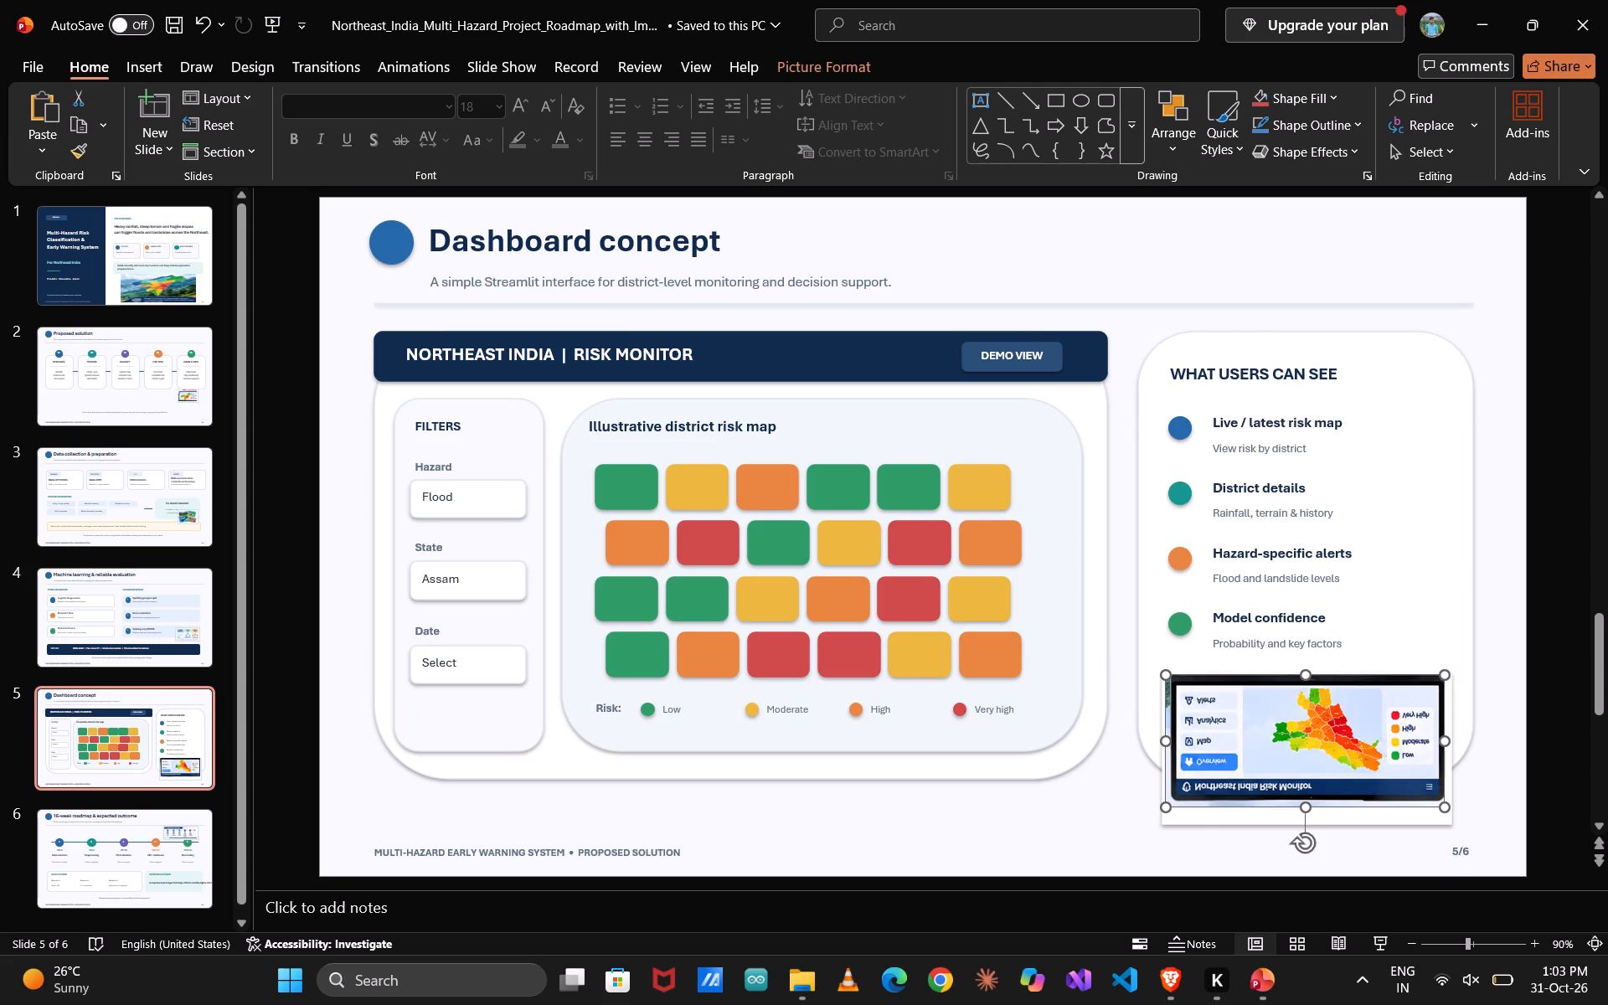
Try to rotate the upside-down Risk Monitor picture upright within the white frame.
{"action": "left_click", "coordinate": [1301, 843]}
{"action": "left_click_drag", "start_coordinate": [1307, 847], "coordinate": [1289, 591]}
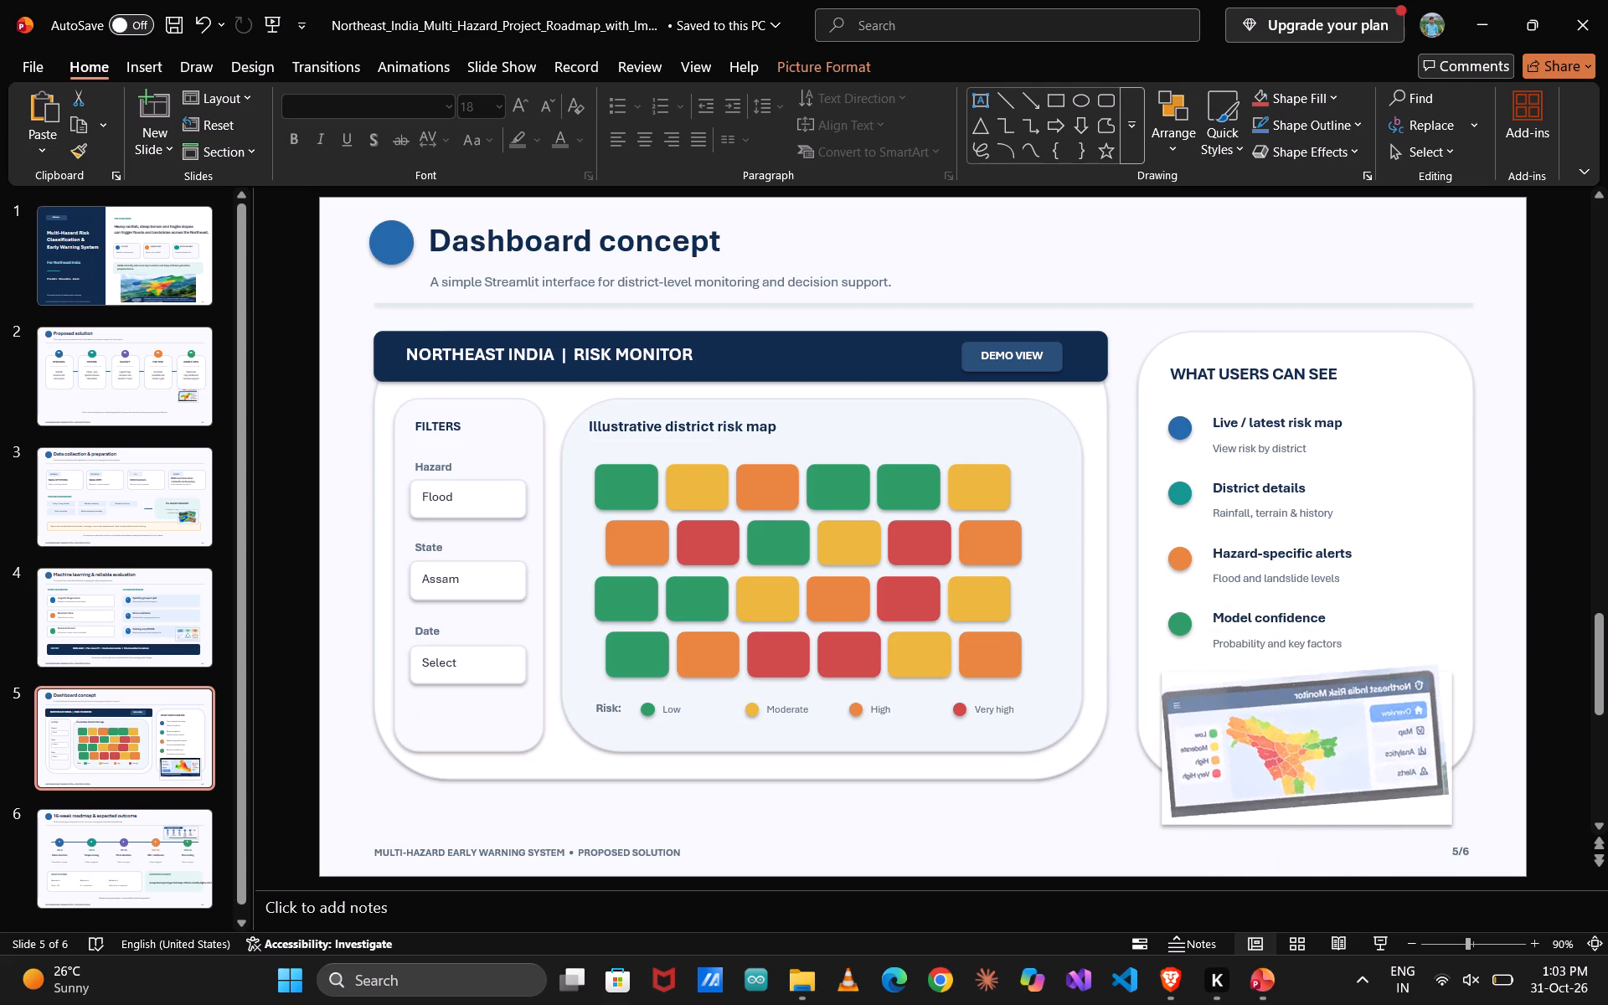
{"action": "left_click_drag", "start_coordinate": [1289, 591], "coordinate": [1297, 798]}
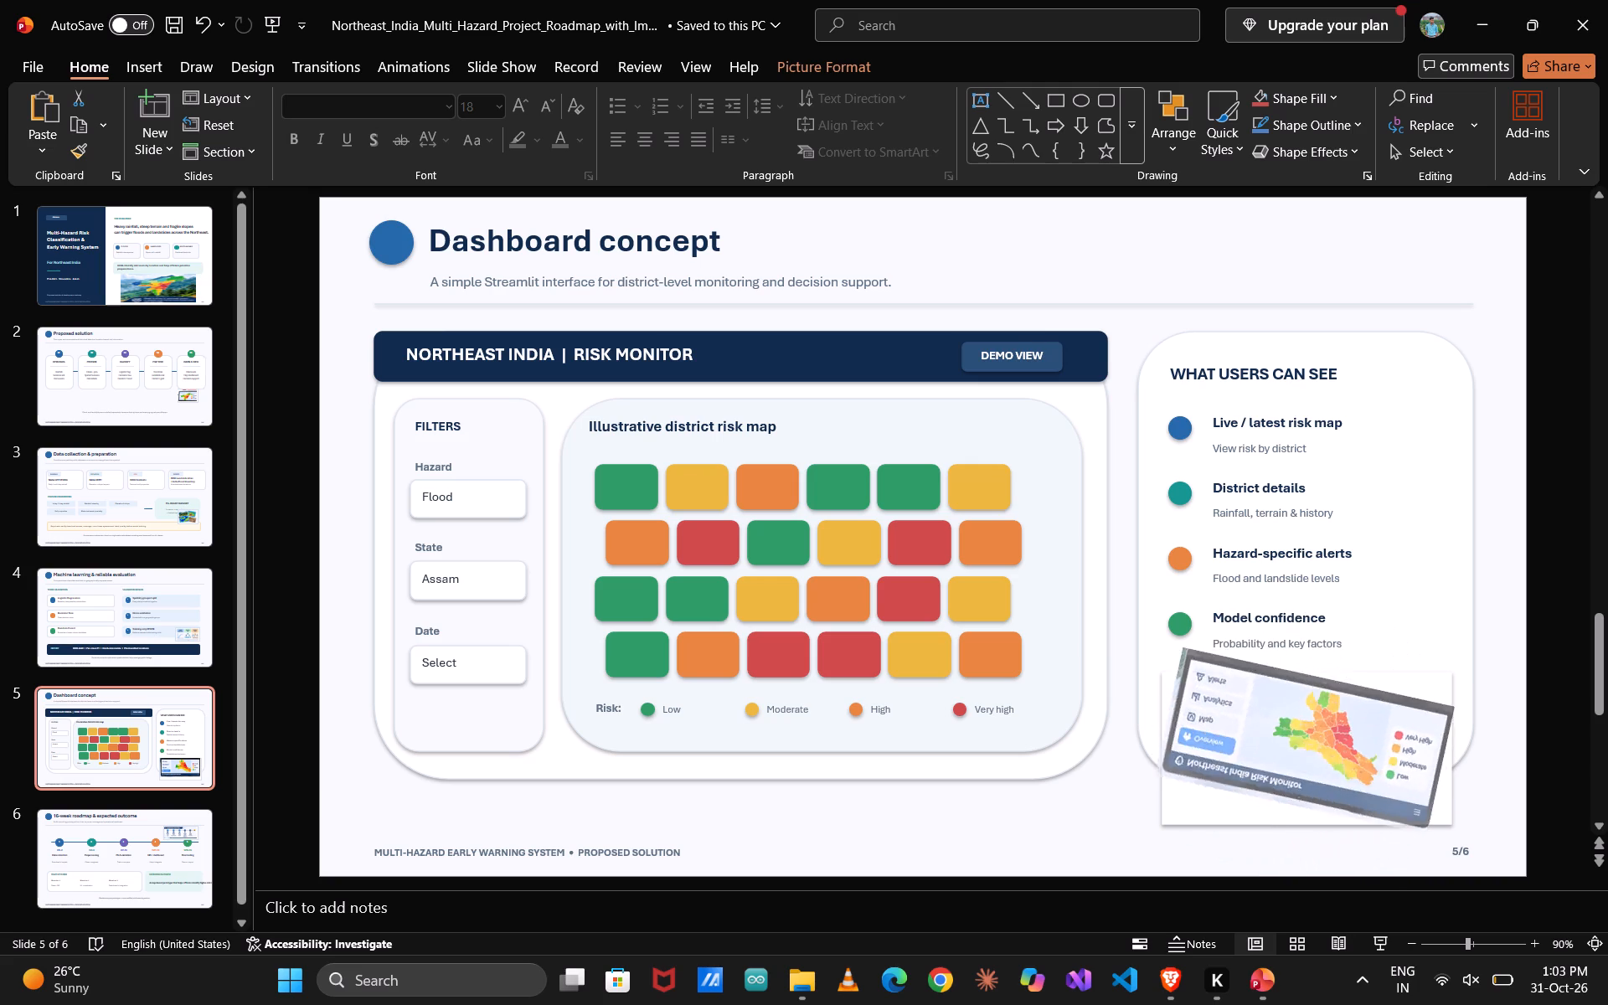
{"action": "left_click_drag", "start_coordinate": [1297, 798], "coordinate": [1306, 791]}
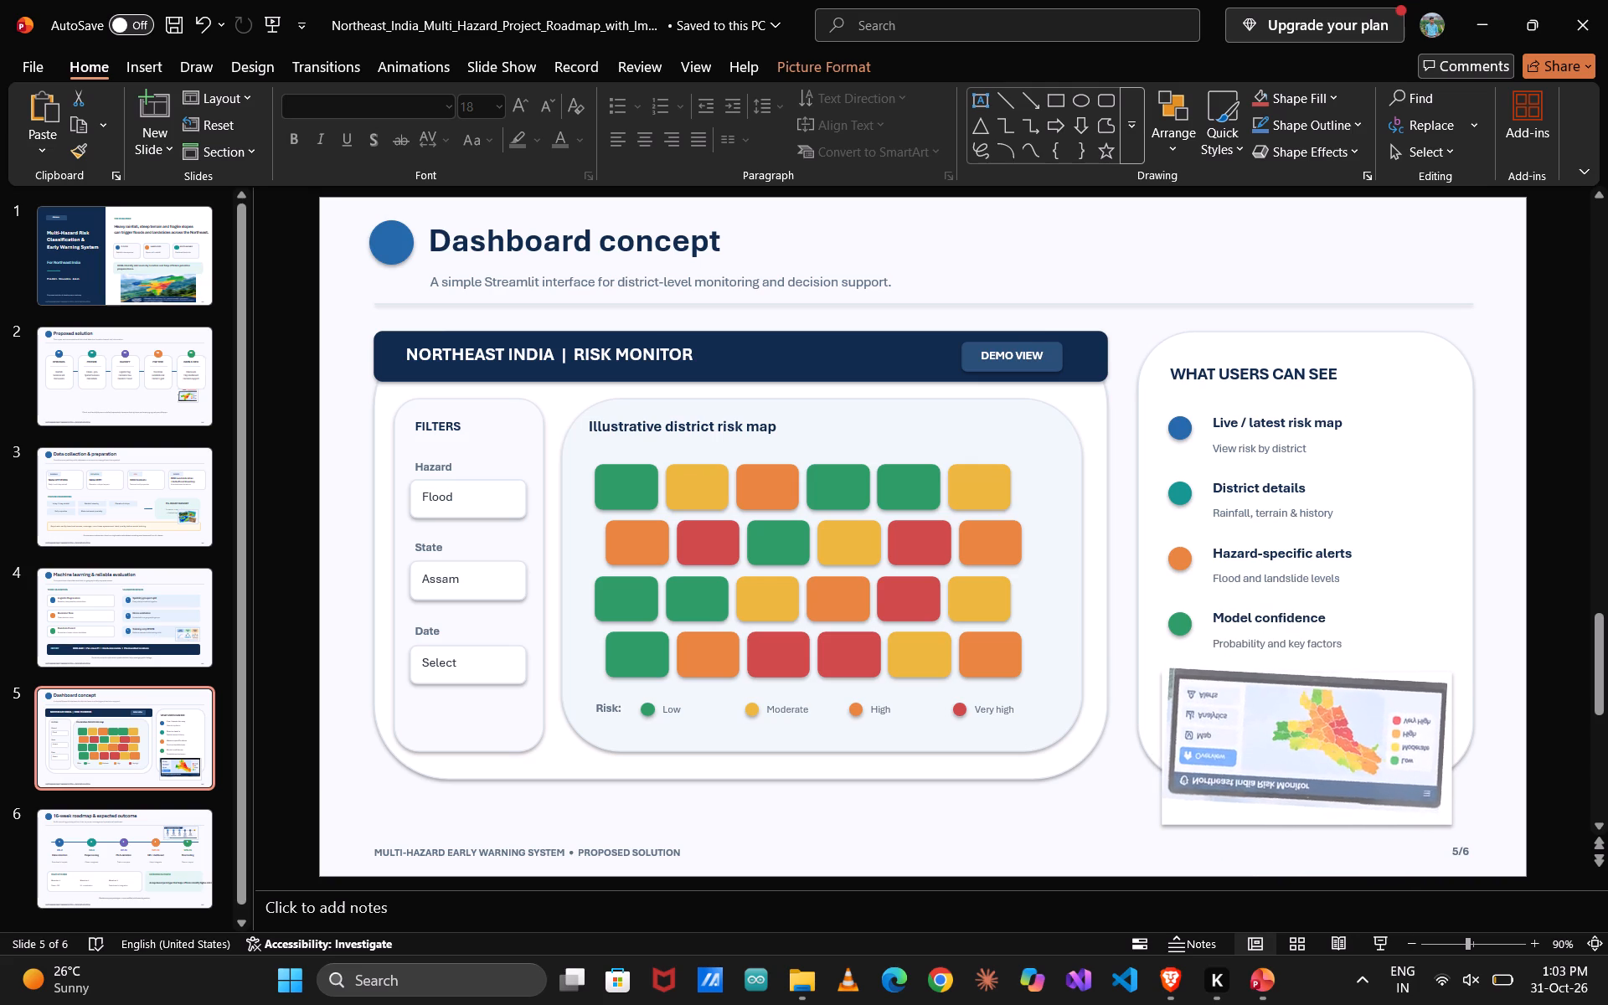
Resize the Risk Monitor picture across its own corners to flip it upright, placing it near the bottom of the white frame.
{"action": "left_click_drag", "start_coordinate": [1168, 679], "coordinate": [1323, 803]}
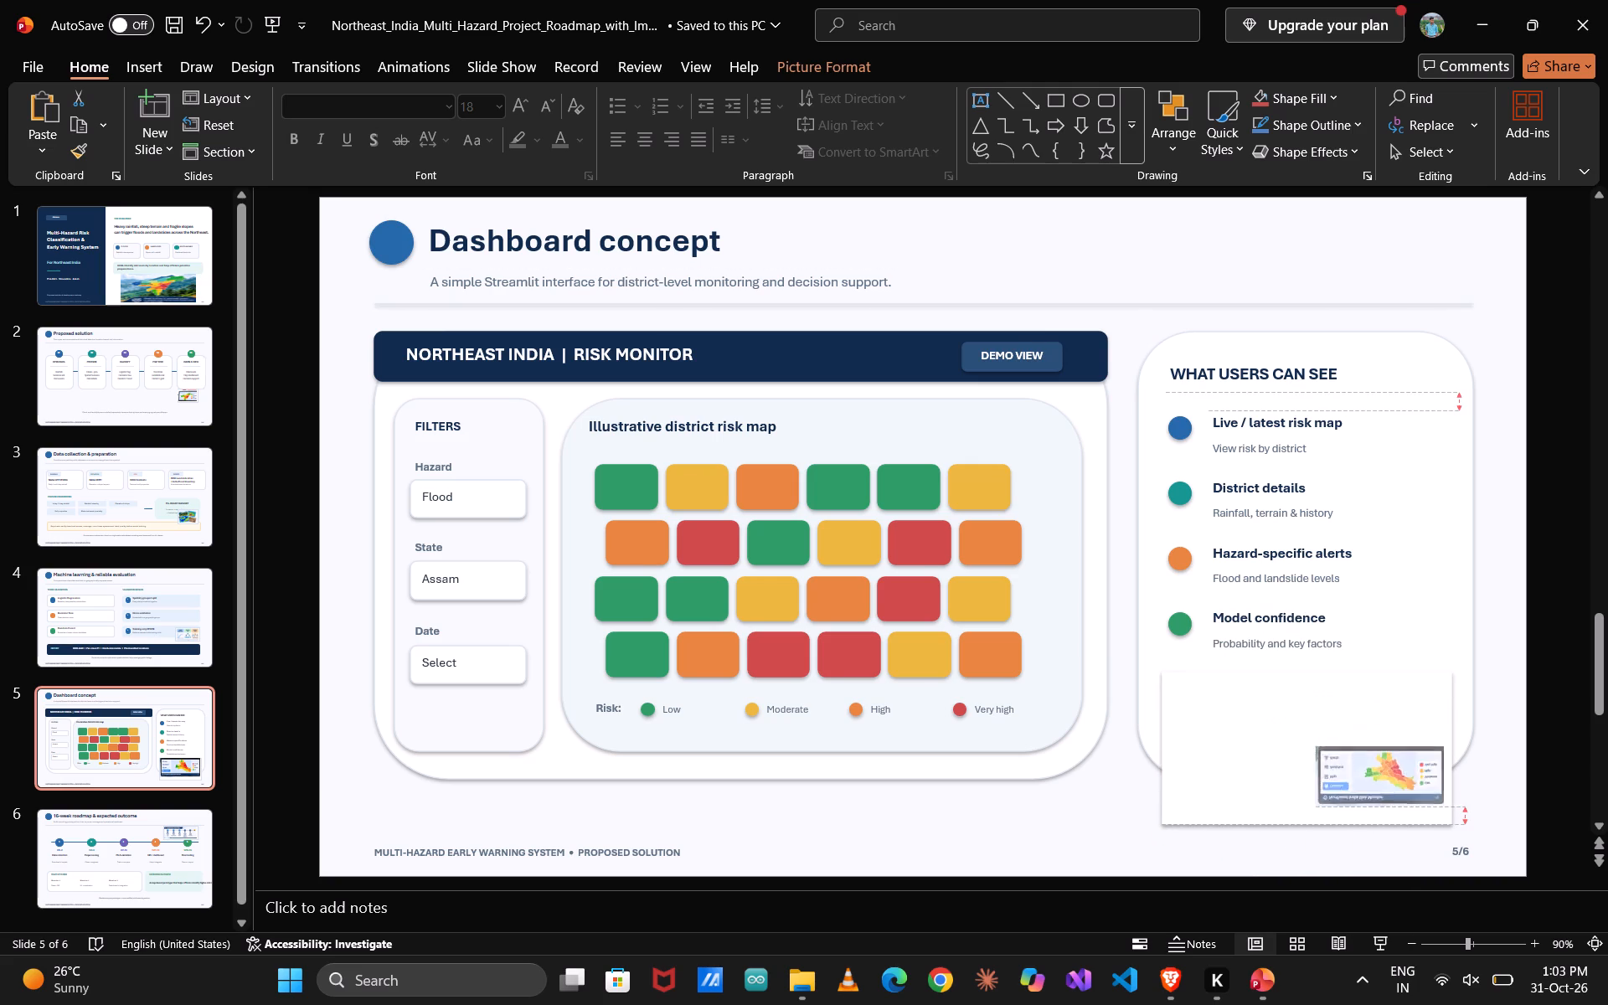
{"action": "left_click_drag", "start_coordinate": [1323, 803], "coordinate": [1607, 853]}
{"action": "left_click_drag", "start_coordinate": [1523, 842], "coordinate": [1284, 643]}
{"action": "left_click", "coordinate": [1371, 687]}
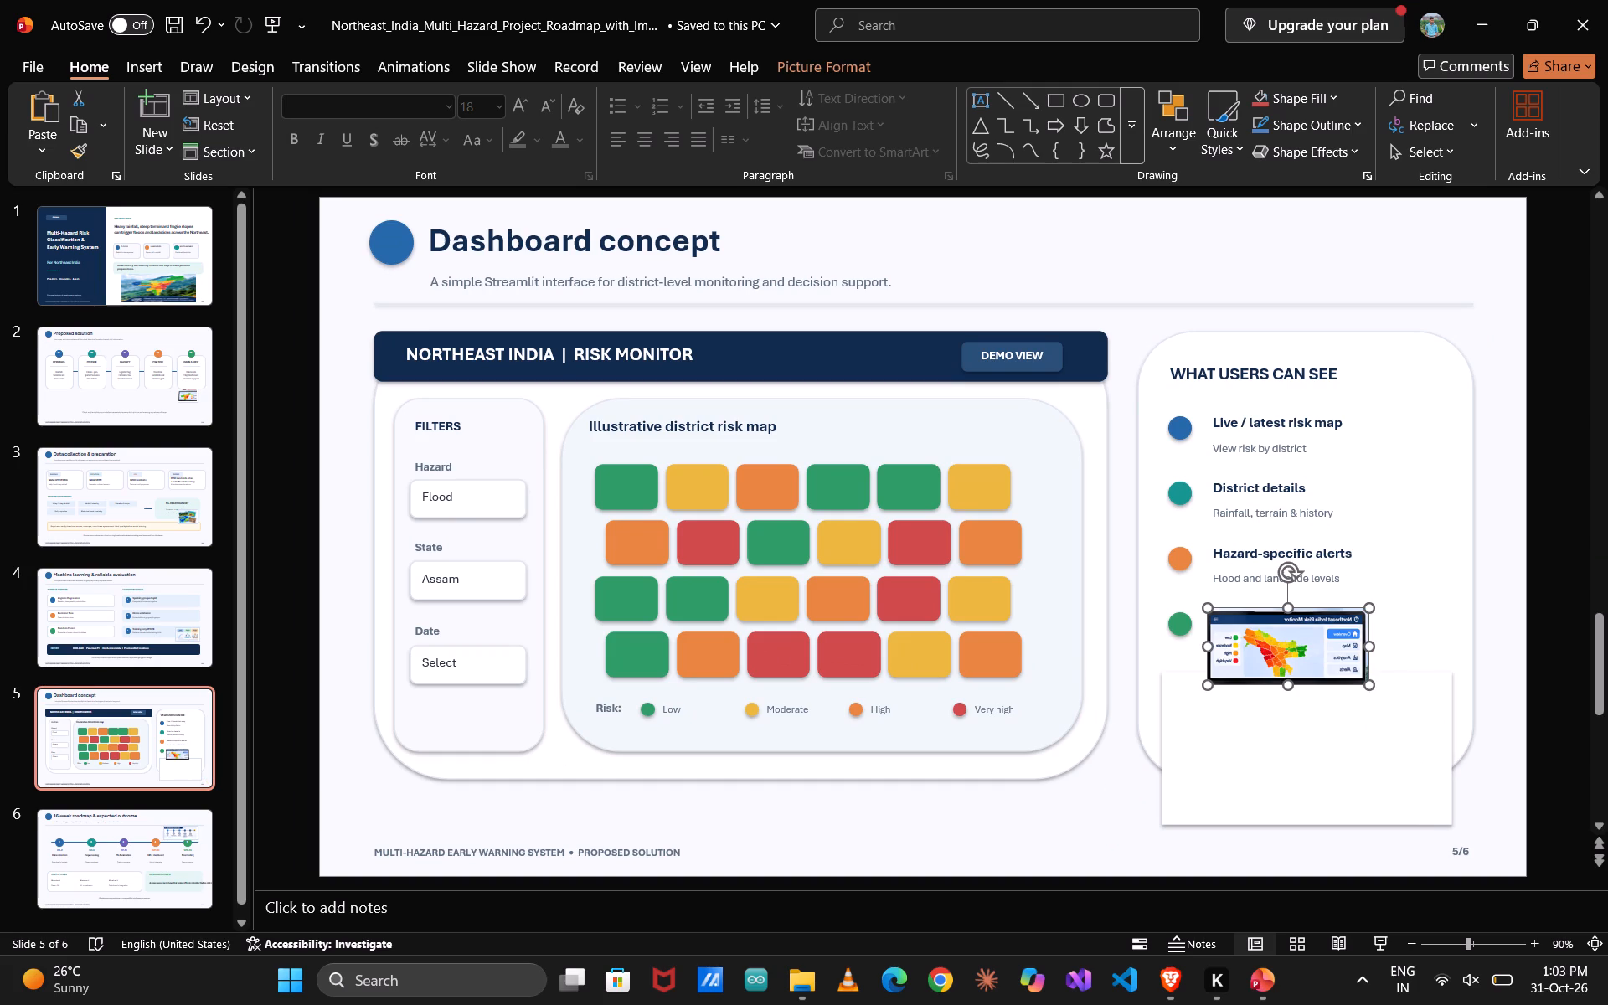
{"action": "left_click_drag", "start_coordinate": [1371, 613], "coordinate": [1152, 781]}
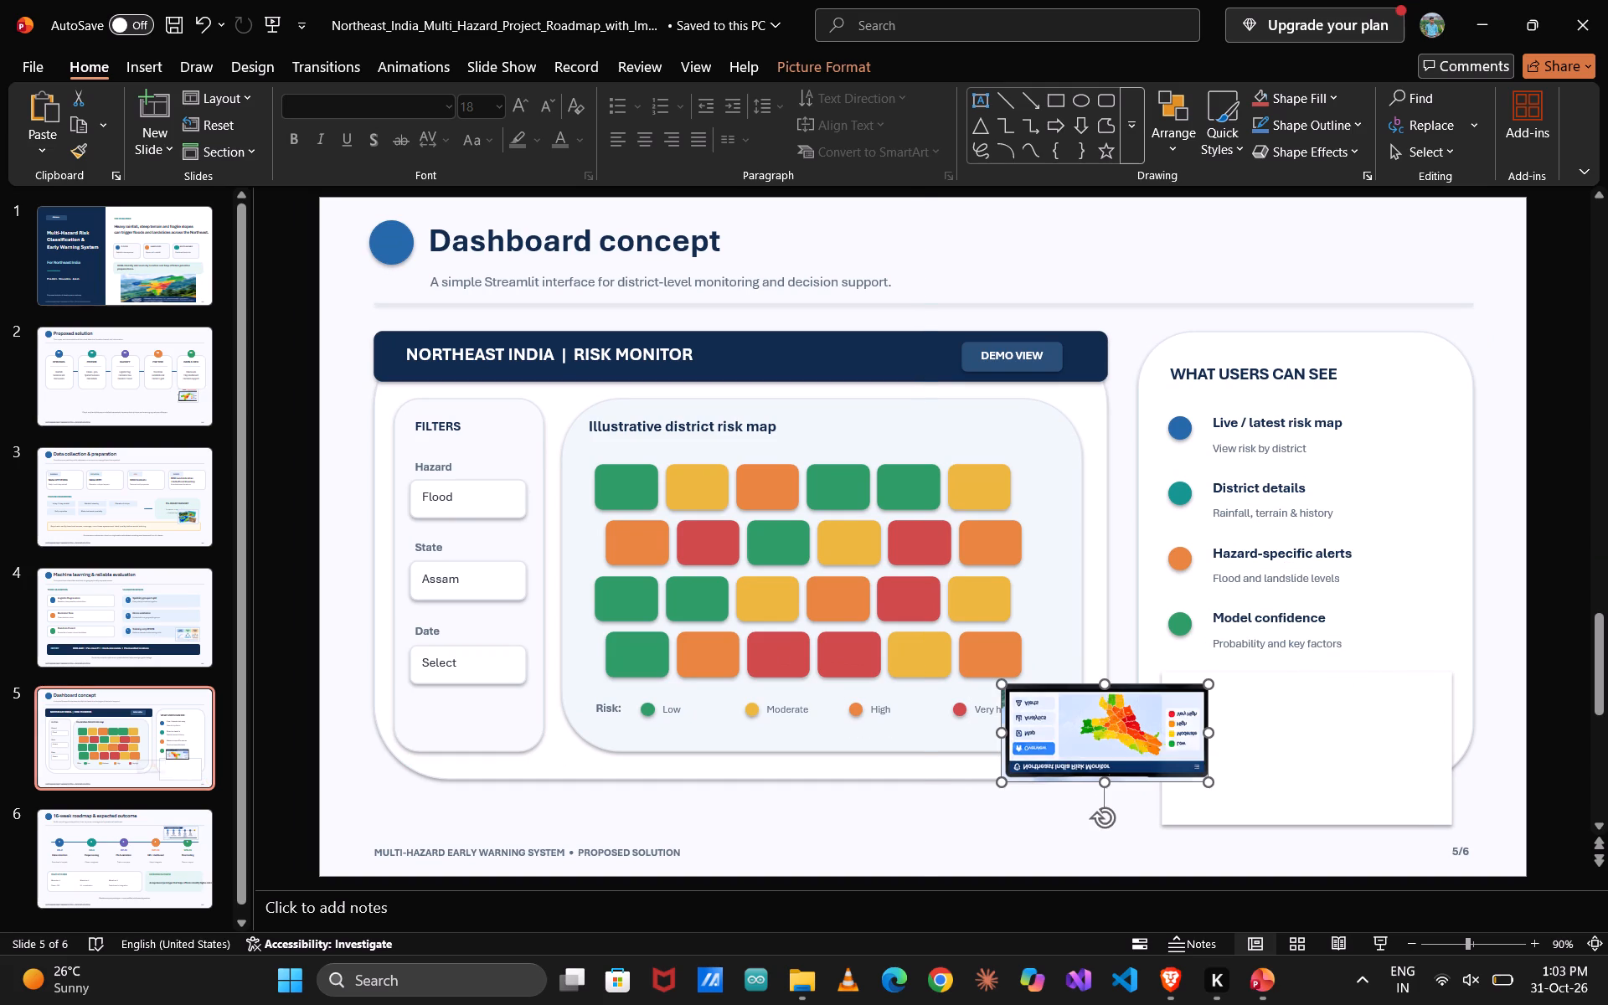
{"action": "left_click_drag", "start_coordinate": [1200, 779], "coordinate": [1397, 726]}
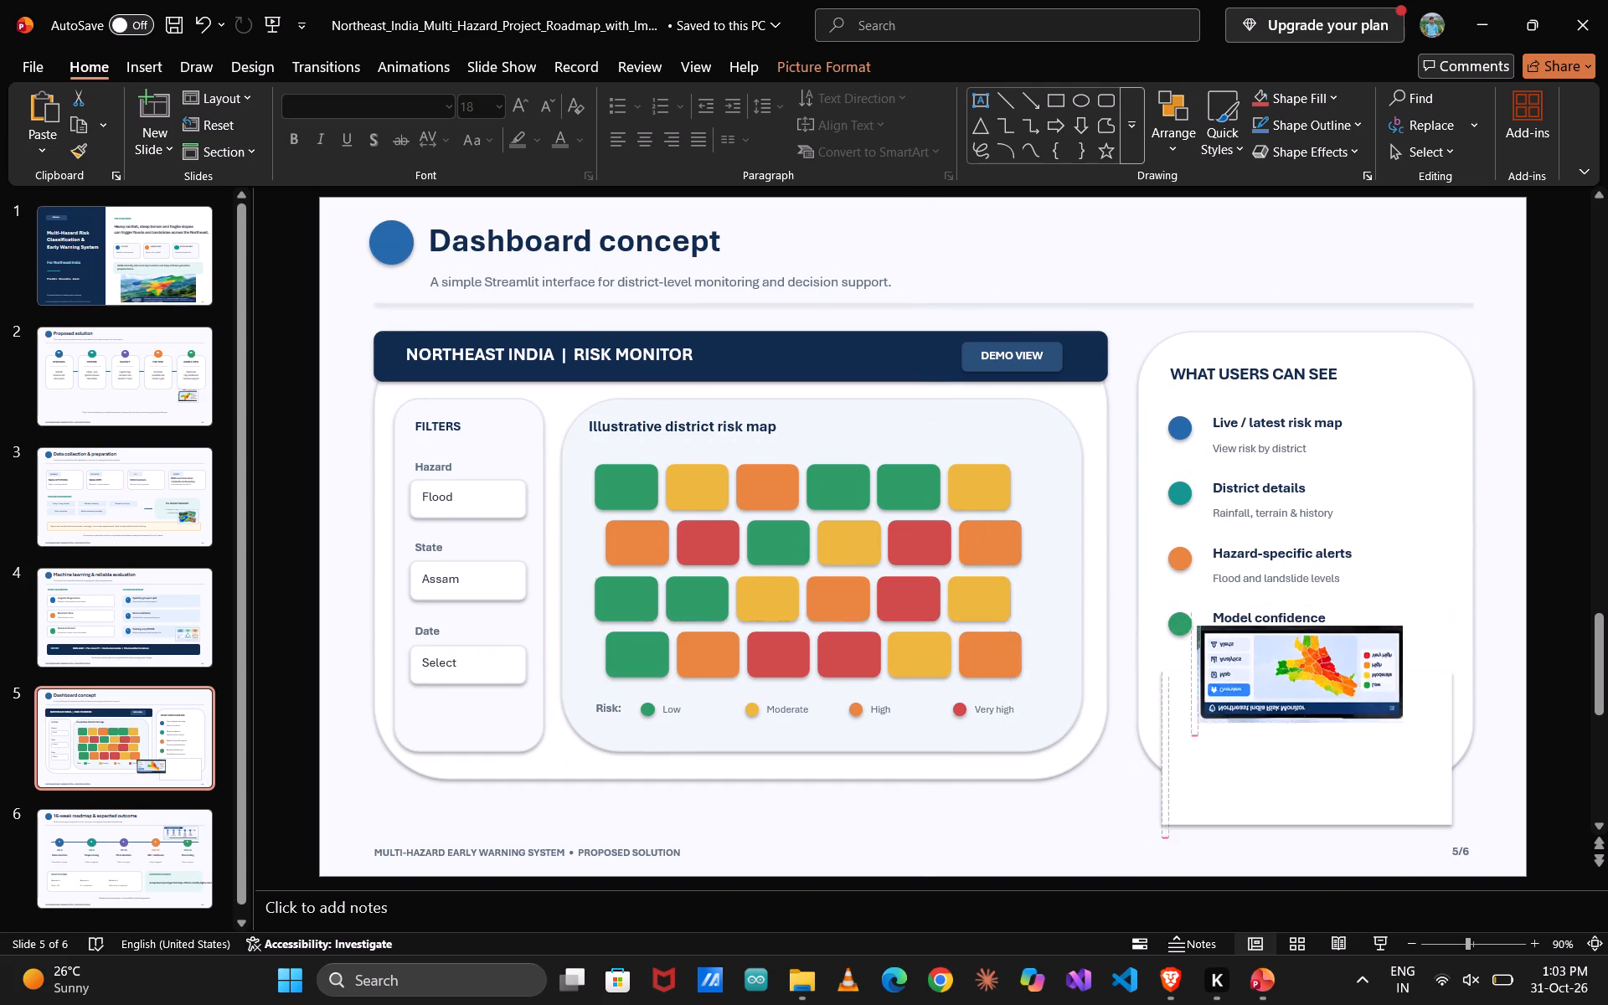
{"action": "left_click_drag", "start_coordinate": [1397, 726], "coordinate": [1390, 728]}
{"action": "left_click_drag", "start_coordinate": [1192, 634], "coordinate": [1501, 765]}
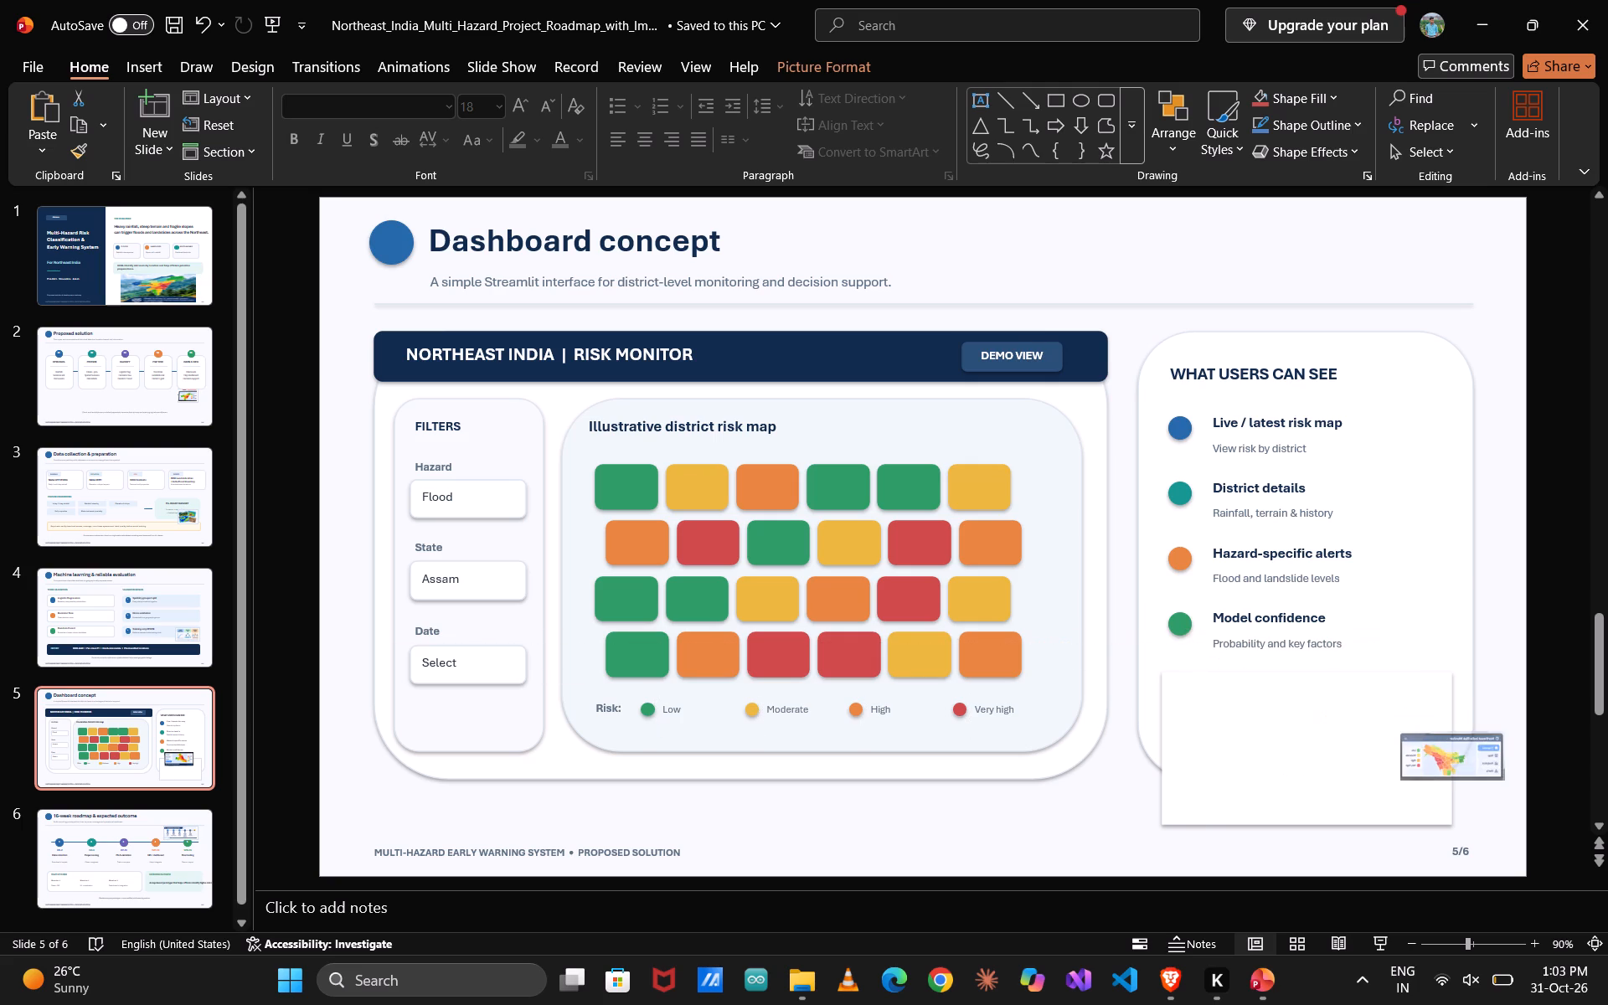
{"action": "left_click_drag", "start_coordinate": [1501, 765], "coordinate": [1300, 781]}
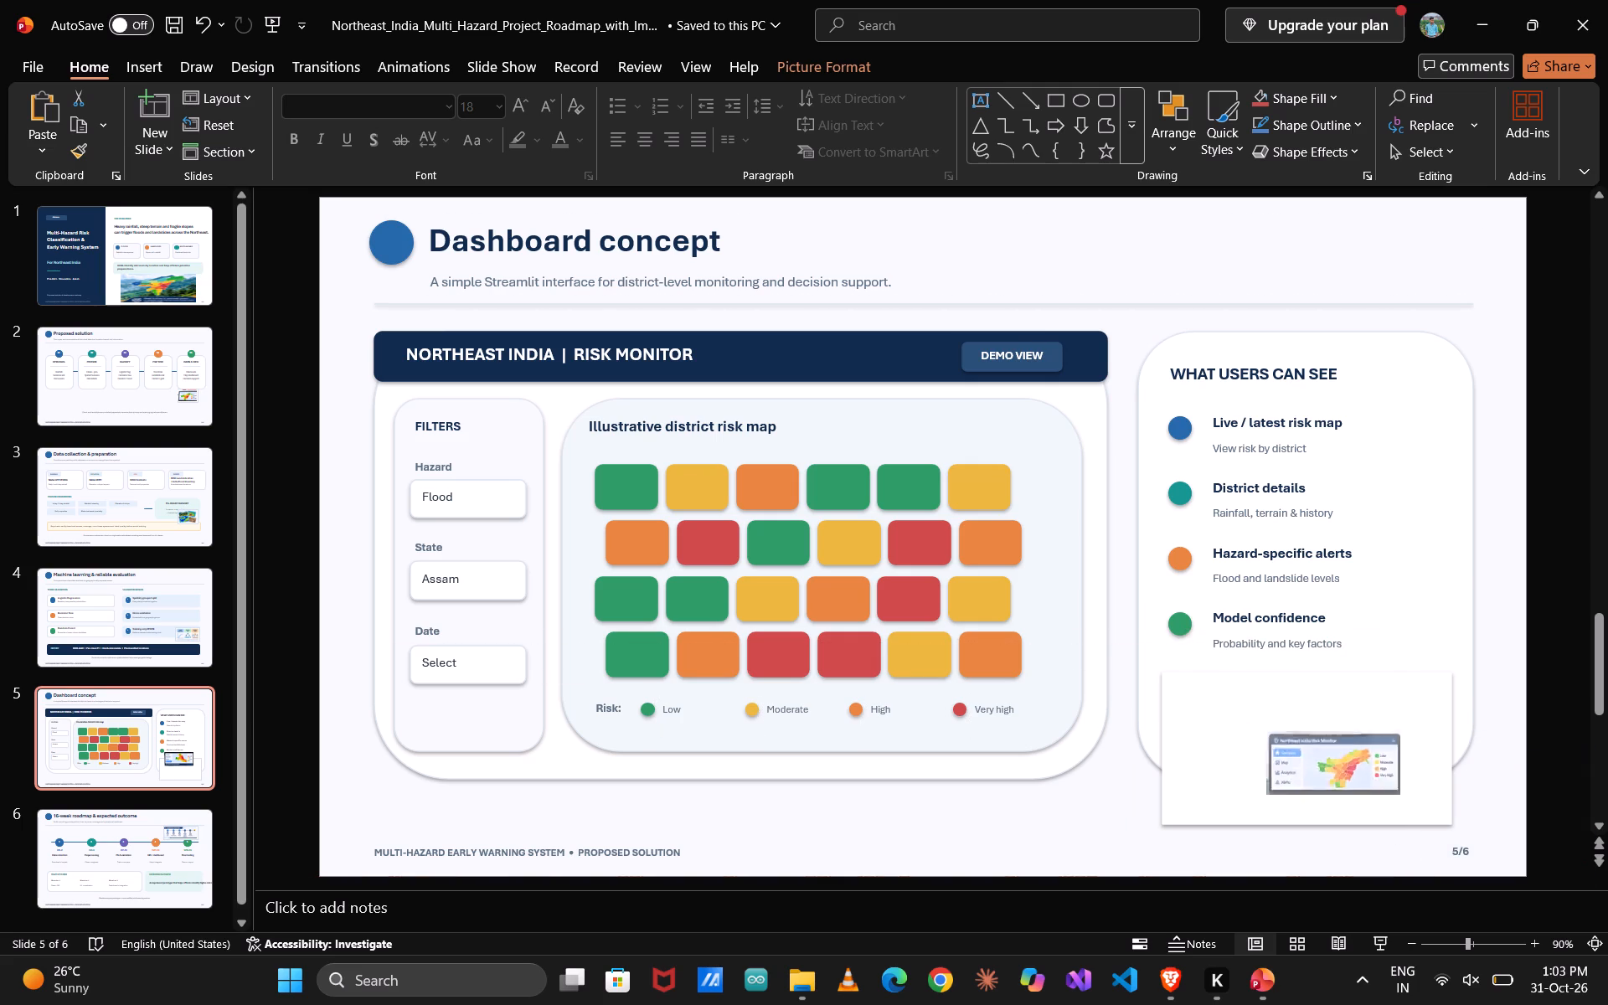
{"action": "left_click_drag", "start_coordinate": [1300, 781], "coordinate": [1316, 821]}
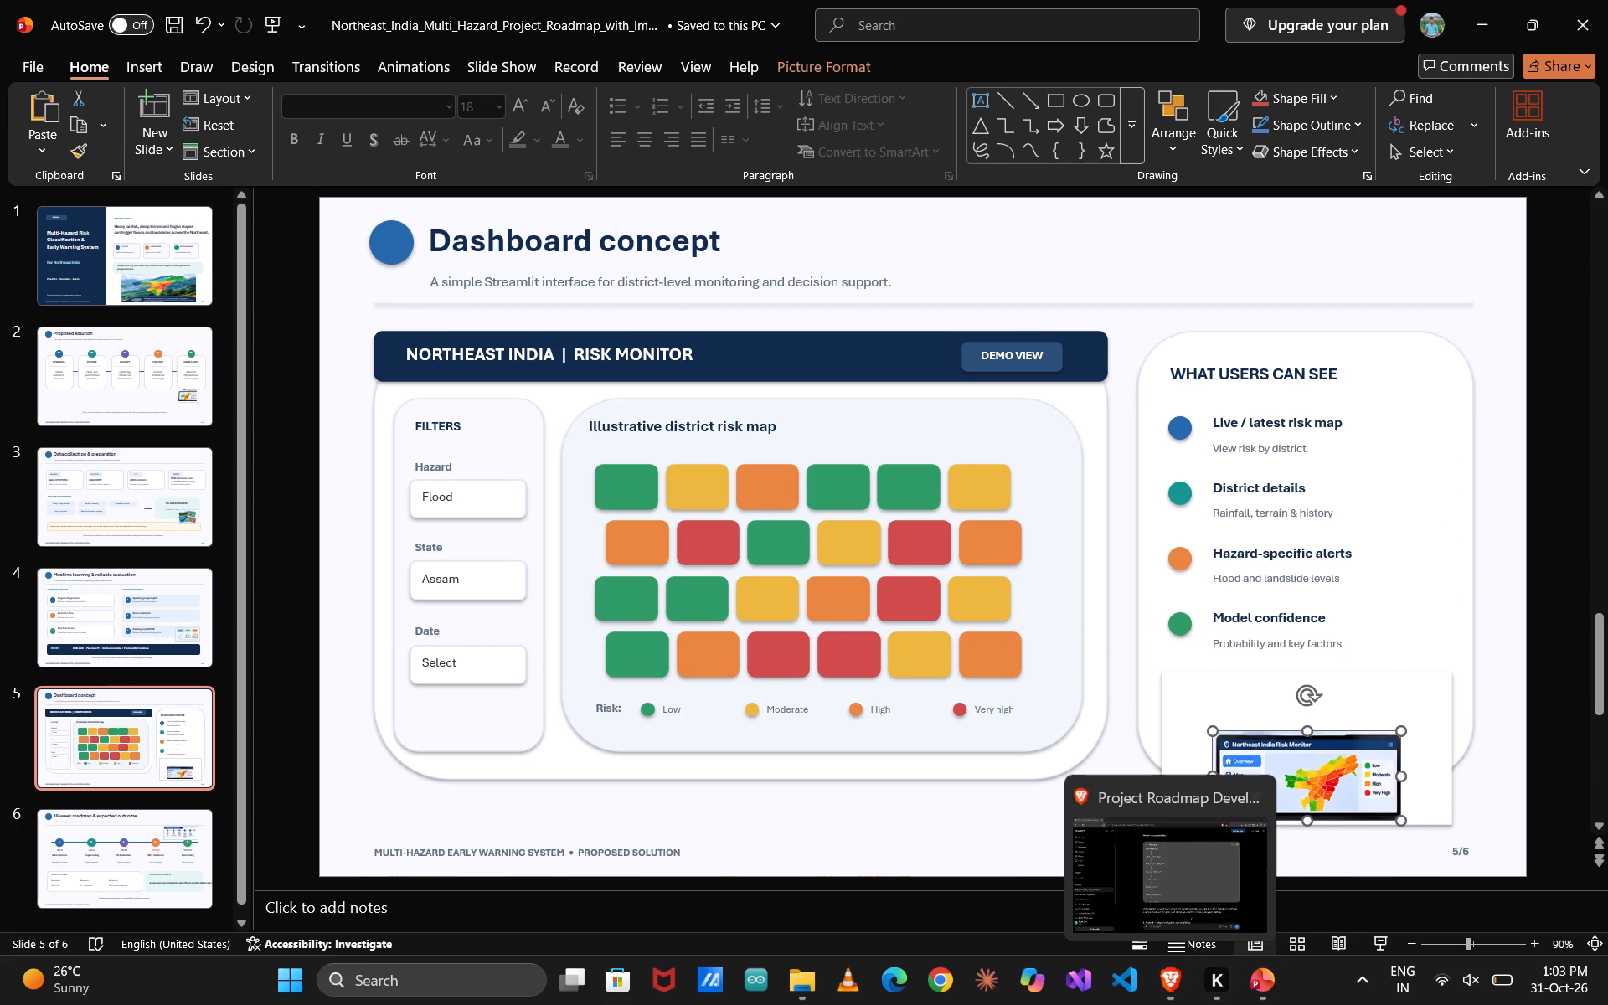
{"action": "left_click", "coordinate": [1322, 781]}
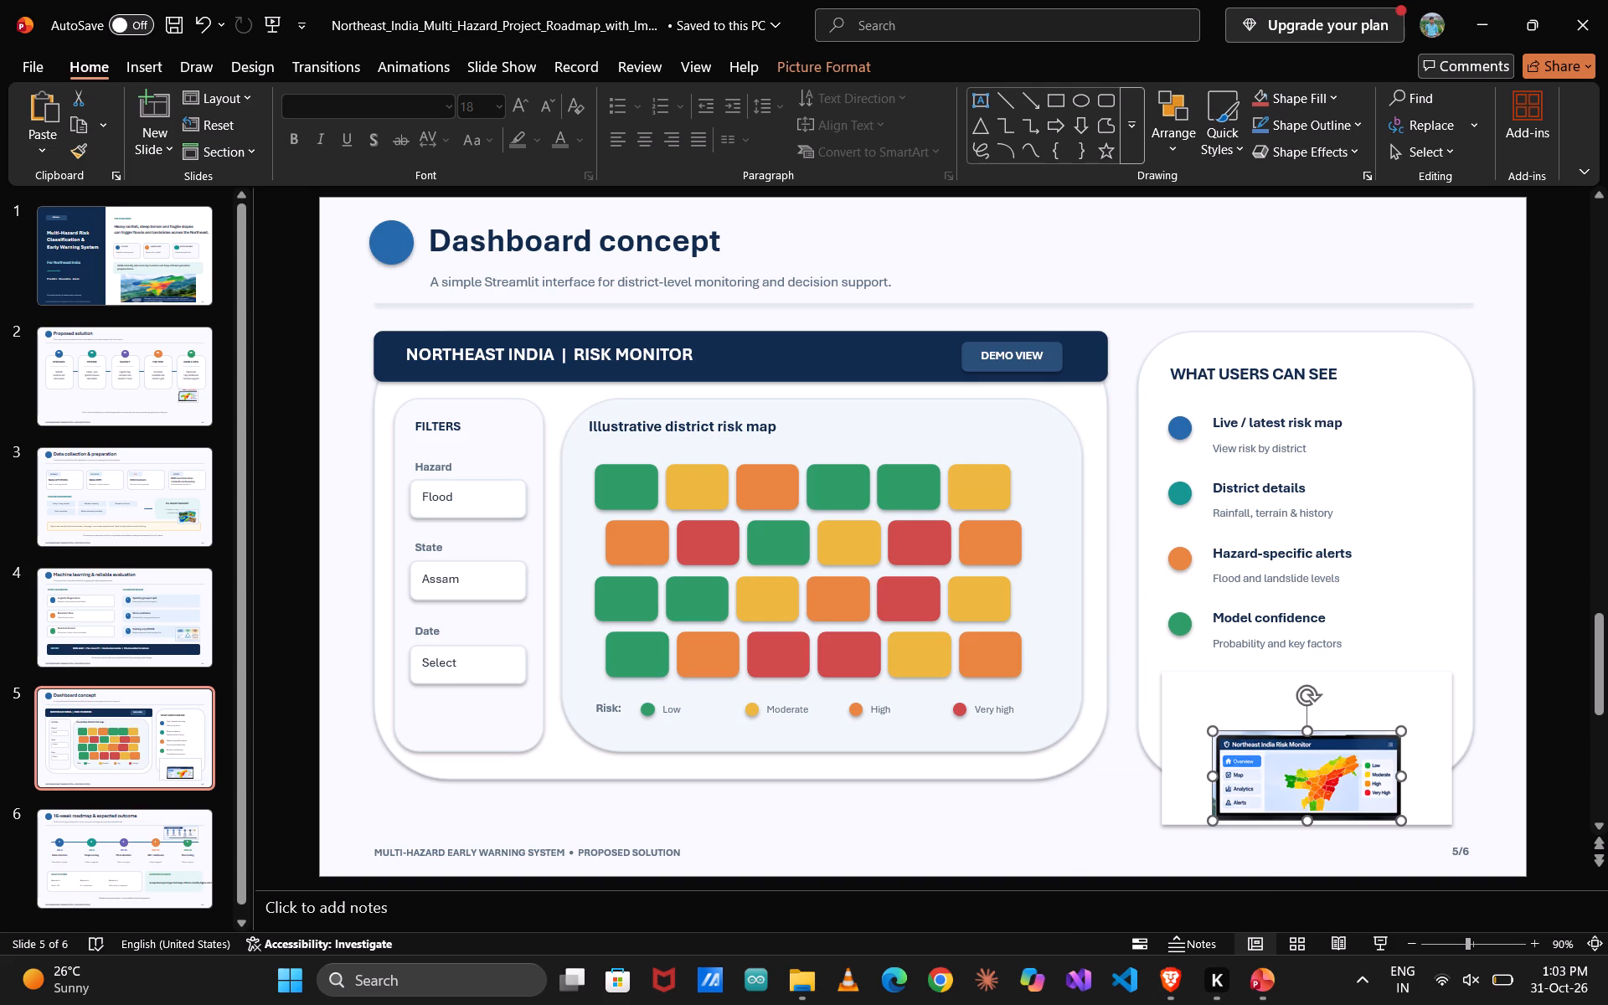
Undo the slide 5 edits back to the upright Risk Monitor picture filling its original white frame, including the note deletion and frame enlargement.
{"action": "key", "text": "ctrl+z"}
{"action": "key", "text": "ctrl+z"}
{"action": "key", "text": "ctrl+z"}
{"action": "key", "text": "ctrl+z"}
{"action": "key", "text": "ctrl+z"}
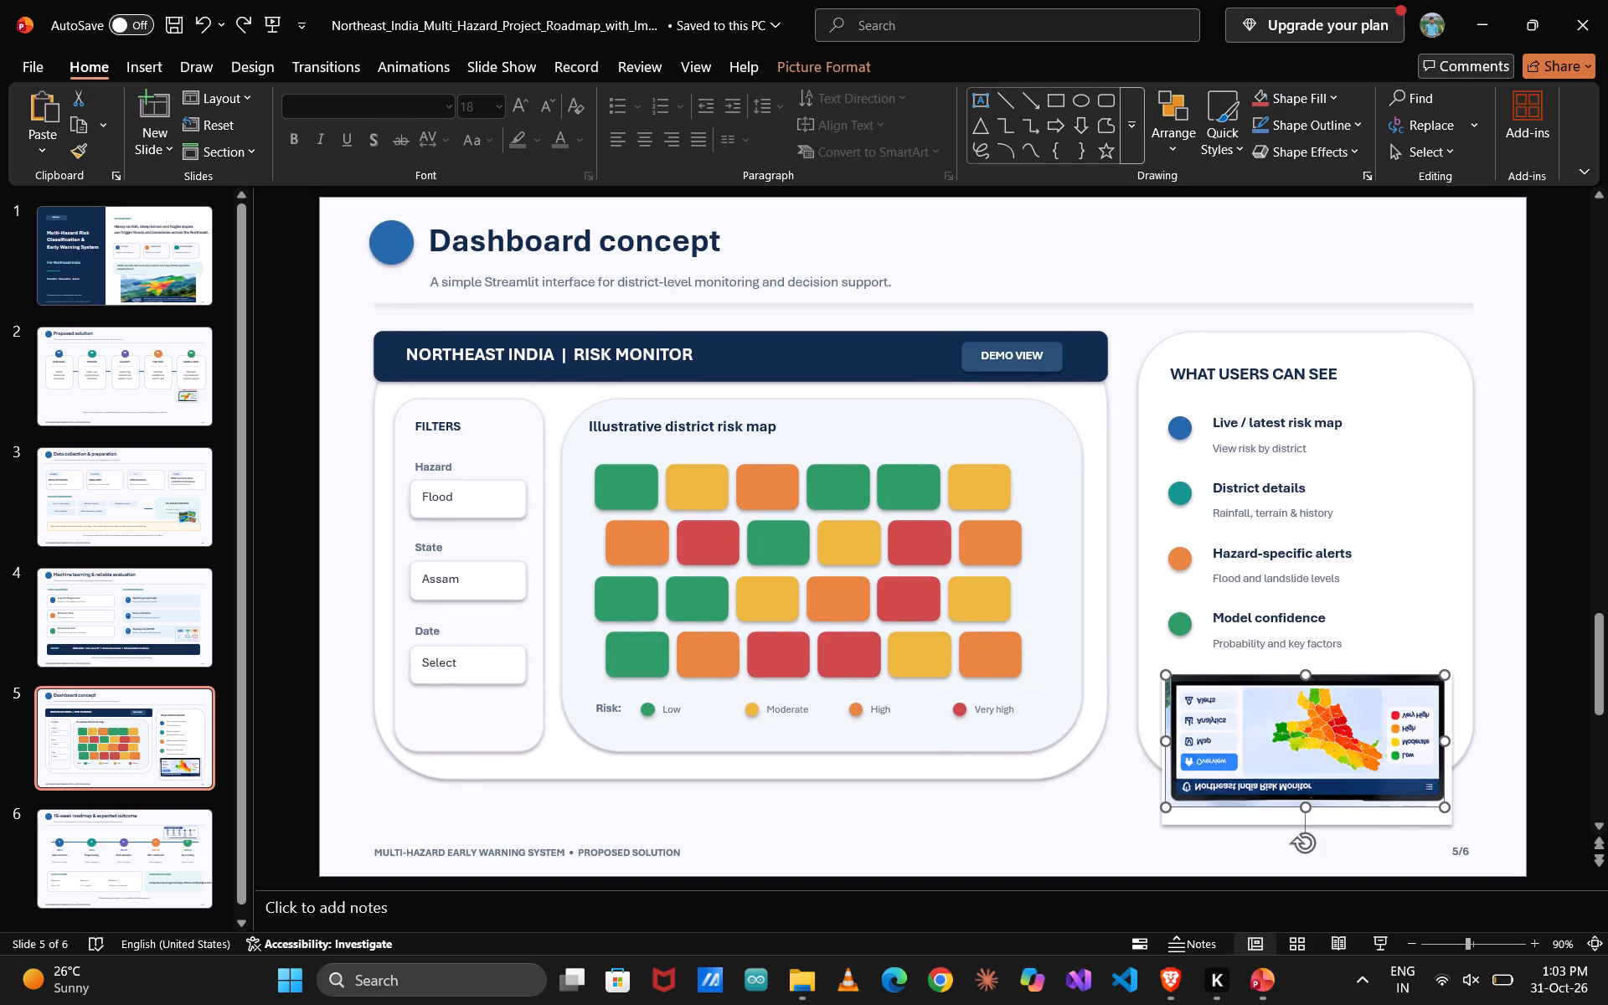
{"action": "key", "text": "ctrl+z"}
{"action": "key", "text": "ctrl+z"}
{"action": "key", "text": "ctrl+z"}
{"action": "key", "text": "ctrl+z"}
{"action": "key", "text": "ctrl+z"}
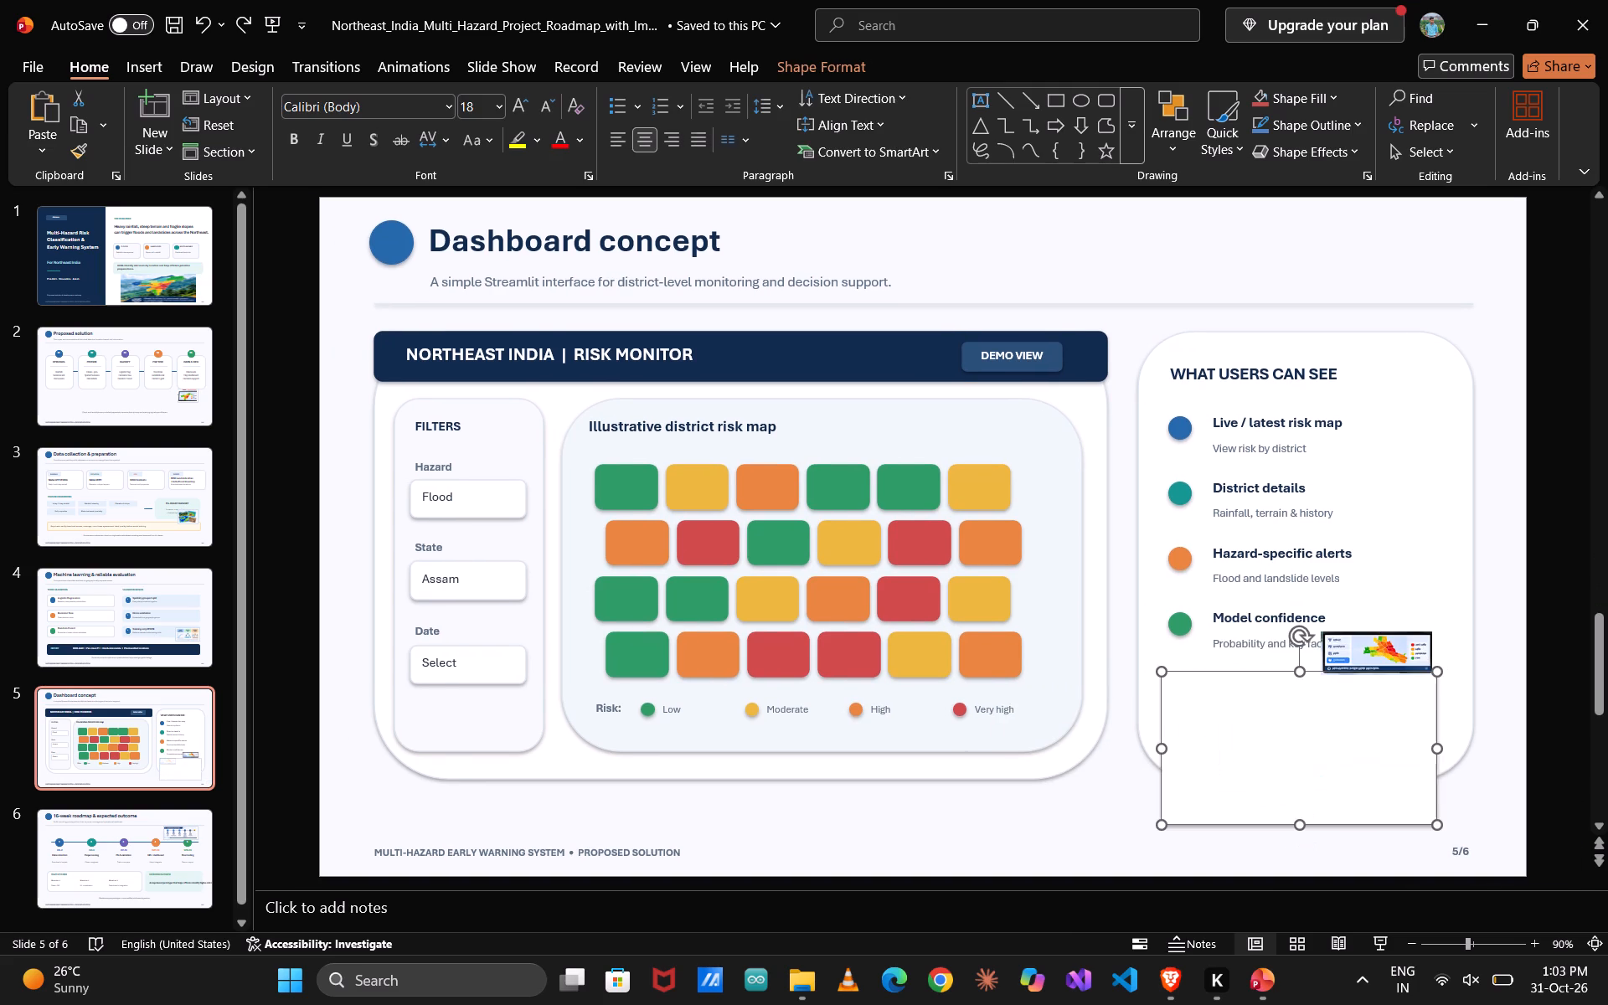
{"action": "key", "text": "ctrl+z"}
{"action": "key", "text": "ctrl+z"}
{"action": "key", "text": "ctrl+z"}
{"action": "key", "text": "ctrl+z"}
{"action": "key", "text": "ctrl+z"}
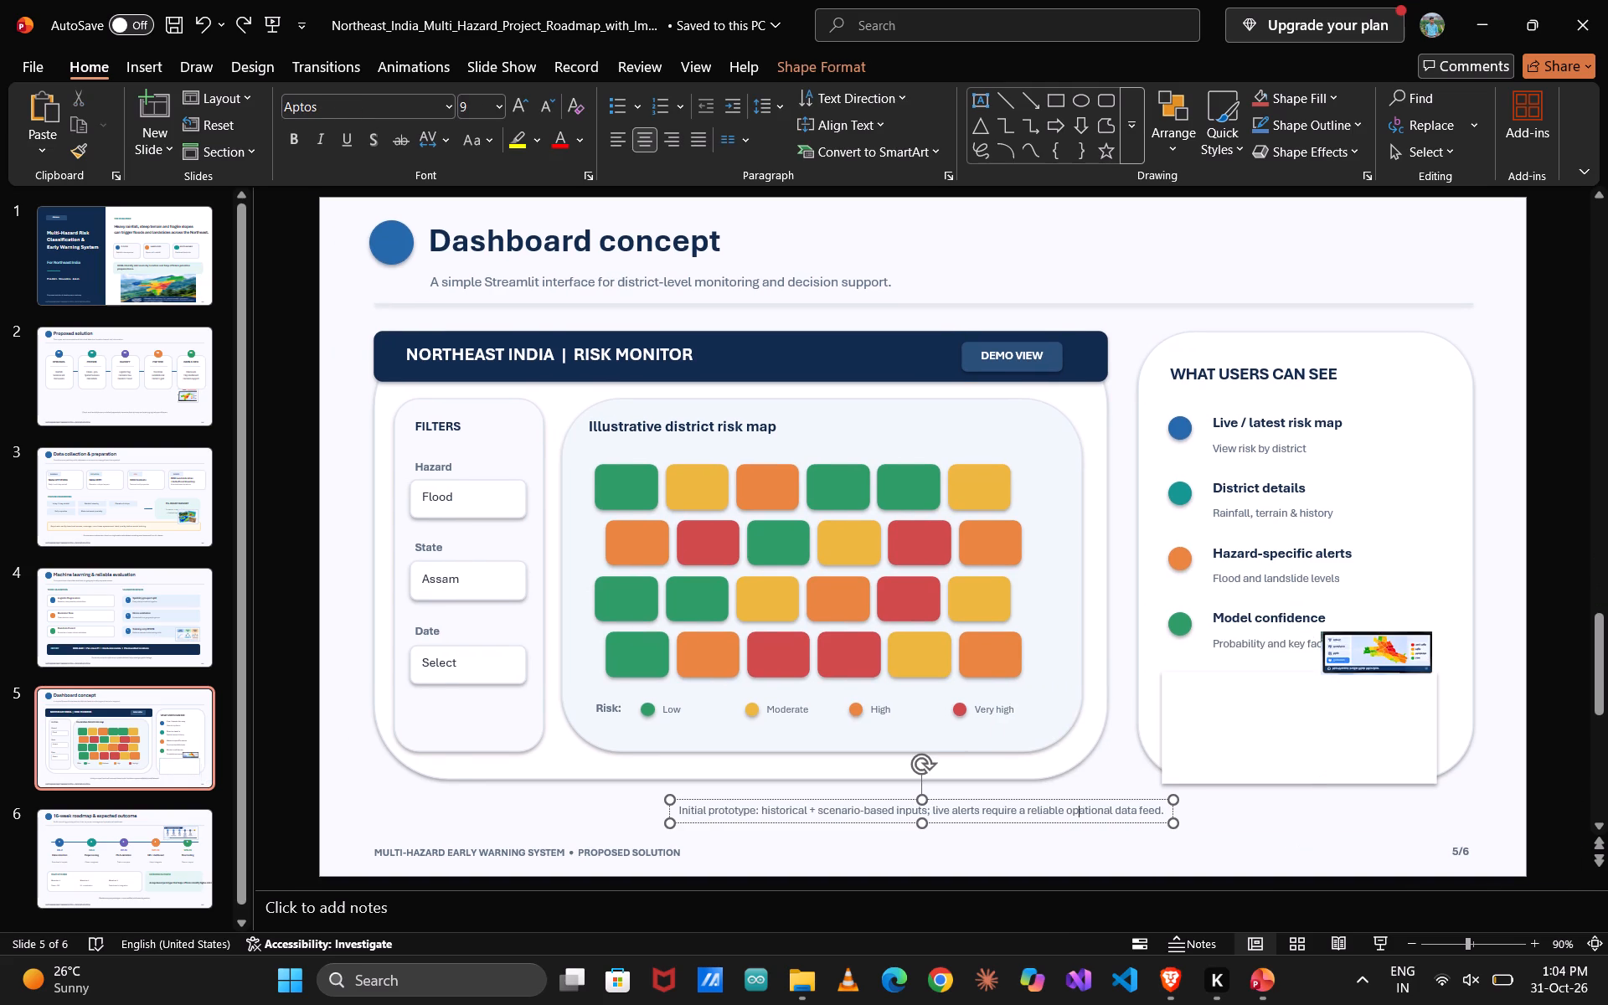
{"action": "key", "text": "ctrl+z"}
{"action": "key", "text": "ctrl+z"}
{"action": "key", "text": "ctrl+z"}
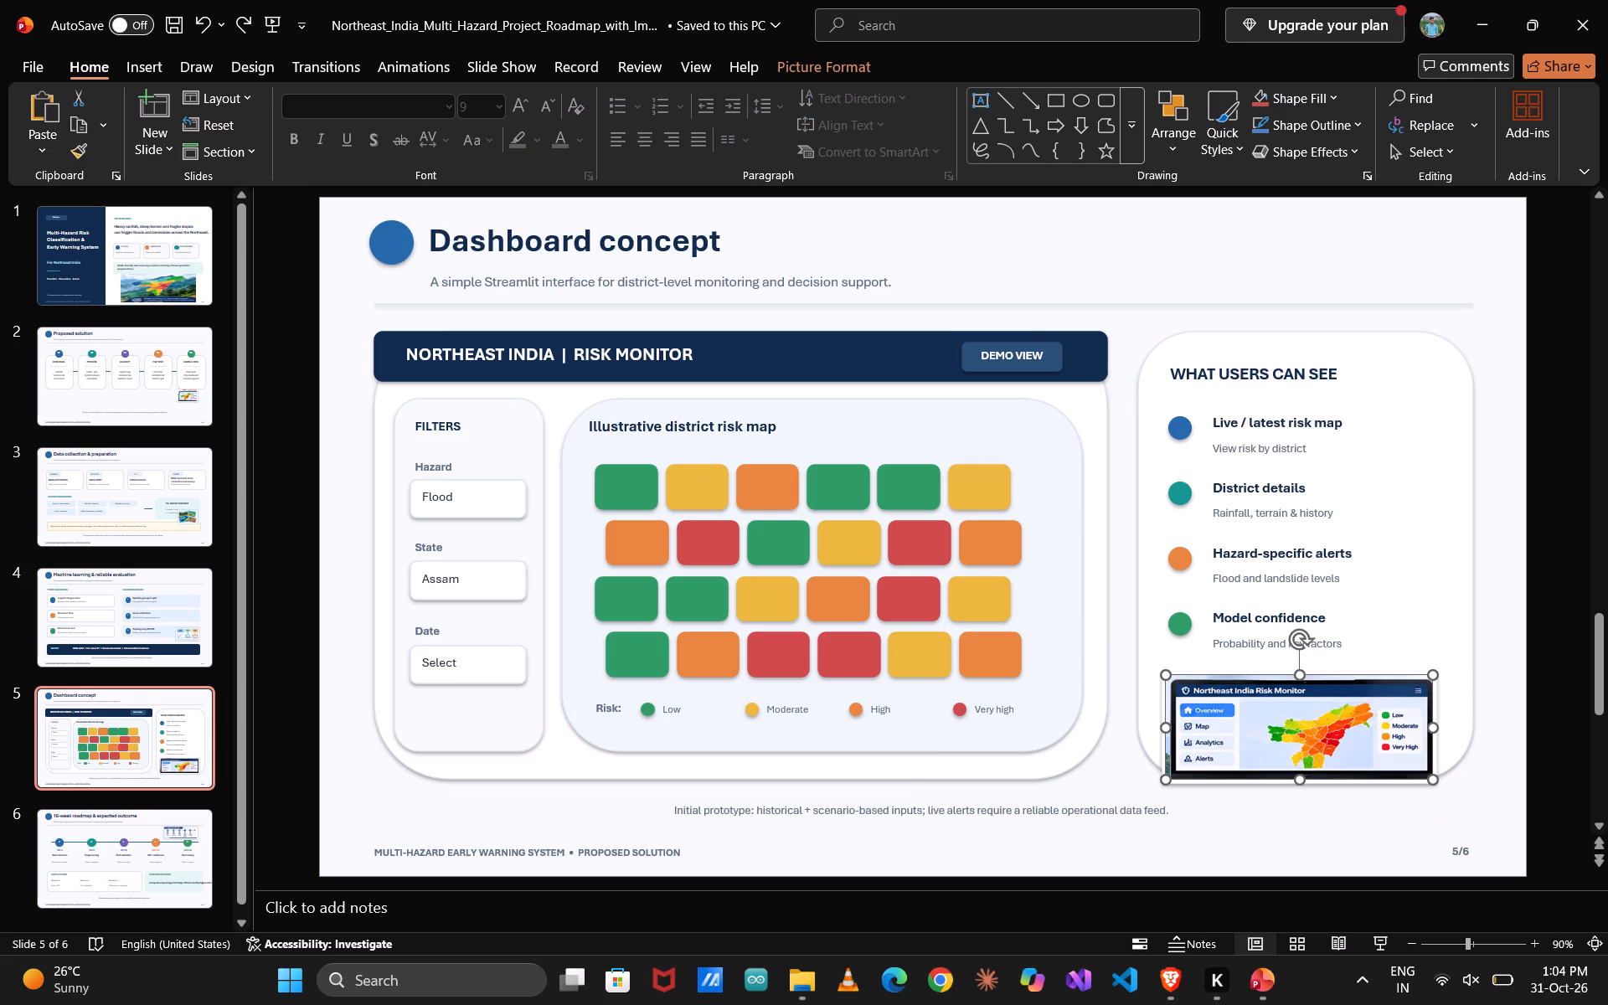
Delete the "Initial prototype" note beneath the dashboard mockup on slide 5.
{"action": "left_click", "coordinate": [1162, 818]}
{"action": "key", "text": "Delete"}
{"action": "key", "text": "BackSpace"}
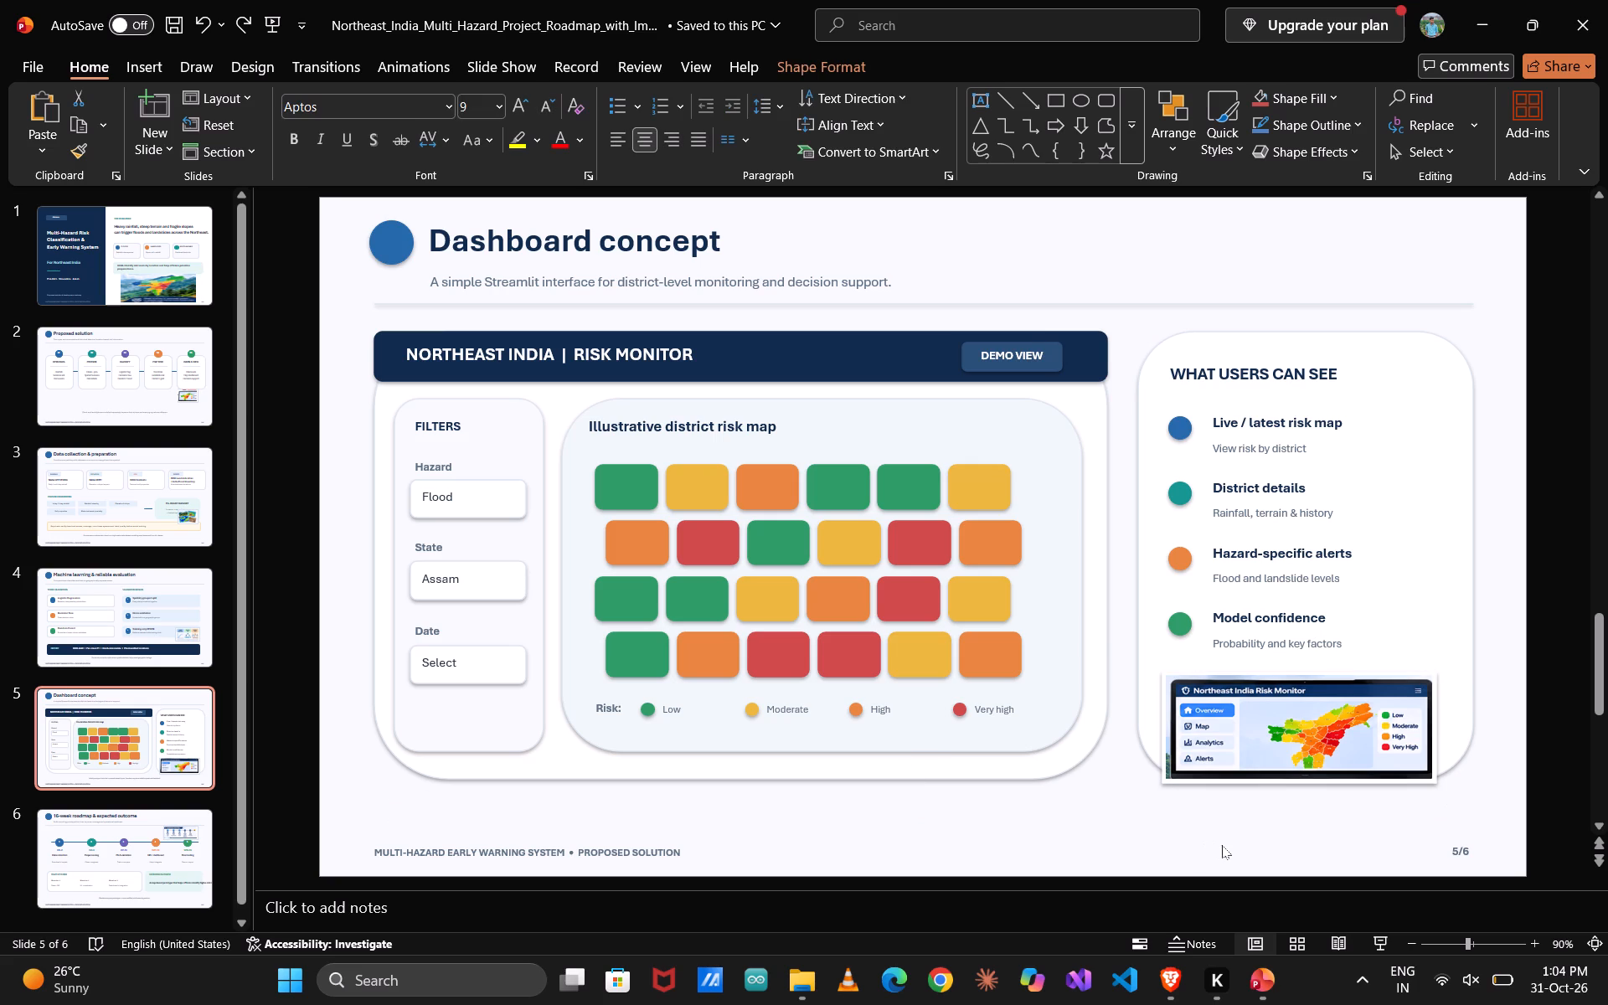
Move the Risk Monitor picture up off its white frame, over the "Hazard-specific alerts" and "Model confidence" entries.
{"action": "left_click_drag", "start_coordinate": [1288, 696], "coordinate": [1290, 688]}
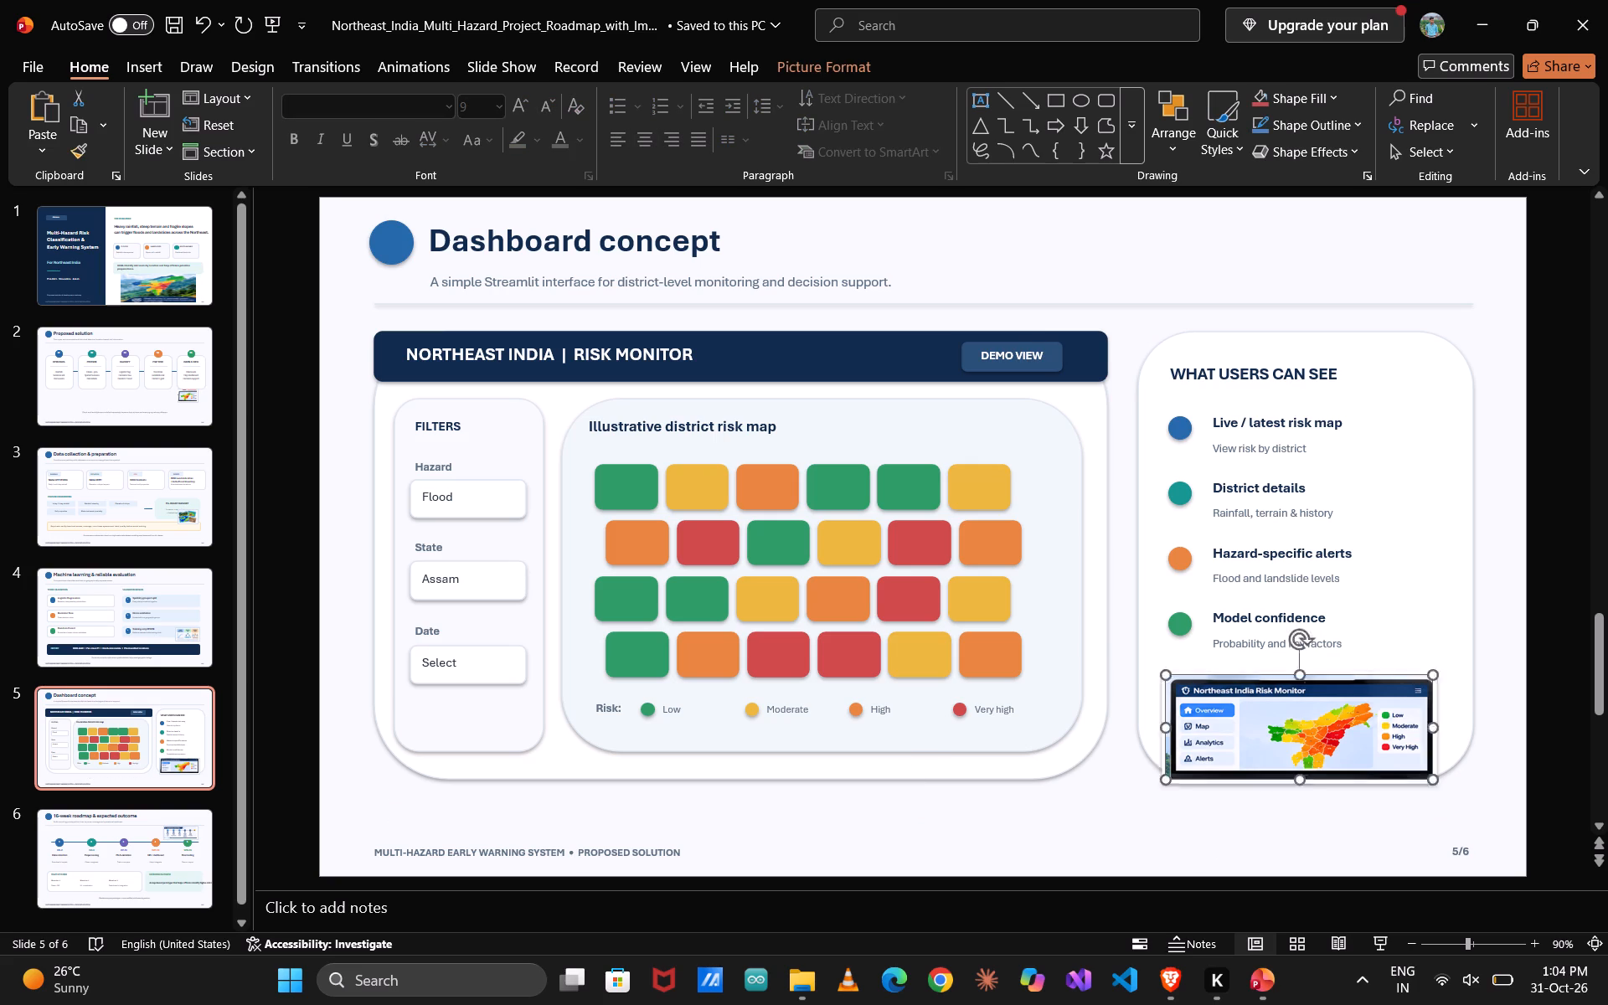
{"action": "left_click_drag", "start_coordinate": [1290, 688], "coordinate": [1351, 547]}
Enlarge the white picture frame wider and taller, and move it down below the "Historical events" entry.
{"action": "left_click", "coordinate": [1260, 680]}
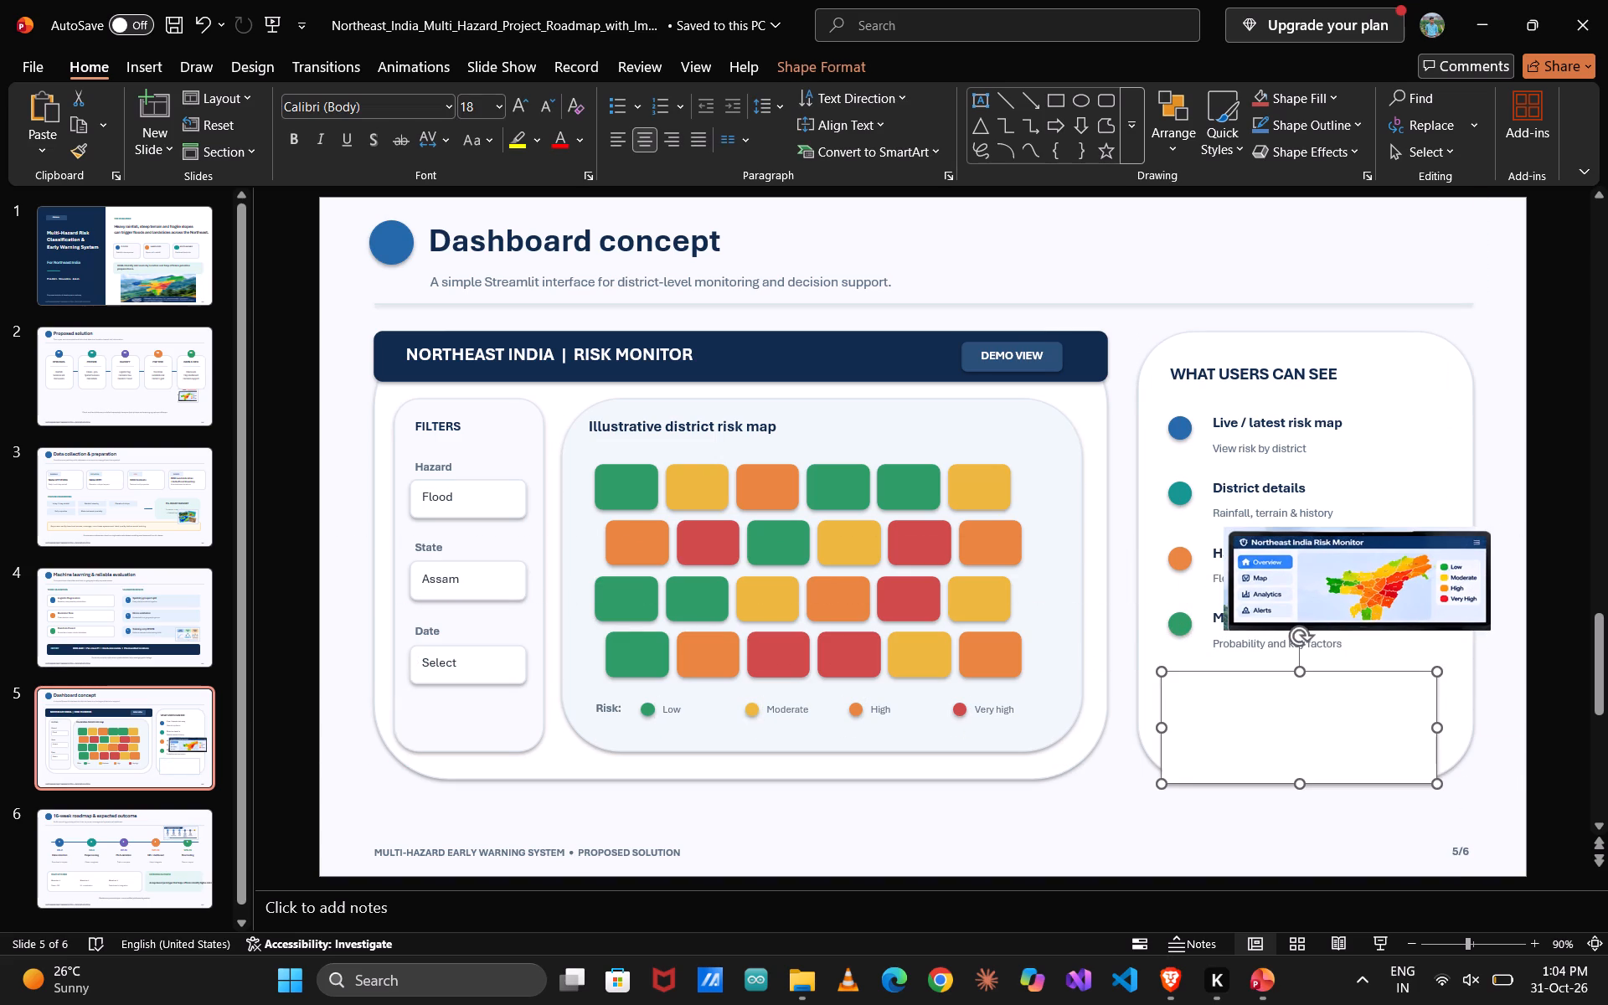
{"action": "left_click_drag", "start_coordinate": [1436, 786], "coordinate": [1465, 833]}
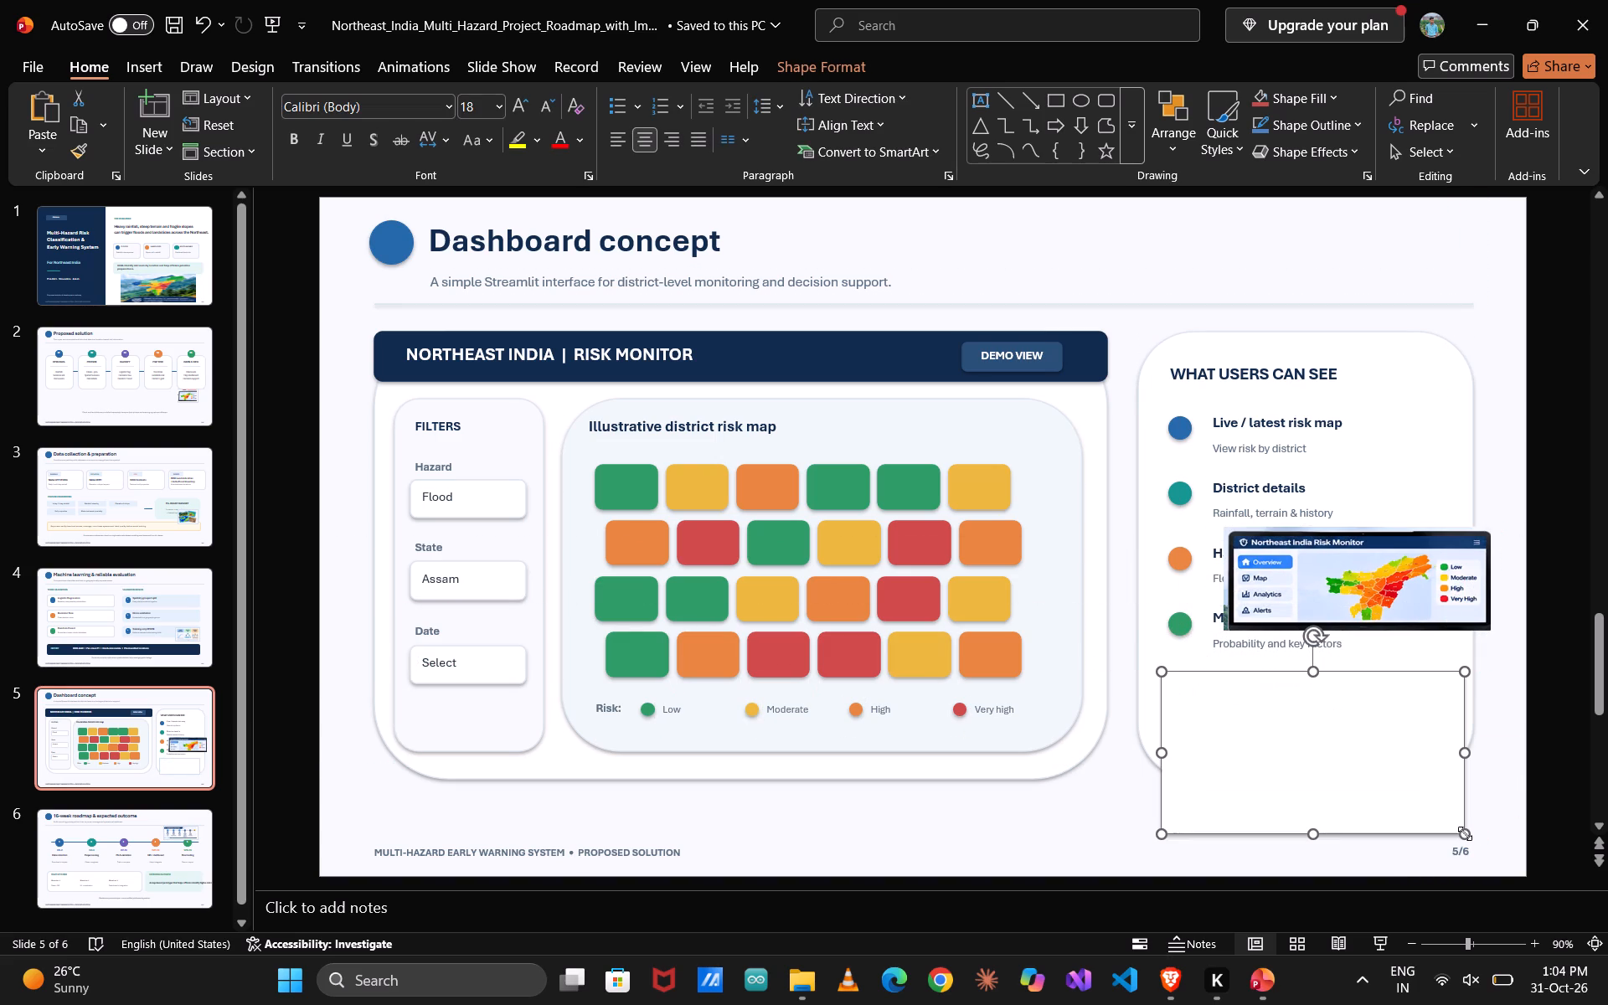
{"action": "left_click_drag", "start_coordinate": [1353, 751], "coordinate": [1345, 865]}
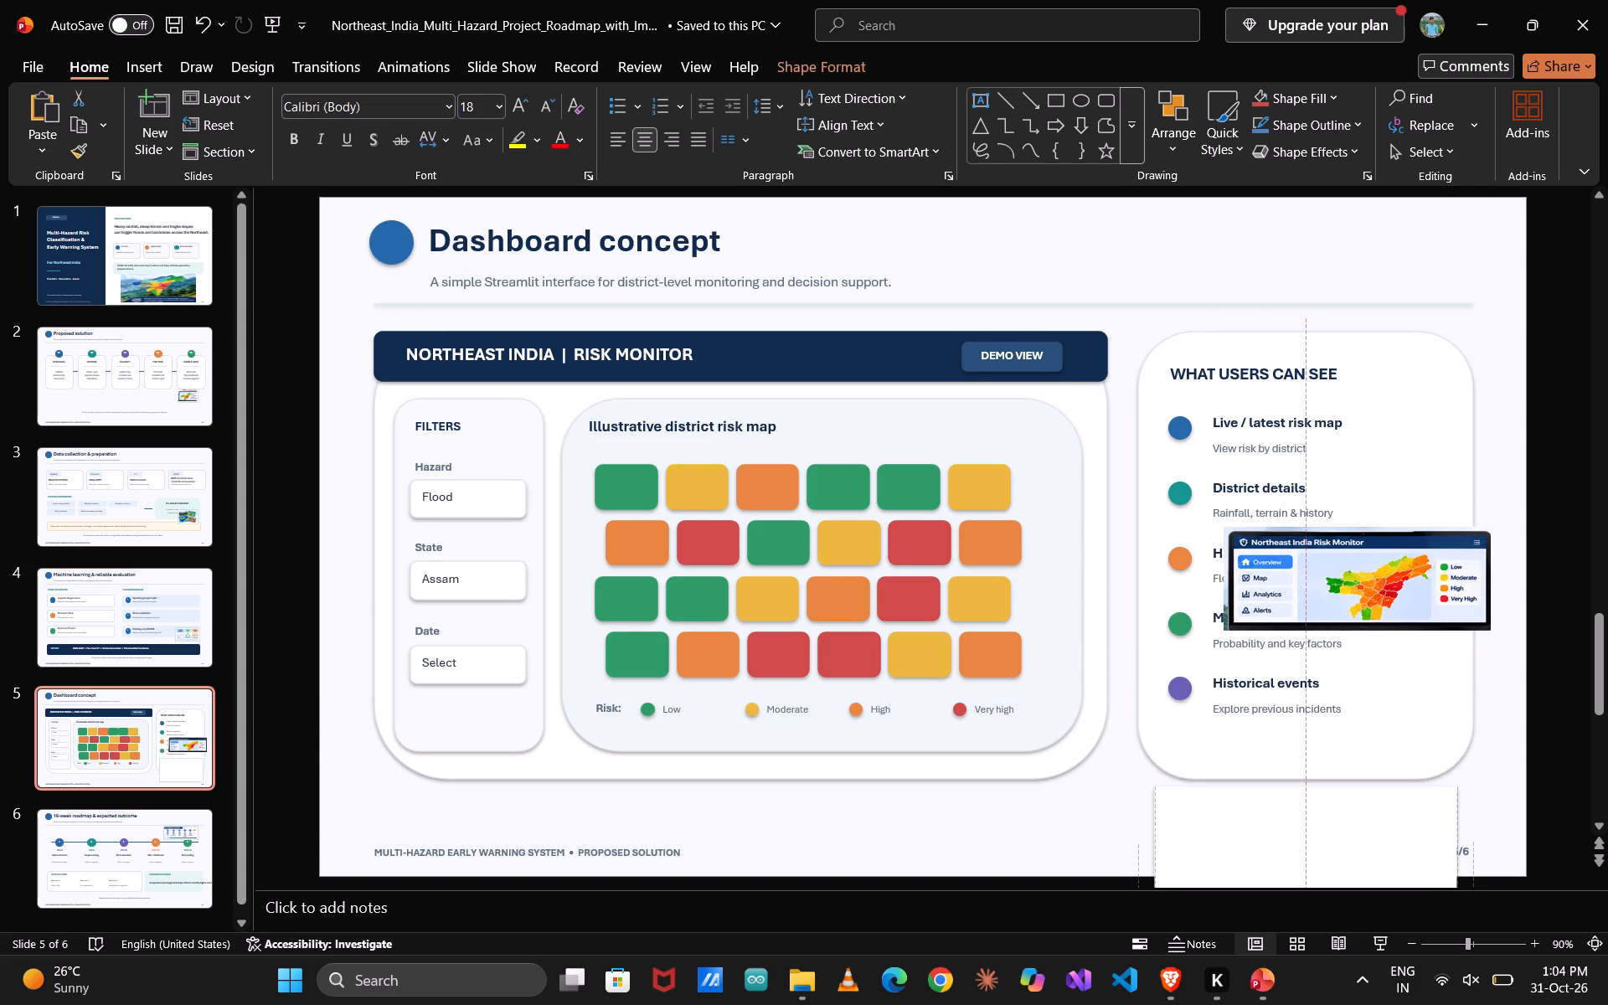
{"action": "left_click_drag", "start_coordinate": [1345, 865], "coordinate": [1343, 820]}
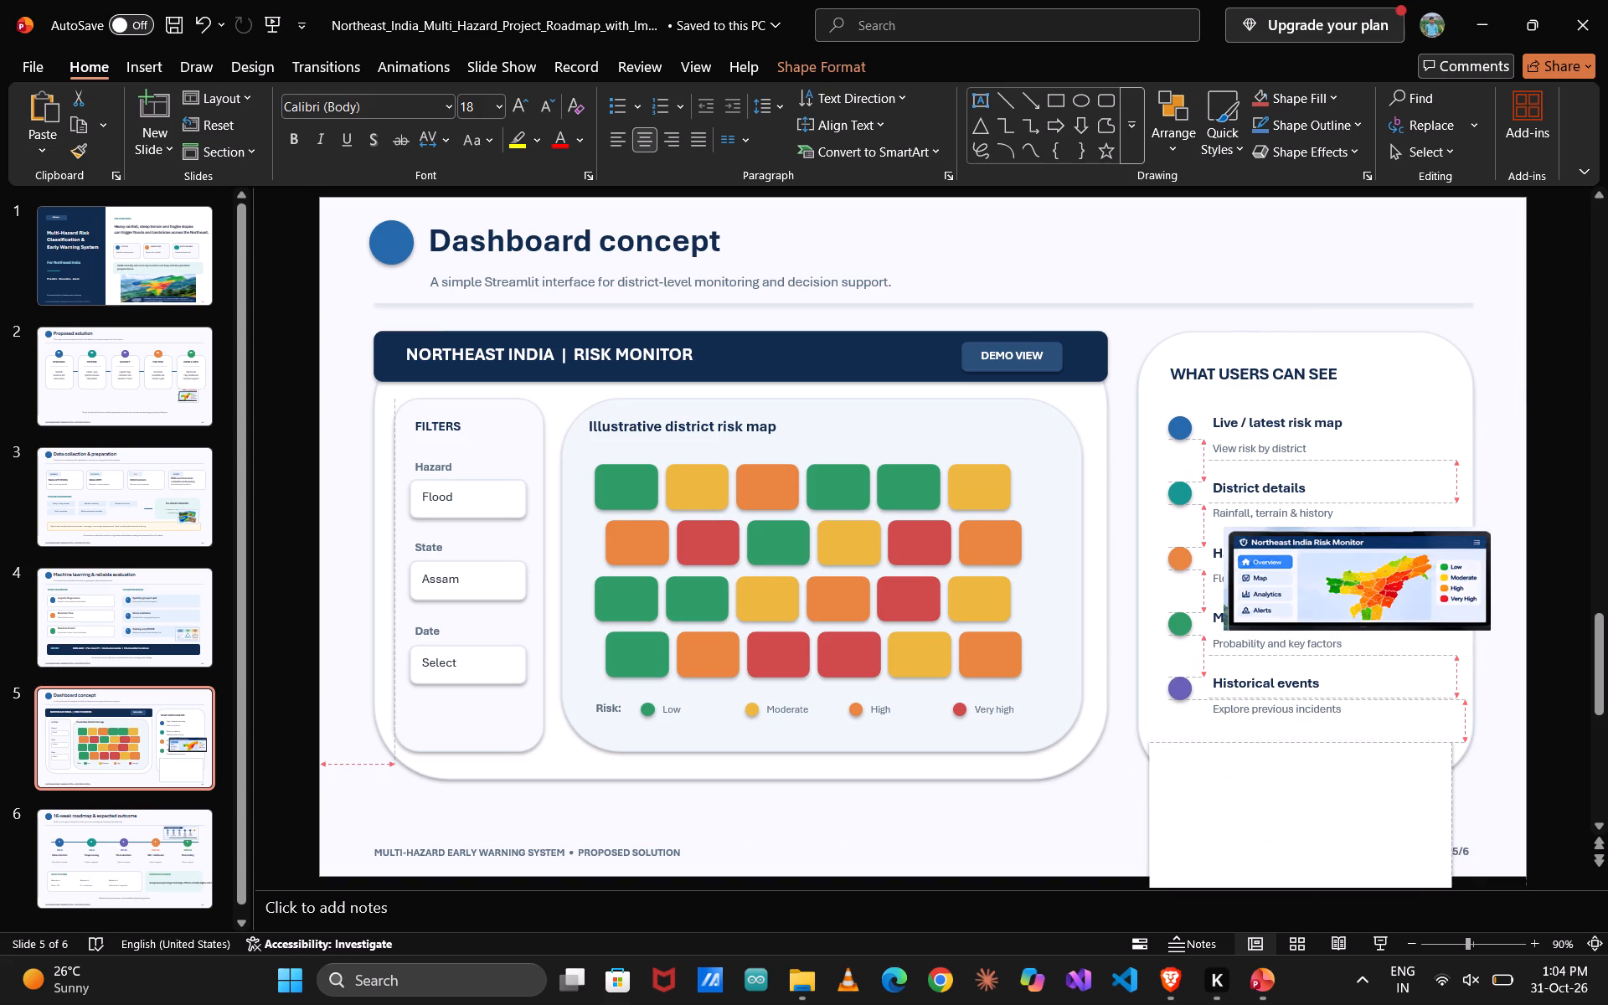
{"action": "left_click_drag", "start_coordinate": [1343, 820], "coordinate": [1321, 840]}
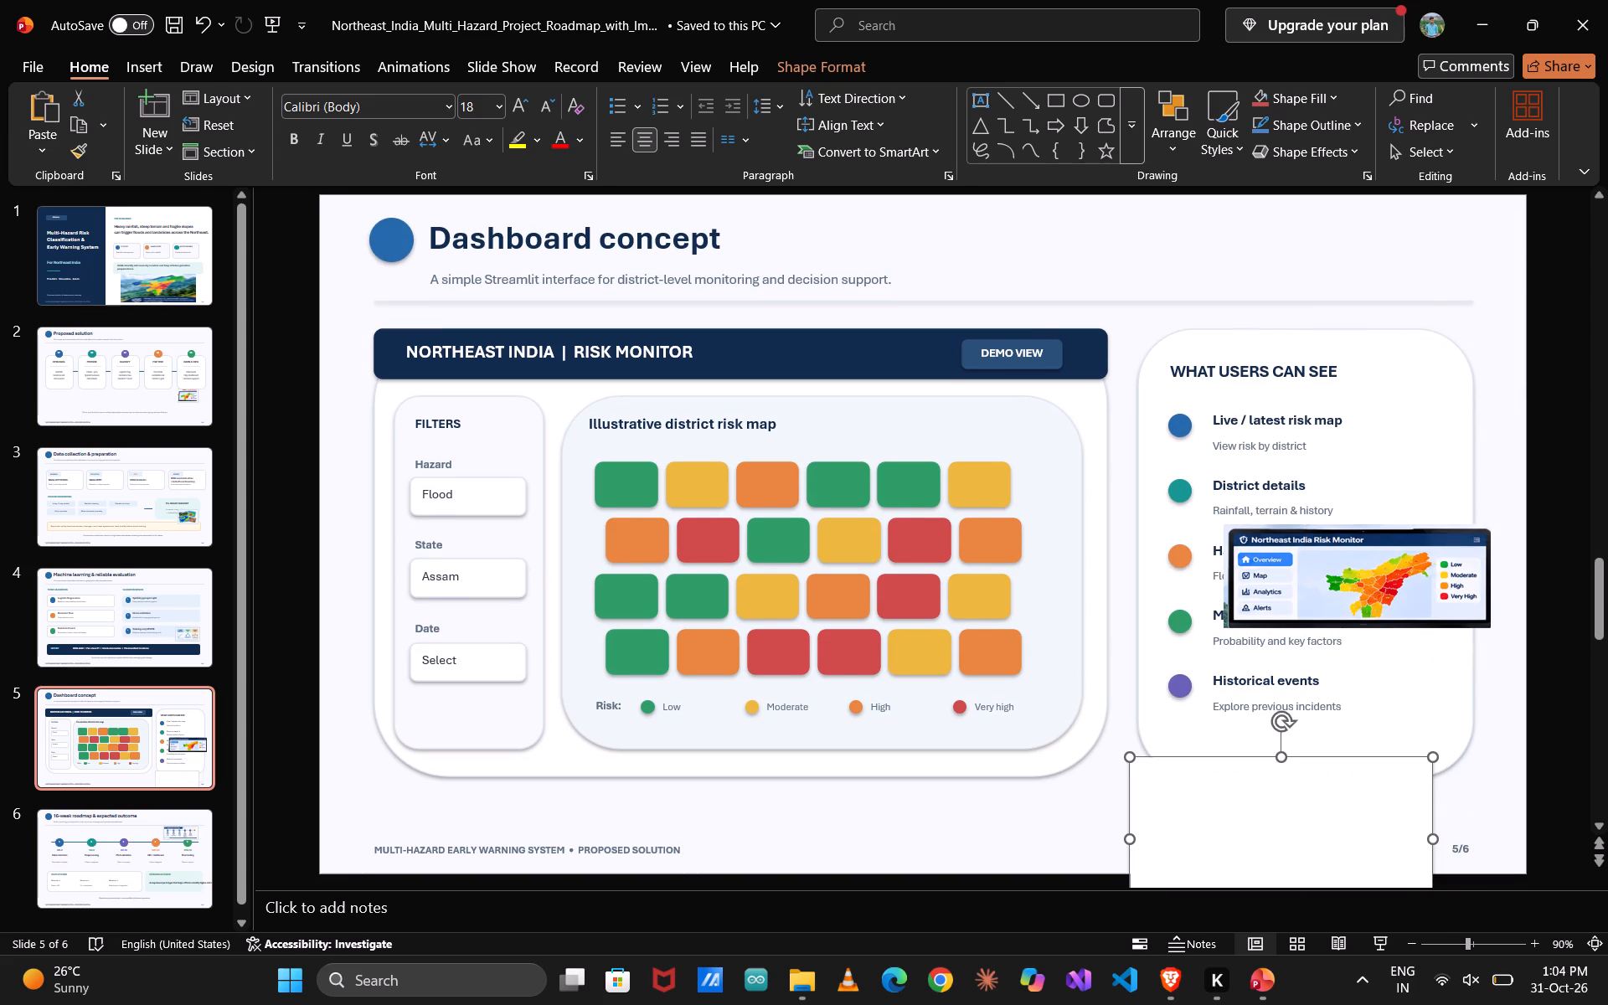
Move the Risk Monitor picture out of the WHAT USERS CAN SEE list and onto the lower part of the district risk map.
{"action": "left_click_drag", "start_coordinate": [1390, 600], "coordinate": [952, 817]}
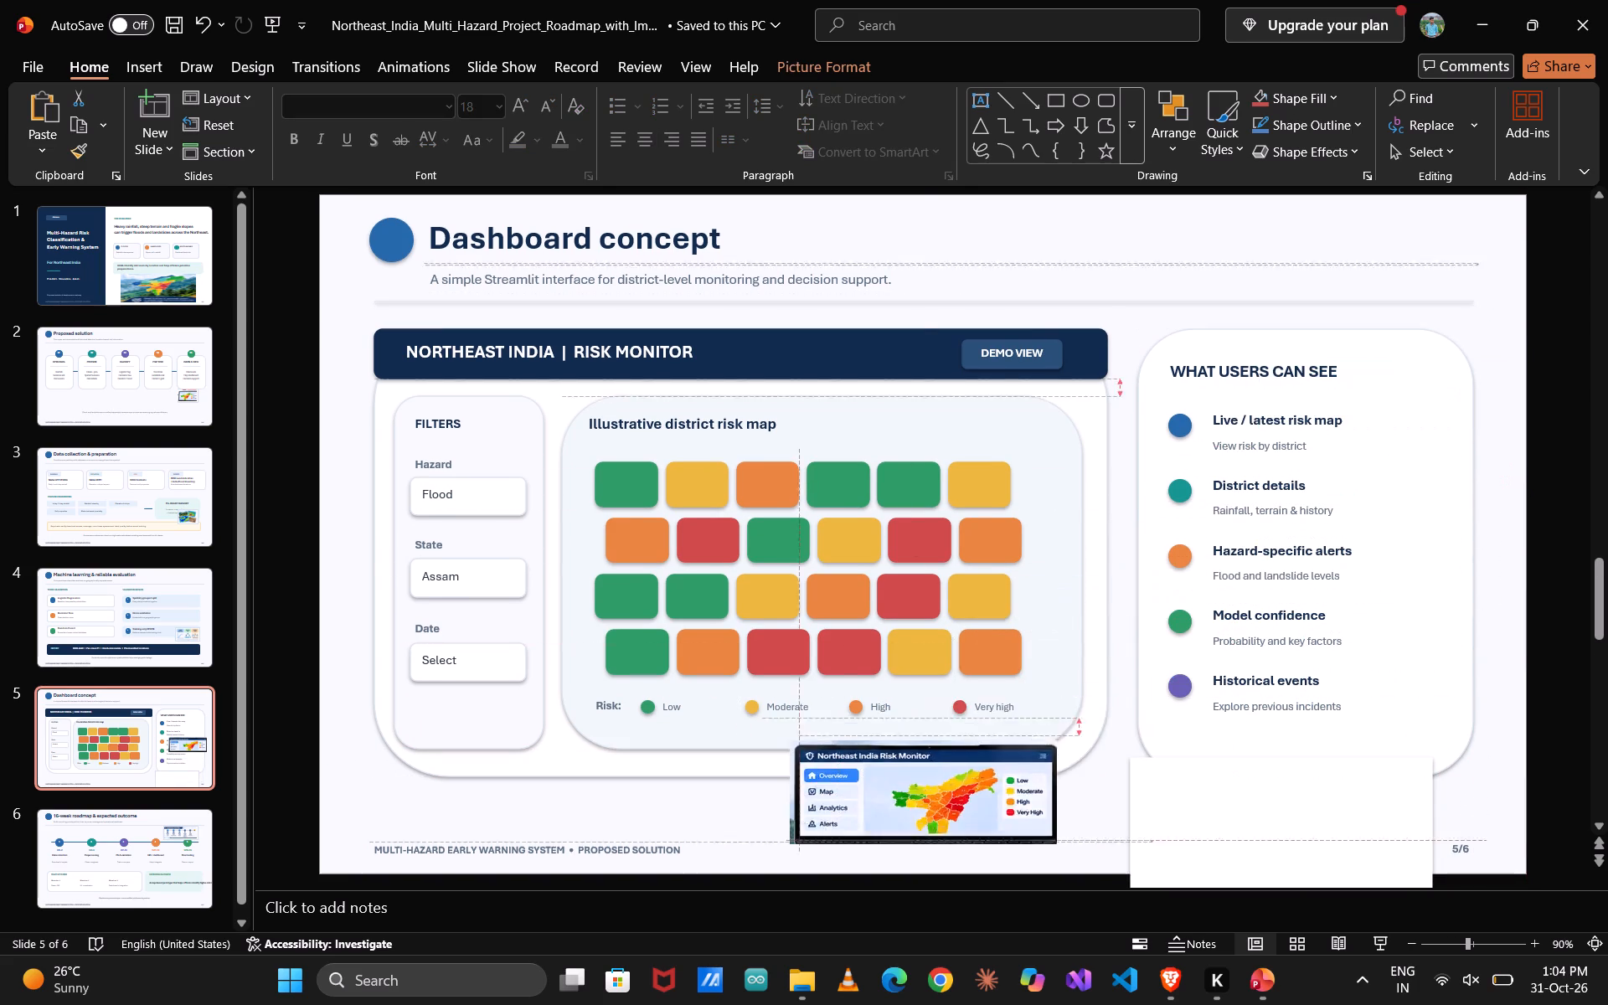
{"action": "left_click_drag", "start_coordinate": [952, 817], "coordinate": [987, 678]}
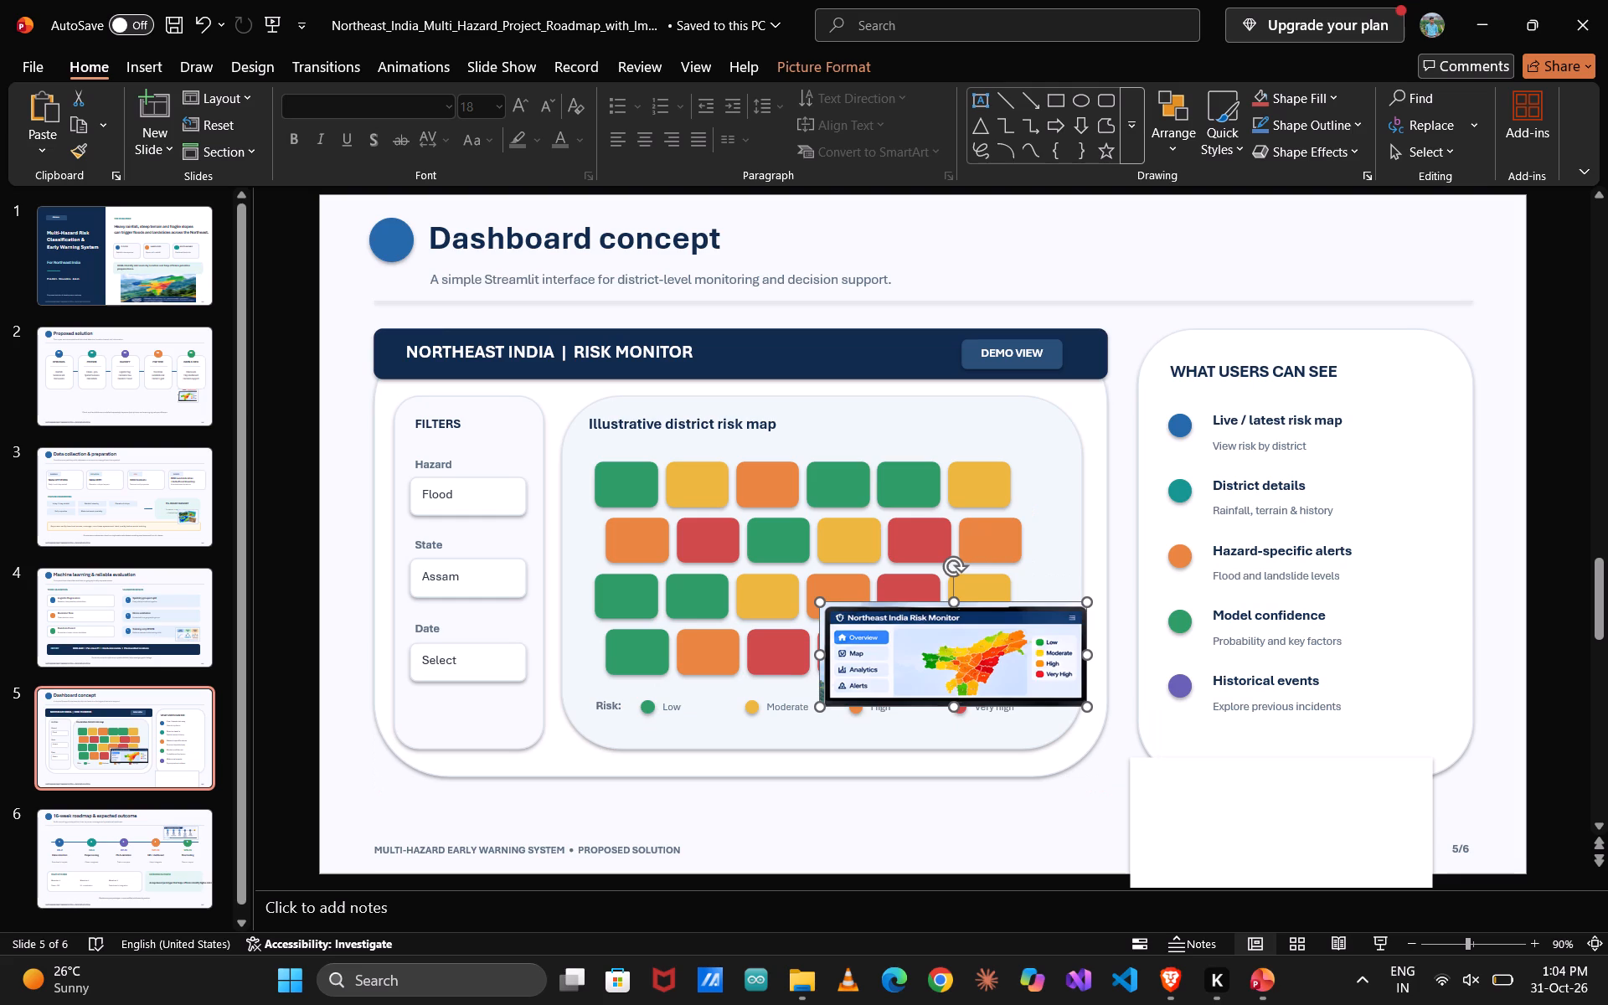
Delete the "Model confidence" heading text from the WHAT USERS CAN SEE list.
{"action": "left_click", "coordinate": [1255, 675]}
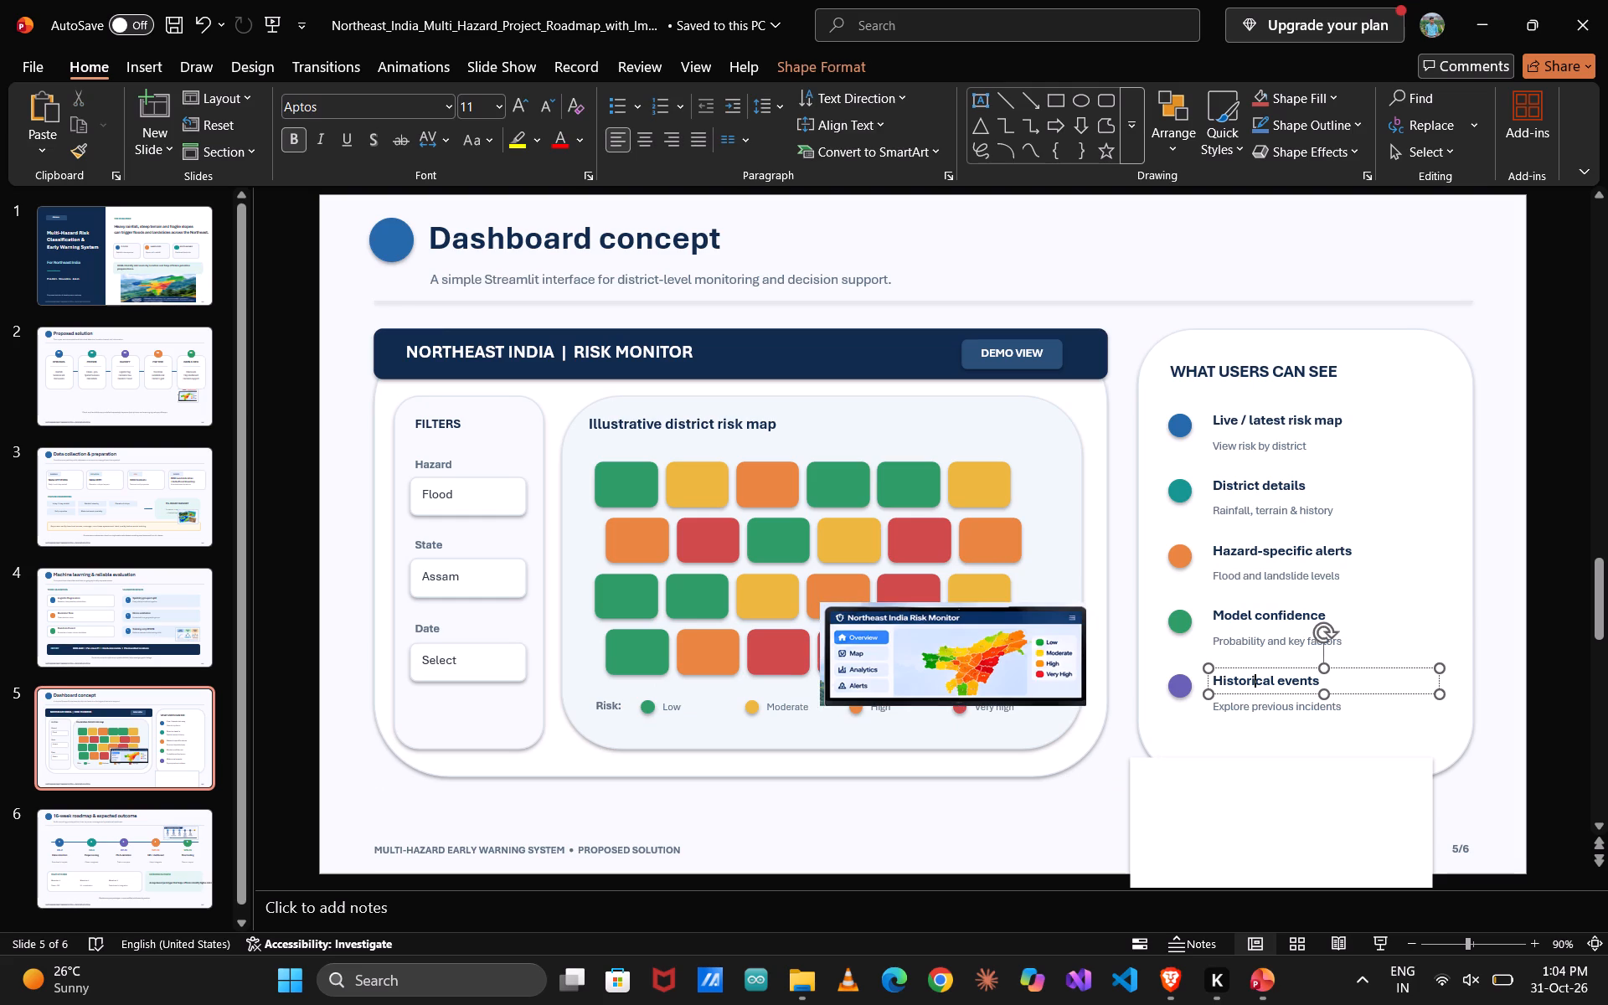
{"action": "left_click", "coordinate": [1266, 606]}
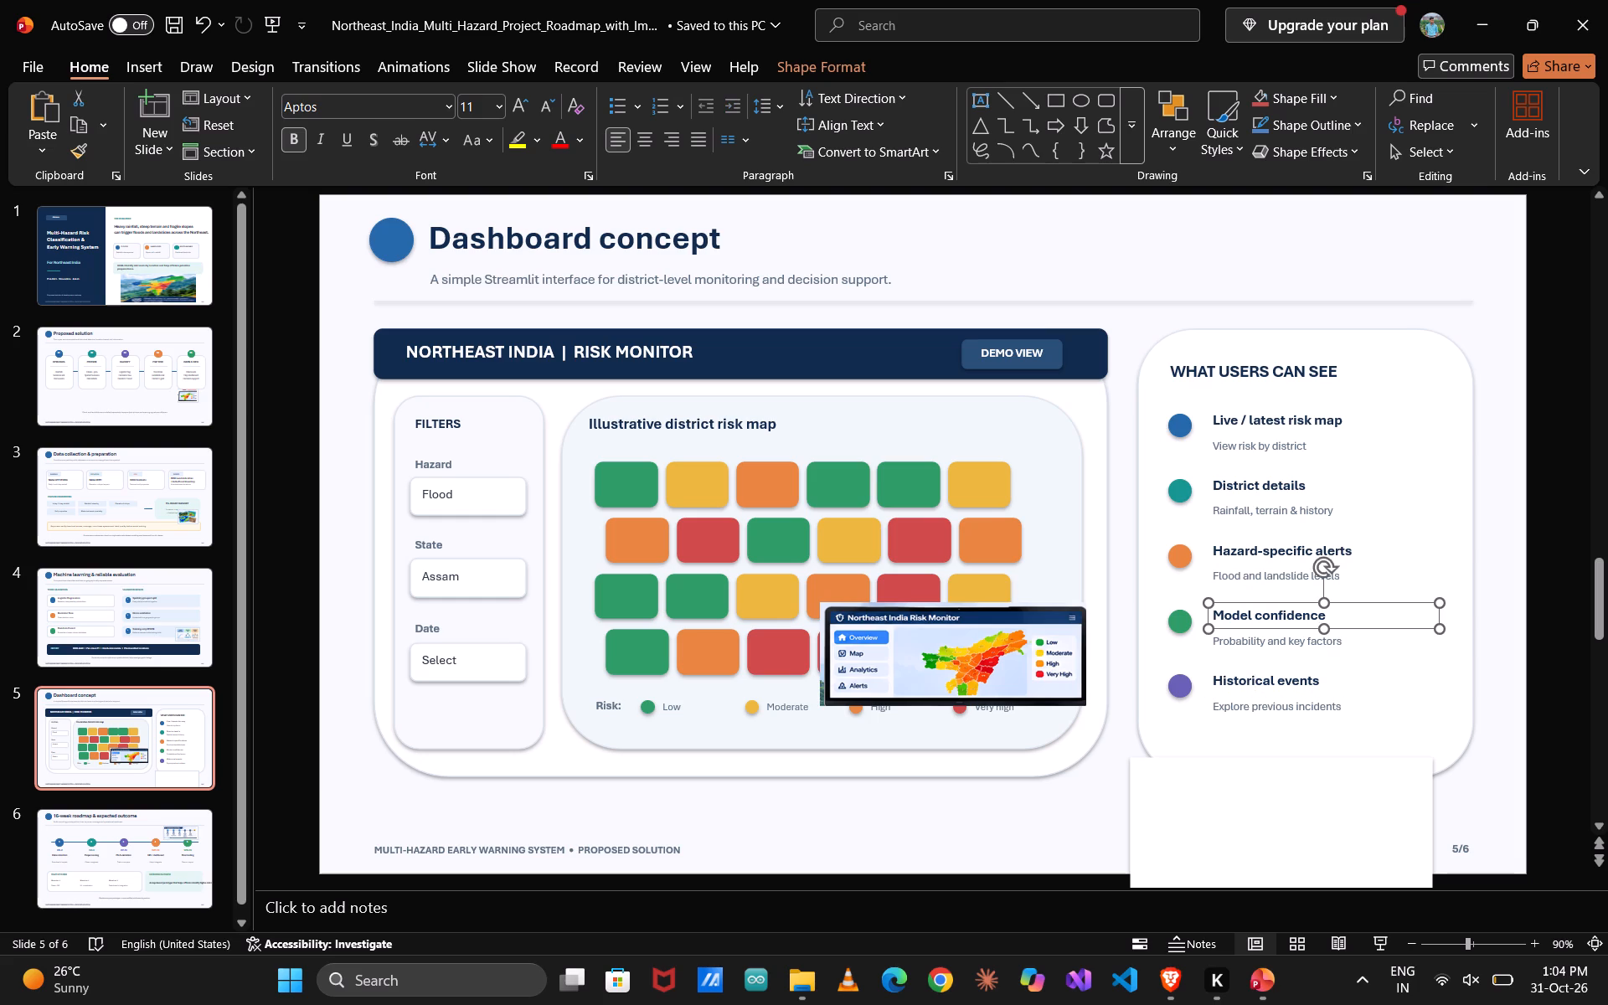
{"action": "double_click", "coordinate": [1283, 612]}
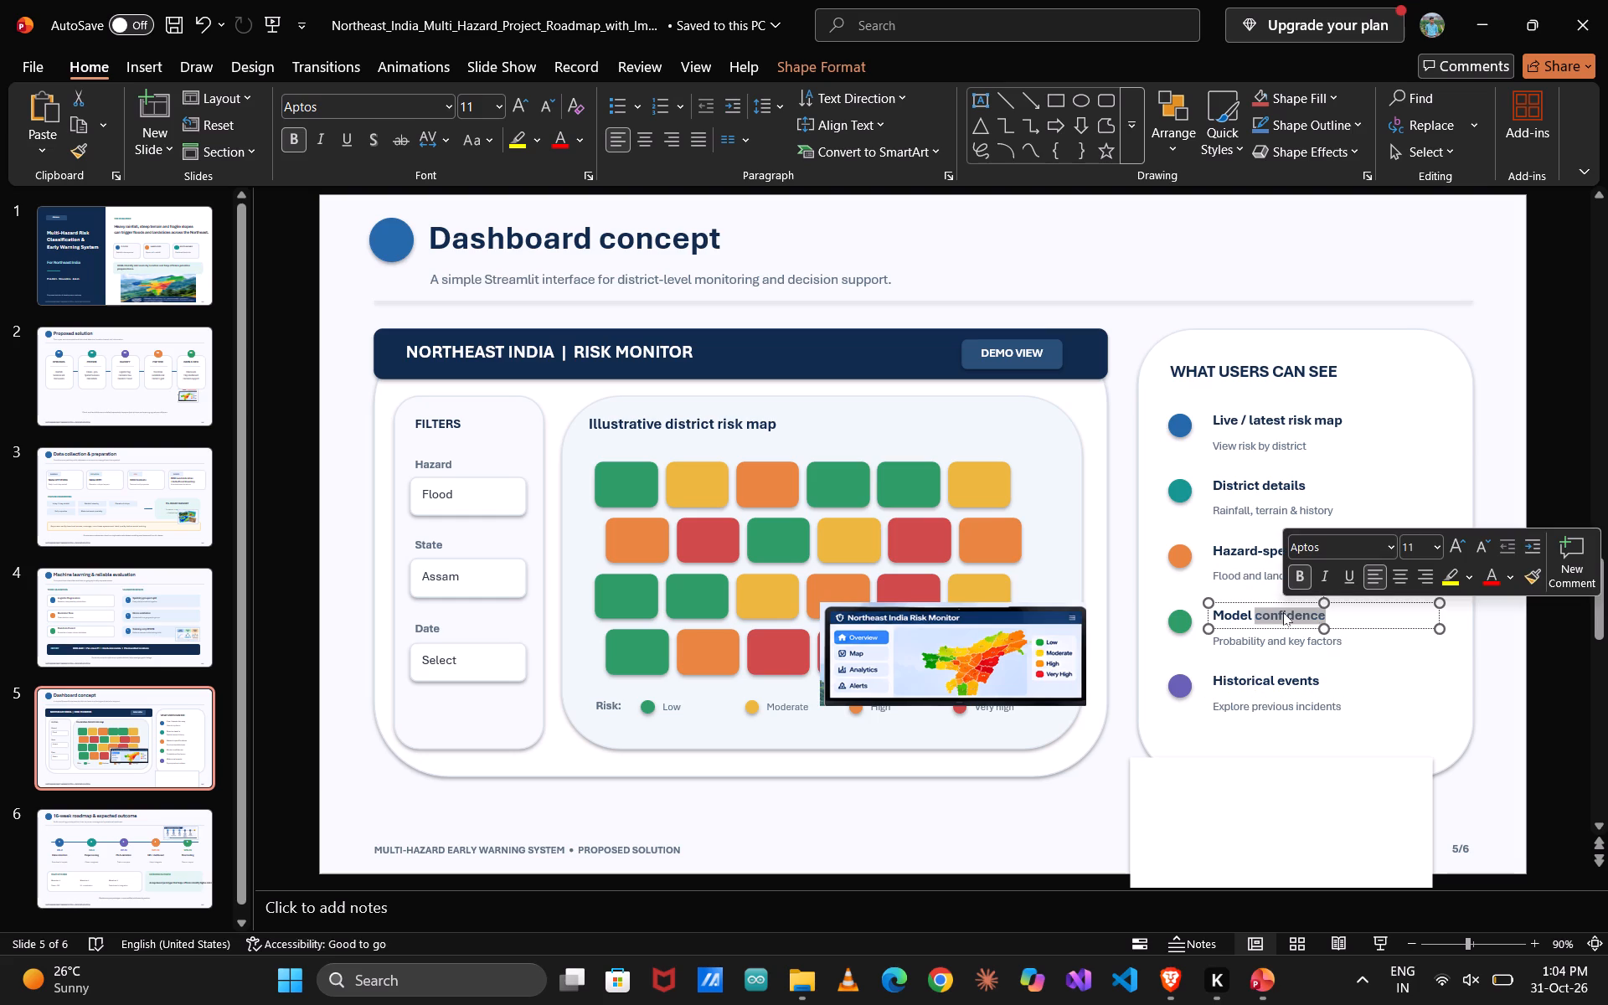
{"action": "key", "text": "BackSpace"}
{"action": "key", "text": "BackSpace"}
{"action": "key", "text": "BackSpace"}
{"action": "key", "text": "BackSpace"}
{"action": "key", "text": "BackSpace"}
{"action": "key", "text": "BackSpace"}
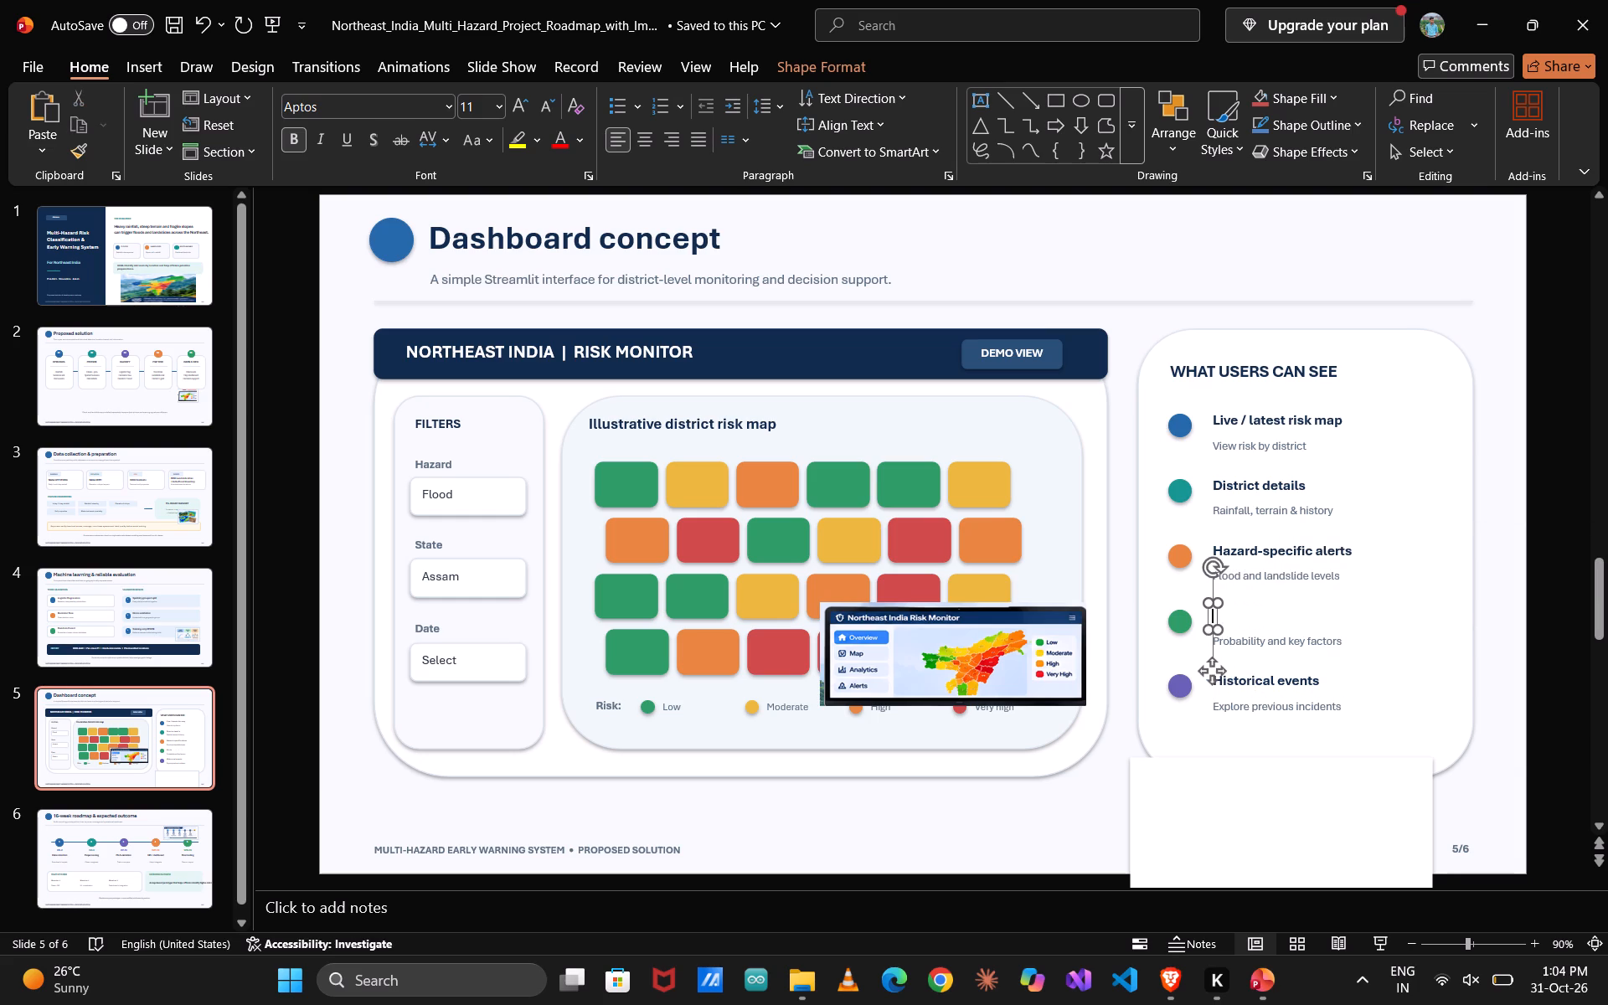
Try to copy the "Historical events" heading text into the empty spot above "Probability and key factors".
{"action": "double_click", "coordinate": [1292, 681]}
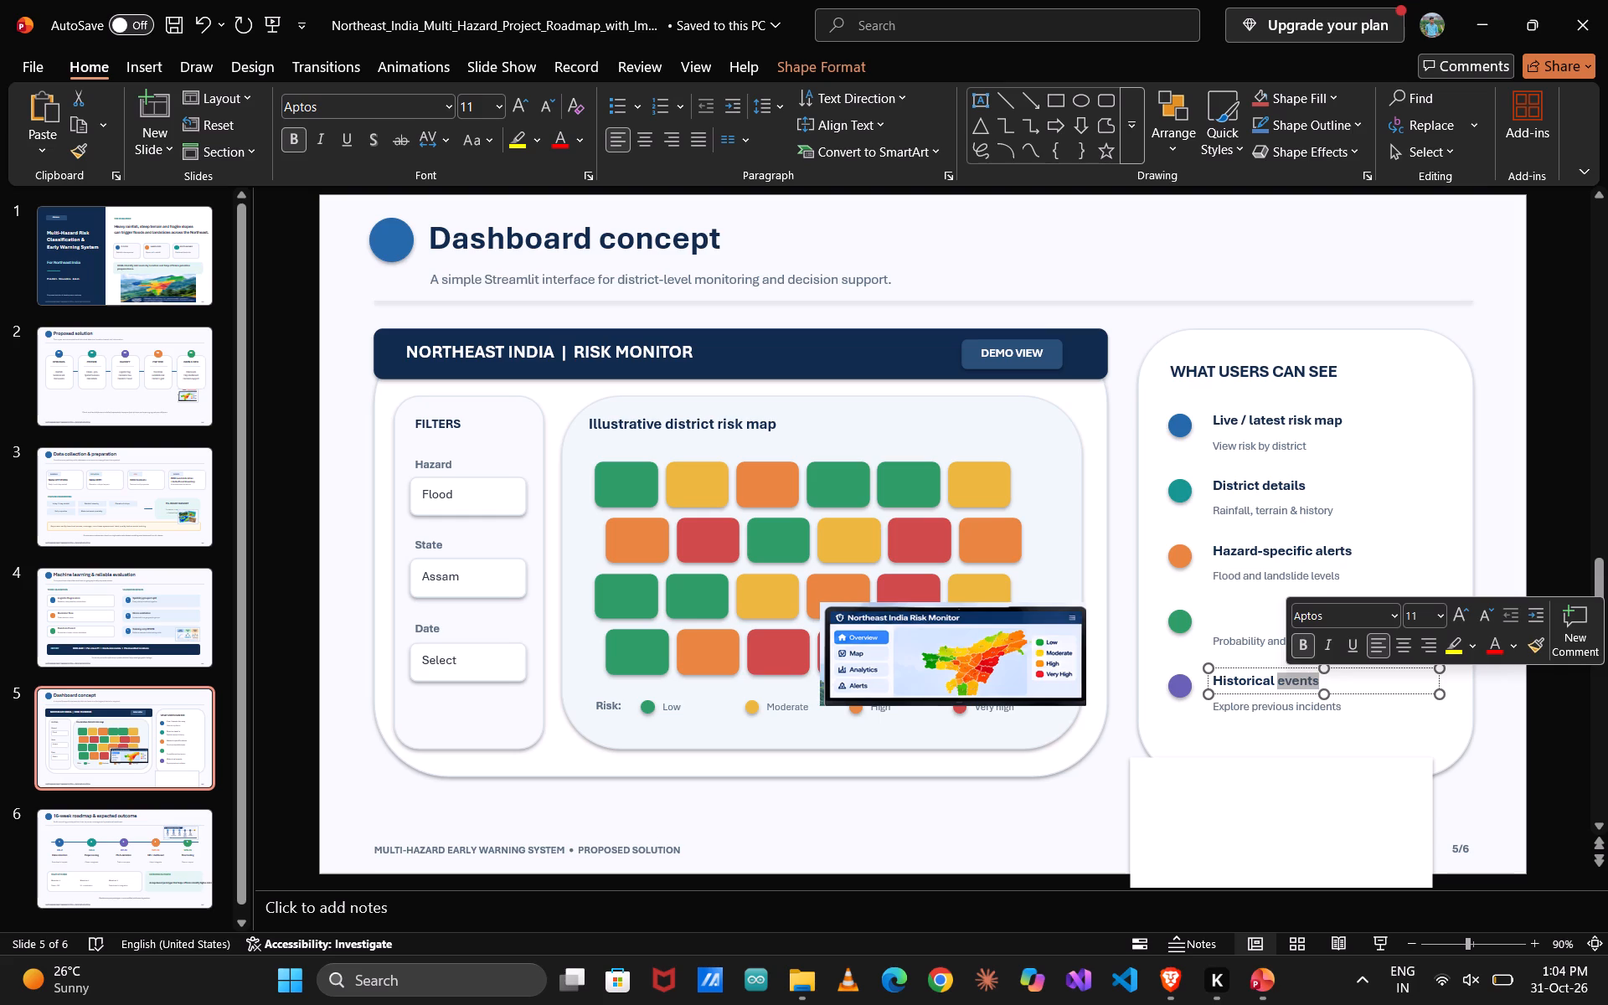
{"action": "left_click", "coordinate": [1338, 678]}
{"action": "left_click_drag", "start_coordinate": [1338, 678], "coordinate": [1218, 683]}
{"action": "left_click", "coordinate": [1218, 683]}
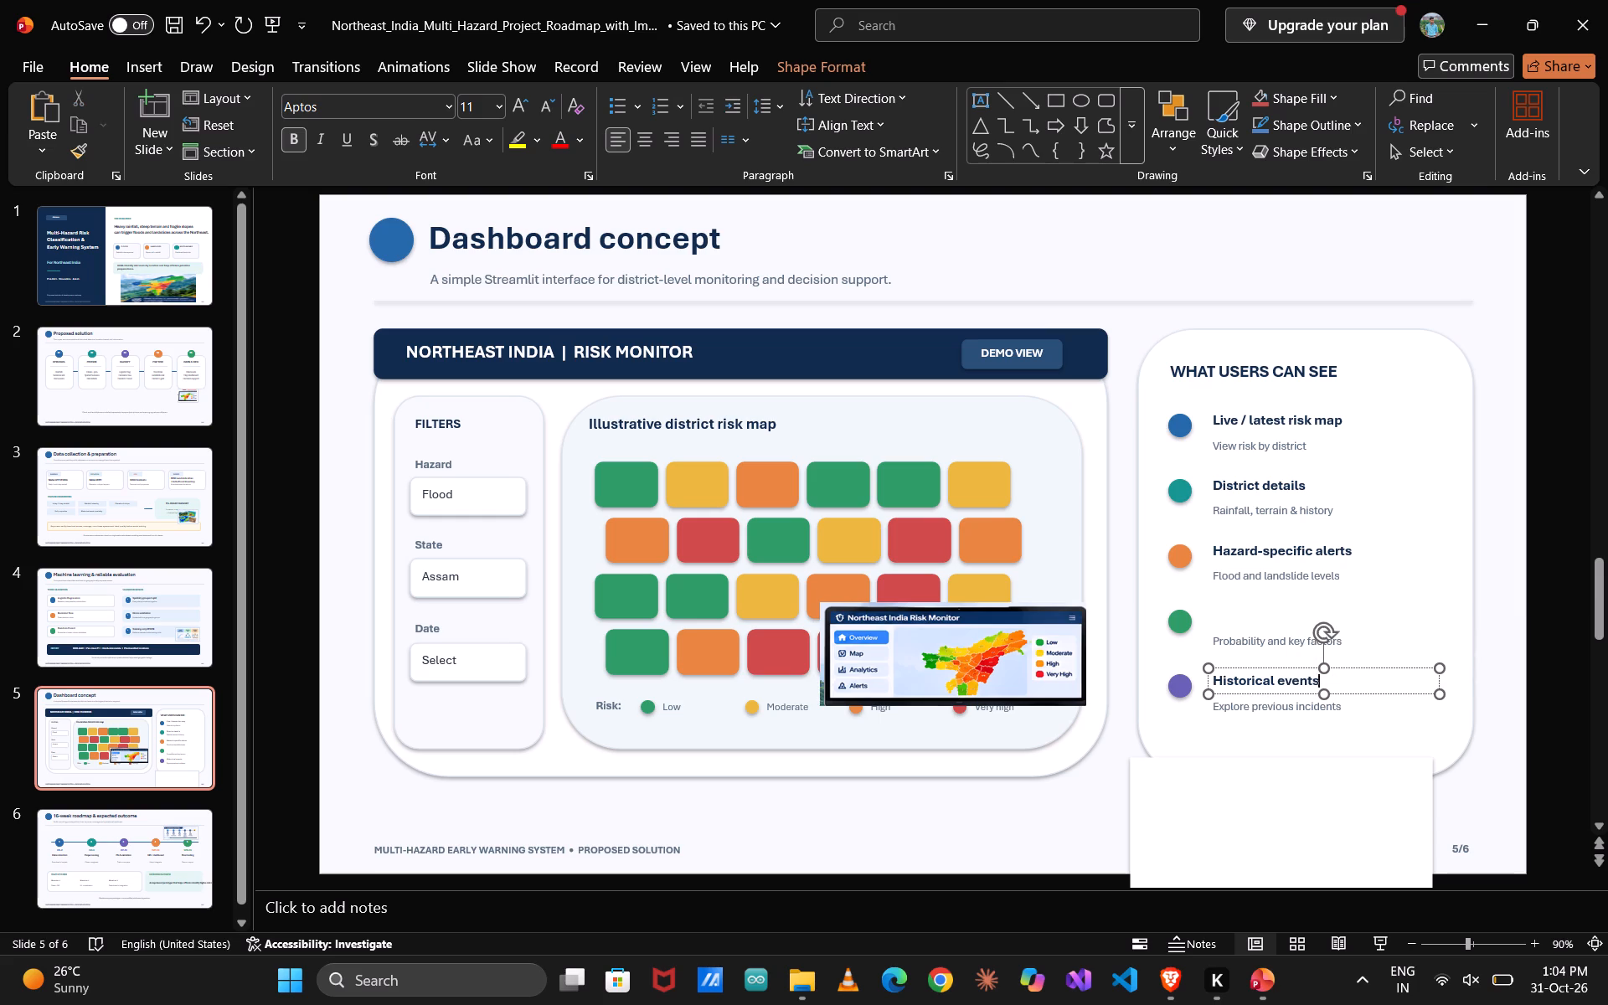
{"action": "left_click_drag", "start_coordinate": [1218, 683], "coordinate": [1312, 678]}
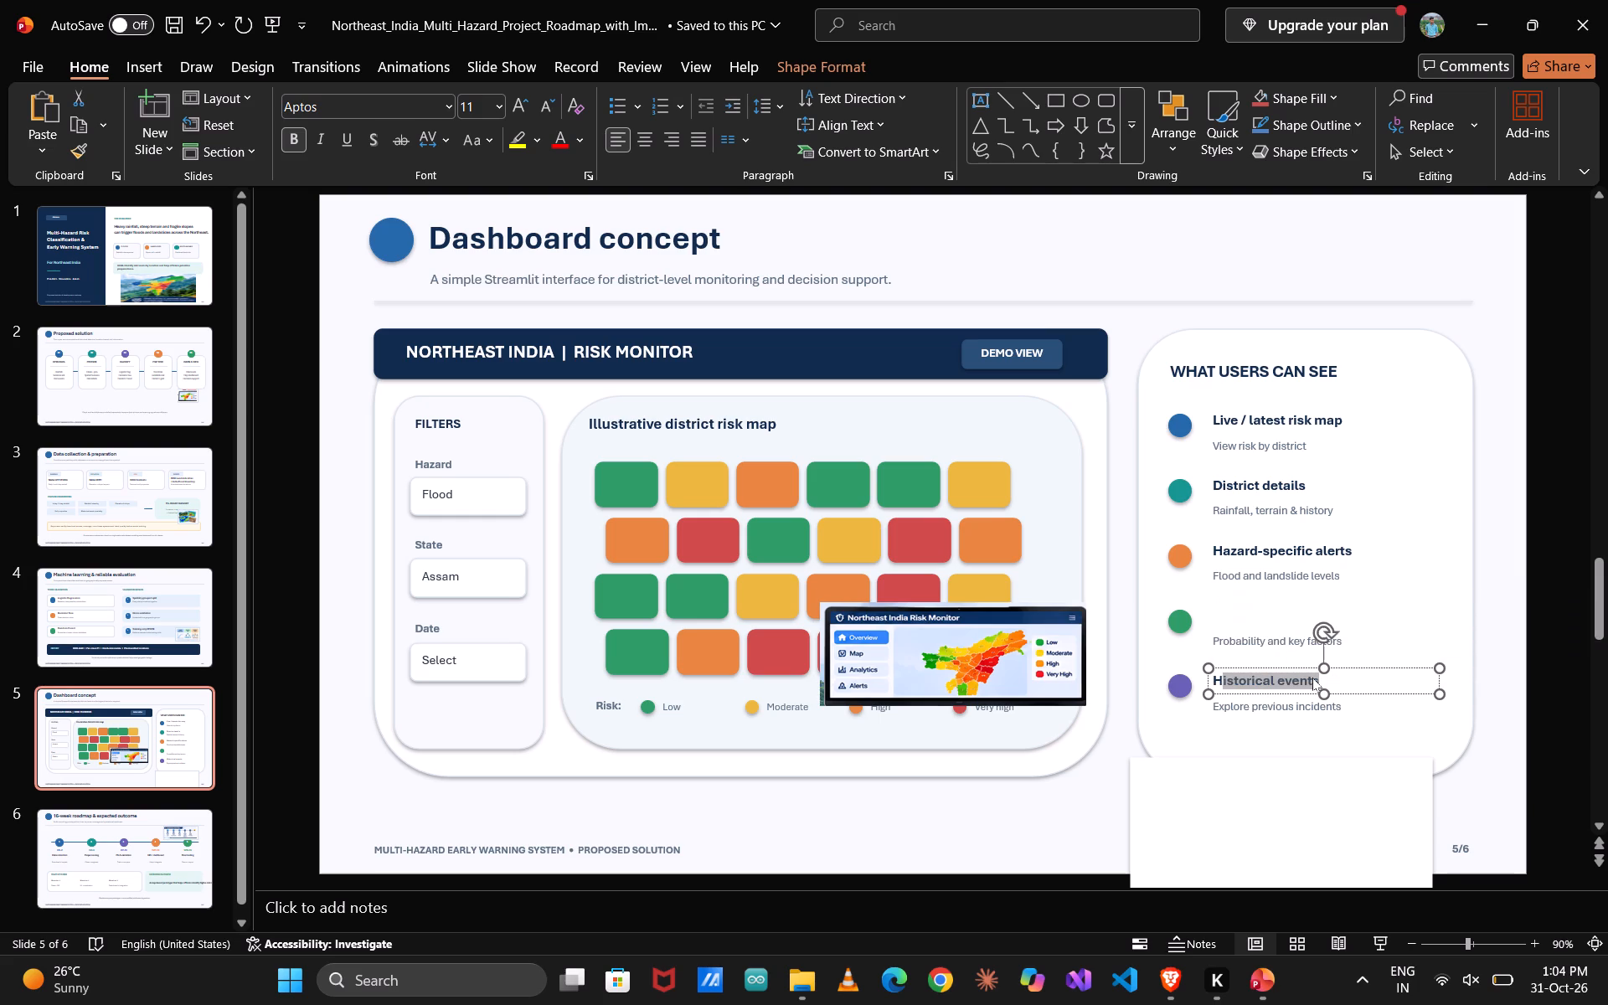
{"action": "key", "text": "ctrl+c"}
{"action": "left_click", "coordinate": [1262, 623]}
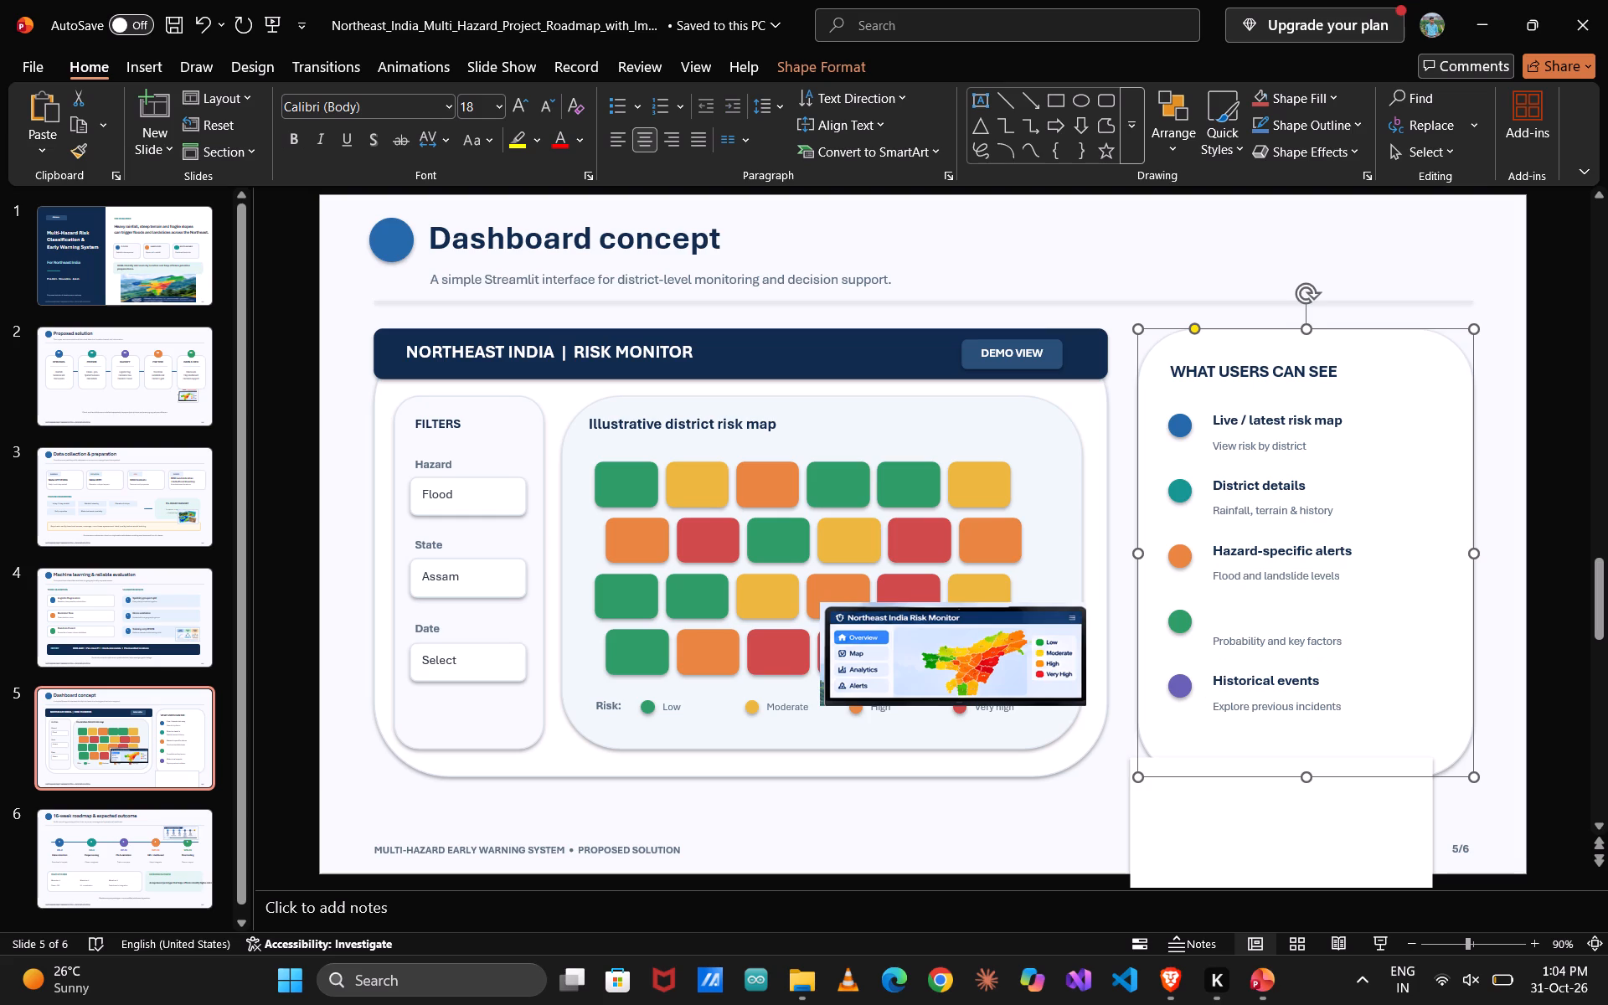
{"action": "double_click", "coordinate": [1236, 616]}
Move the "Historical events" heading up beside the green bullet, directly above "Probability and key factors".
{"action": "left_click", "coordinate": [1248, 677]}
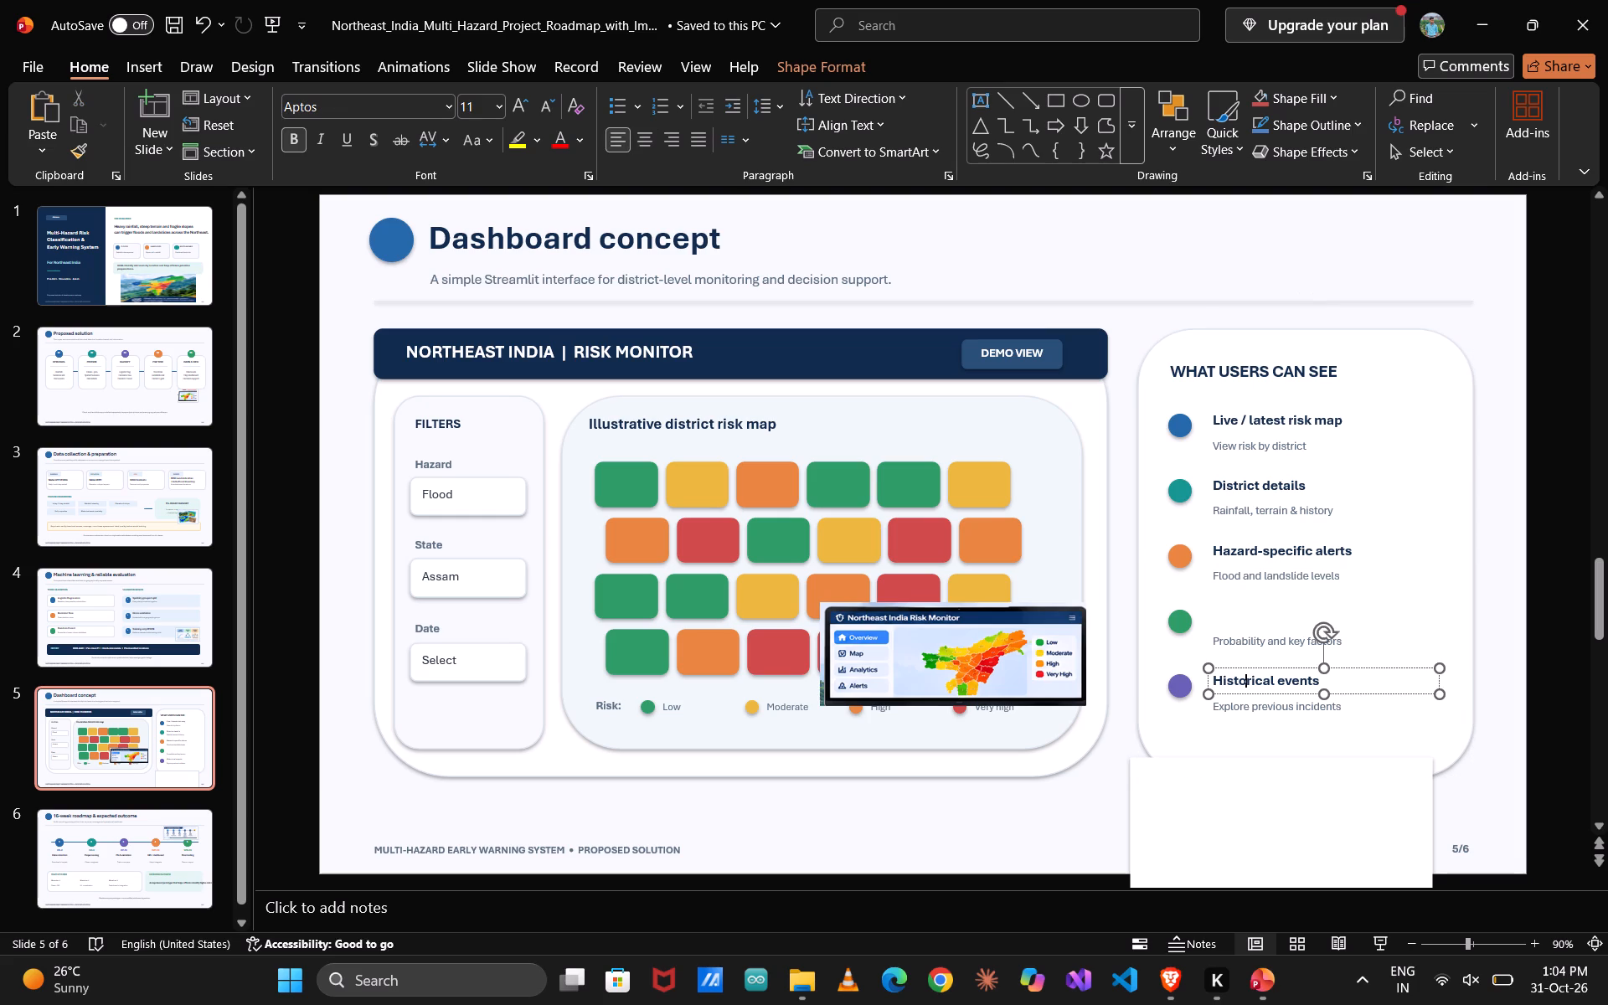
{"action": "key", "text": "Up"}
{"action": "key", "text": "Up"}
{"action": "key", "text": "Up"}
{"action": "key", "text": "Up"}
{"action": "left_click", "coordinate": [1435, 701]}
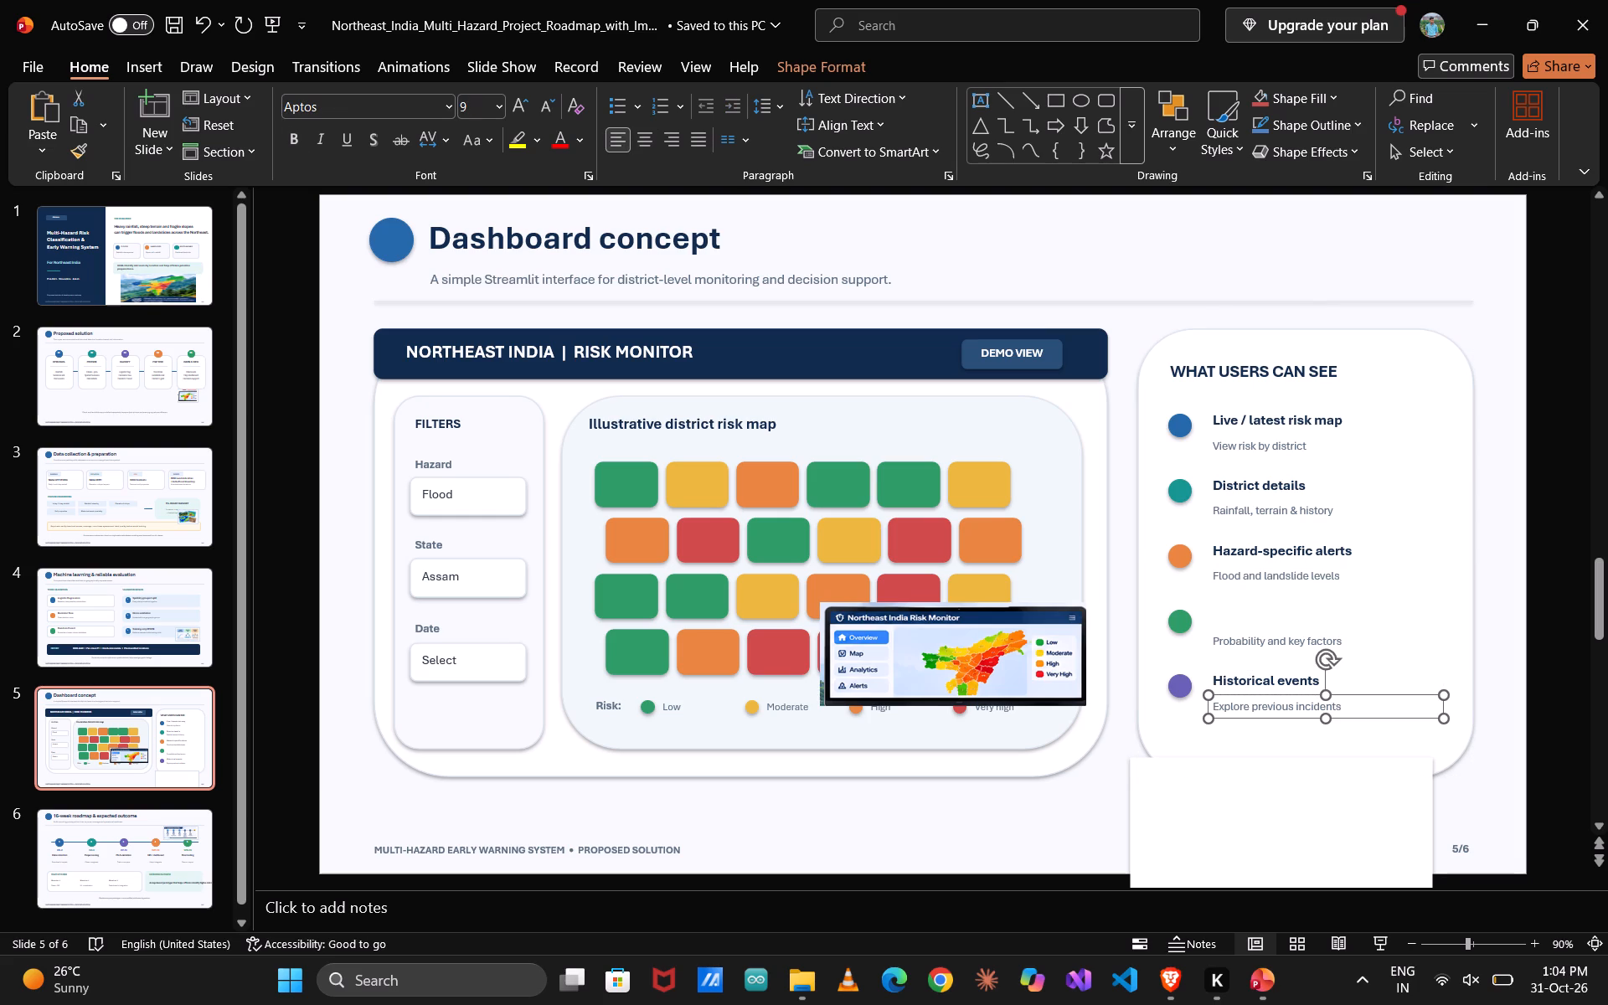
{"action": "left_click", "coordinate": [1415, 678]}
{"action": "key", "text": "Up"}
{"action": "key", "text": "Up"}
{"action": "key", "text": "Up"}
{"action": "key", "text": "Up"}
{"action": "key", "text": "Up"}
{"action": "key", "text": "Up"}
{"action": "key", "text": "Up"}
{"action": "key", "text": "Up"}
{"action": "key", "text": "Up"}
{"action": "key", "text": "Up"}
{"action": "key", "text": "Up"}
{"action": "key", "text": "Up"}
{"action": "key", "text": "Up"}
{"action": "key", "text": "Up"}
{"action": "key", "text": "Up"}
{"action": "key", "text": "Up"}
{"action": "key", "text": "Up"}
{"action": "key", "text": "Up"}
{"action": "key", "text": "Up"}
{"action": "key", "text": "Up"}
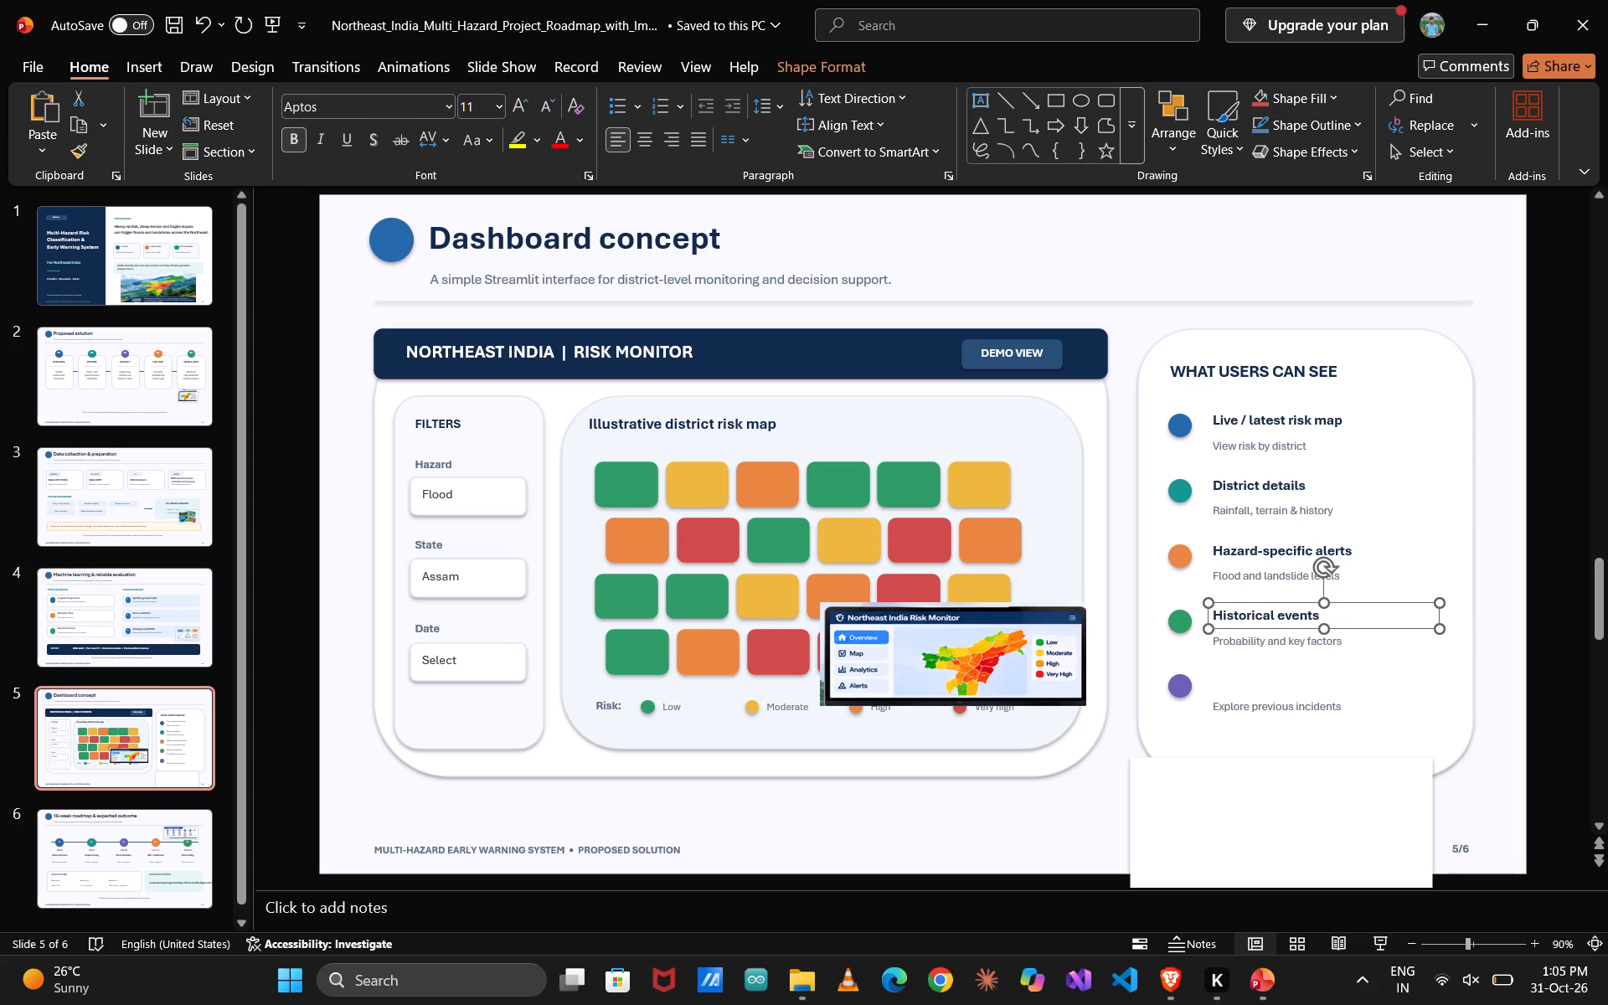
Delete the "Probability and key factors" description from the WHAT USERS CAN SEE list.
{"action": "double_click", "coordinate": [1276, 645]}
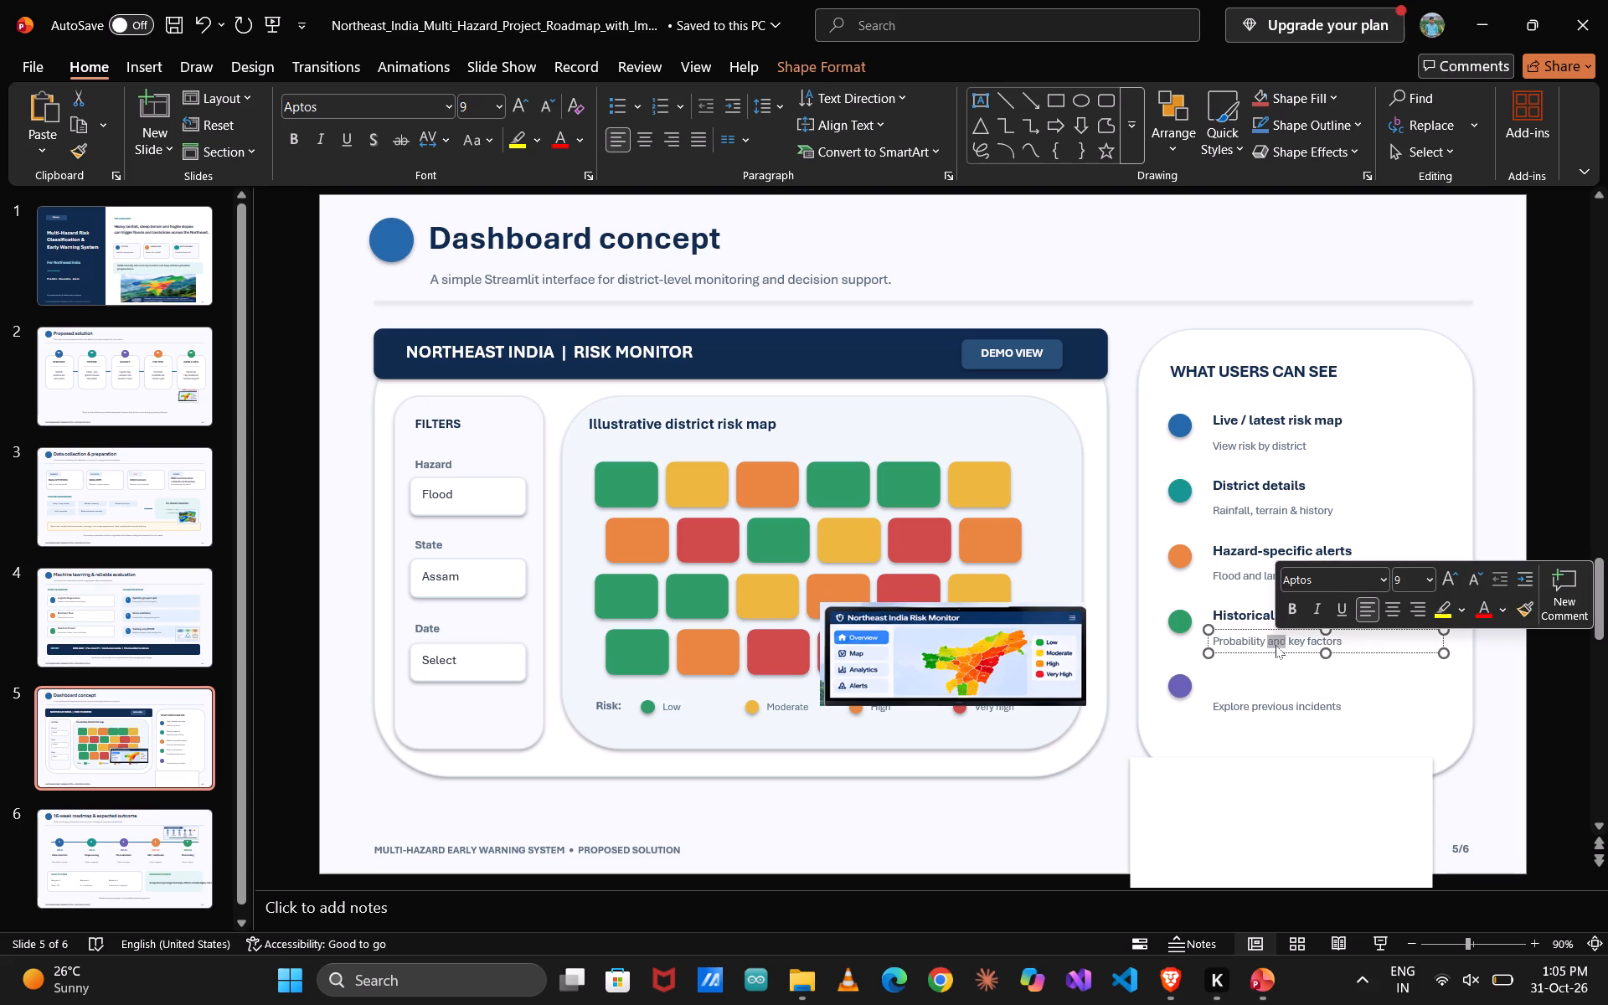
{"action": "left_click", "coordinate": [1431, 674]}
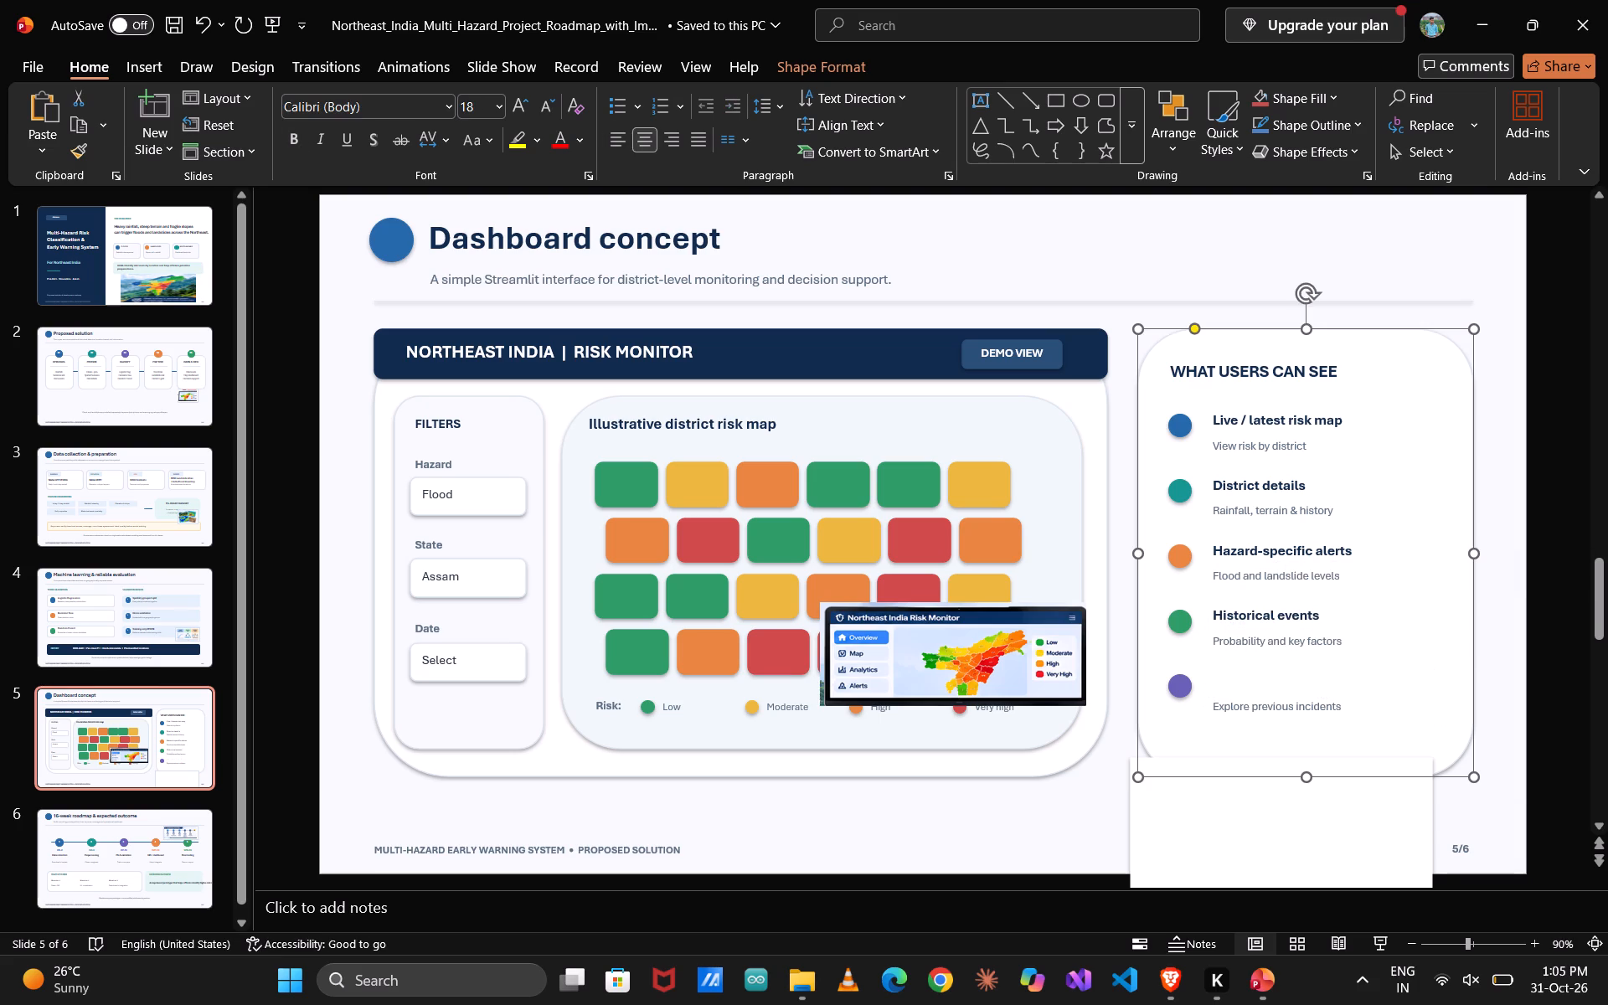
{"action": "left_click", "coordinate": [1415, 651]}
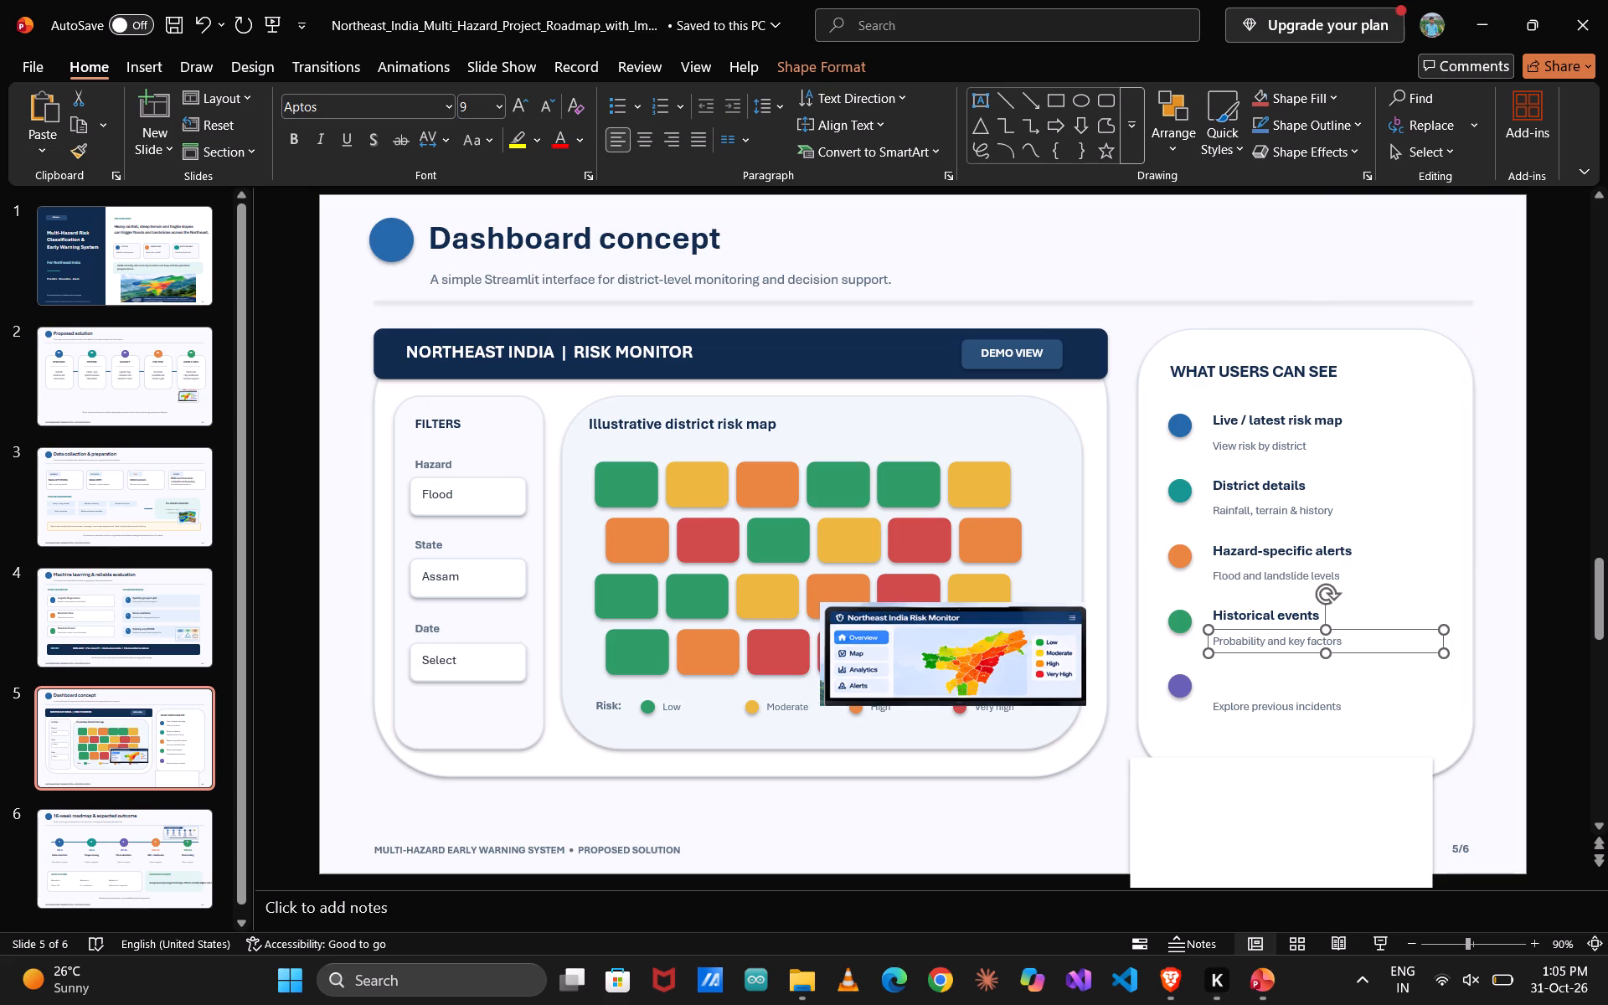
{"action": "key", "text": "Delete"}
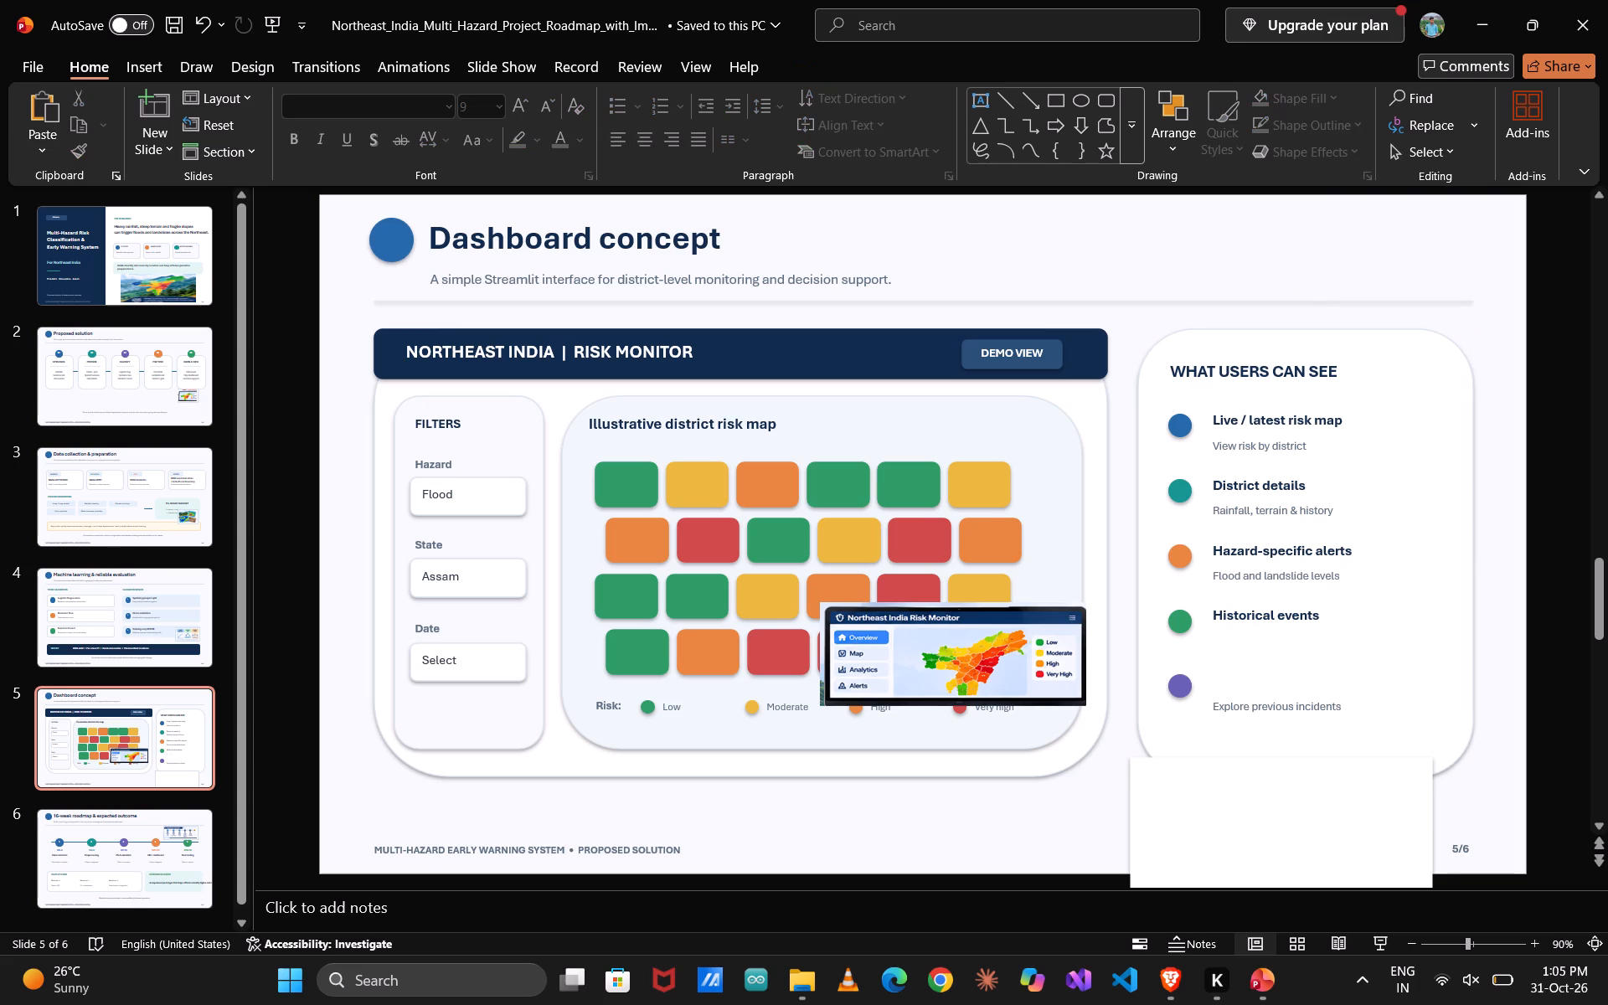
Move the "Explore previous incidents" description up directly beneath the "Historical events" heading.
{"action": "left_click", "coordinate": [1267, 712]}
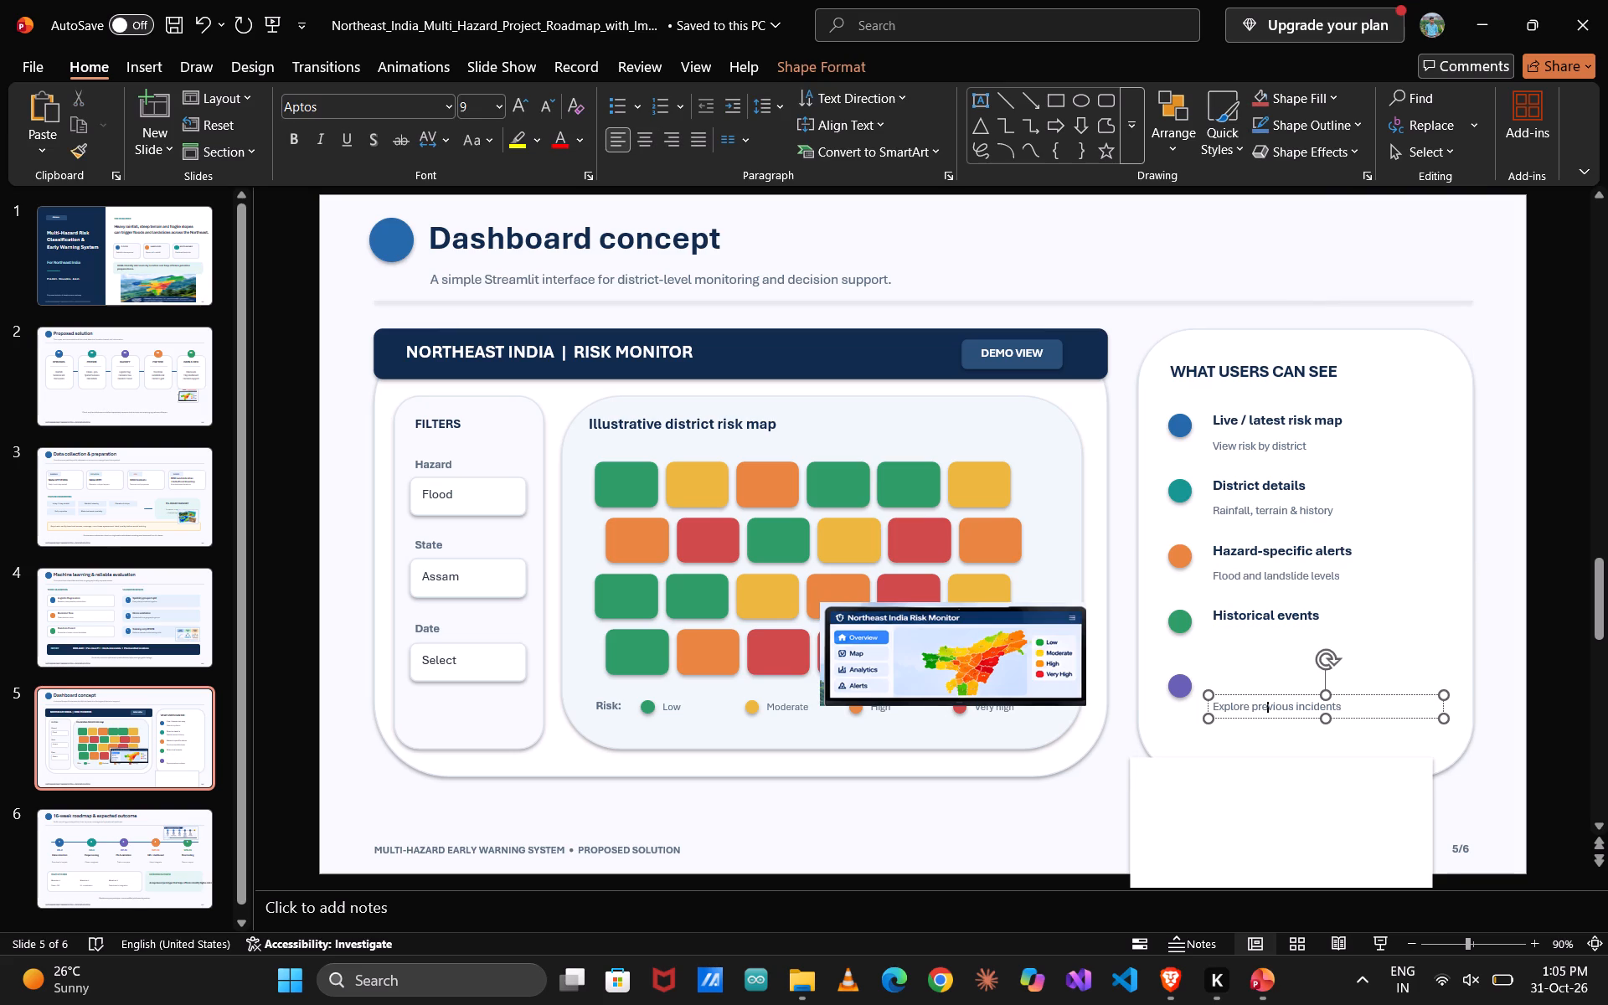
{"action": "key", "text": "Up"}
{"action": "key", "text": "Up"}
{"action": "key", "text": "Up"}
{"action": "key", "text": "Up"}
{"action": "key", "text": "Up"}
{"action": "key", "text": "Up"}
{"action": "key", "text": "Up"}
{"action": "key", "text": "Up"}
{"action": "key", "text": "Up"}
{"action": "key", "text": "Up"}
{"action": "key", "text": "Up"}
{"action": "key", "text": "Up"}
{"action": "key", "text": "Up"}
{"action": "left_click", "coordinate": [1471, 703]}
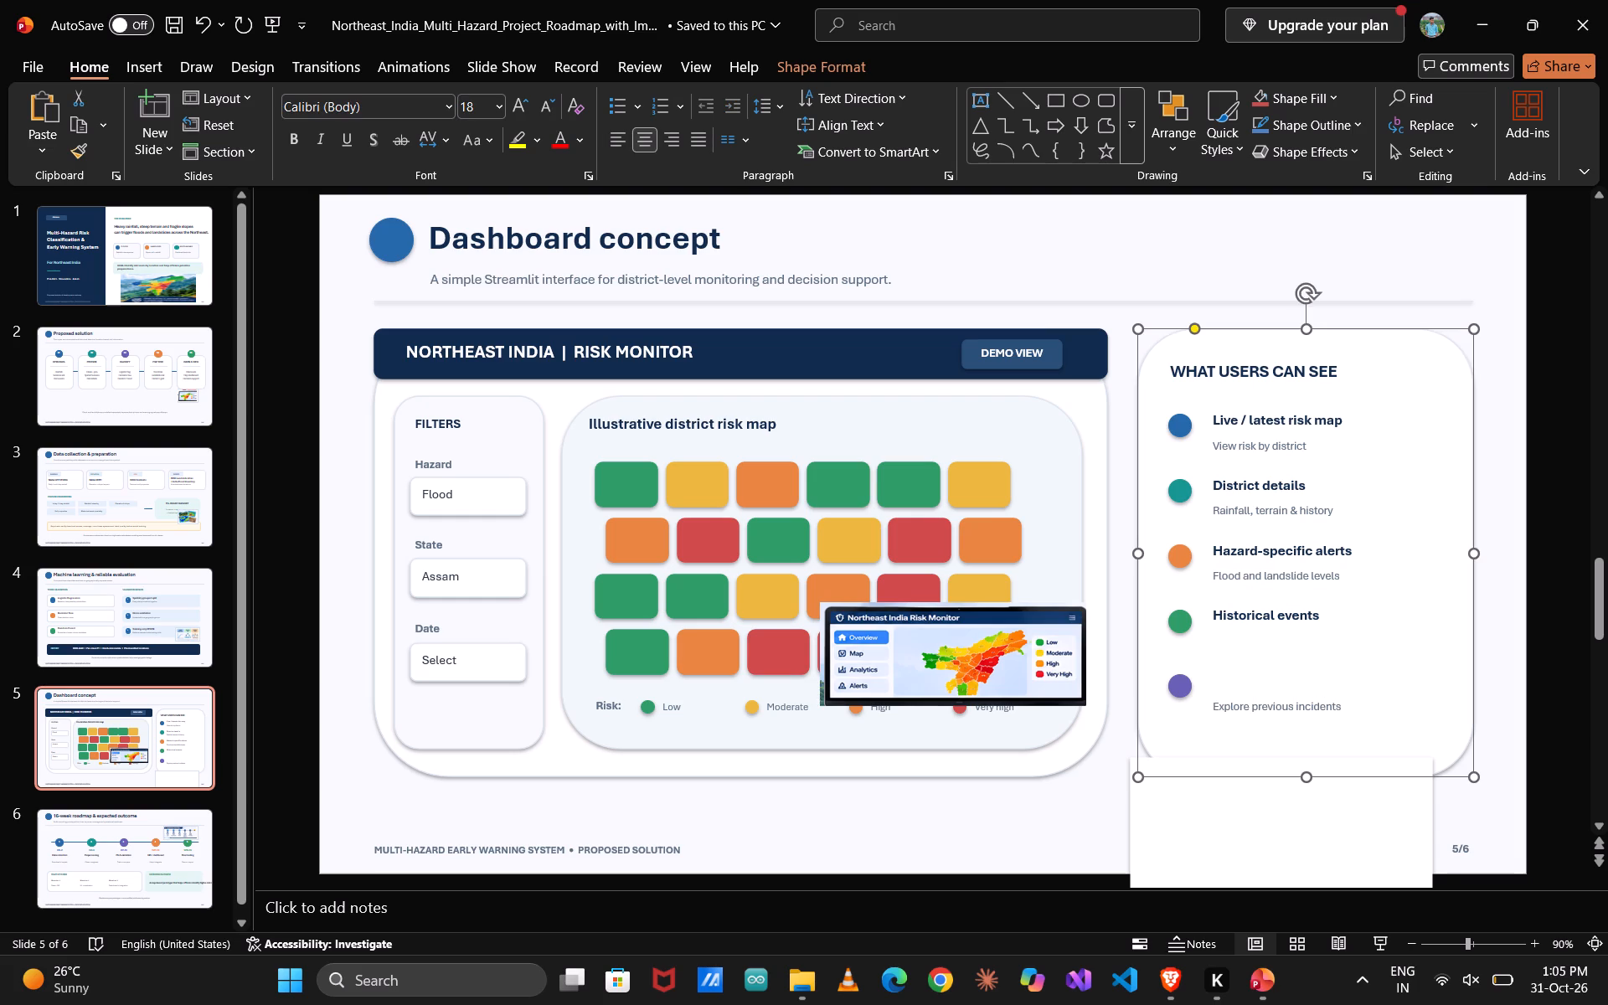
{"action": "left_click", "coordinate": [1404, 713]}
{"action": "key", "text": "Up"}
{"action": "key", "text": "Up"}
{"action": "key", "text": "Up"}
{"action": "key", "text": "Up"}
{"action": "key", "text": "Up"}
{"action": "key", "text": "Up"}
{"action": "key", "text": "Up"}
{"action": "key", "text": "Up"}
{"action": "key", "text": "Up"}
{"action": "key", "text": "Up"}
{"action": "key", "text": "Up"}
{"action": "key", "text": "Up"}
{"action": "key", "text": "Up"}
{"action": "key", "text": "Up"}
{"action": "key", "text": "Up"}
{"action": "key", "text": "Up"}
{"action": "key", "text": "Up"}
{"action": "key", "text": "Up"}
{"action": "key", "text": "Up"}
{"action": "key", "text": "Up"}
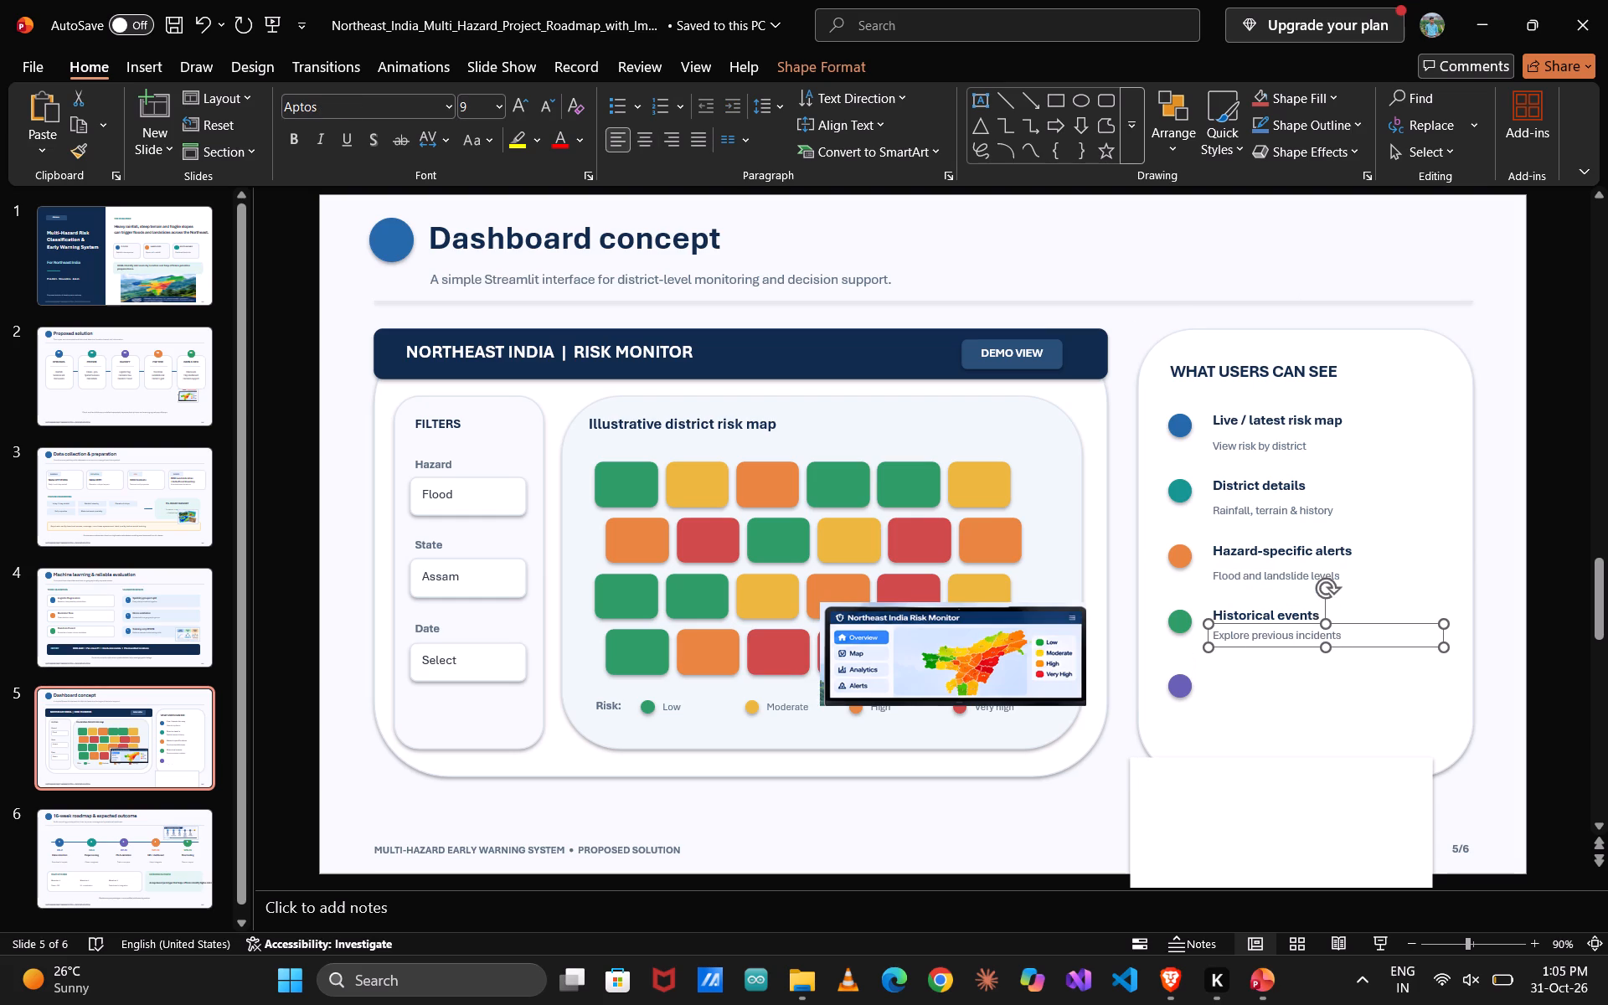
Delete the leftover purple bullet circle from the WHAT USERS CAN SEE list.
{"action": "left_click", "coordinate": [1183, 685]}
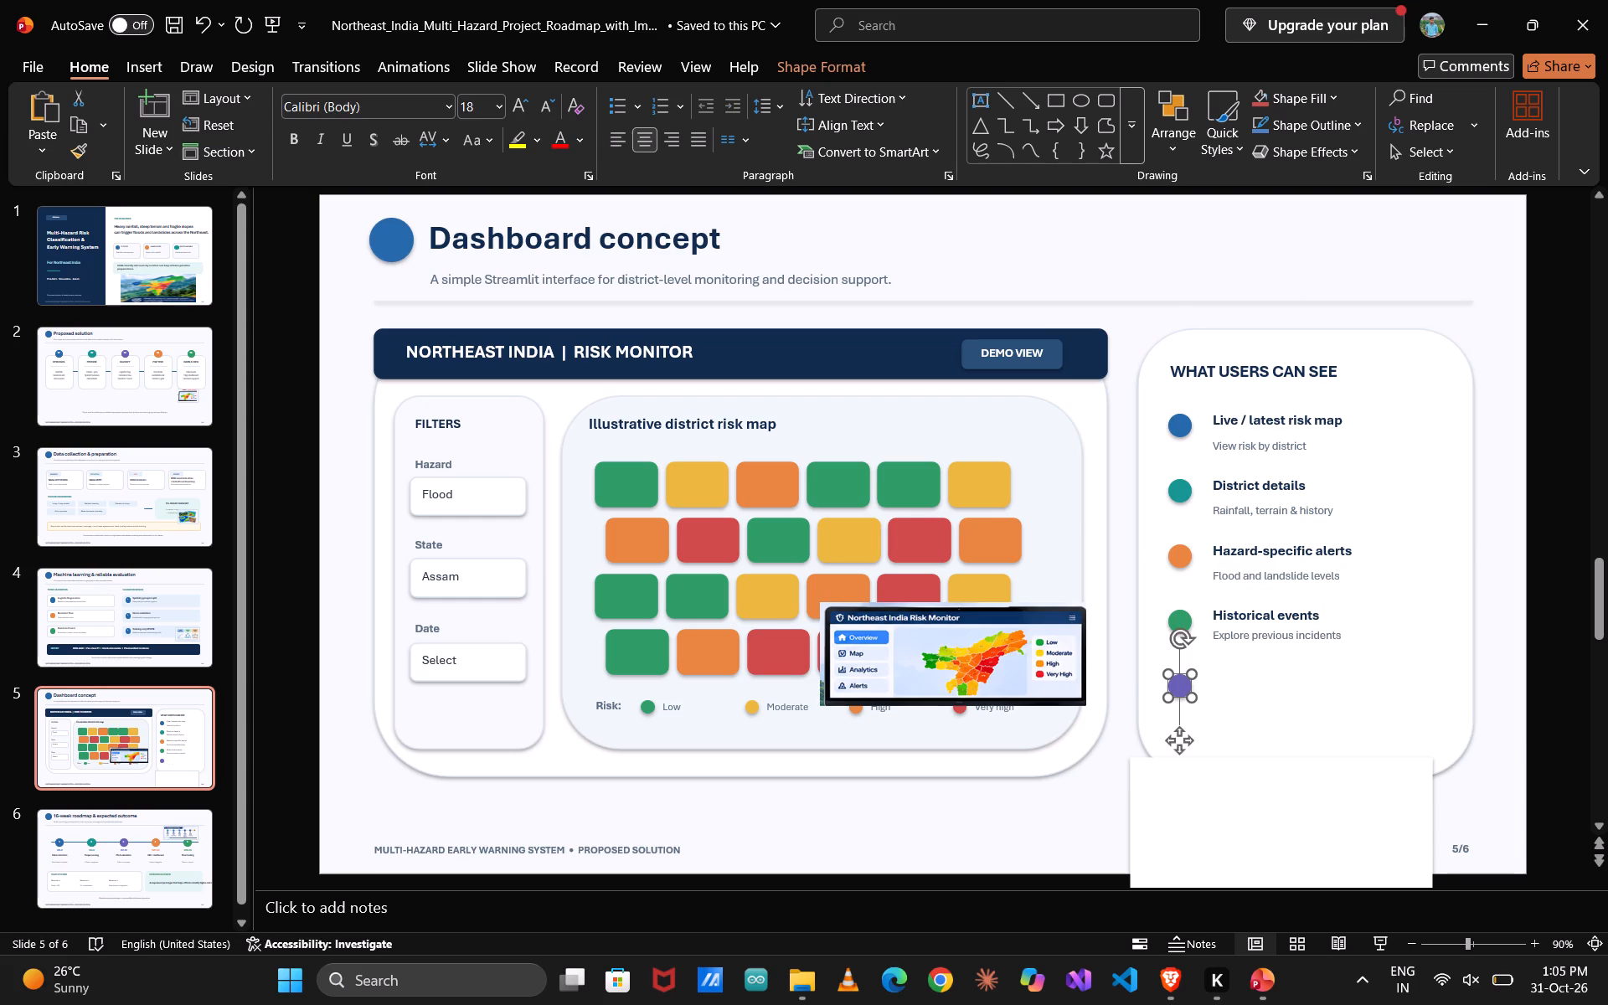
{"action": "key", "text": "Delete"}
{"action": "key", "text": "BackSpace"}
Move the white picture frame up to just below the "Explore previous incidents" description.
{"action": "left_click_drag", "start_coordinate": [1226, 817], "coordinate": [1233, 808]}
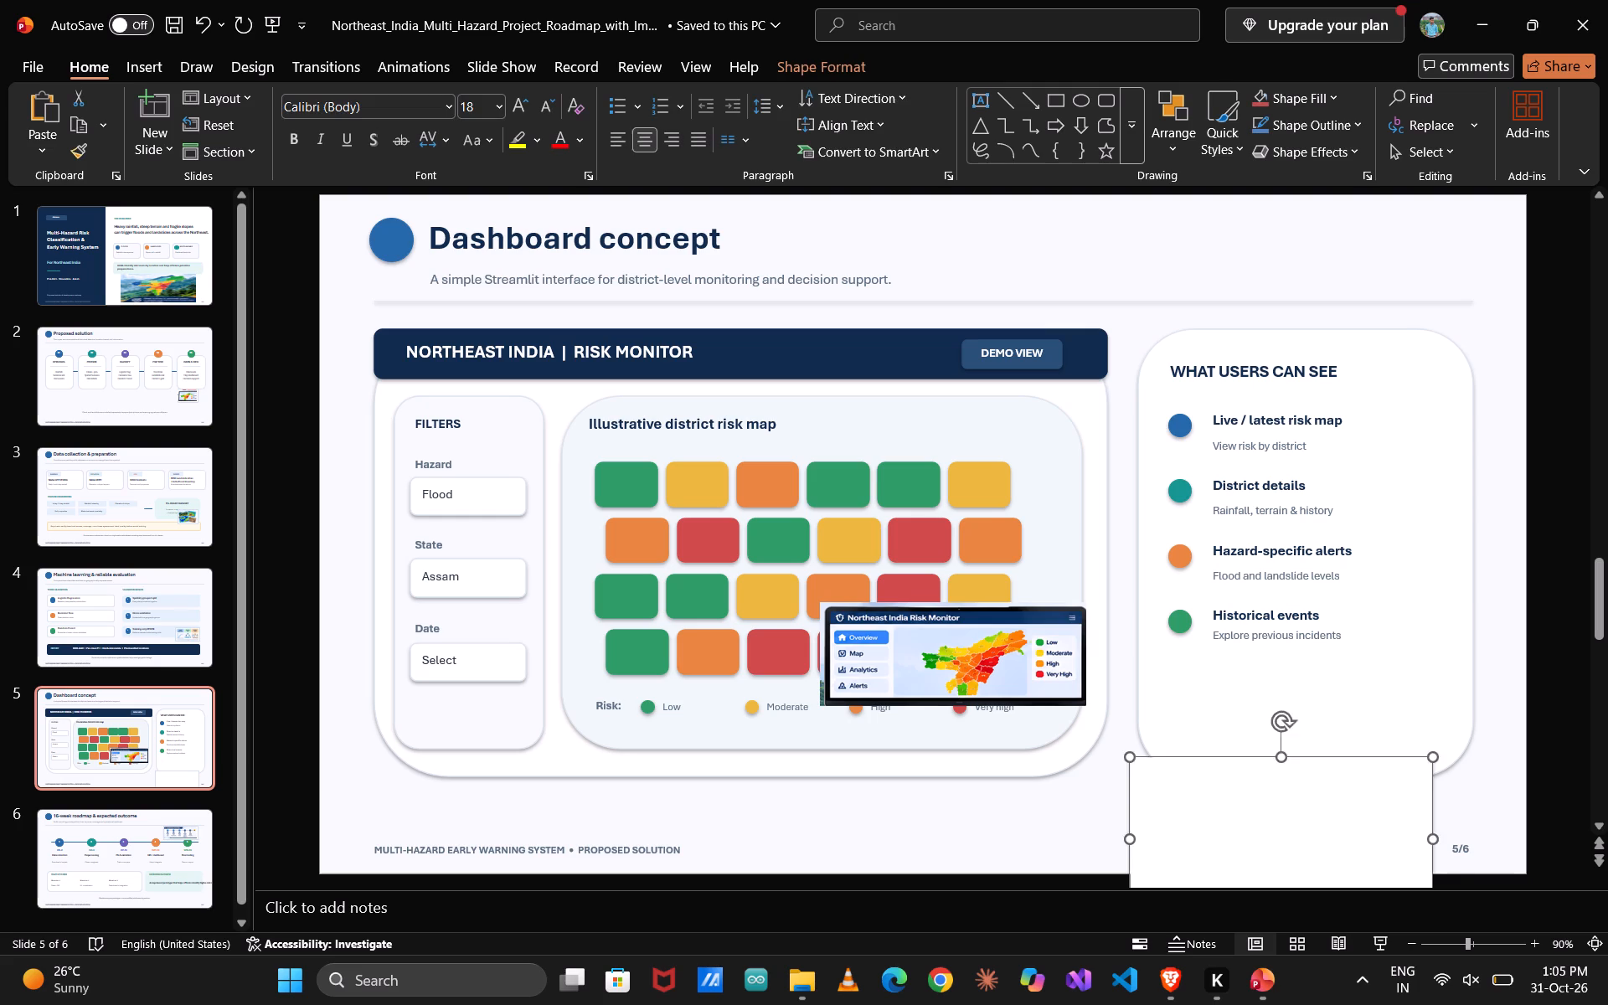
{"action": "left_click_drag", "start_coordinate": [1233, 808], "coordinate": [1253, 720]}
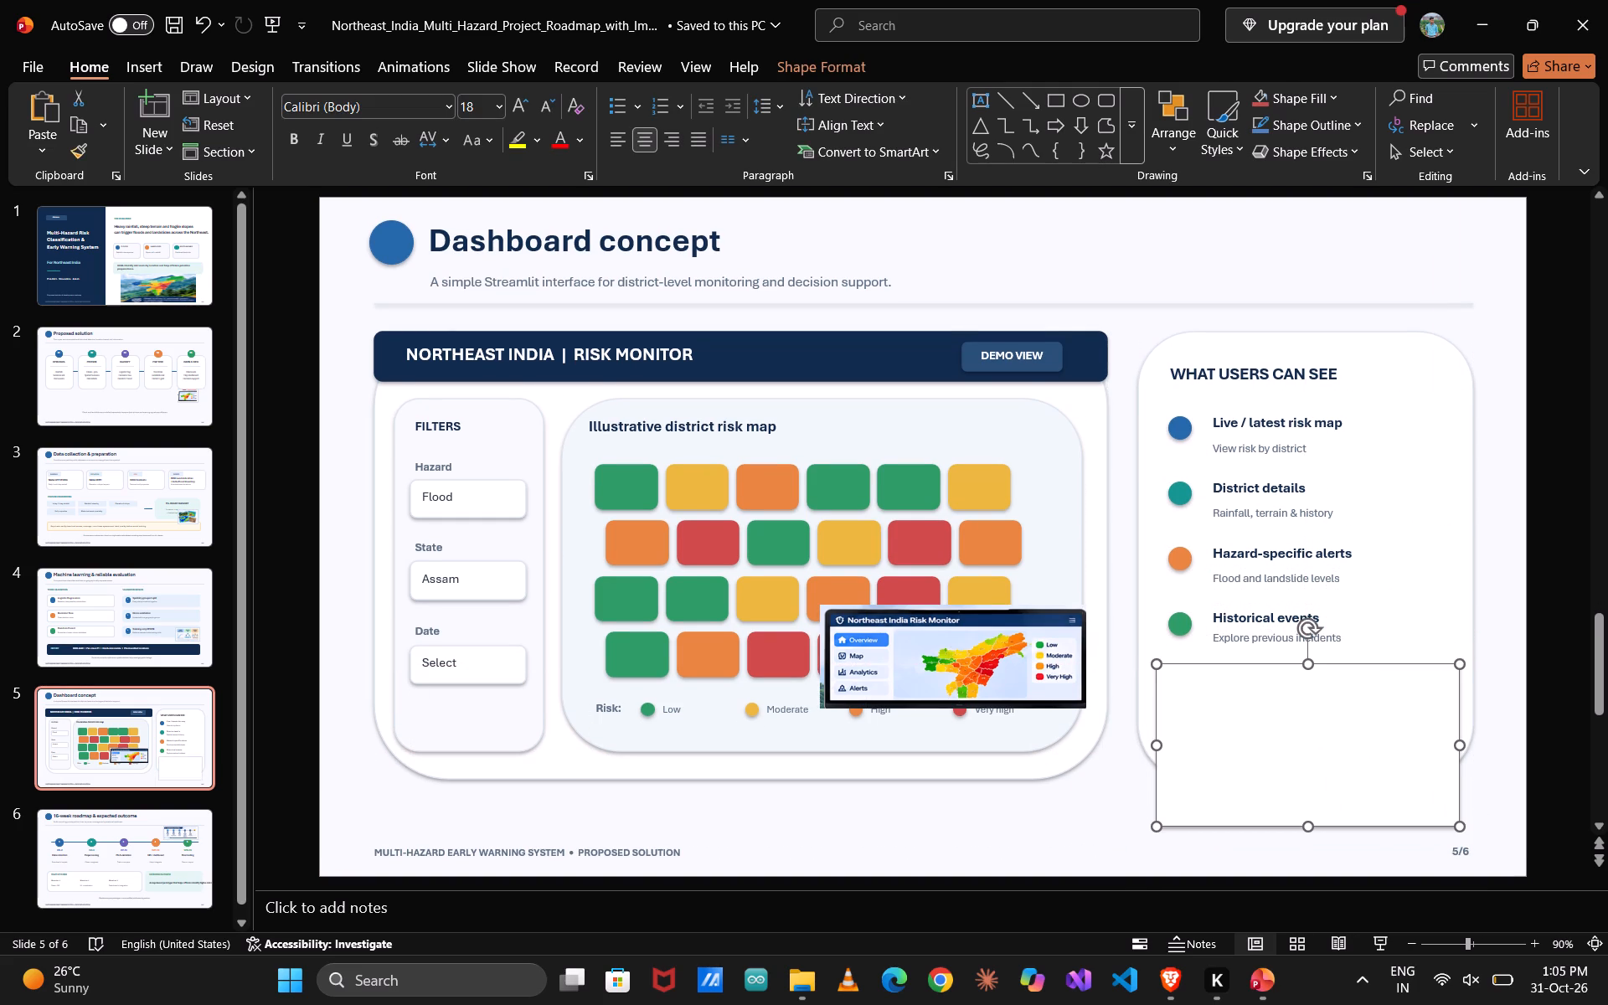
Move the Risk Monitor picture off the district risk map and onto the upper part of the white frame.
{"action": "left_click_drag", "start_coordinate": [960, 644], "coordinate": [1267, 699]}
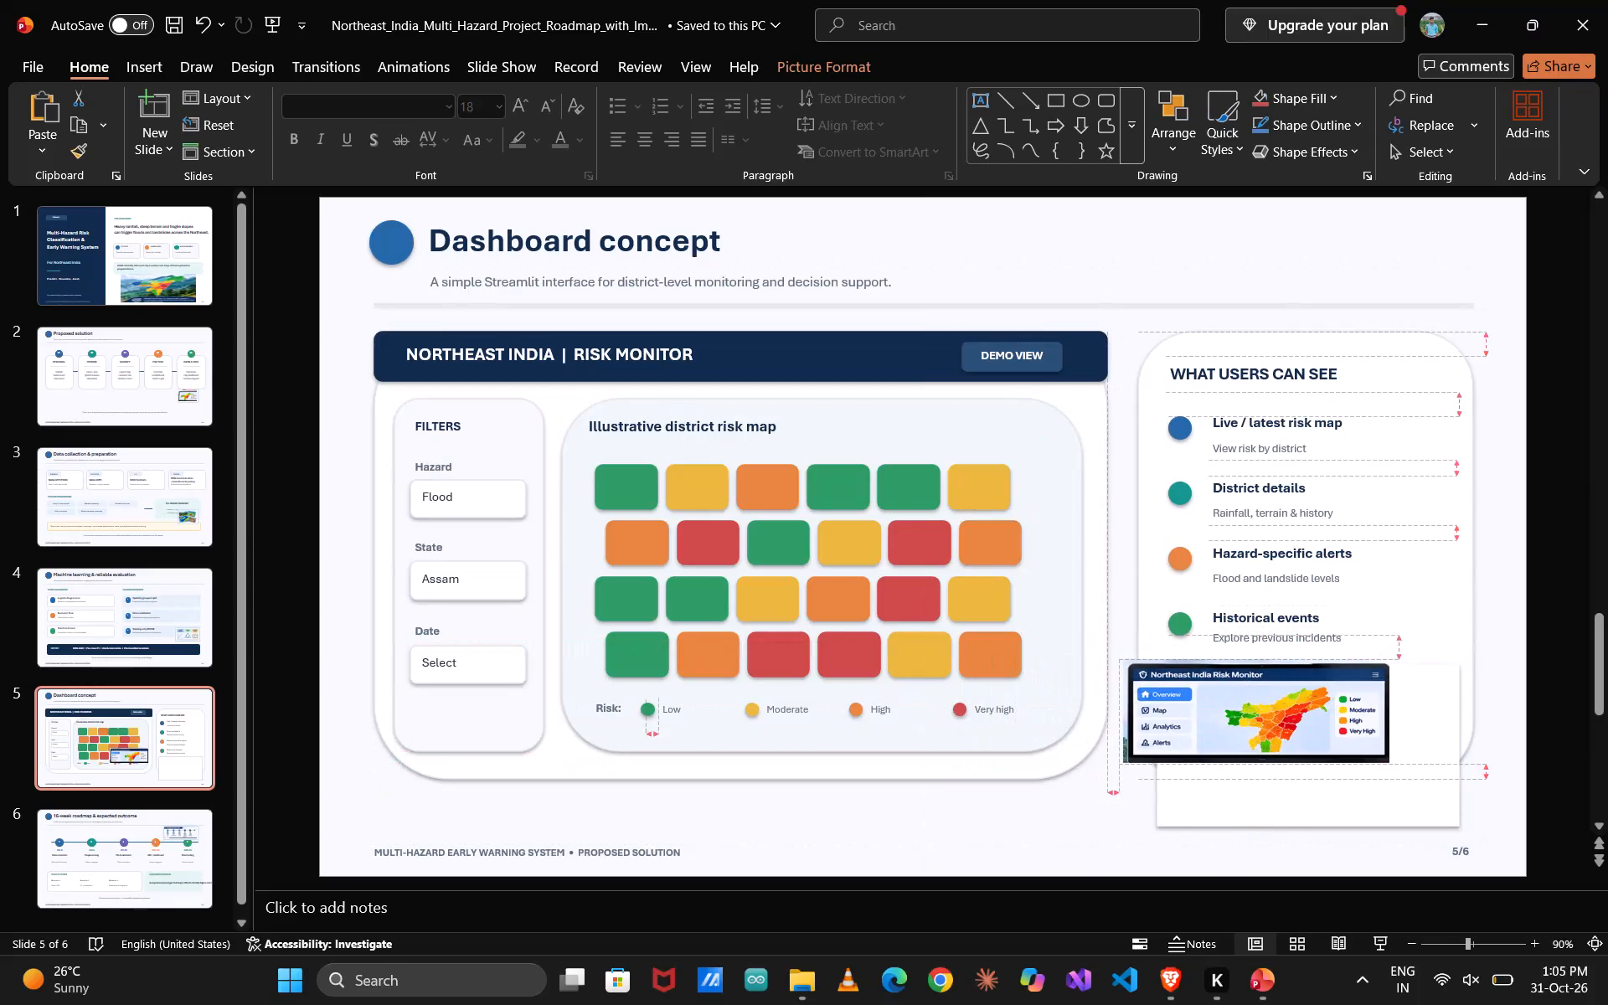
{"action": "left_click_drag", "start_coordinate": [1267, 699], "coordinate": [1299, 702]}
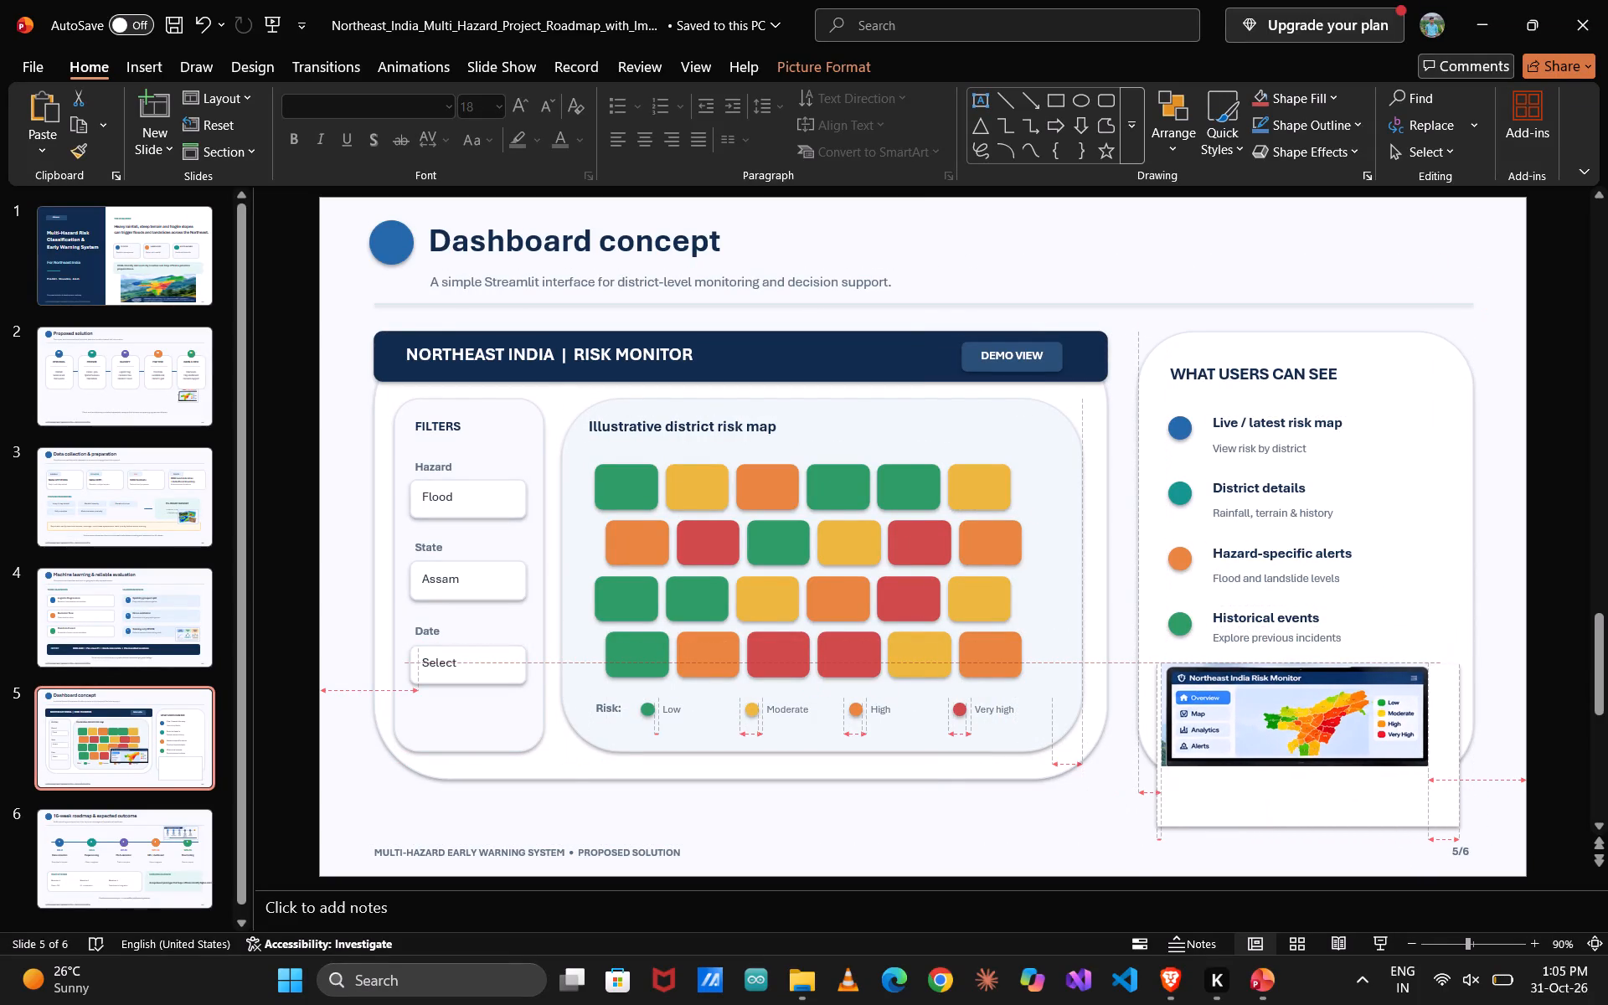
{"action": "left_click_drag", "start_coordinate": [1299, 702], "coordinate": [1301, 706]}
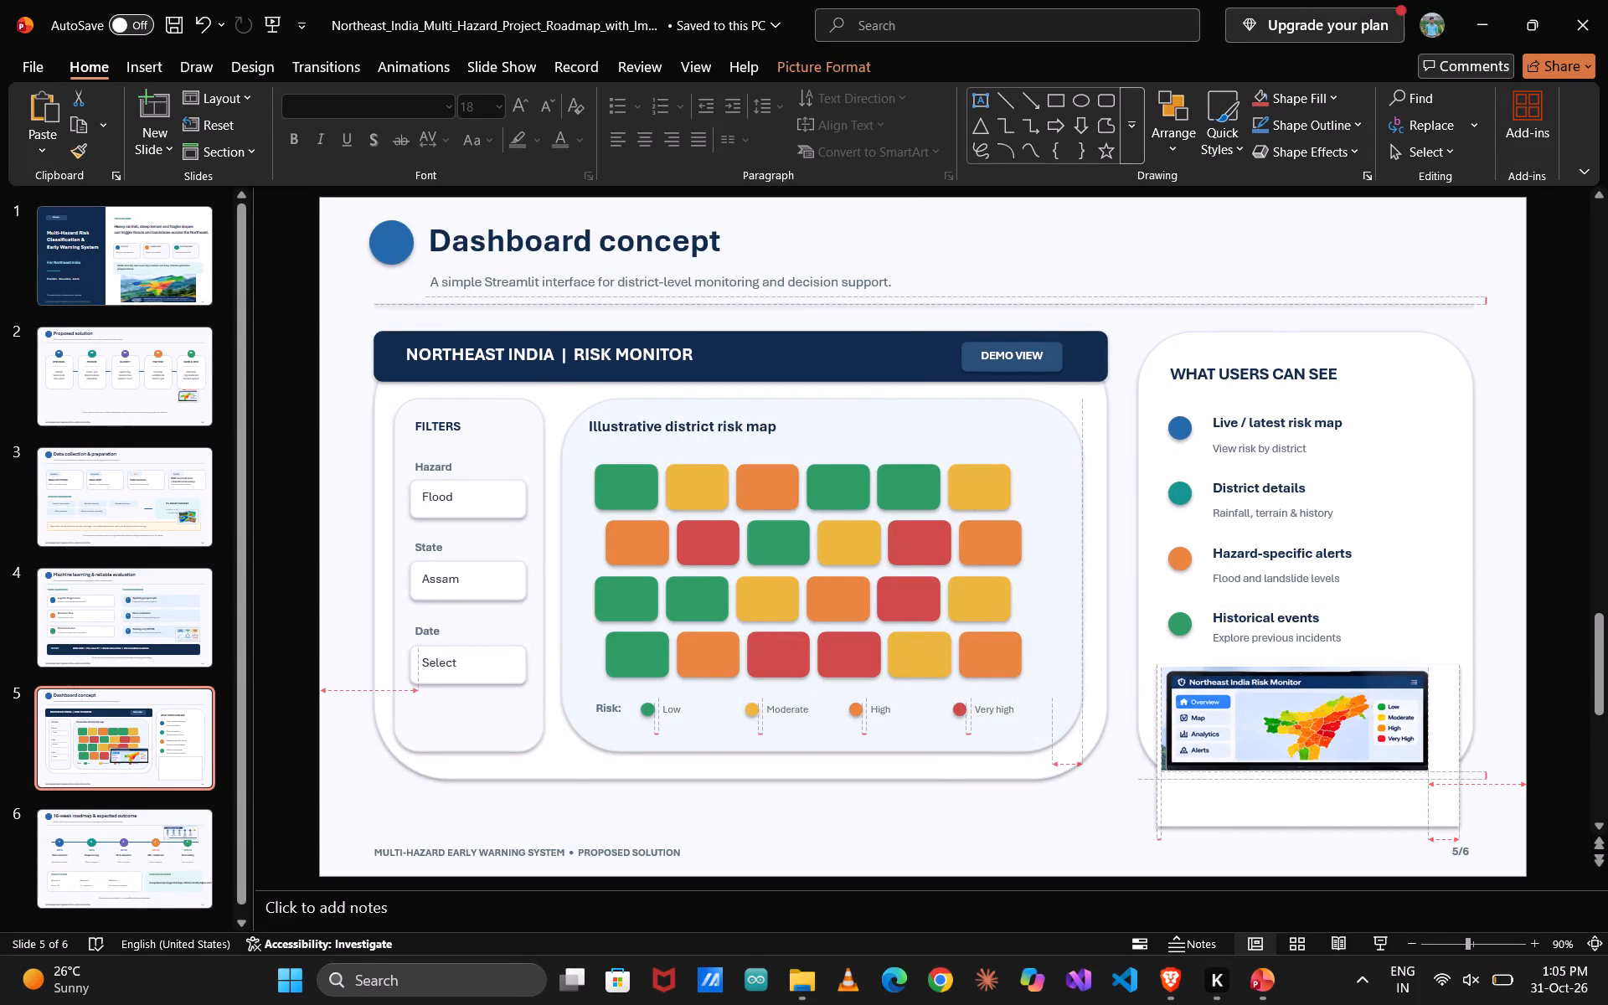
{"action": "left_click_drag", "start_coordinate": [1301, 706], "coordinate": [1301, 703]}
Enlarge the Risk Monitor picture and stretch it downward so it fills the white frame, and deselect it.
{"action": "left_click_drag", "start_coordinate": [1430, 769], "coordinate": [1446, 781]}
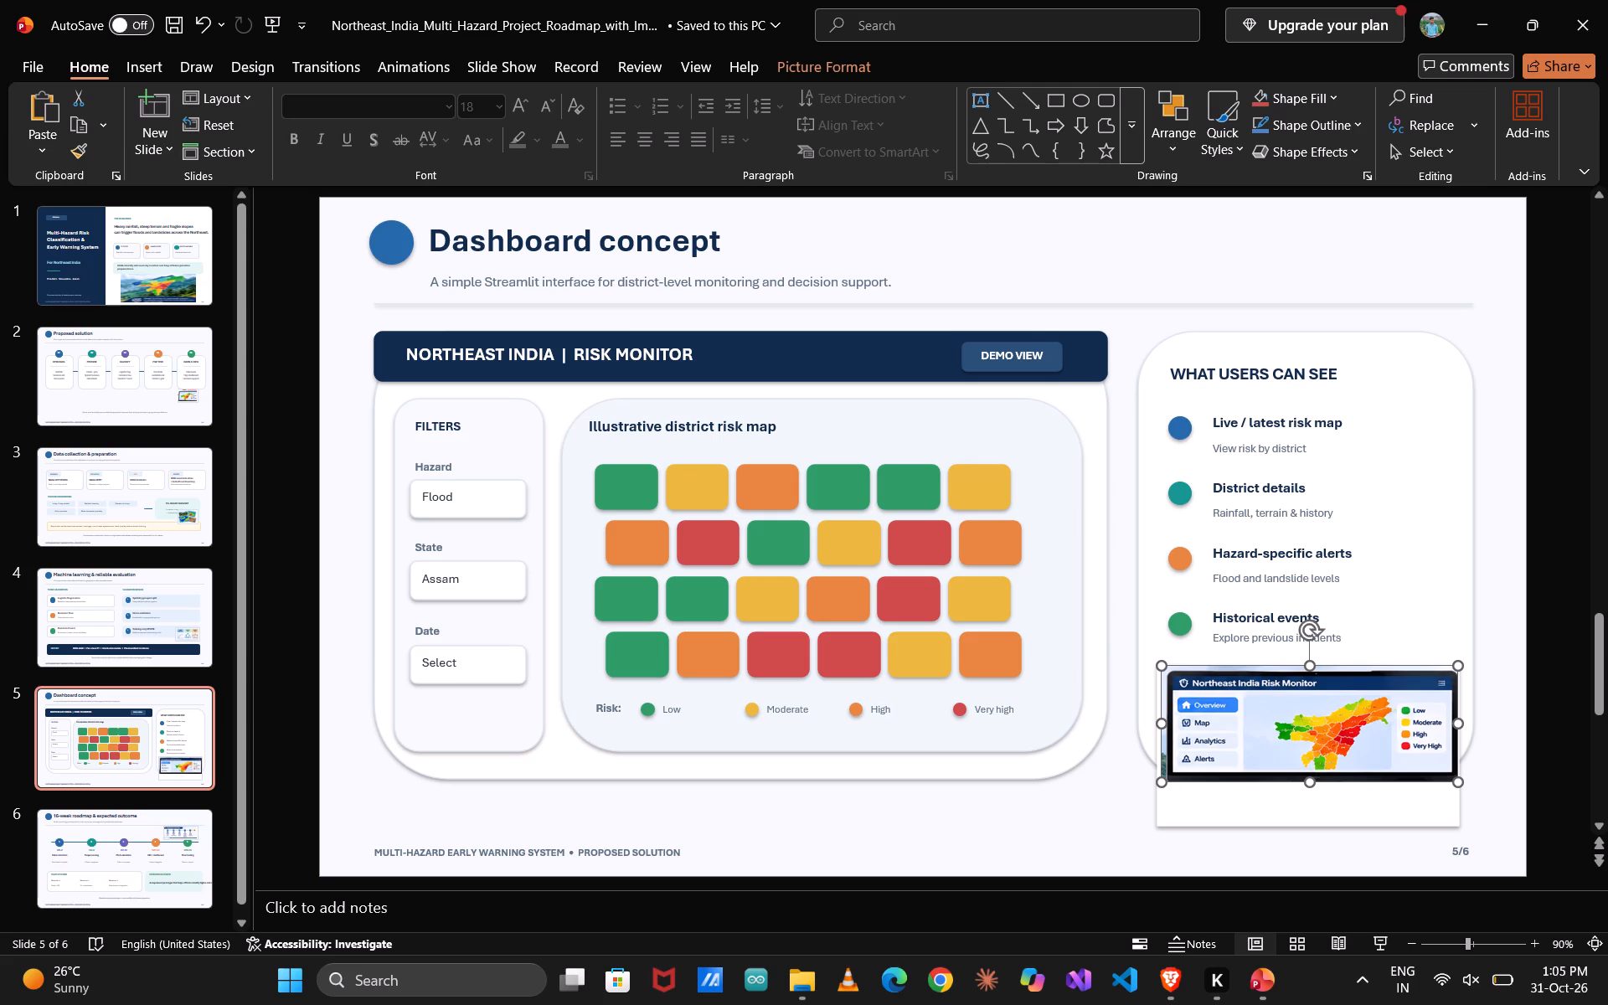
{"action": "left_click_drag", "start_coordinate": [1307, 781], "coordinate": [1308, 792]}
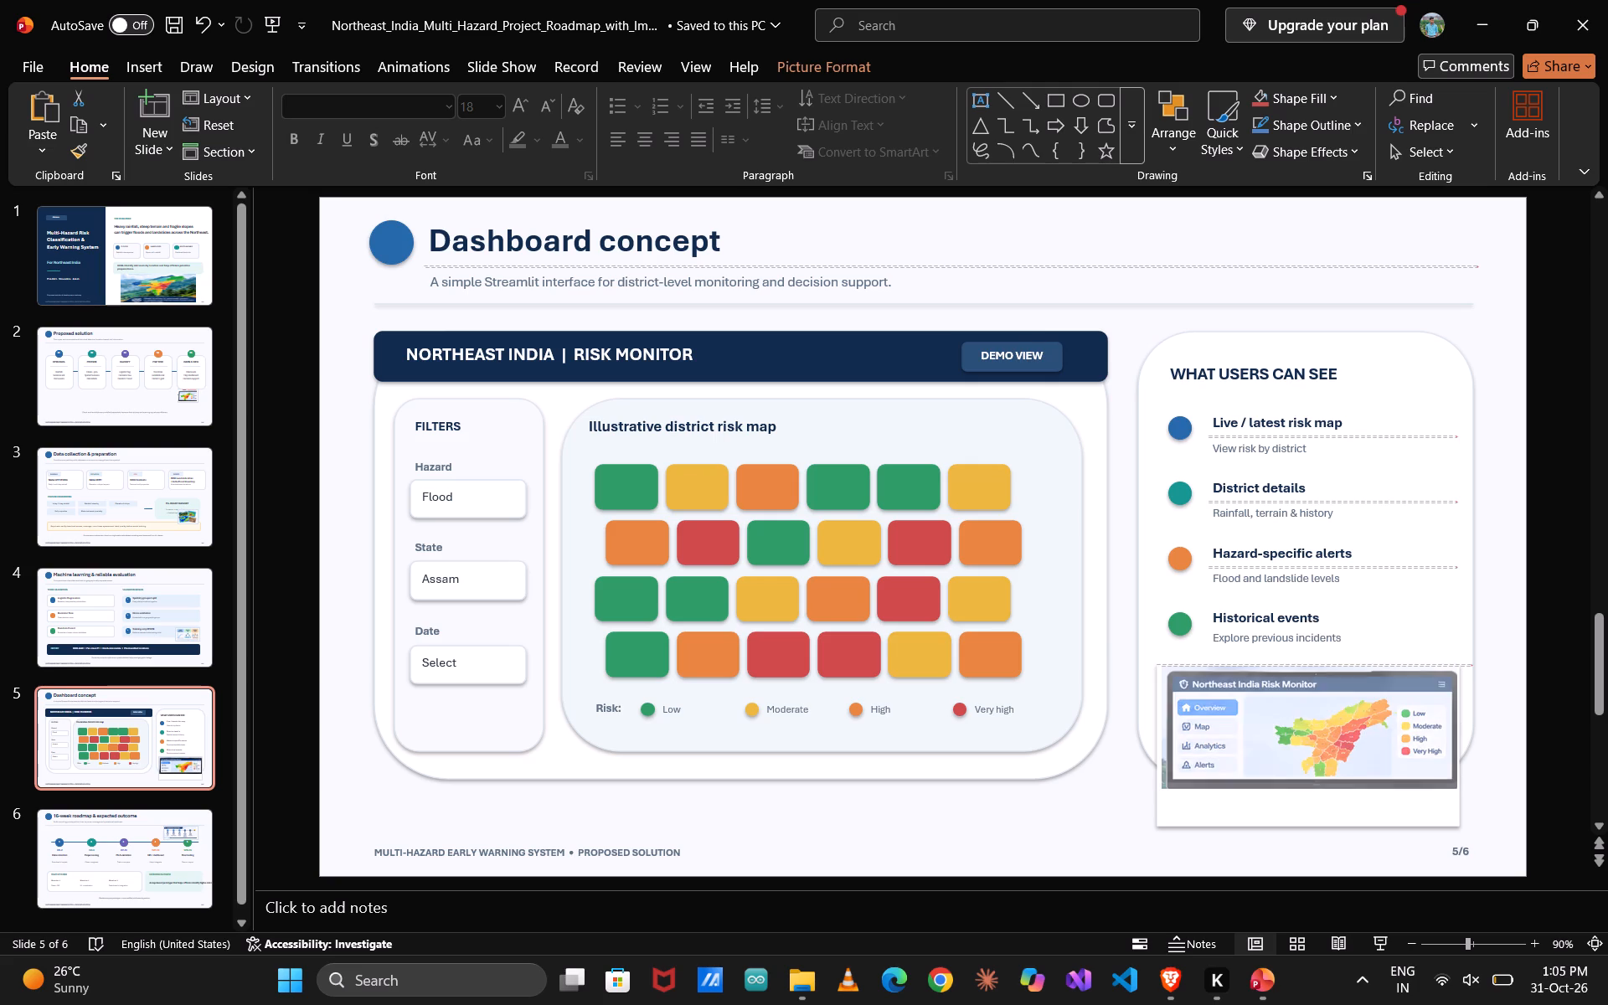
{"action": "left_click_drag", "start_coordinate": [1308, 792], "coordinate": [1307, 827]}
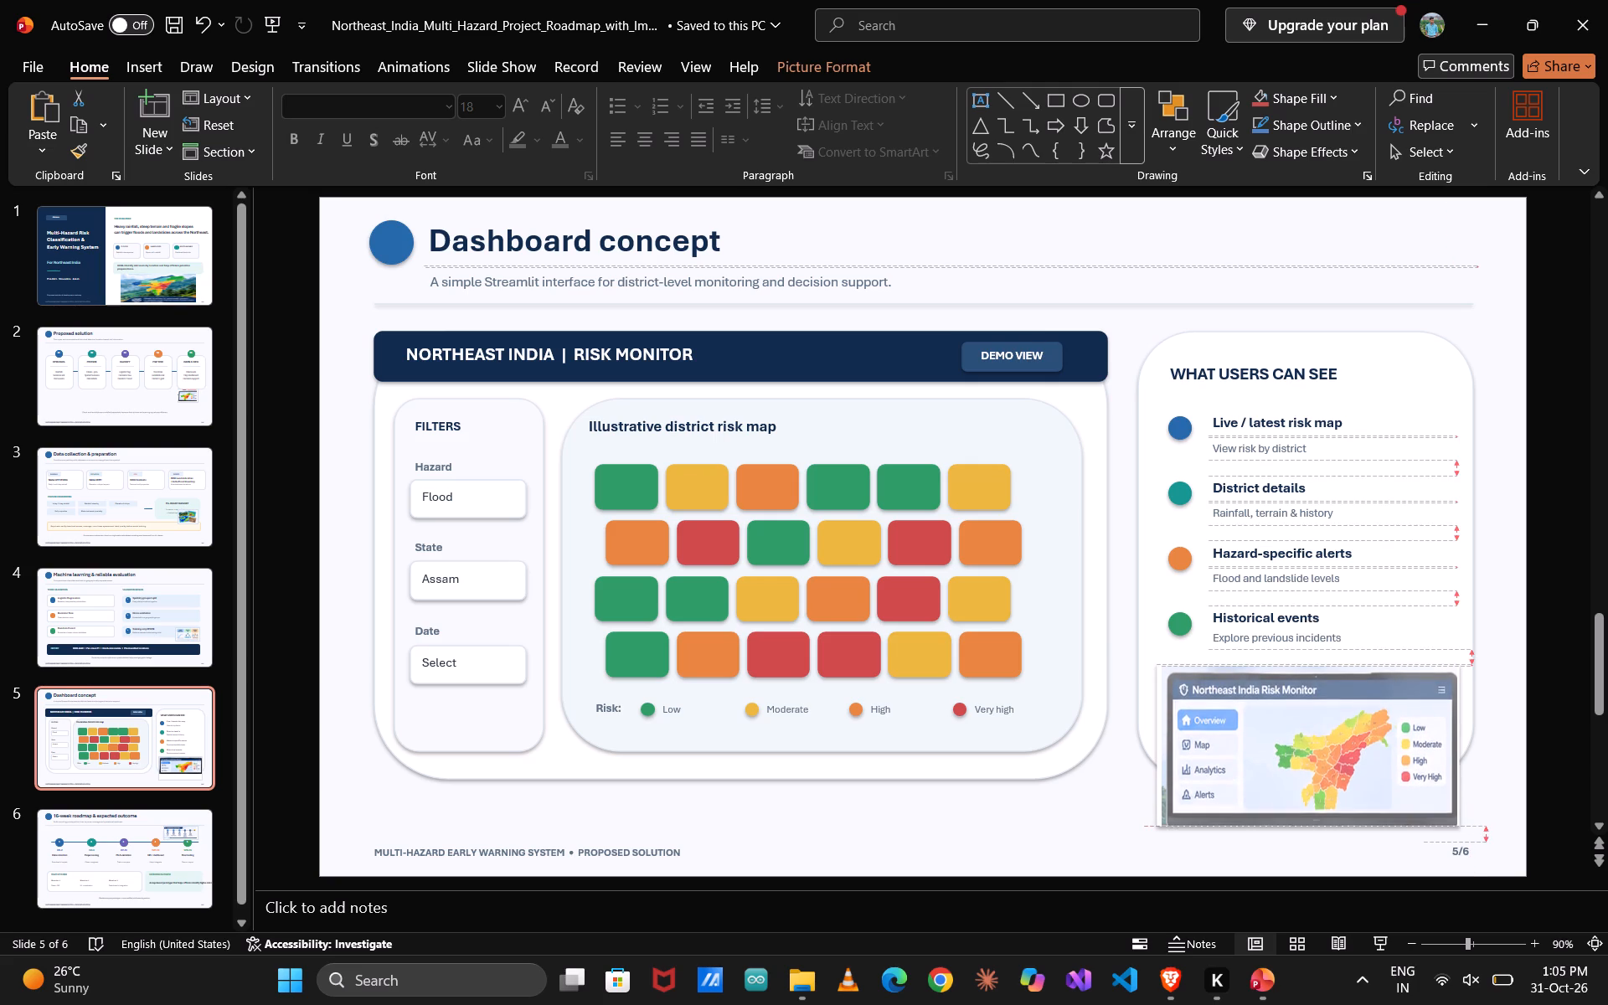
{"action": "left_click_drag", "start_coordinate": [1307, 827], "coordinate": [1308, 824]}
{"action": "left_click", "coordinate": [1487, 542]}
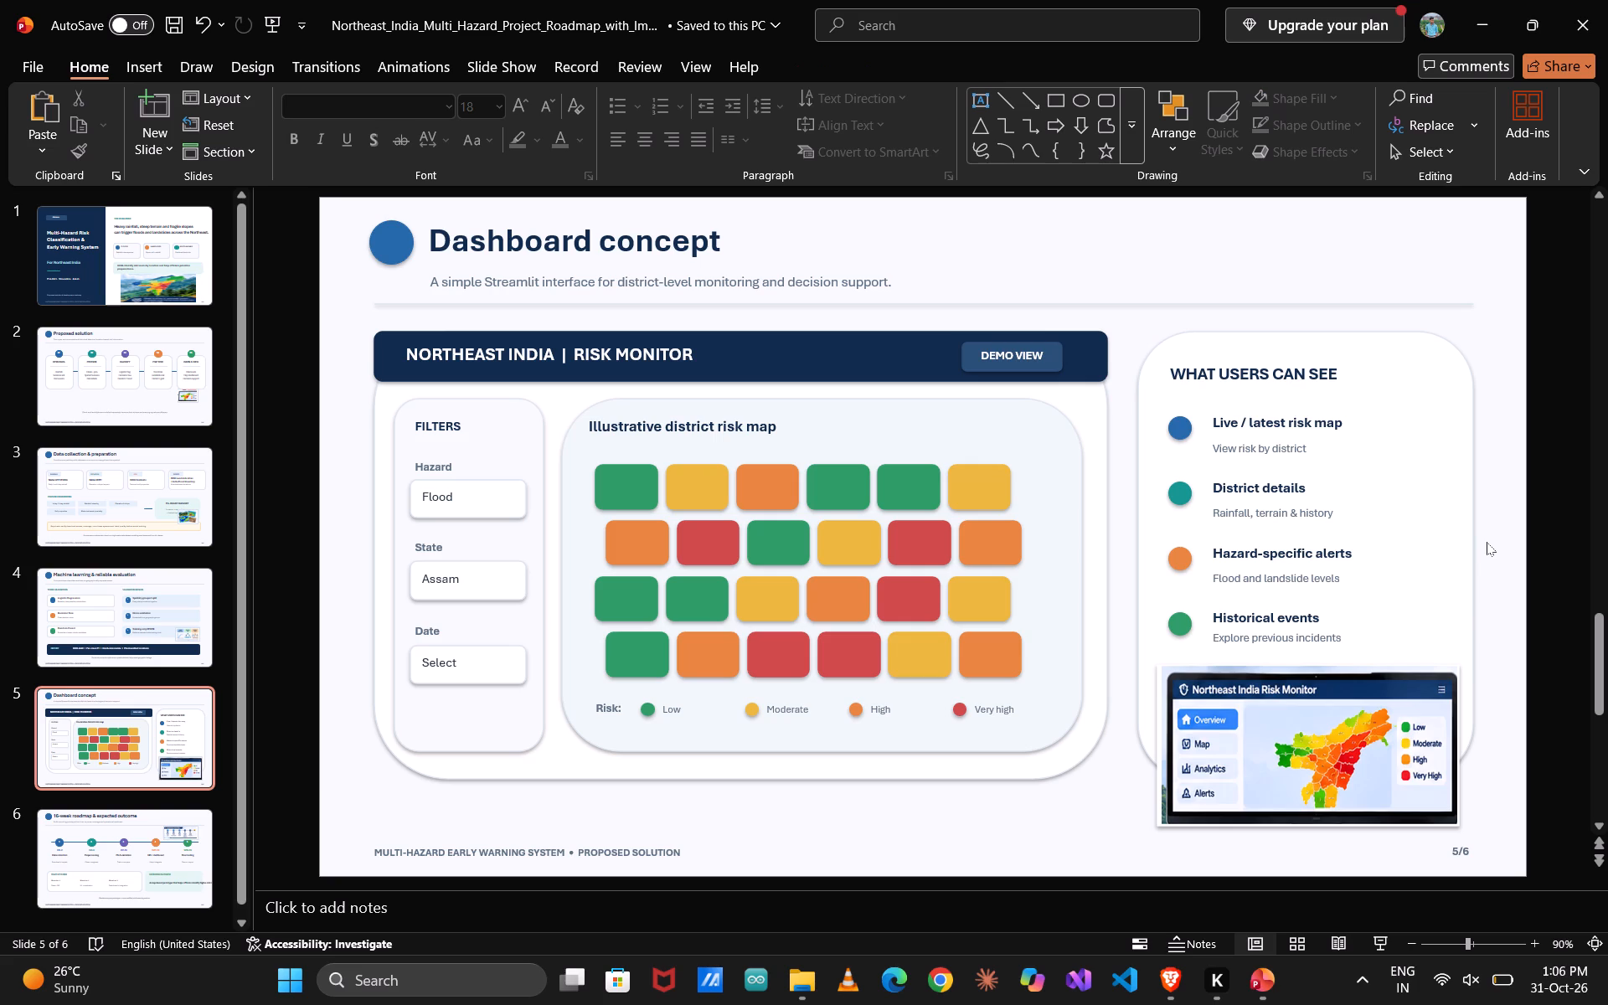
Compare the "Dashboard concept" slide with the "16-week roadmap & expected outcome" slide, ending on slide 6.
{"action": "key", "text": "Down"}
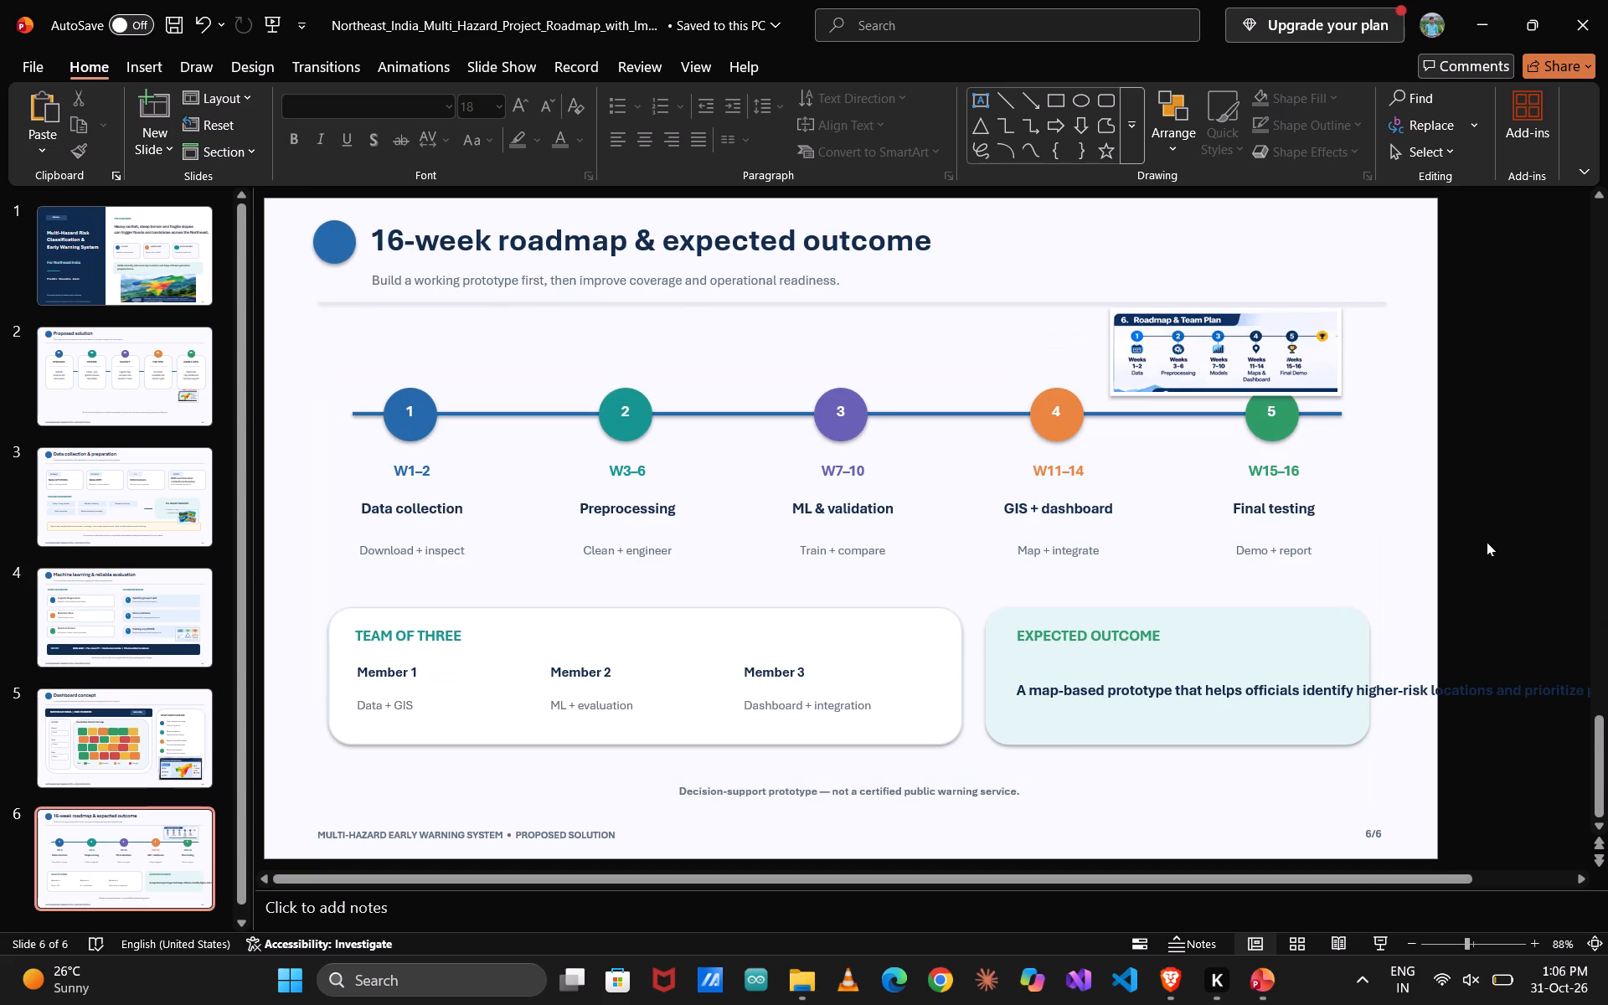
{"action": "key", "text": "Up"}
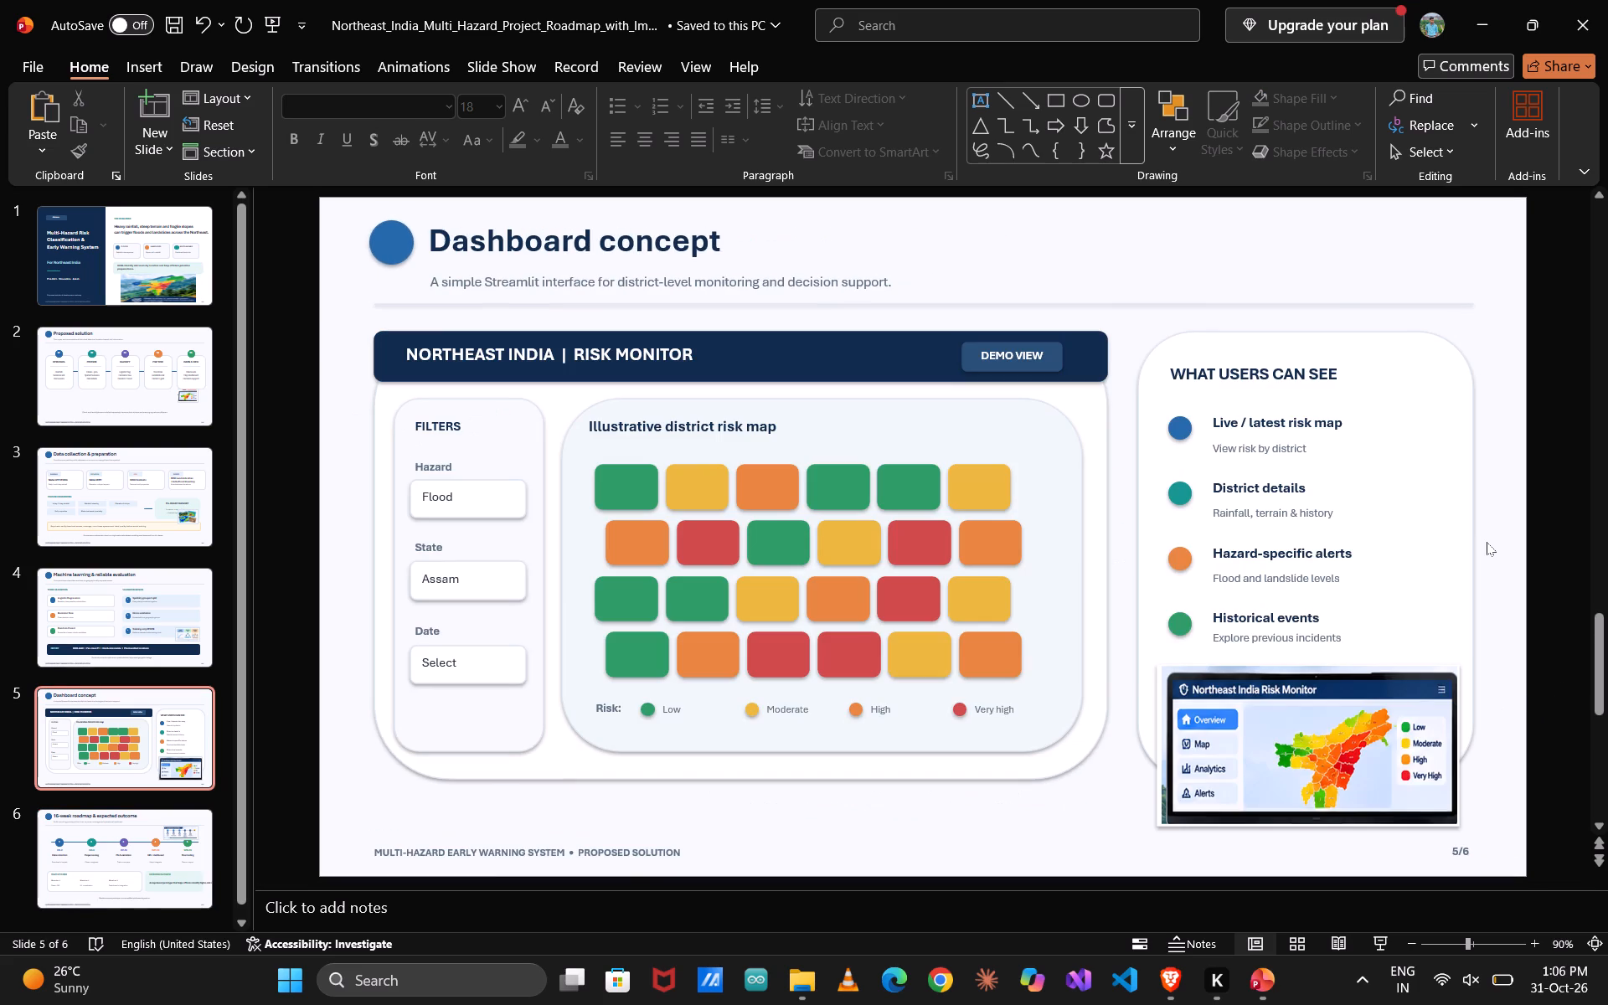
{"action": "key", "text": "Down"}
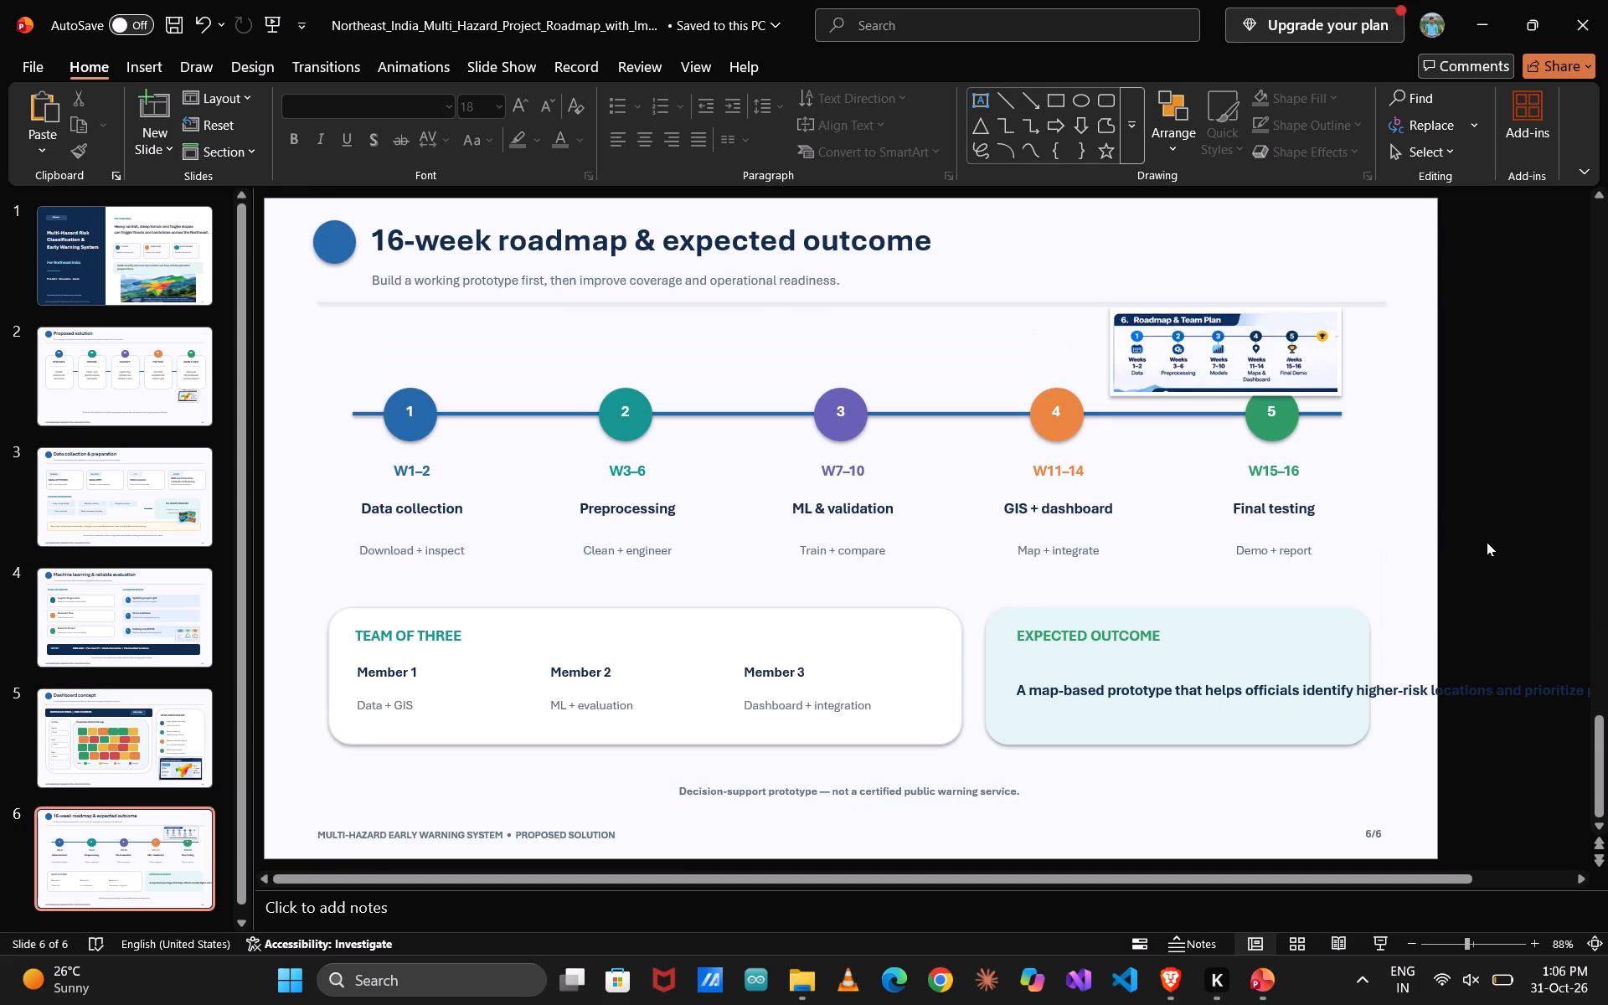
{"action": "key", "text": "Up"}
{"action": "key", "text": "Down"}
{"action": "key", "text": "Up"}
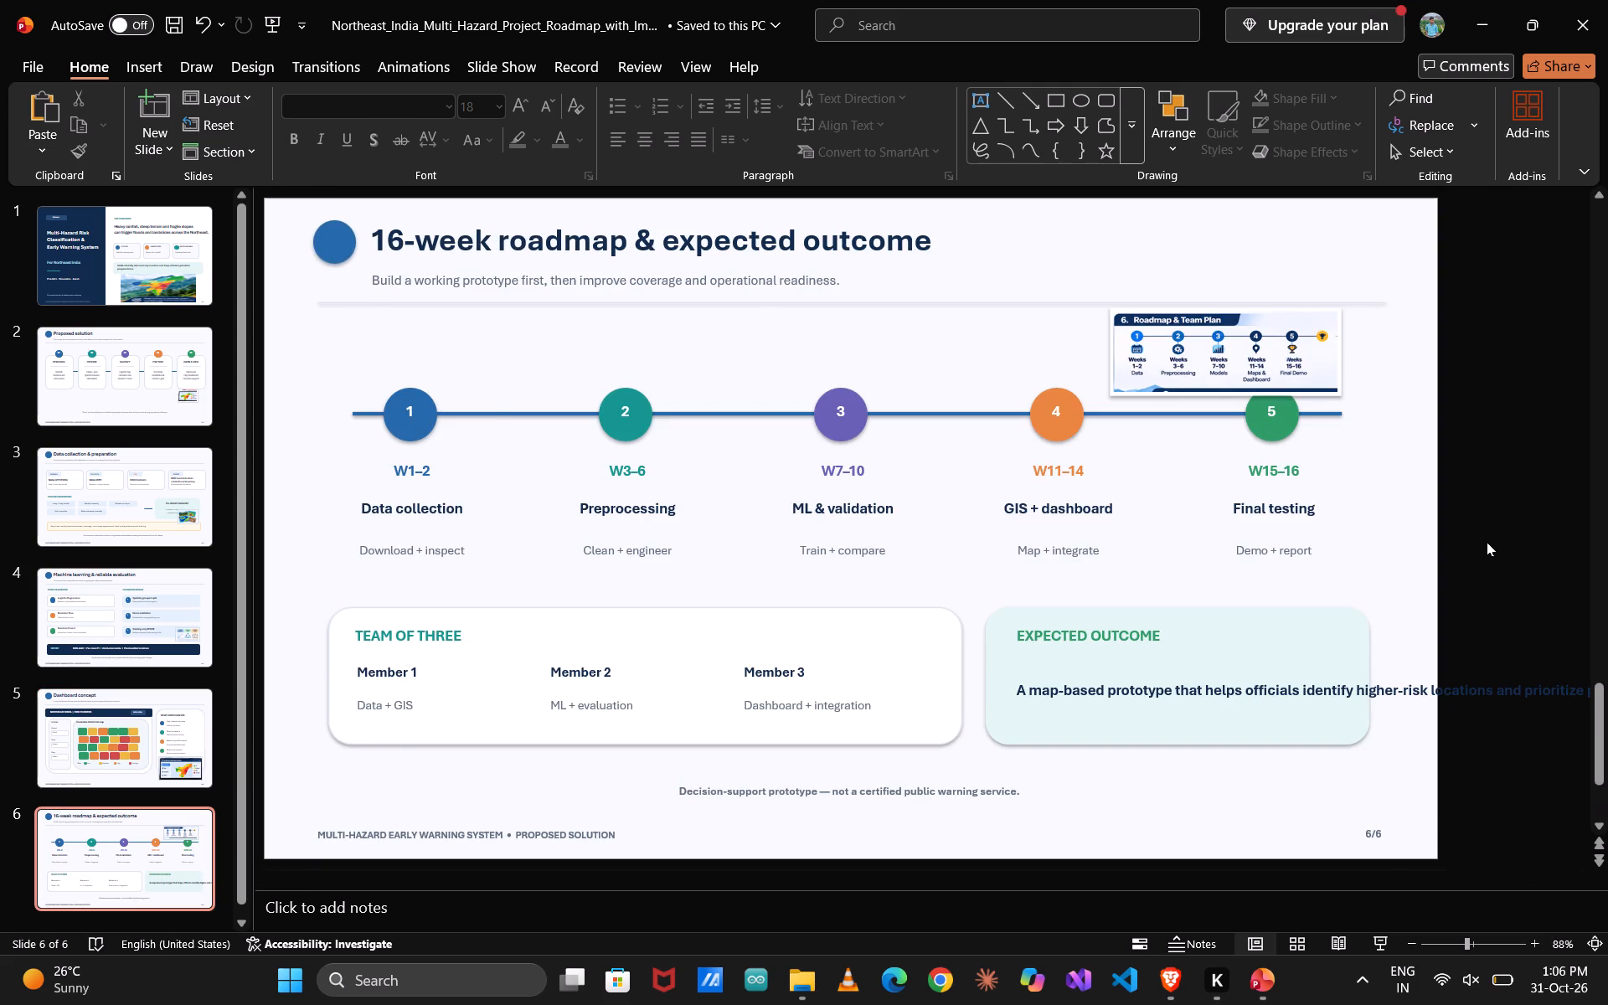
{"action": "key", "text": "Down"}
{"action": "key", "text": "Up"}
{"action": "key", "text": "Down"}
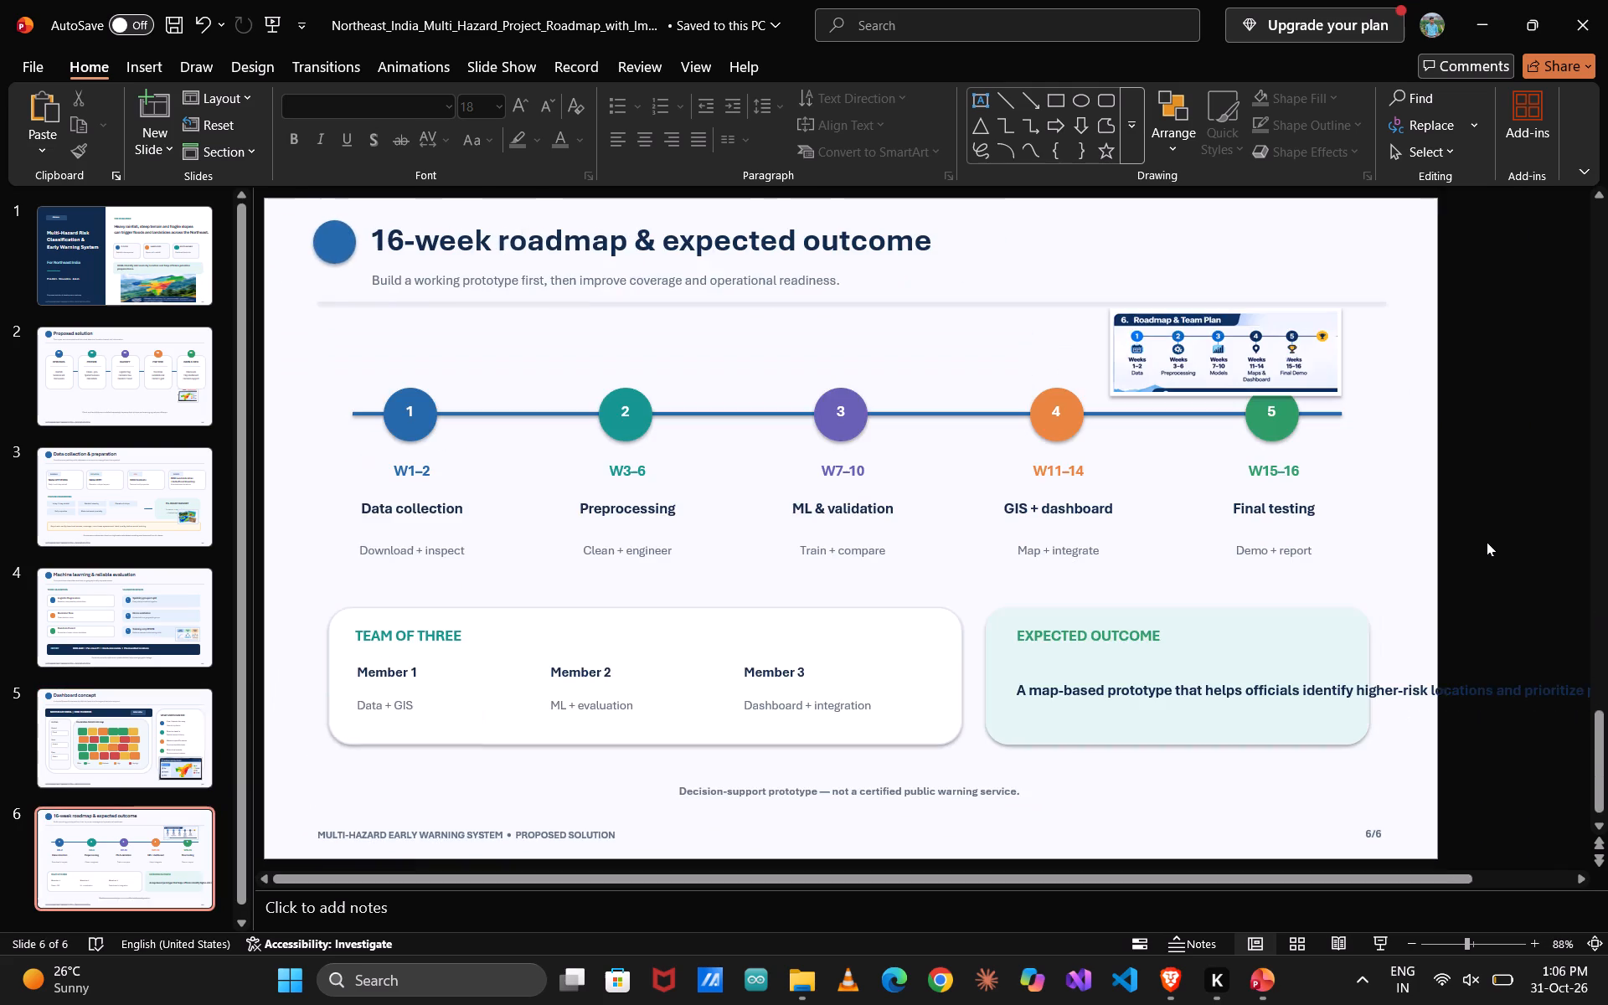
{"action": "key", "text": "Up"}
{"action": "key", "text": "Down"}
{"action": "key", "text": "Up"}
{"action": "key", "text": "Down"}
{"action": "key", "text": "Down"}
{"action": "key", "text": "Up"}
{"action": "key", "text": "Down"}
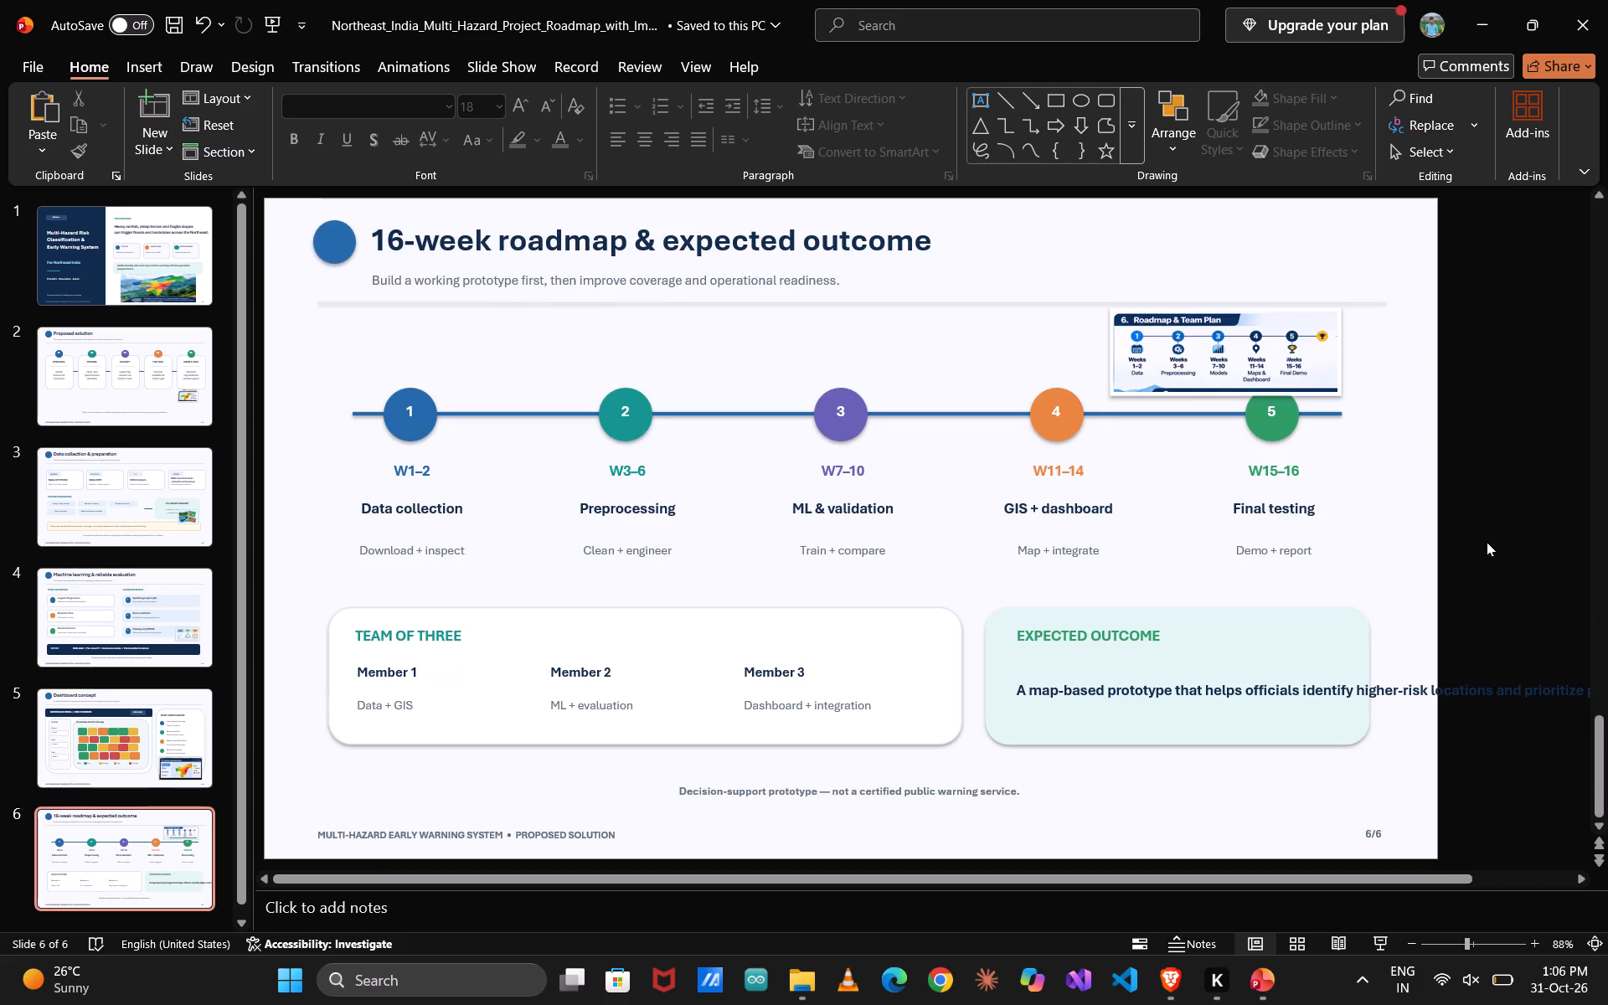
{"action": "key", "text": "Down"}
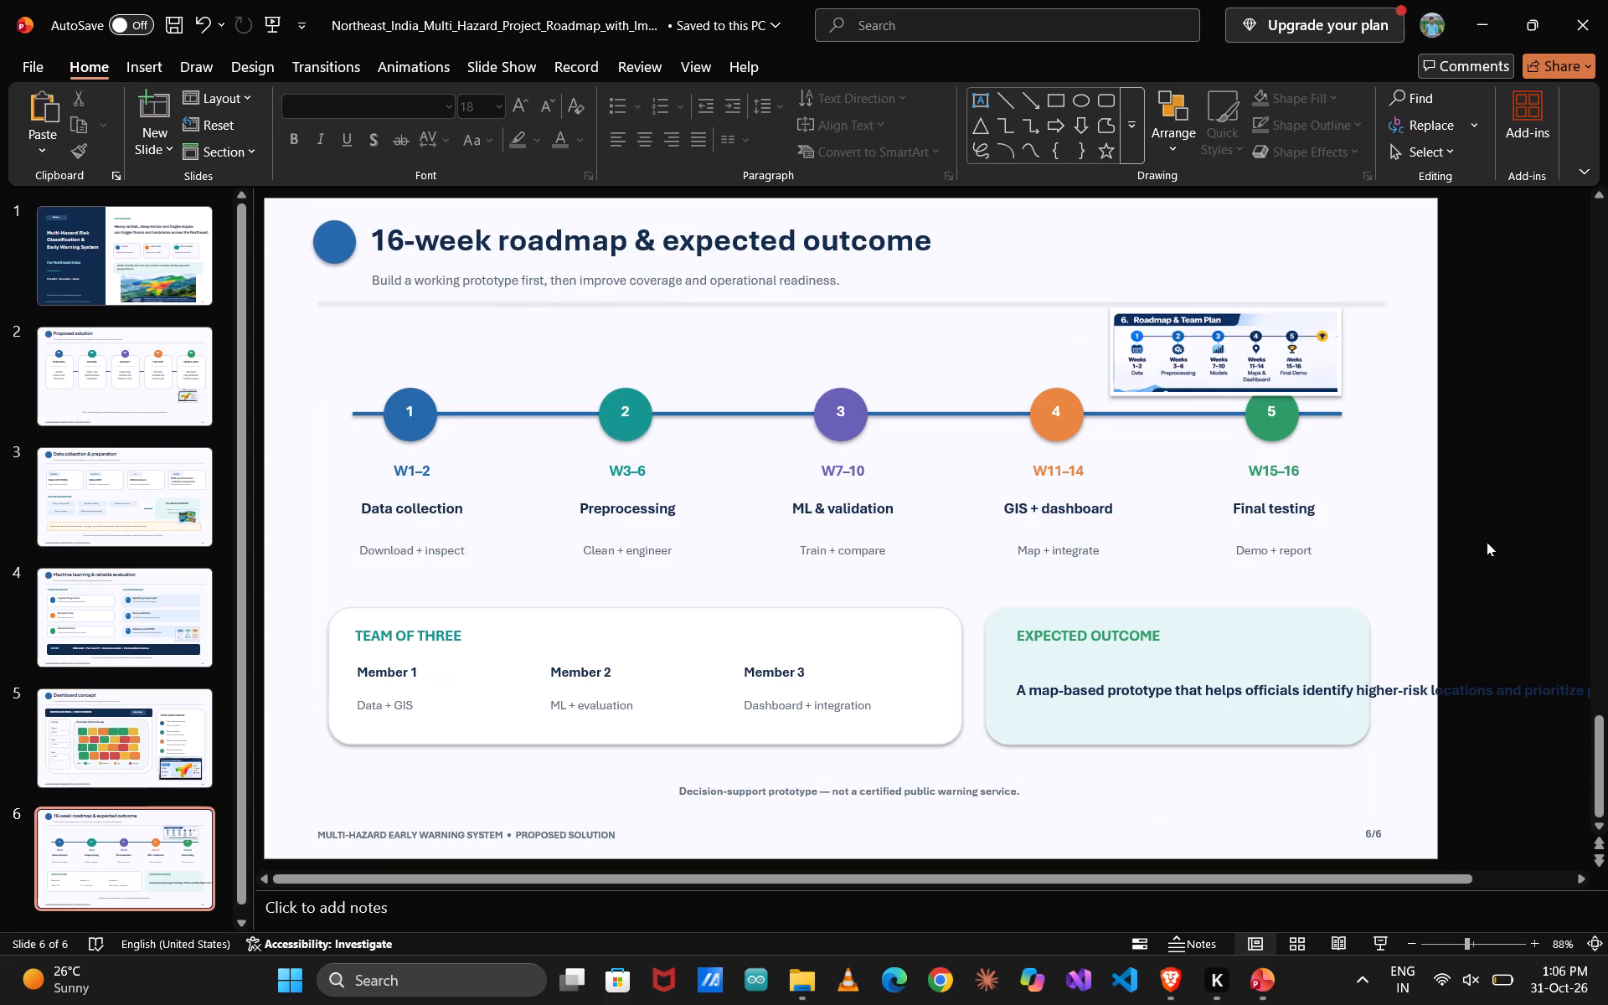
Break the overflowing expected outcome sentence after "identify" so it runs over two lines inside the mint card.
{"action": "left_click", "coordinate": [1348, 689]}
{"action": "key", "text": "Right"}
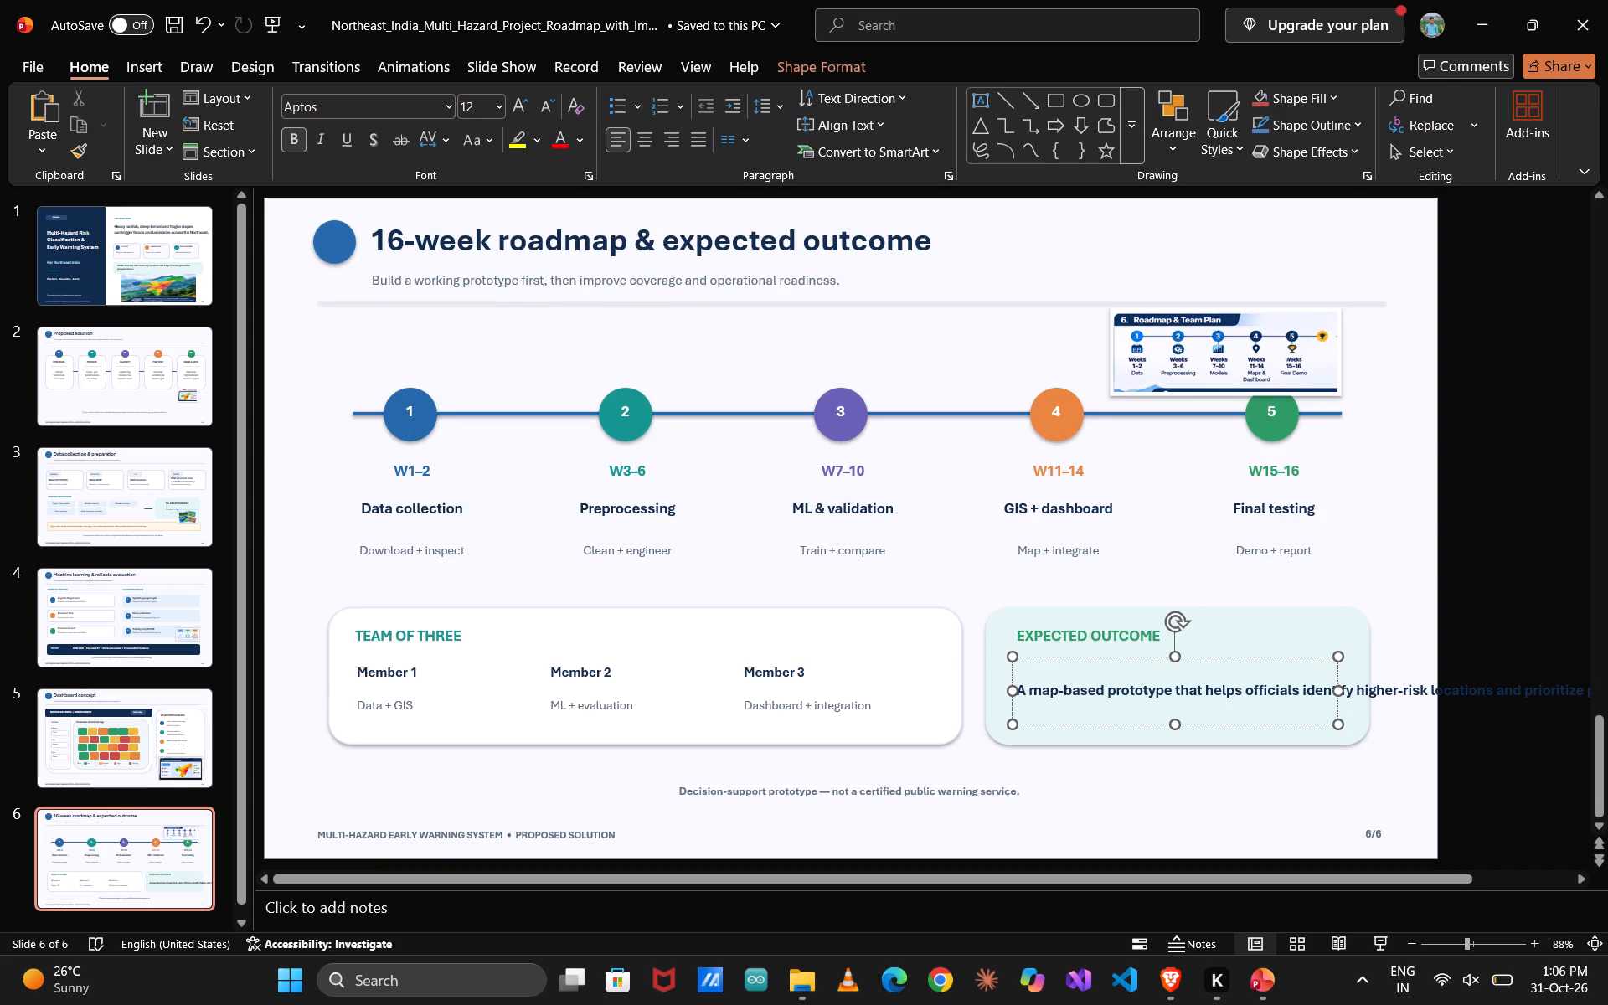
{"action": "key", "text": "Return"}
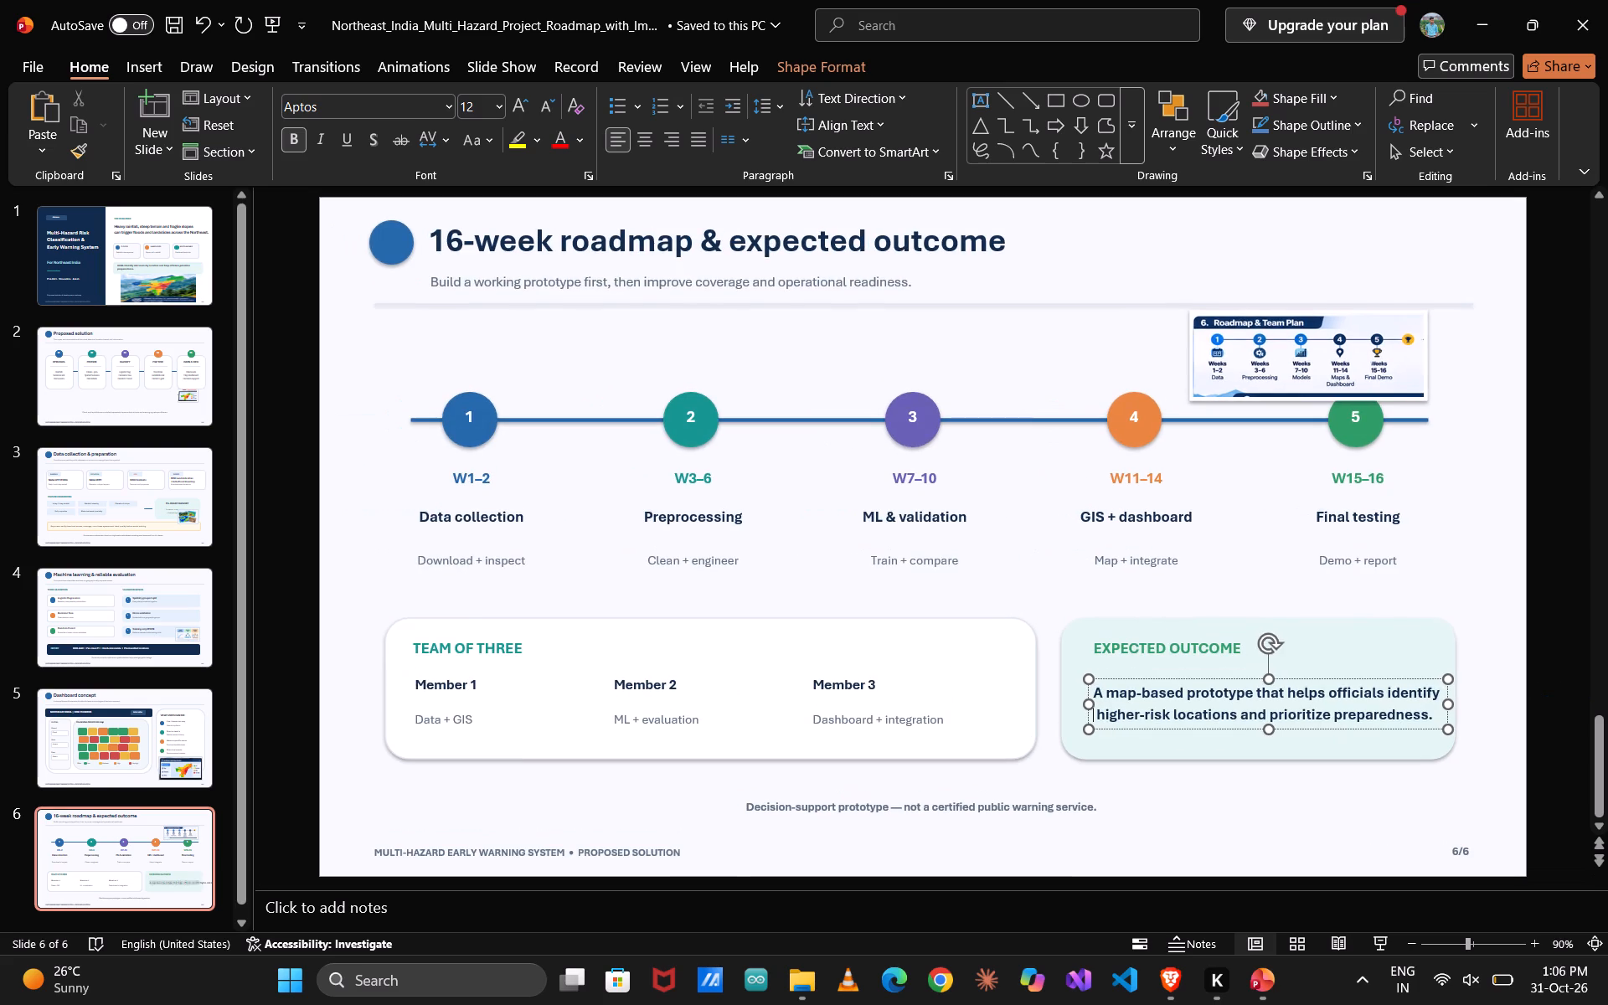
Move the expected outcome text up and slightly left, directly beneath the "EXPECTED OUTCOME" heading, and deselect it.
{"action": "left_click", "coordinate": [1523, 600]}
{"action": "left_click_drag", "start_coordinate": [1322, 715], "coordinate": [1301, 702]}
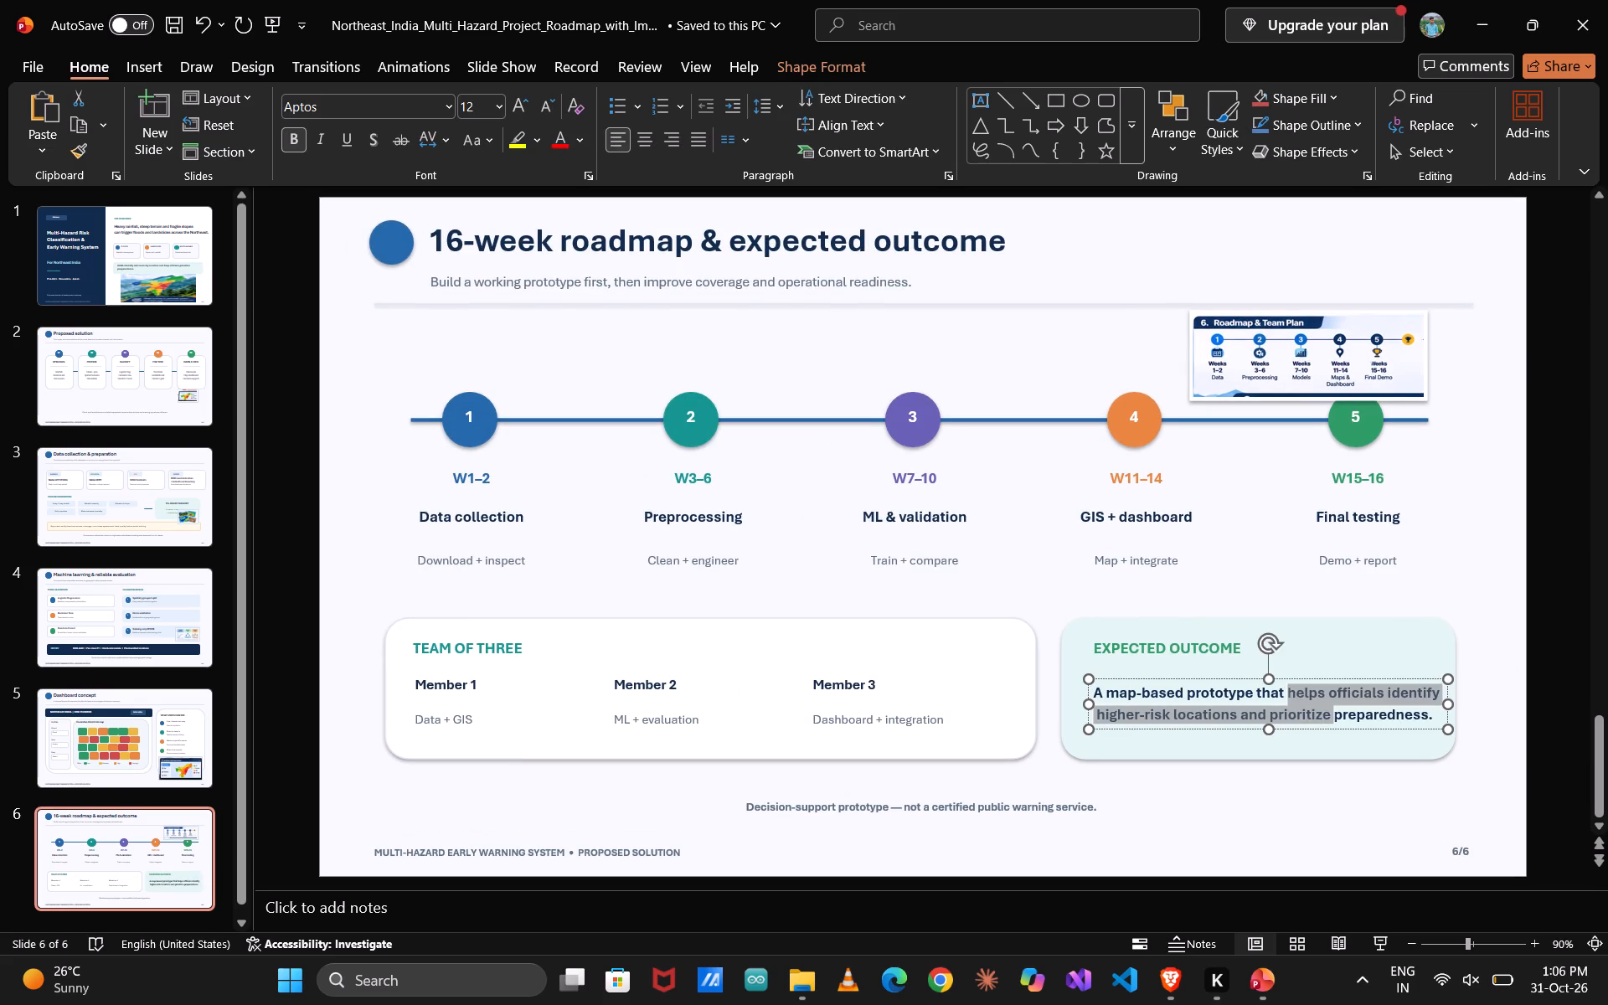
{"action": "left_click_drag", "start_coordinate": [1301, 702], "coordinate": [1309, 702]}
{"action": "left_click", "coordinate": [1456, 771]}
{"action": "left_click", "coordinate": [1437, 720]}
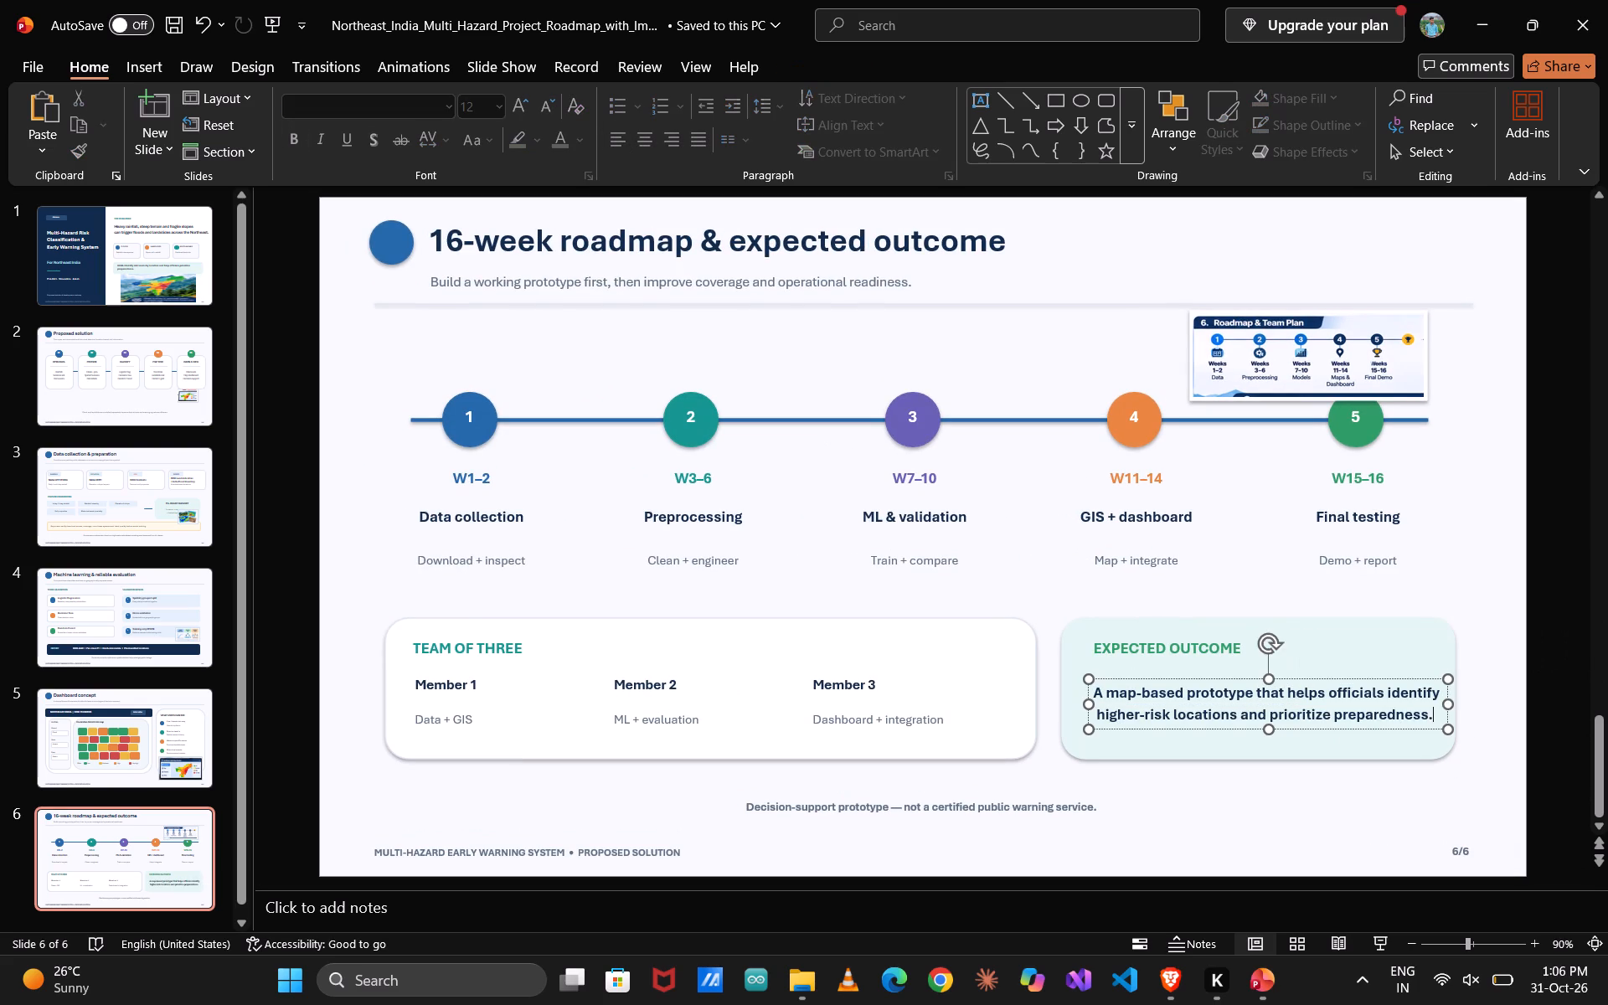
{"action": "left_click_drag", "start_coordinate": [1437, 720], "coordinate": [1475, 775]}
{"action": "left_click_drag", "start_coordinate": [1475, 775], "coordinate": [1438, 704]}
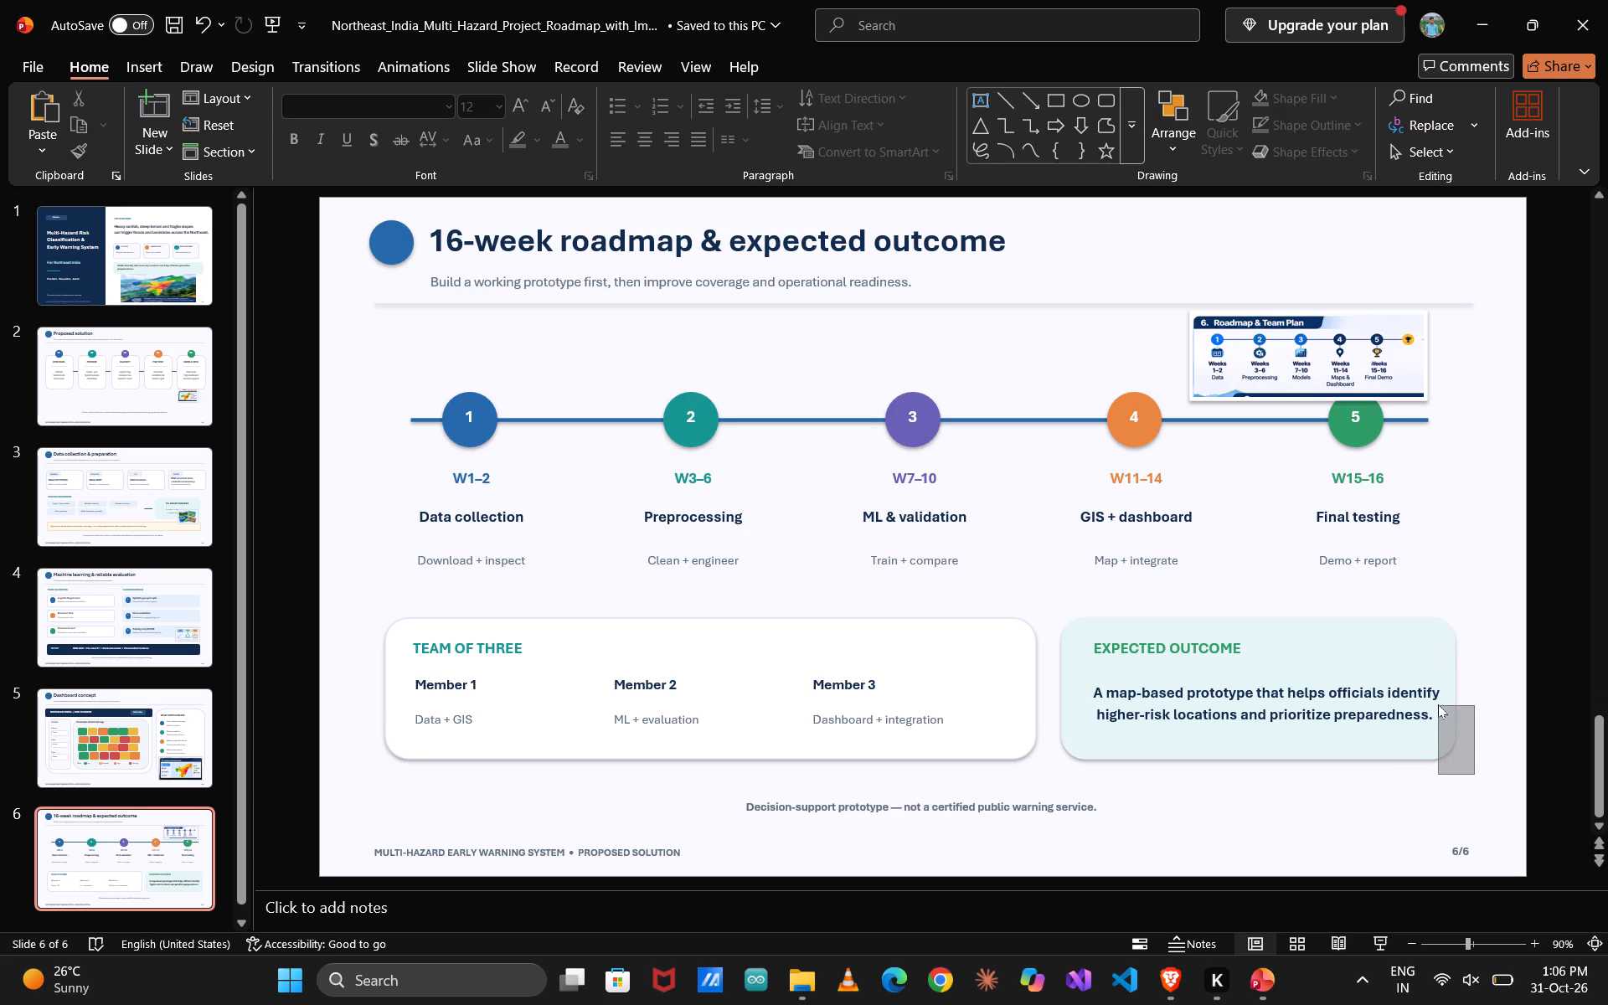
{"action": "left_click_drag", "start_coordinate": [1438, 704], "coordinate": [1438, 703]}
{"action": "left_click", "coordinate": [1438, 703]}
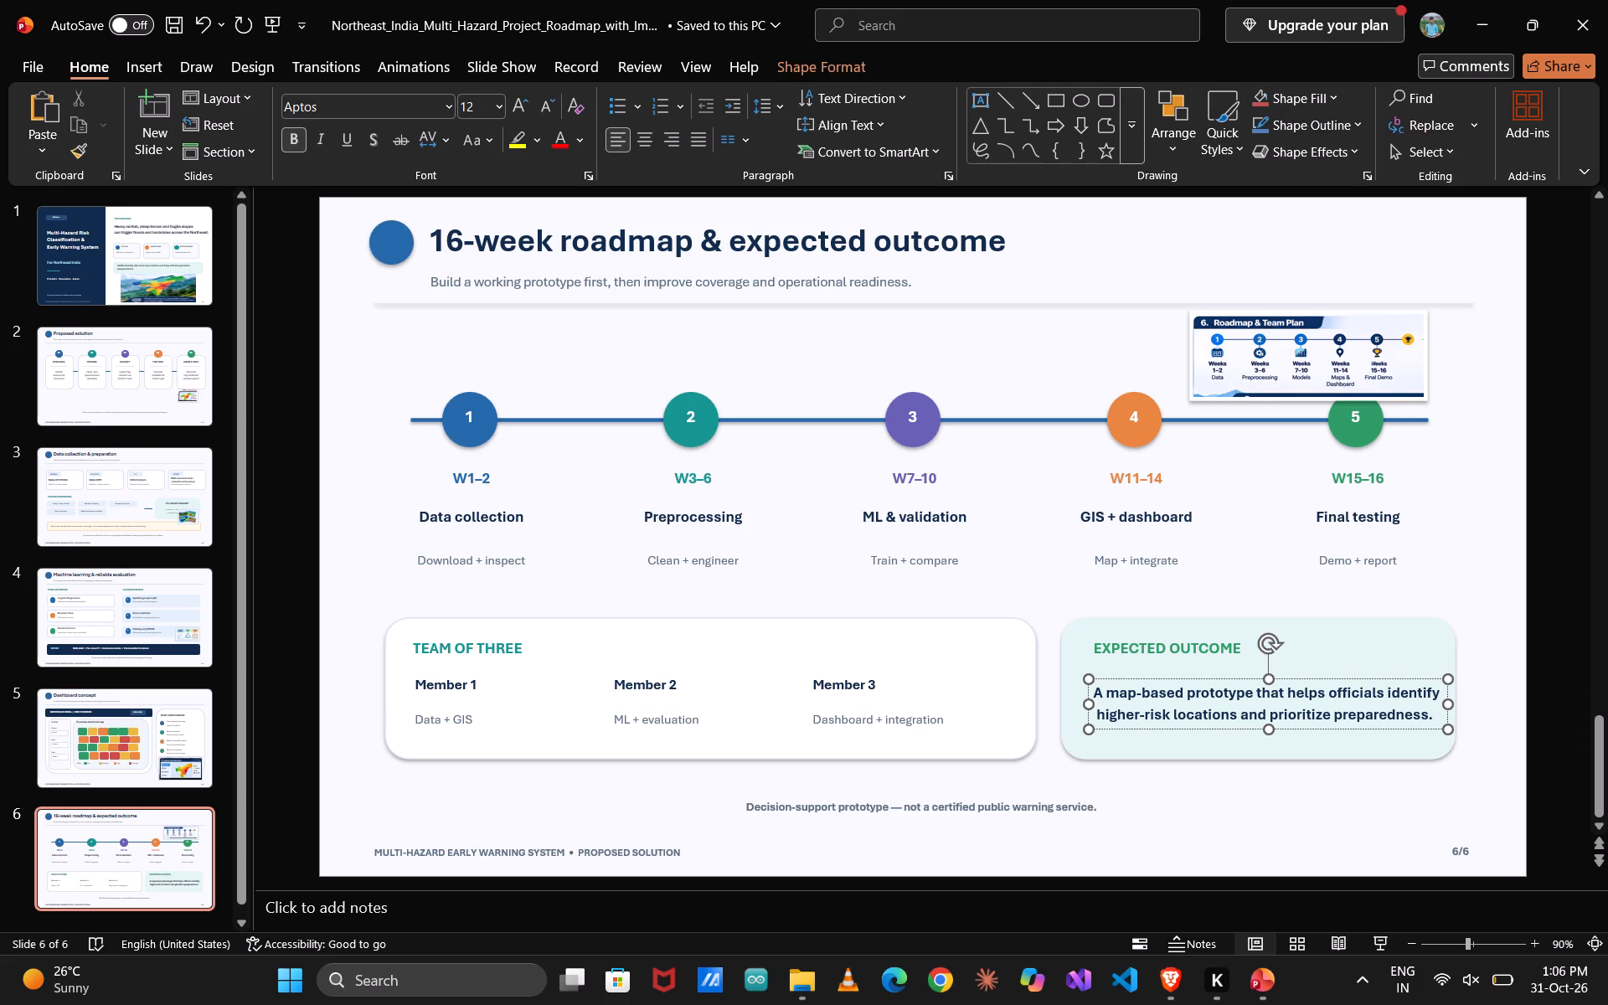
{"action": "left_click", "coordinate": [1445, 718]}
{"action": "left_click_drag", "start_coordinate": [1445, 718], "coordinate": [1430, 704]}
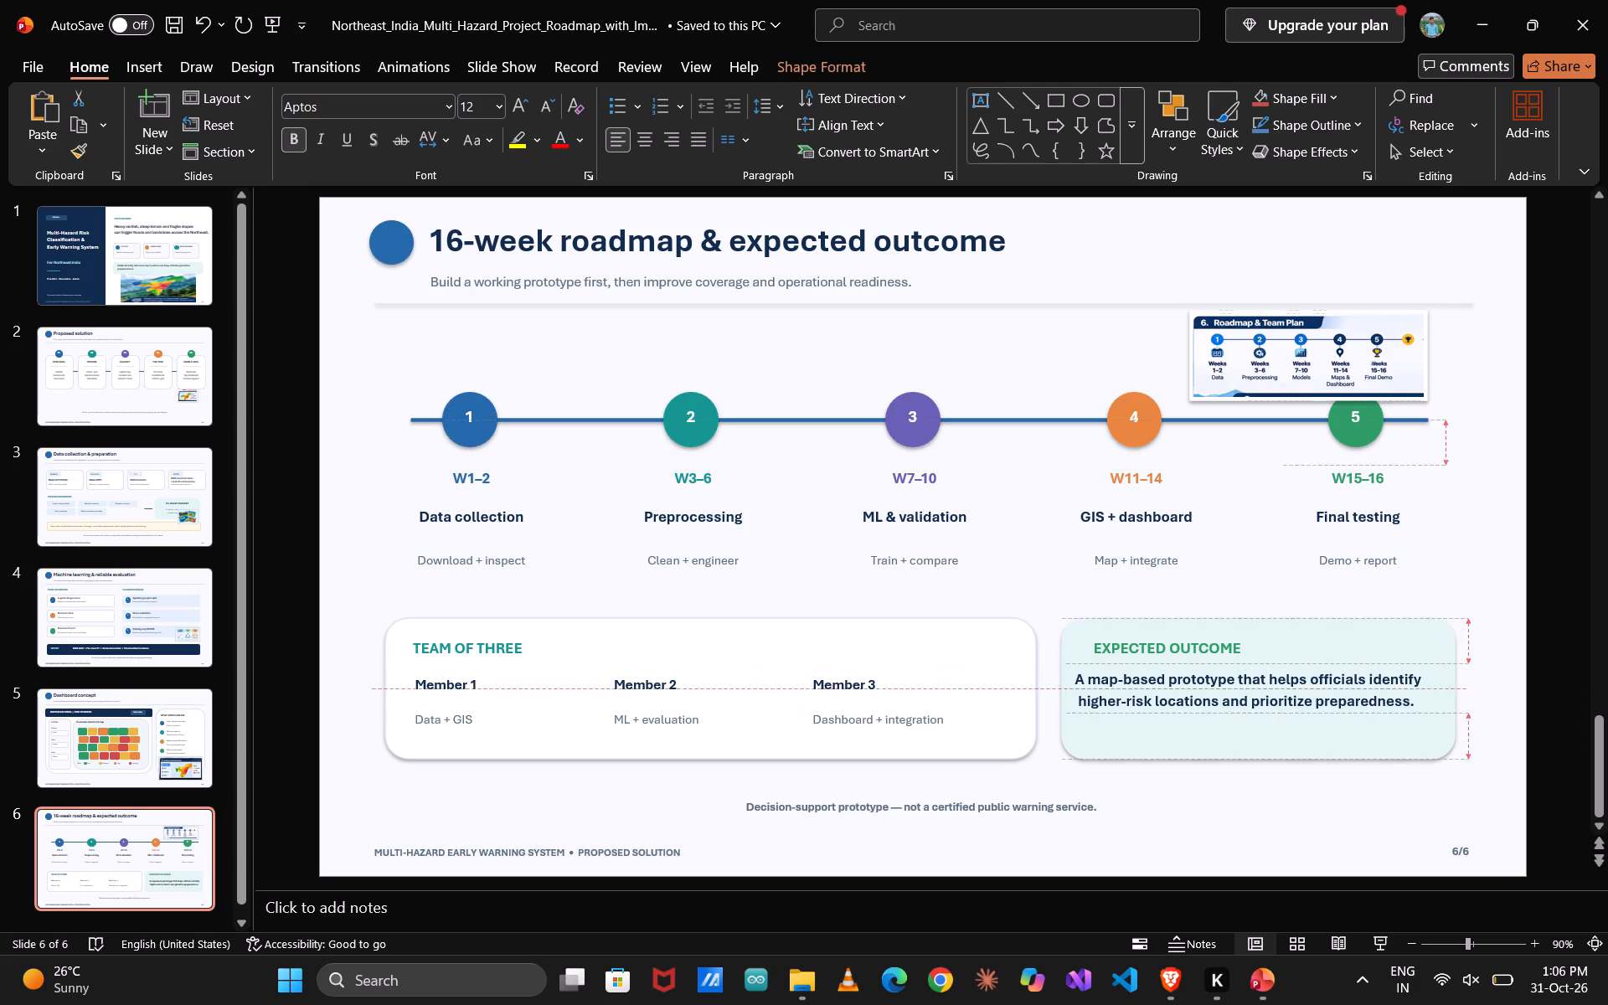
{"action": "left_click_drag", "start_coordinate": [1430, 704], "coordinate": [1440, 699]}
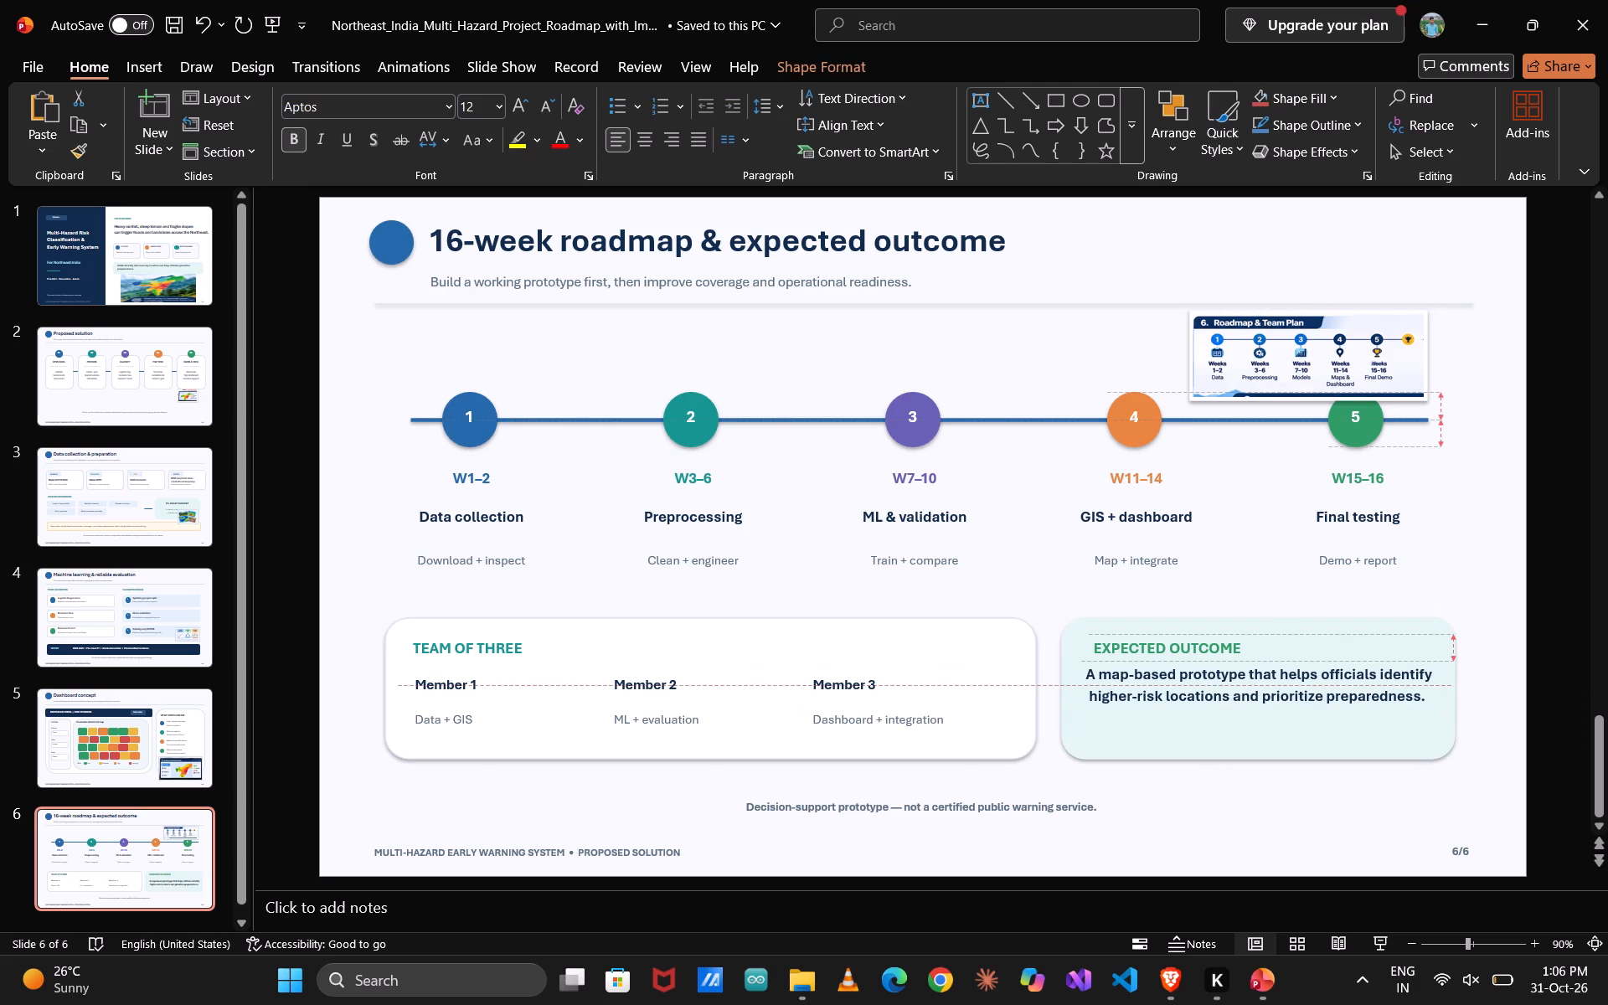
{"action": "left_click_drag", "start_coordinate": [1440, 699], "coordinate": [1440, 701]}
{"action": "left_click", "coordinate": [1568, 786]}
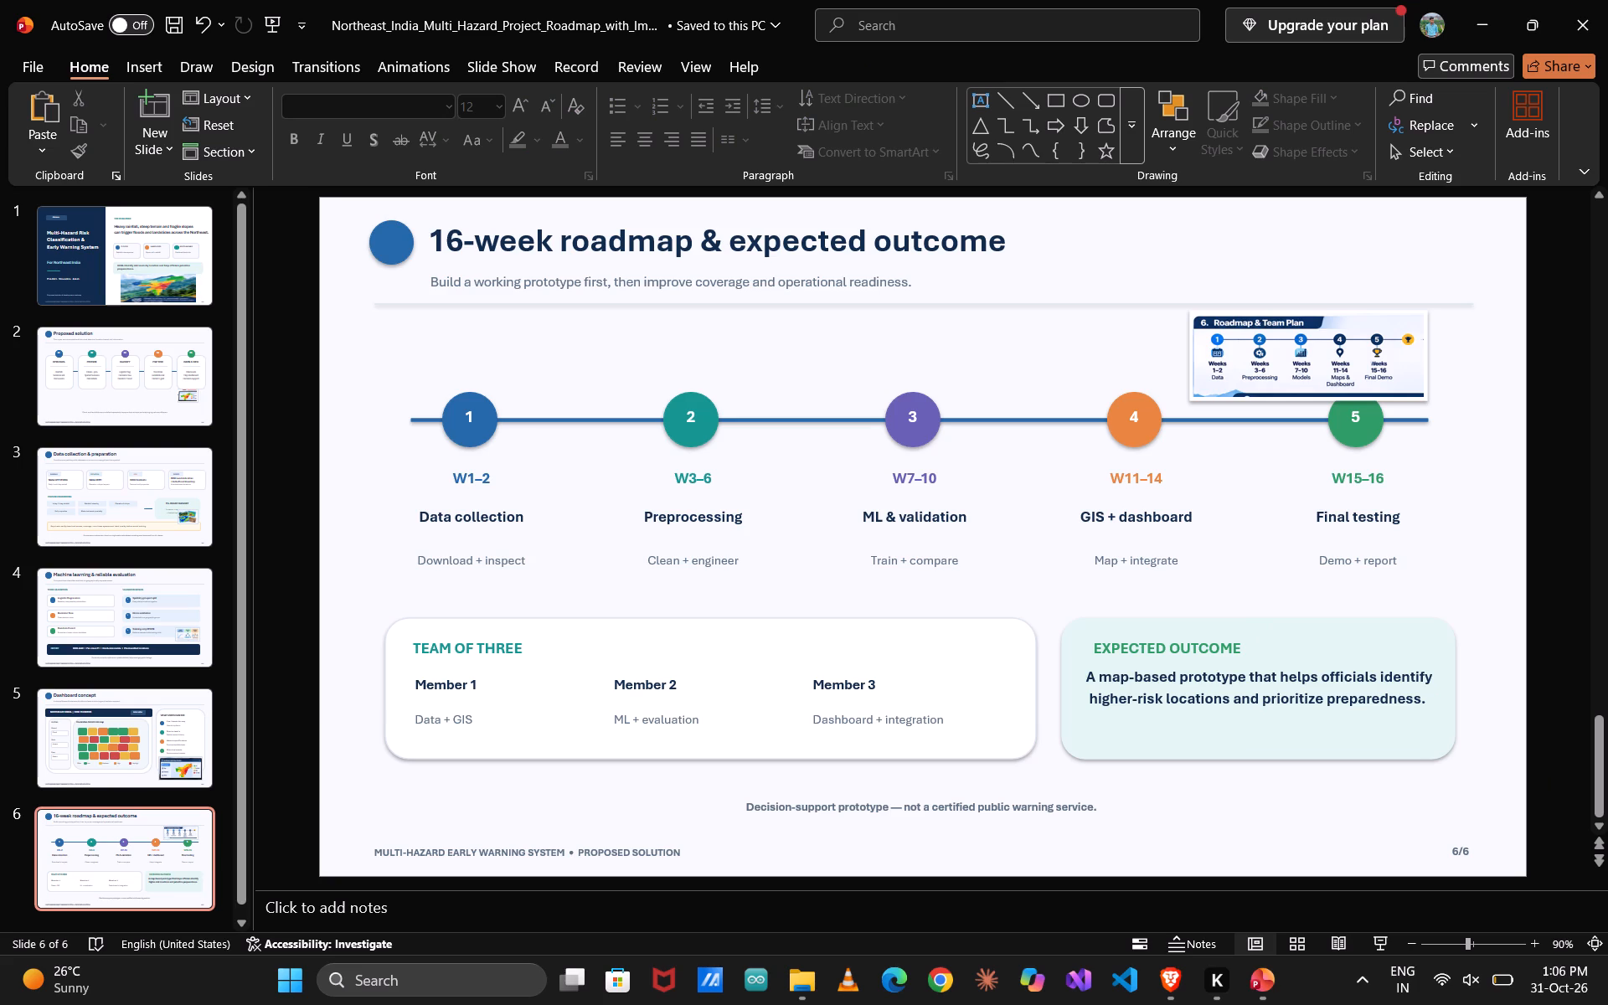
Delete the "Member 3" label and its "Dashboard + integration" role text from the team card.
{"action": "left_click_drag", "start_coordinate": [817, 683], "coordinate": [943, 726]}
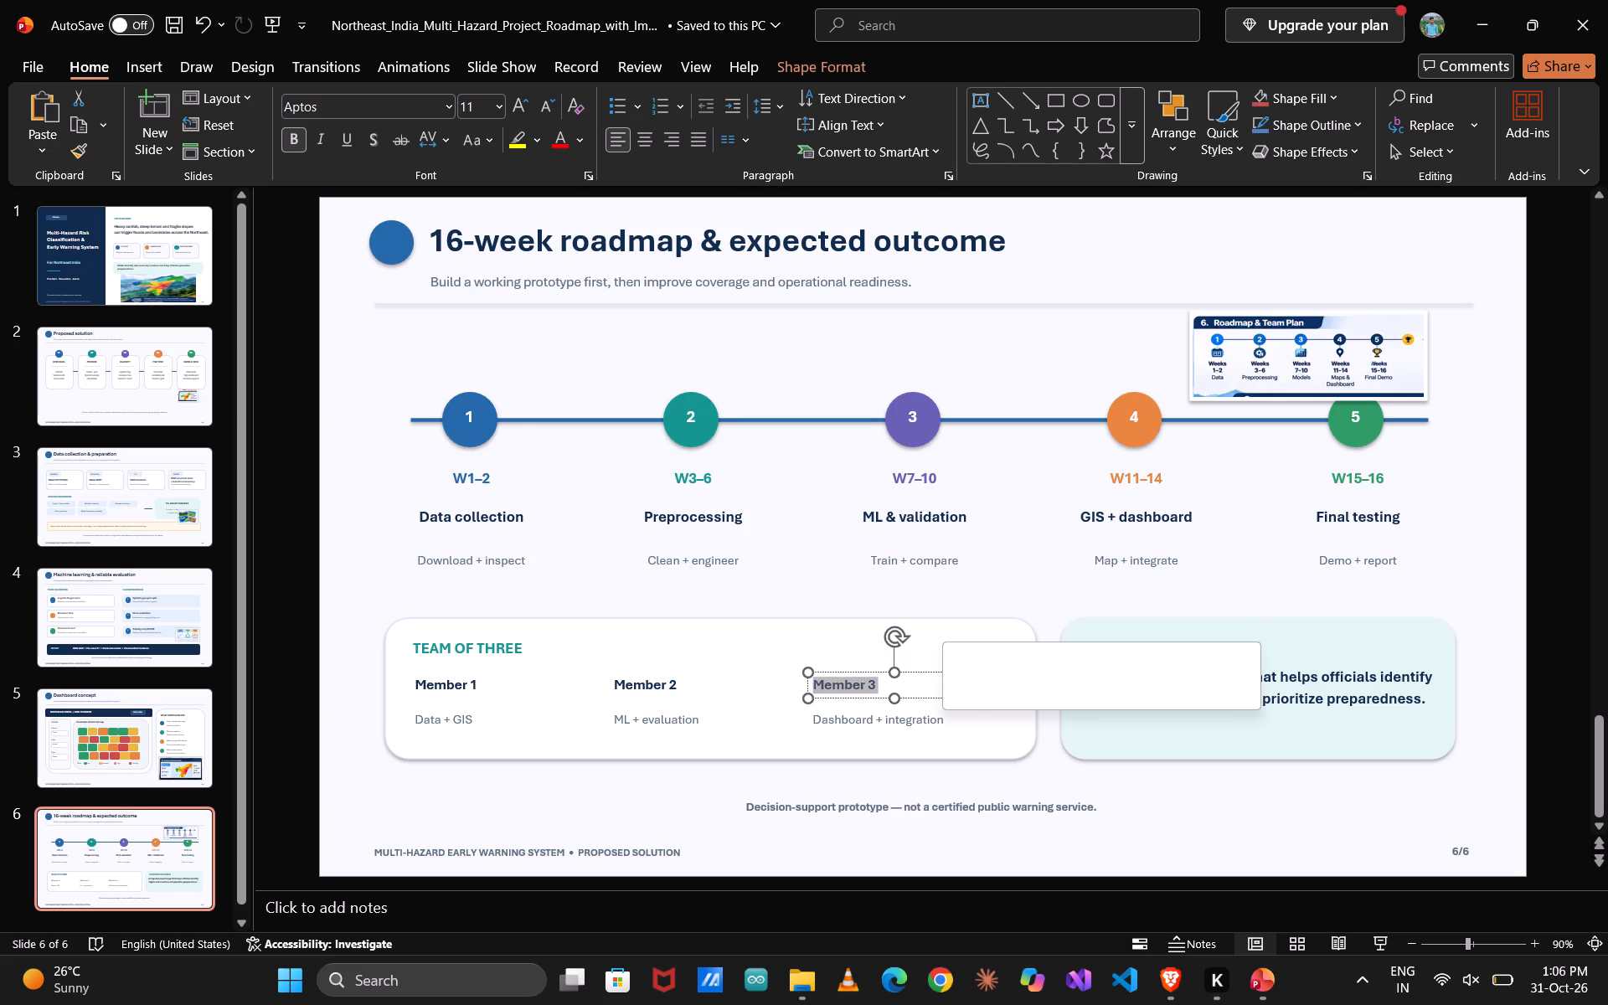
{"action": "key", "text": "BackSpace"}
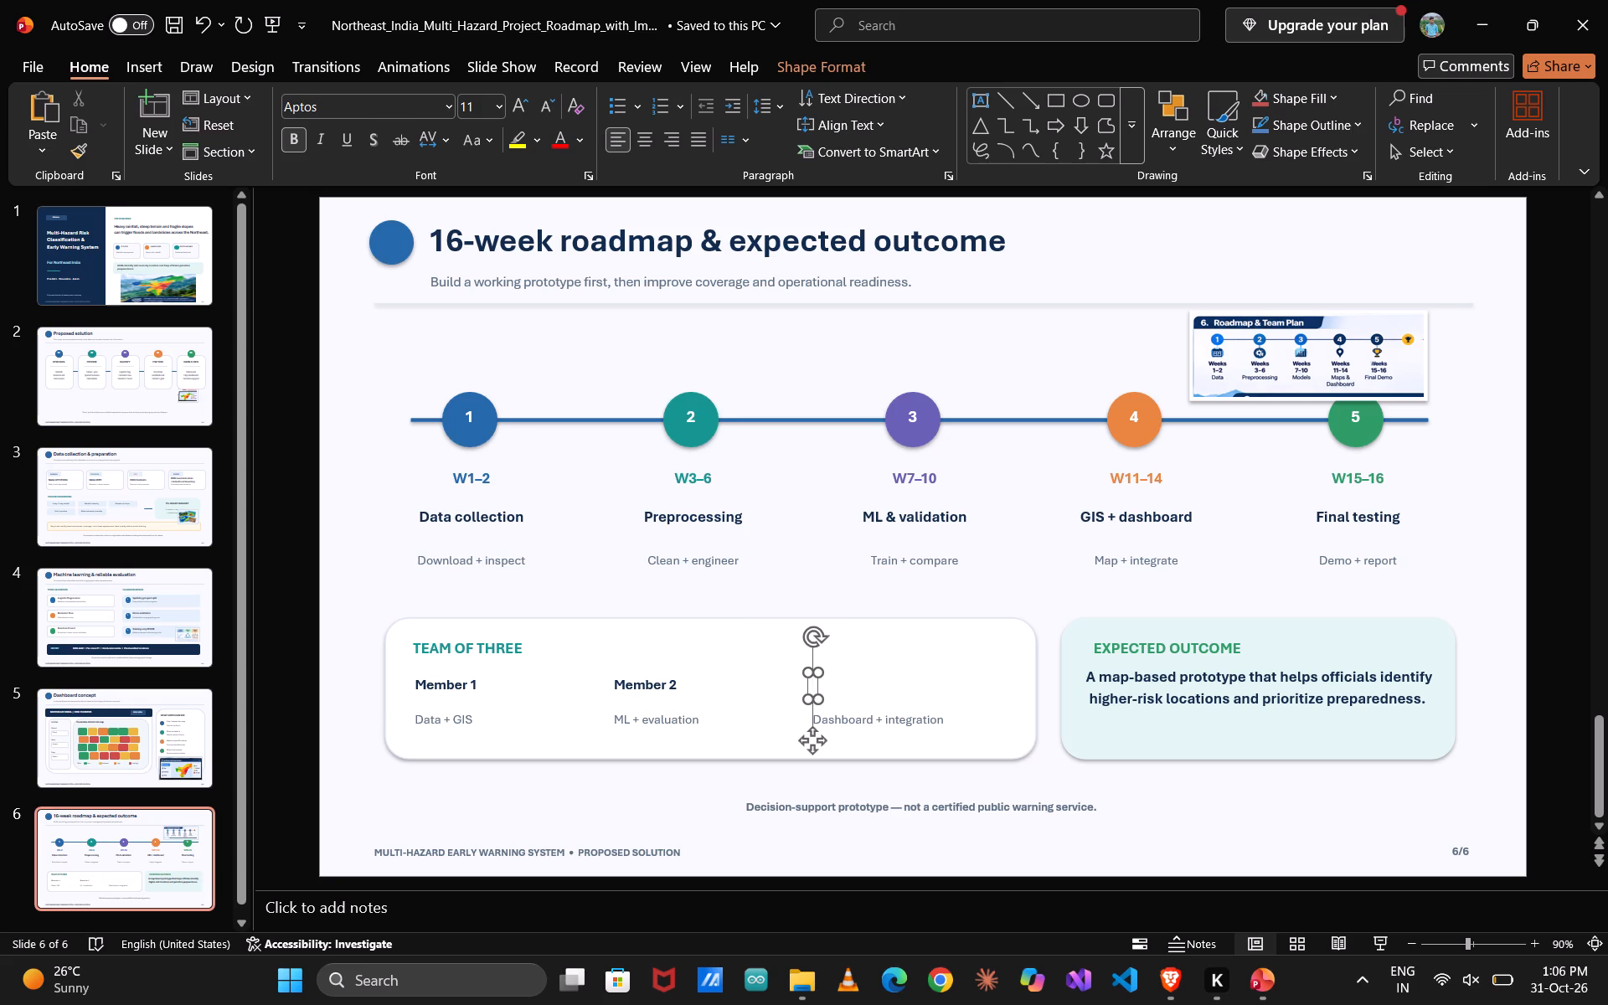
{"action": "key", "text": "Delete"}
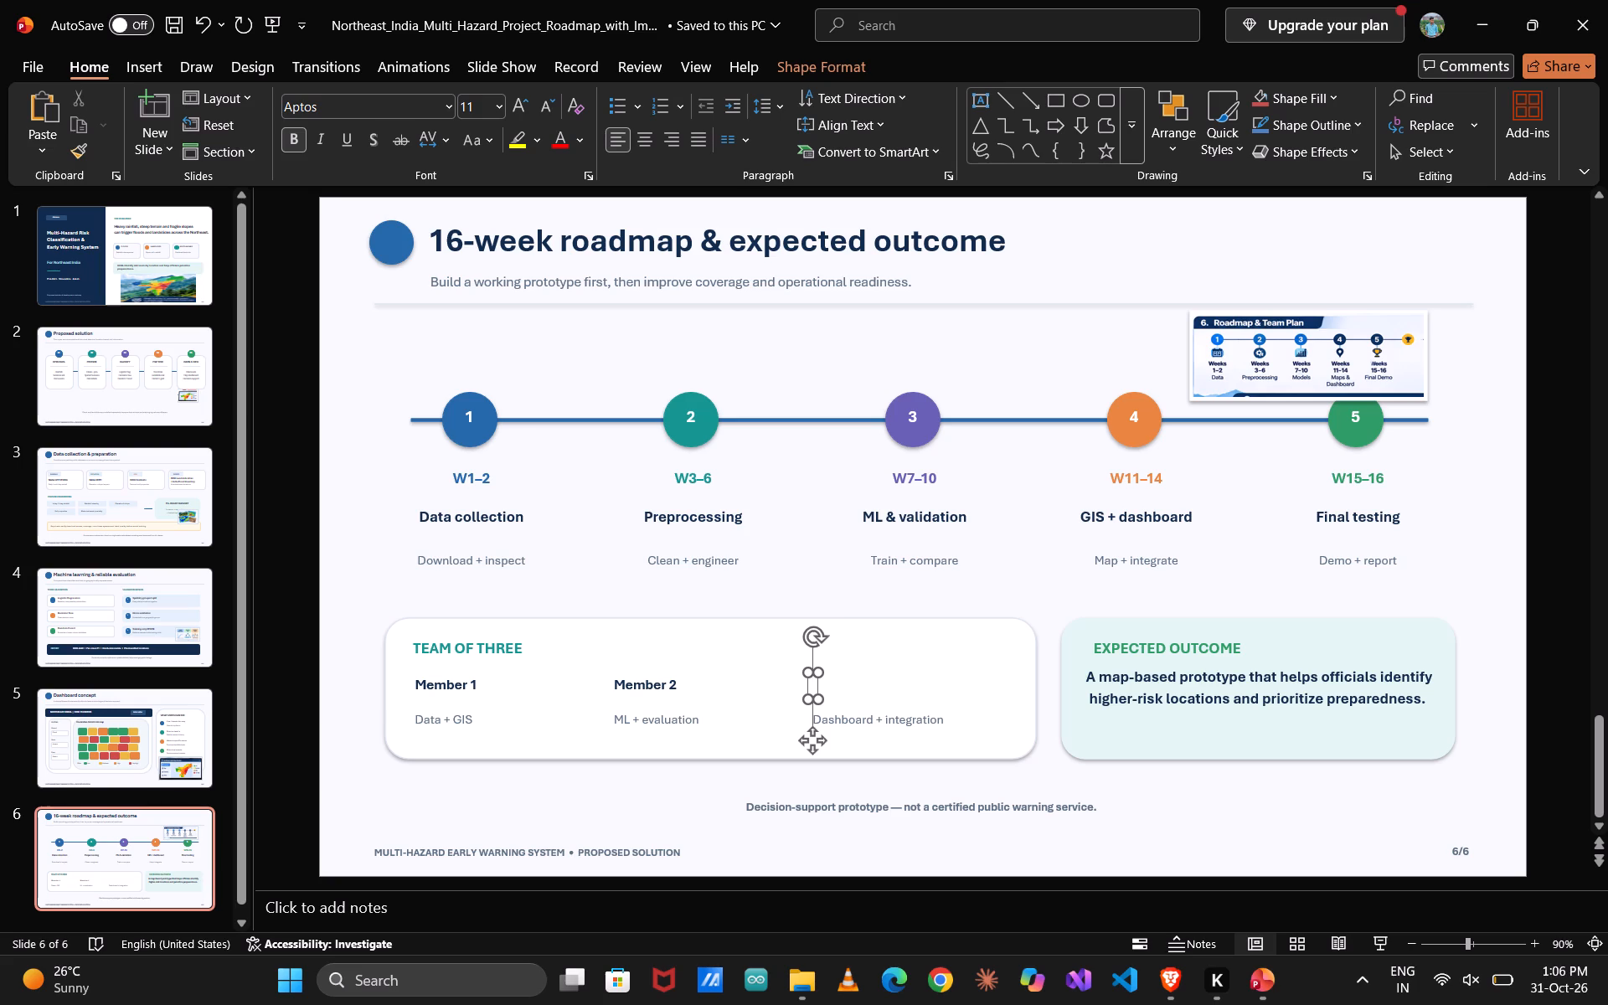
{"action": "double_click", "coordinate": [843, 718]}
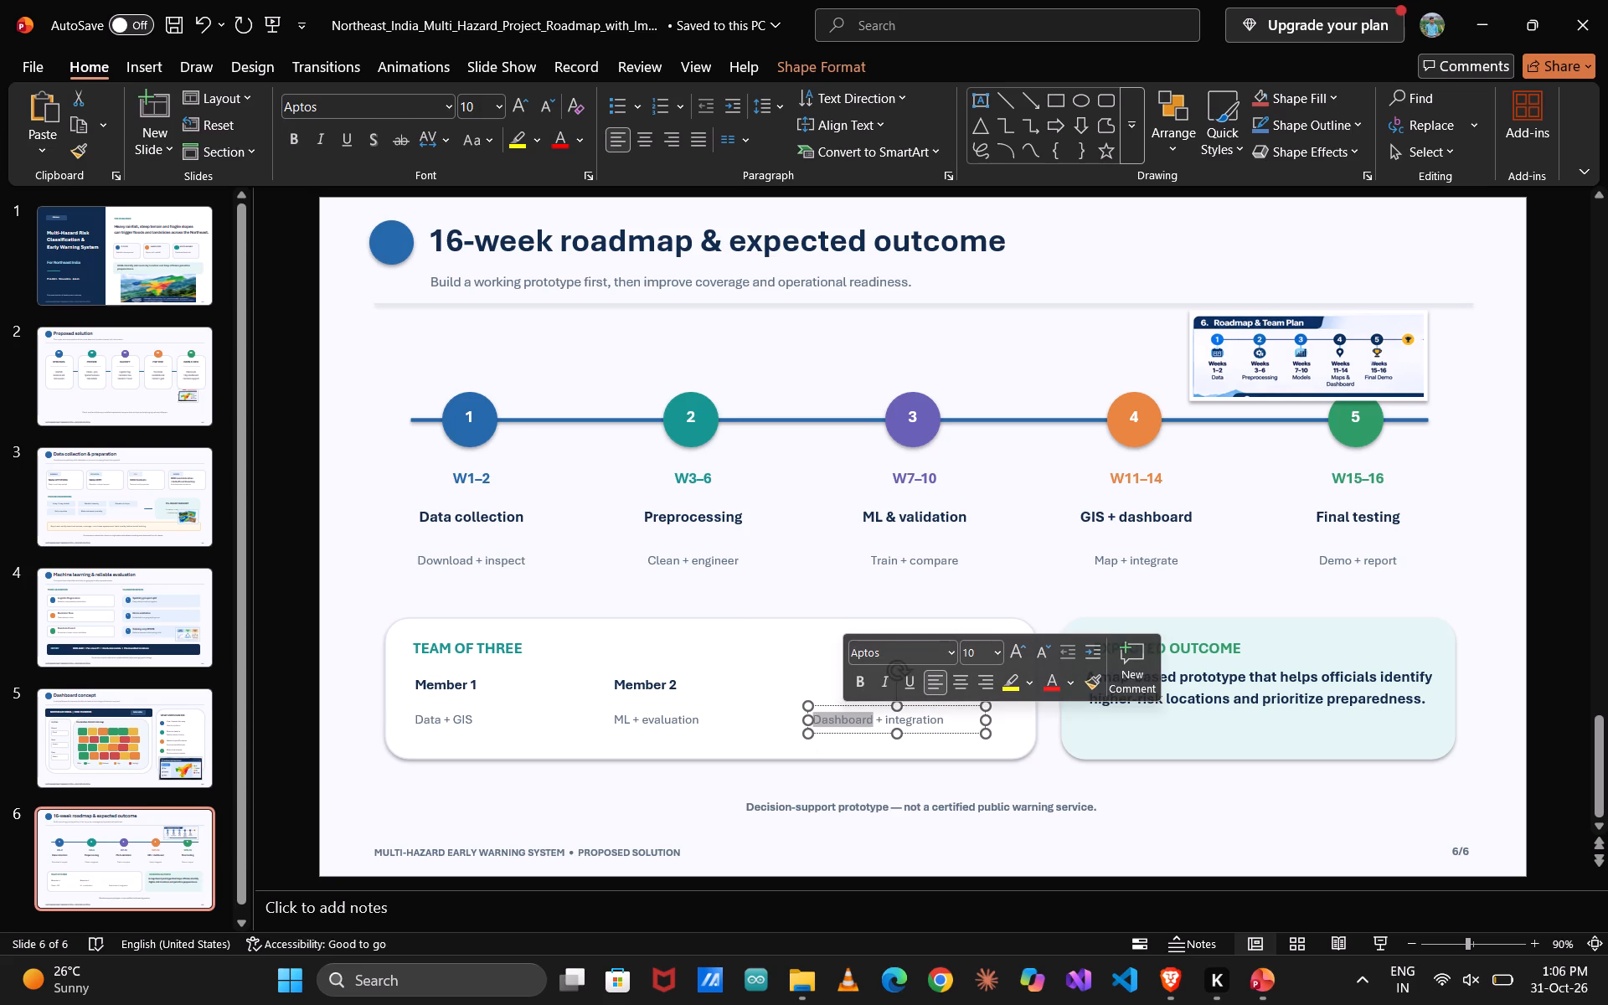
{"action": "left_click_drag", "start_coordinate": [961, 726], "coordinate": [897, 676]}
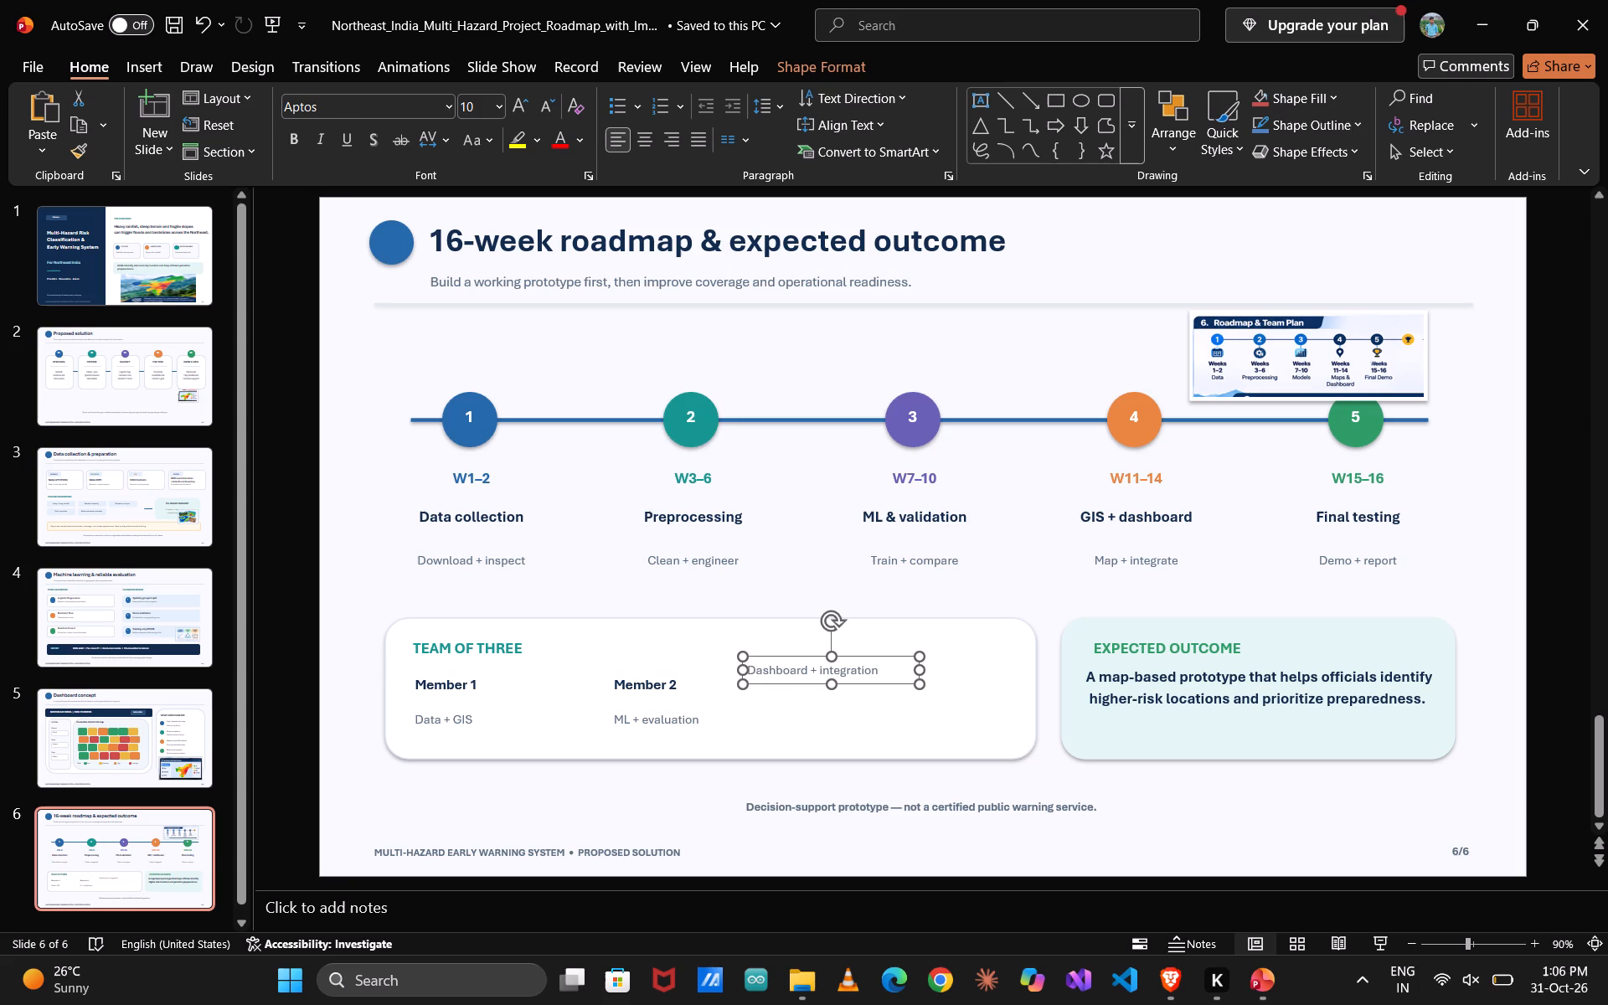
{"action": "key", "text": "Delete"}
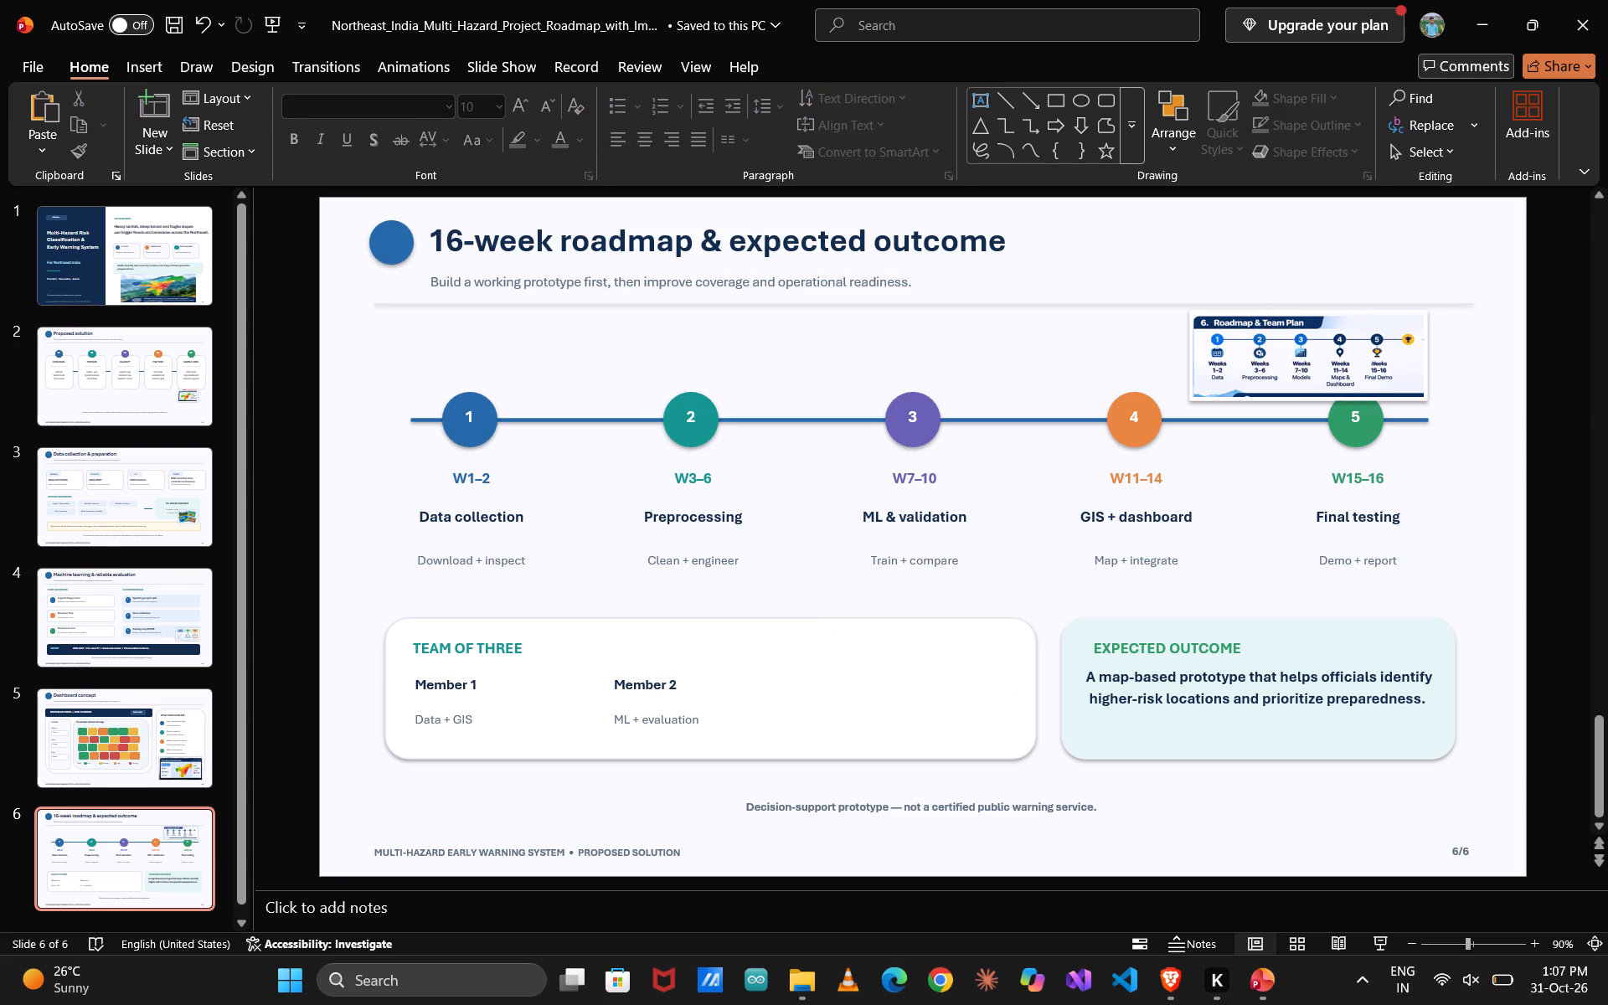
Delete the white team card background and the "TEAM OF THREE" heading.
{"action": "left_click", "coordinate": [831, 716]}
{"action": "key", "text": "Delete"}
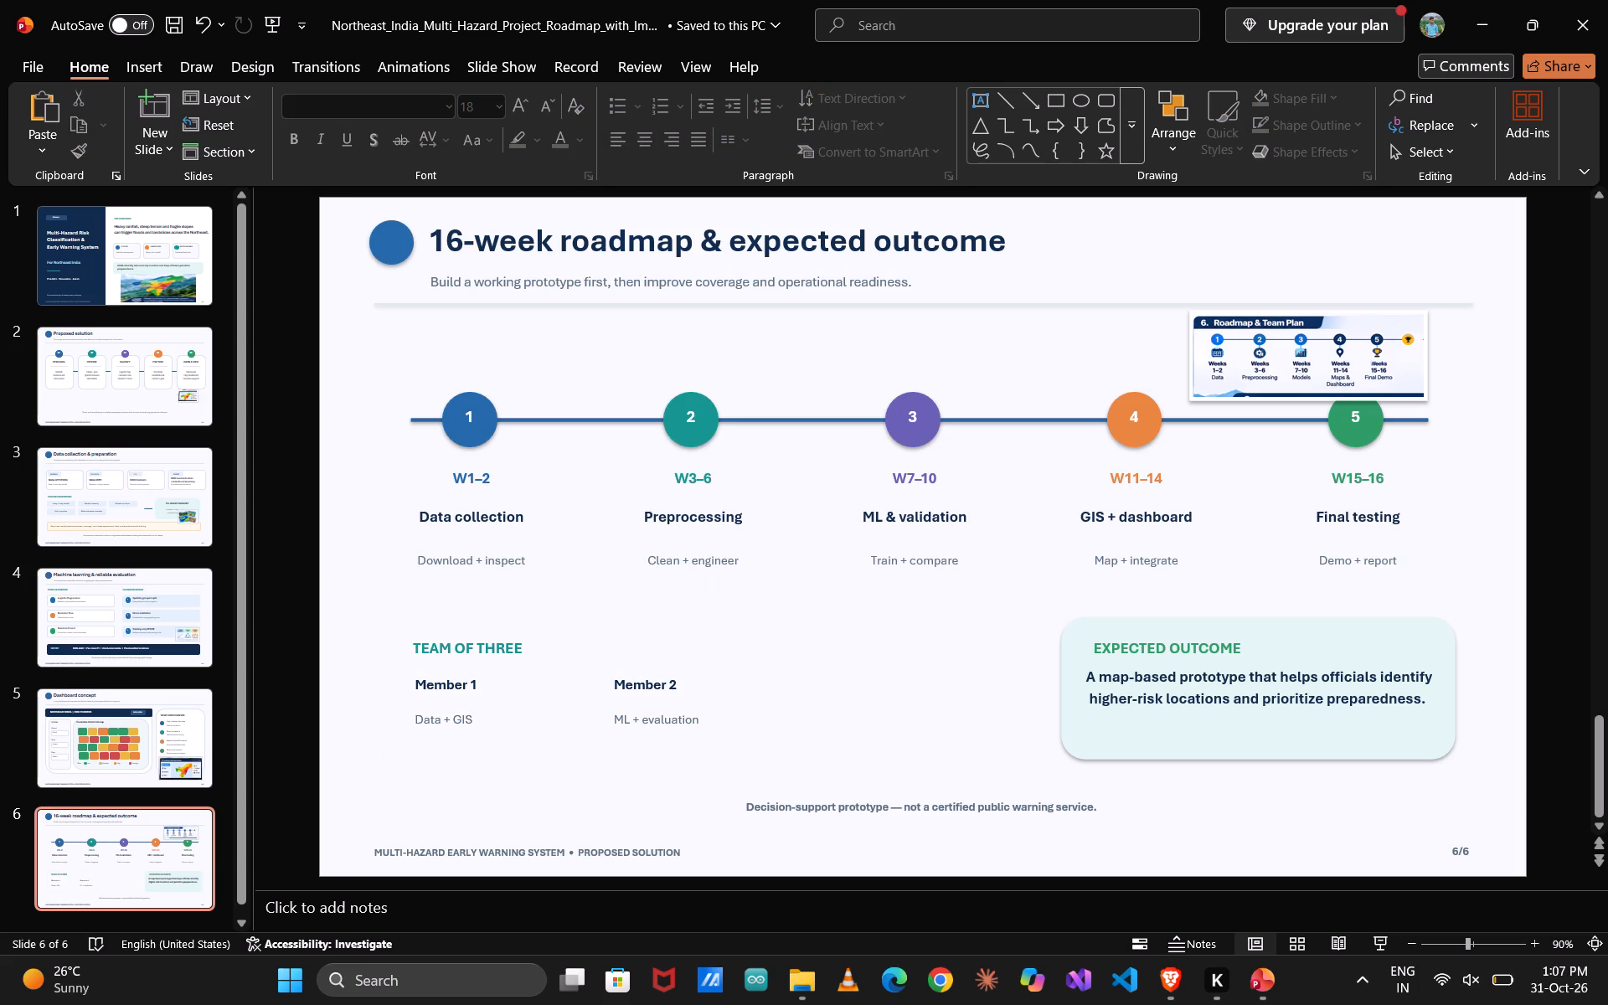
{"action": "left_click", "coordinate": [503, 648]}
{"action": "key", "text": "Delete"}
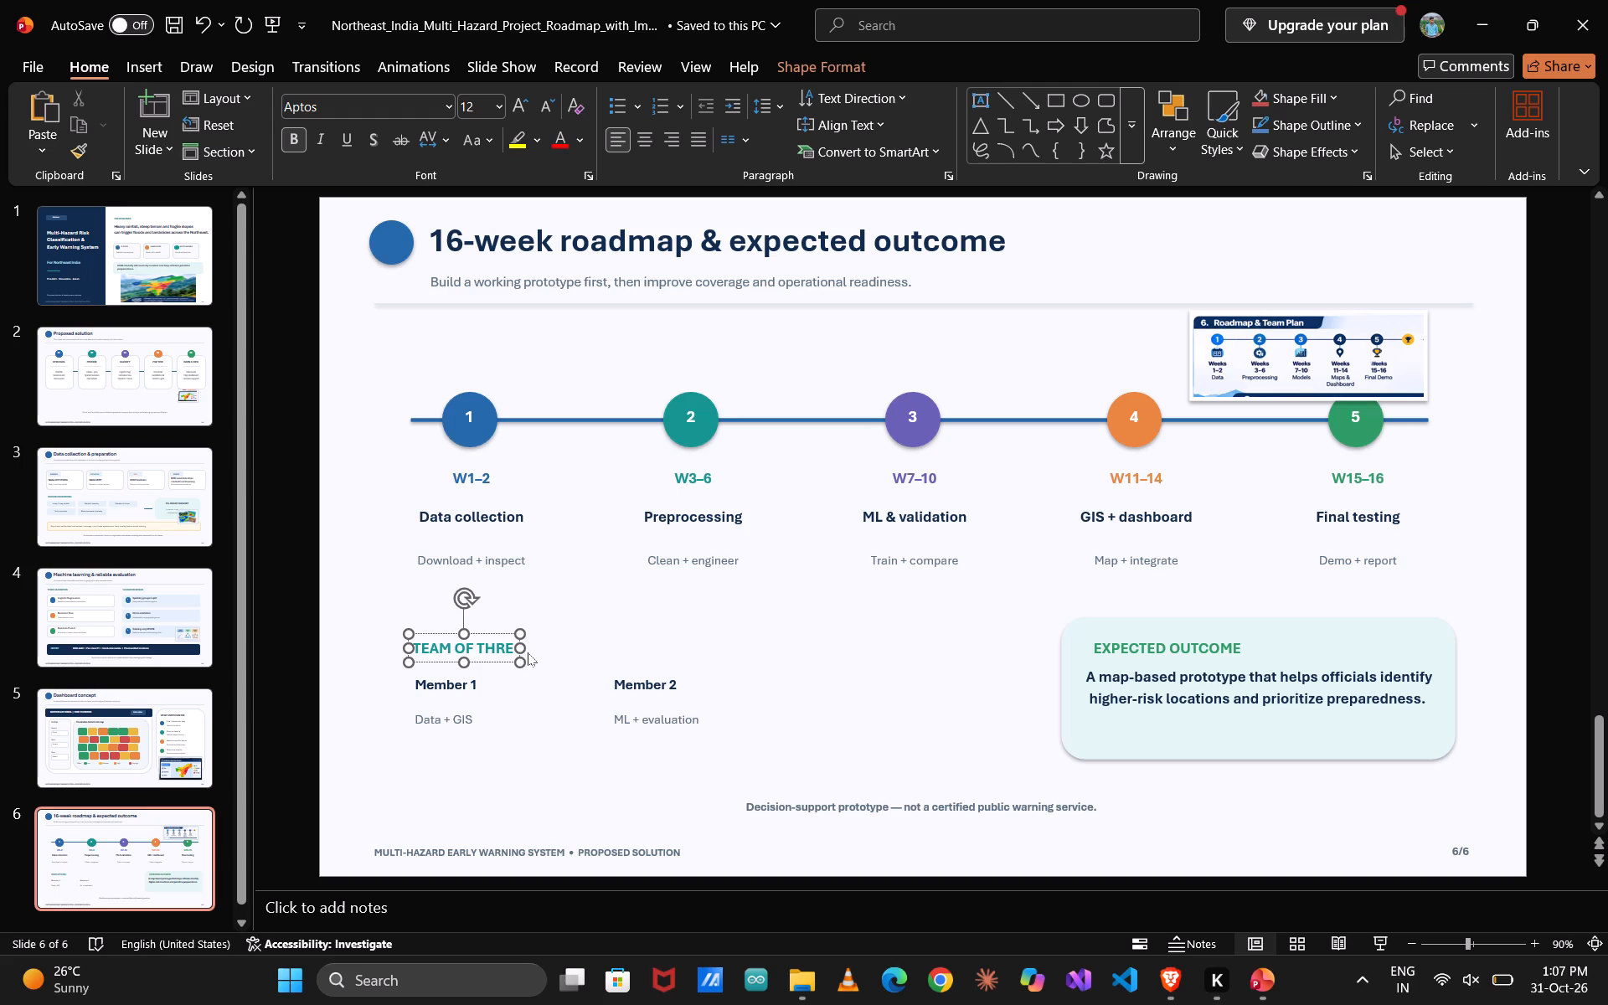
{"action": "left_click", "coordinate": [575, 625]}
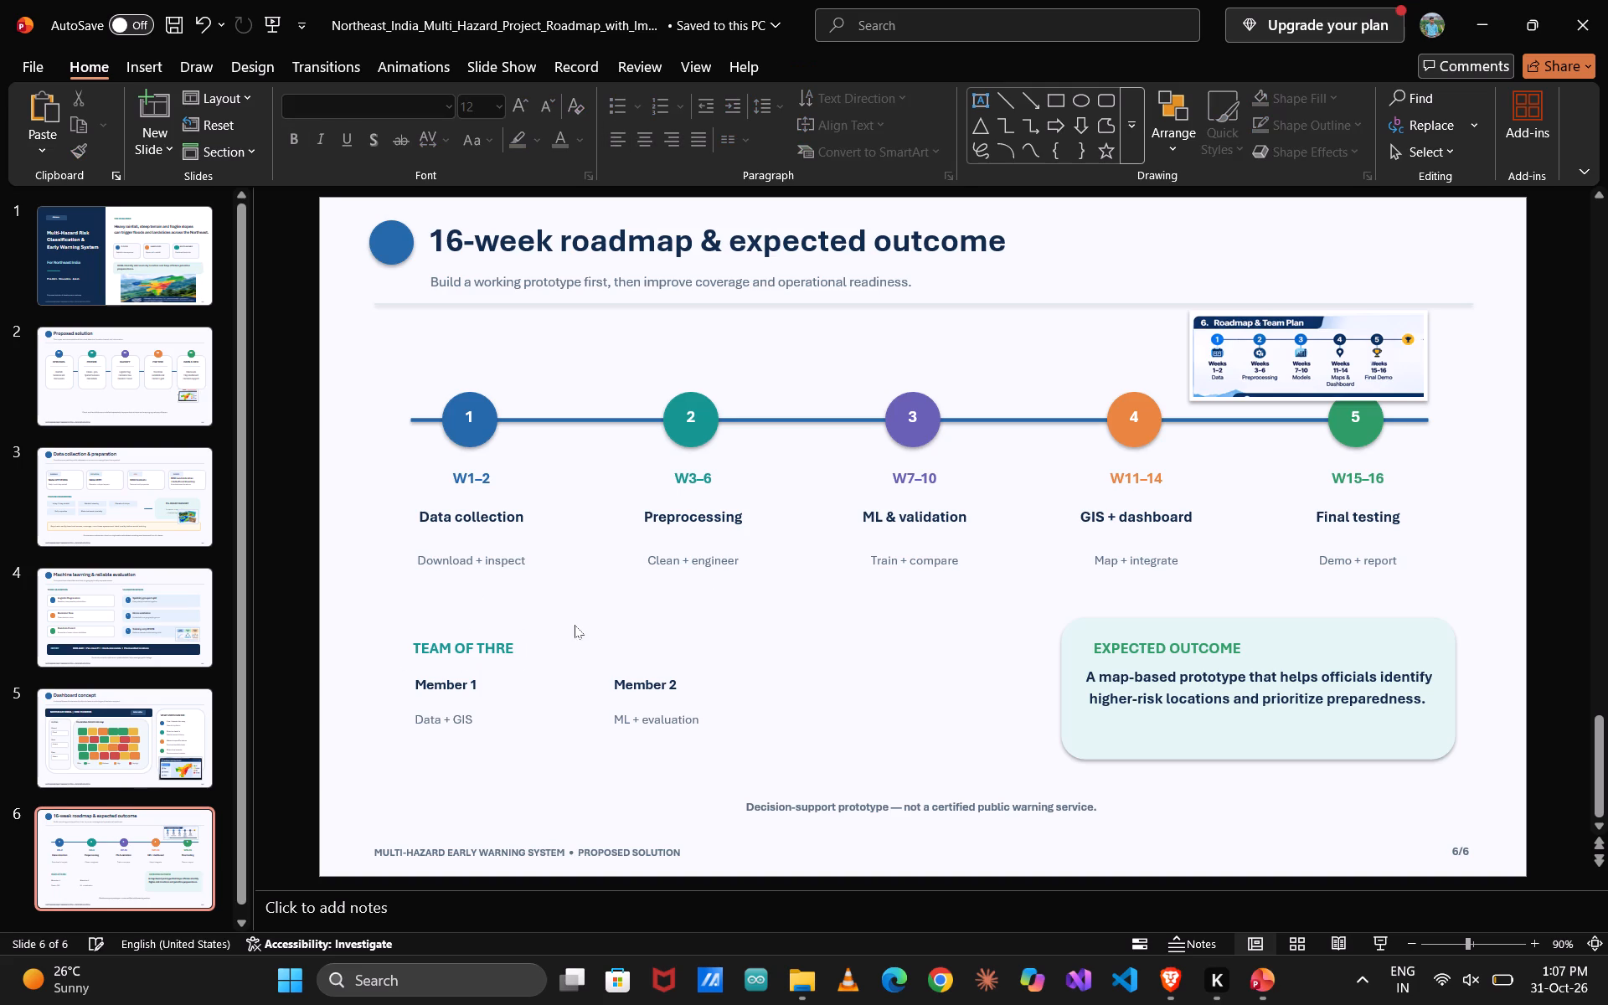
{"action": "left_click", "coordinate": [493, 641]}
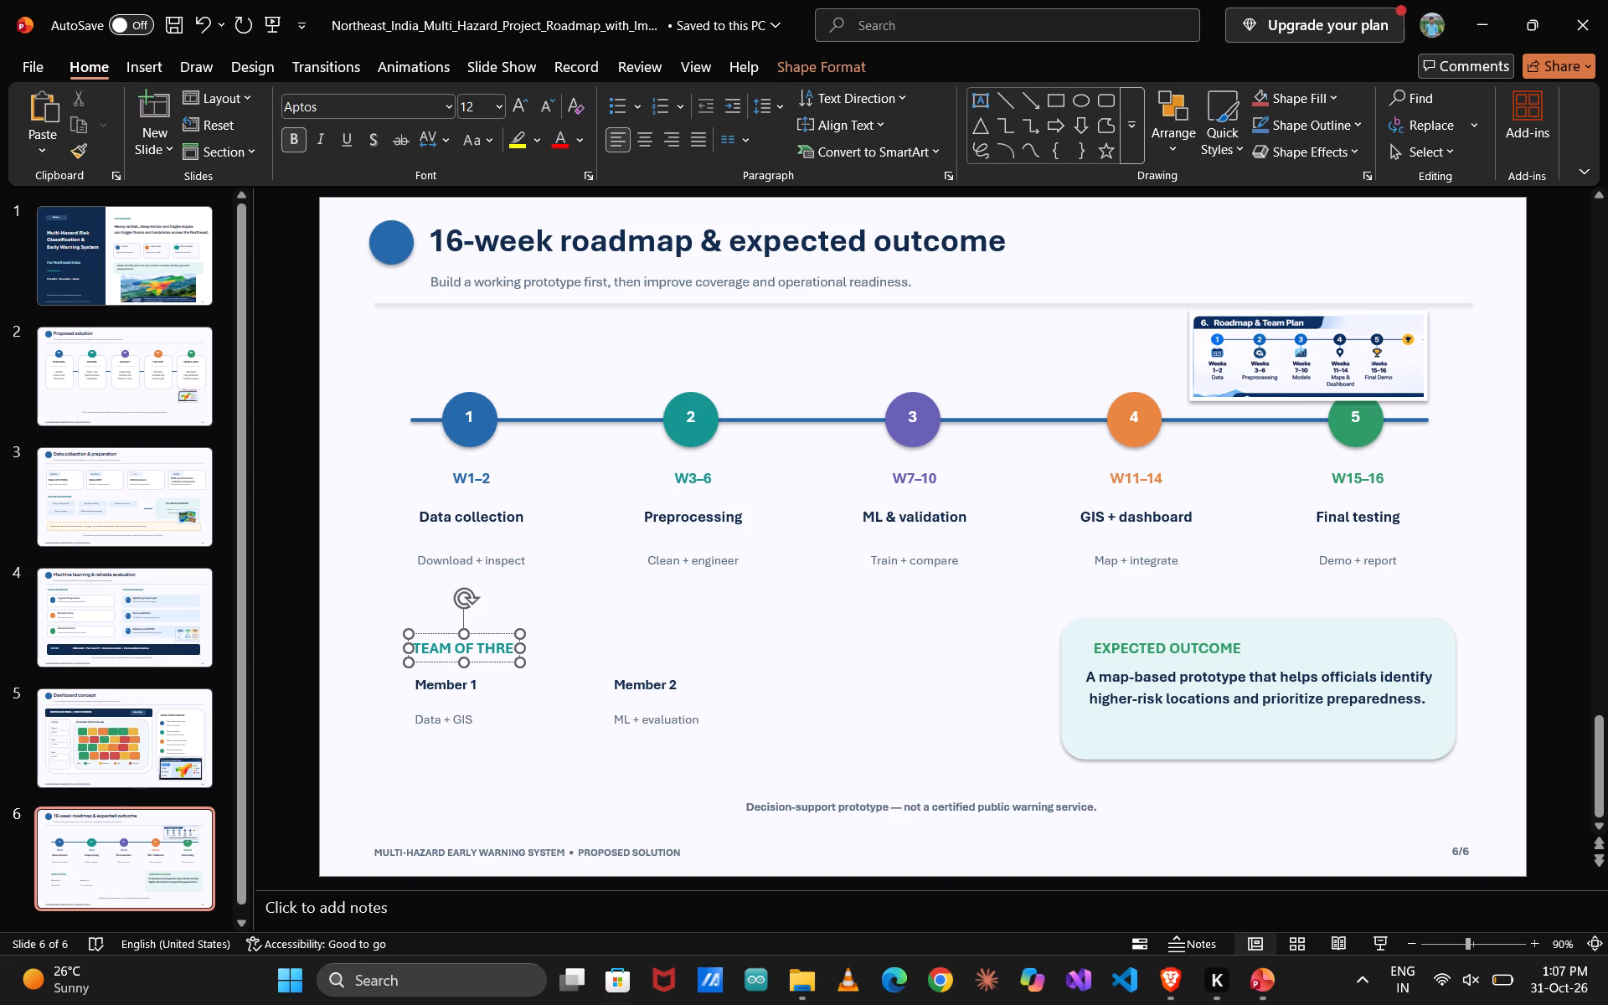
{"action": "left_click", "coordinate": [479, 635]}
{"action": "key", "text": "Delete"}
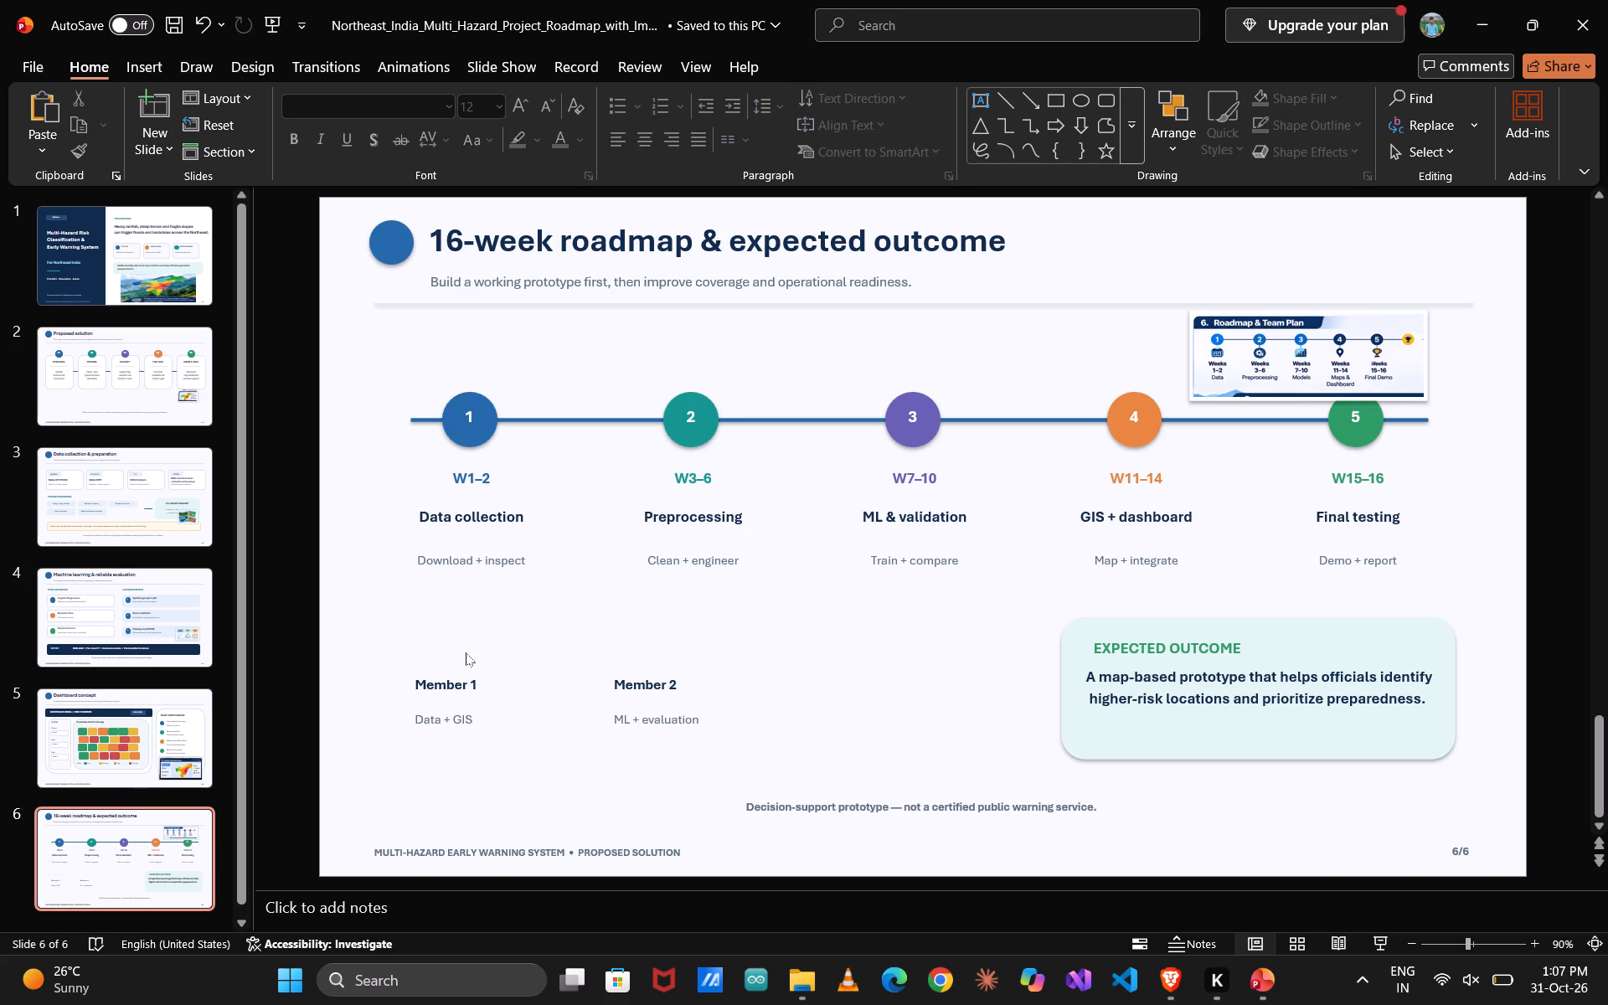
Delete the remaining "Member 1" and "Member 2" labels with their "Data + GIS" and "ML + evaluation" role texts.
{"action": "left_click", "coordinate": [455, 684]}
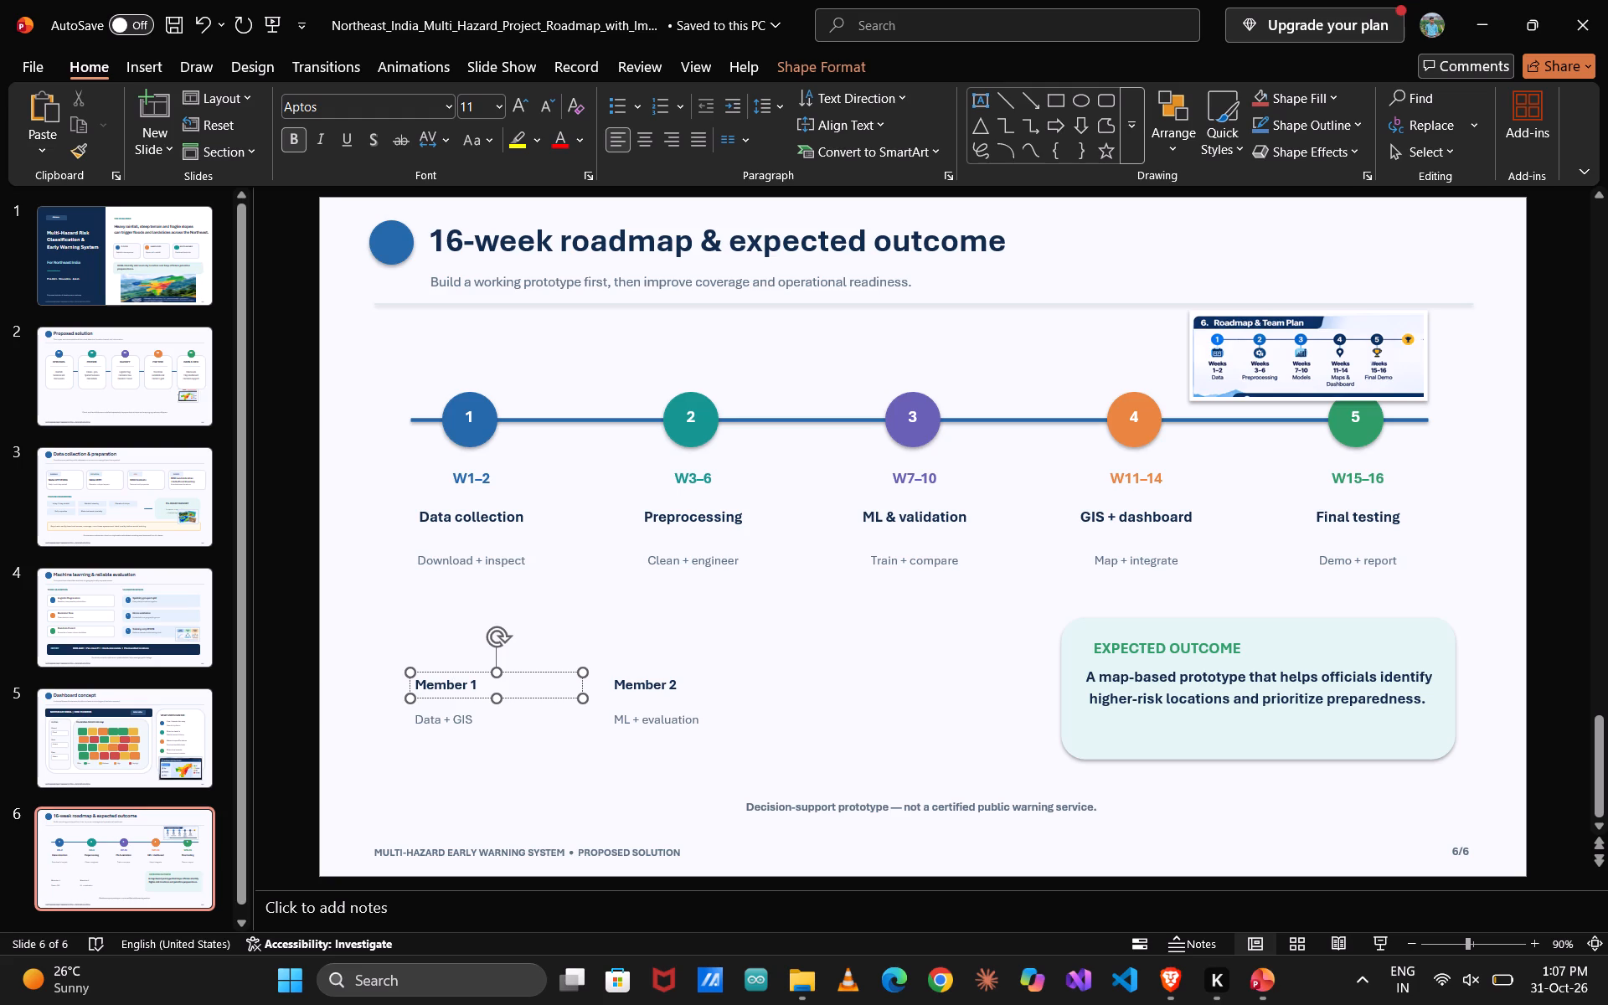
{"action": "left_click", "coordinate": [530, 678]}
{"action": "key", "text": "Delete"}
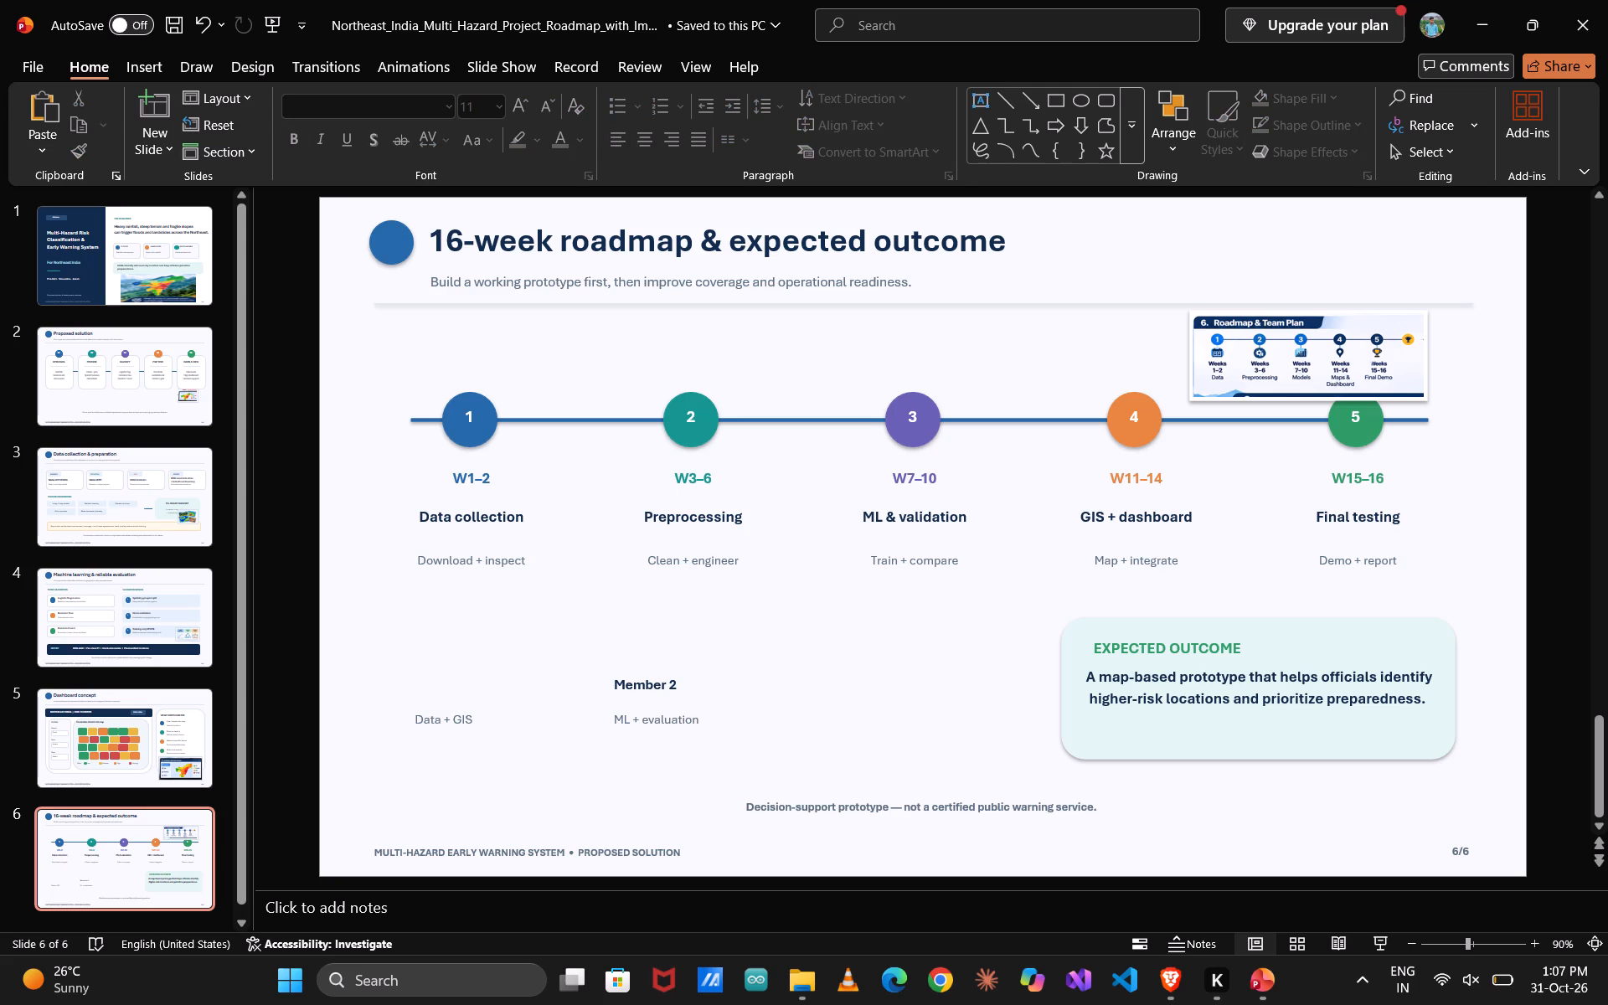
{"action": "left_click", "coordinate": [701, 689]}
{"action": "key", "text": "Delete"}
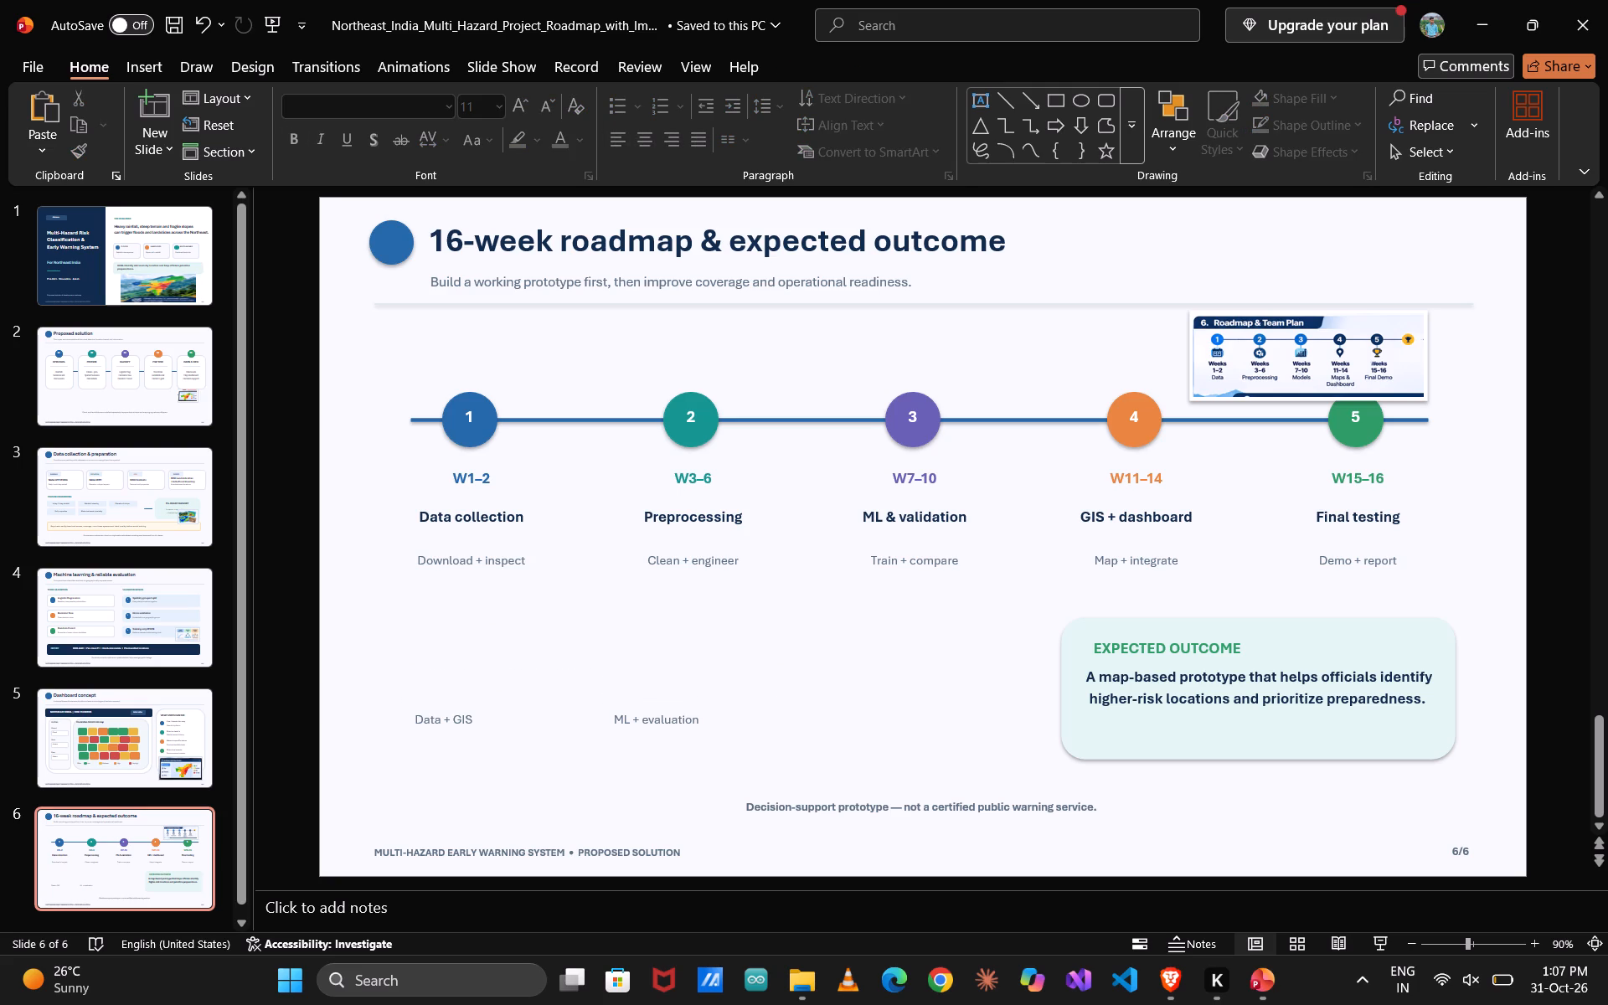
{"action": "left_click", "coordinate": [673, 727]}
{"action": "left_click", "coordinate": [737, 724]}
{"action": "key", "text": "Delete"}
{"action": "left_click", "coordinate": [459, 729]}
{"action": "key", "text": "Delete"}
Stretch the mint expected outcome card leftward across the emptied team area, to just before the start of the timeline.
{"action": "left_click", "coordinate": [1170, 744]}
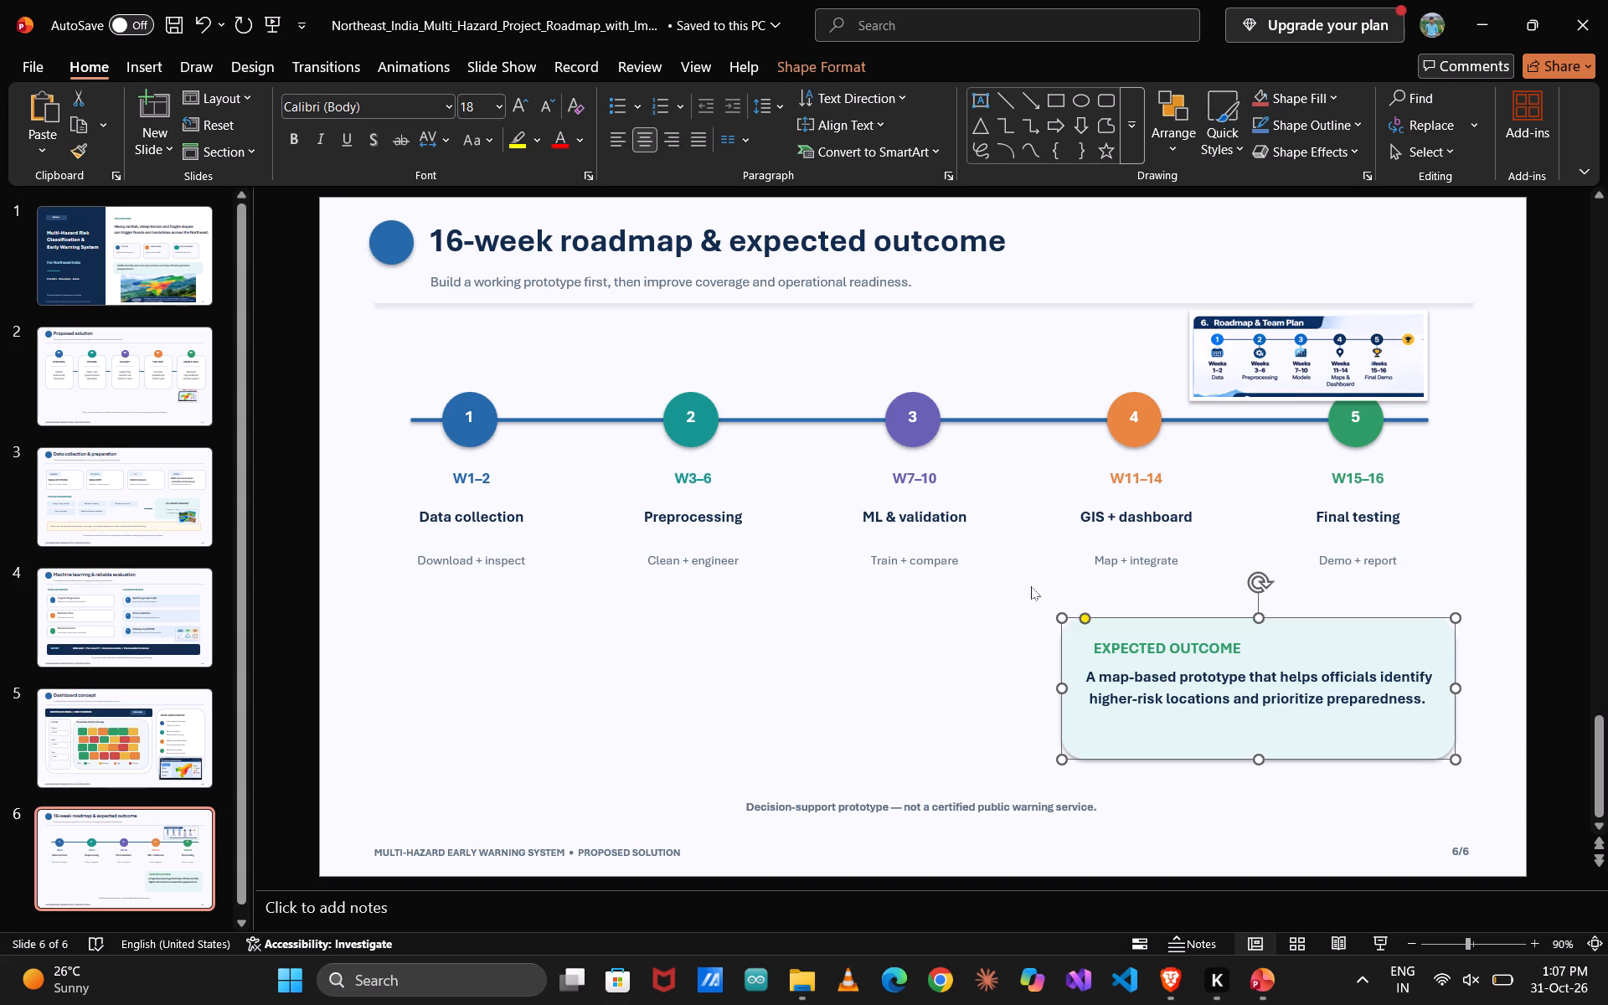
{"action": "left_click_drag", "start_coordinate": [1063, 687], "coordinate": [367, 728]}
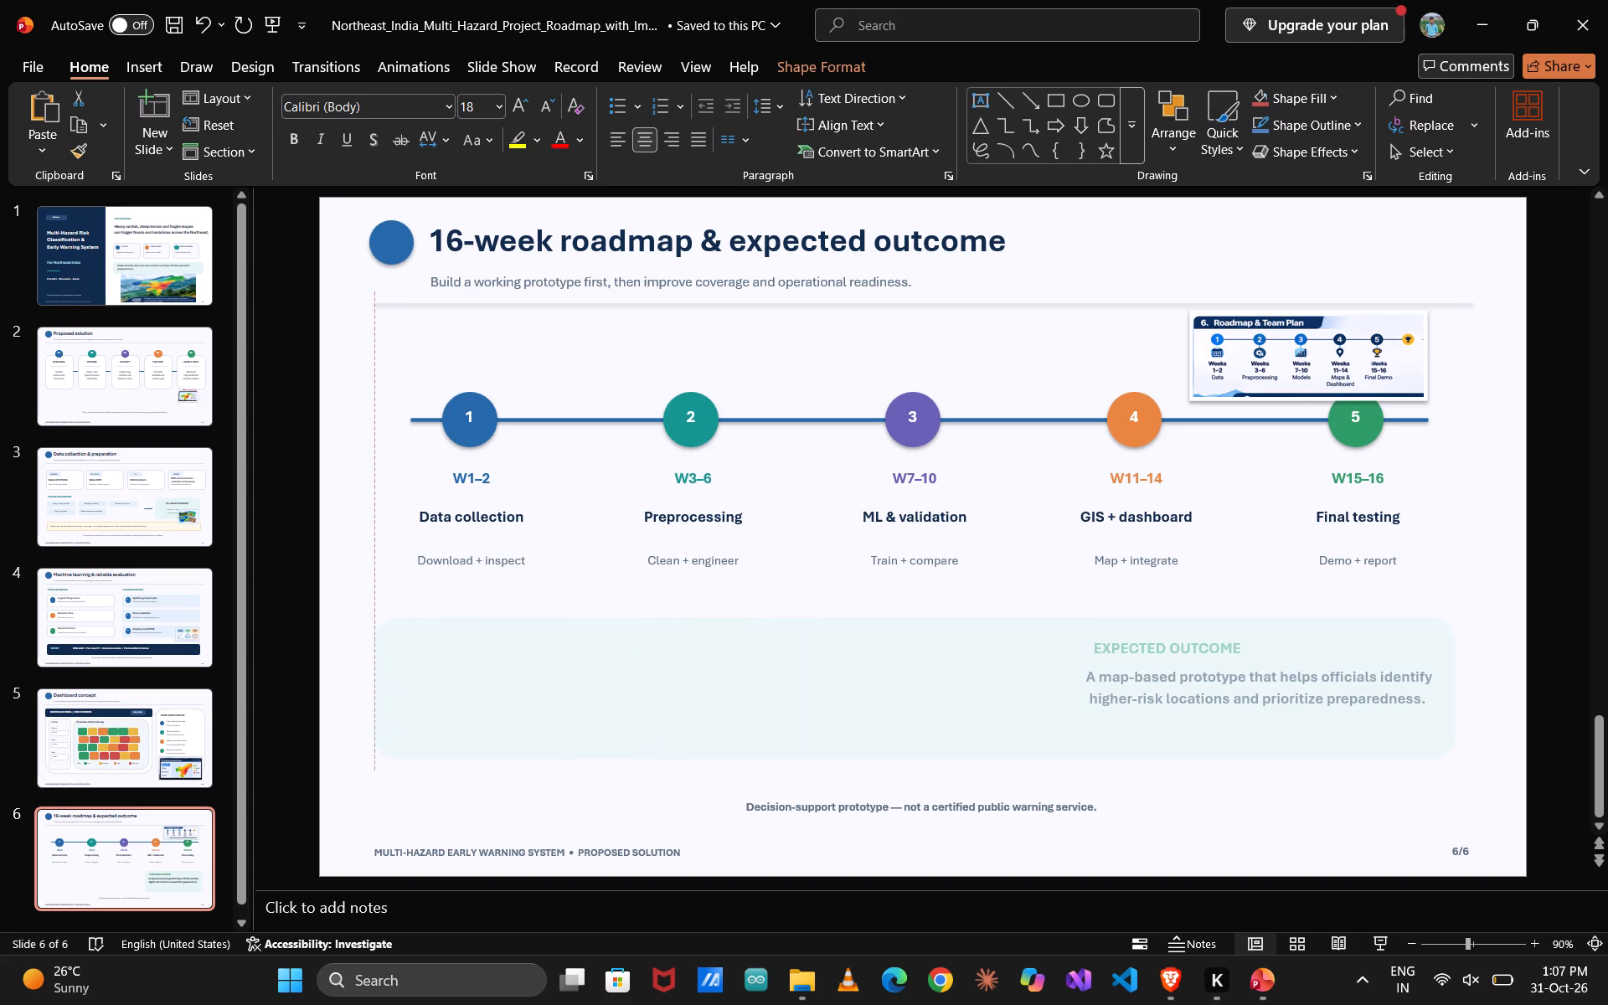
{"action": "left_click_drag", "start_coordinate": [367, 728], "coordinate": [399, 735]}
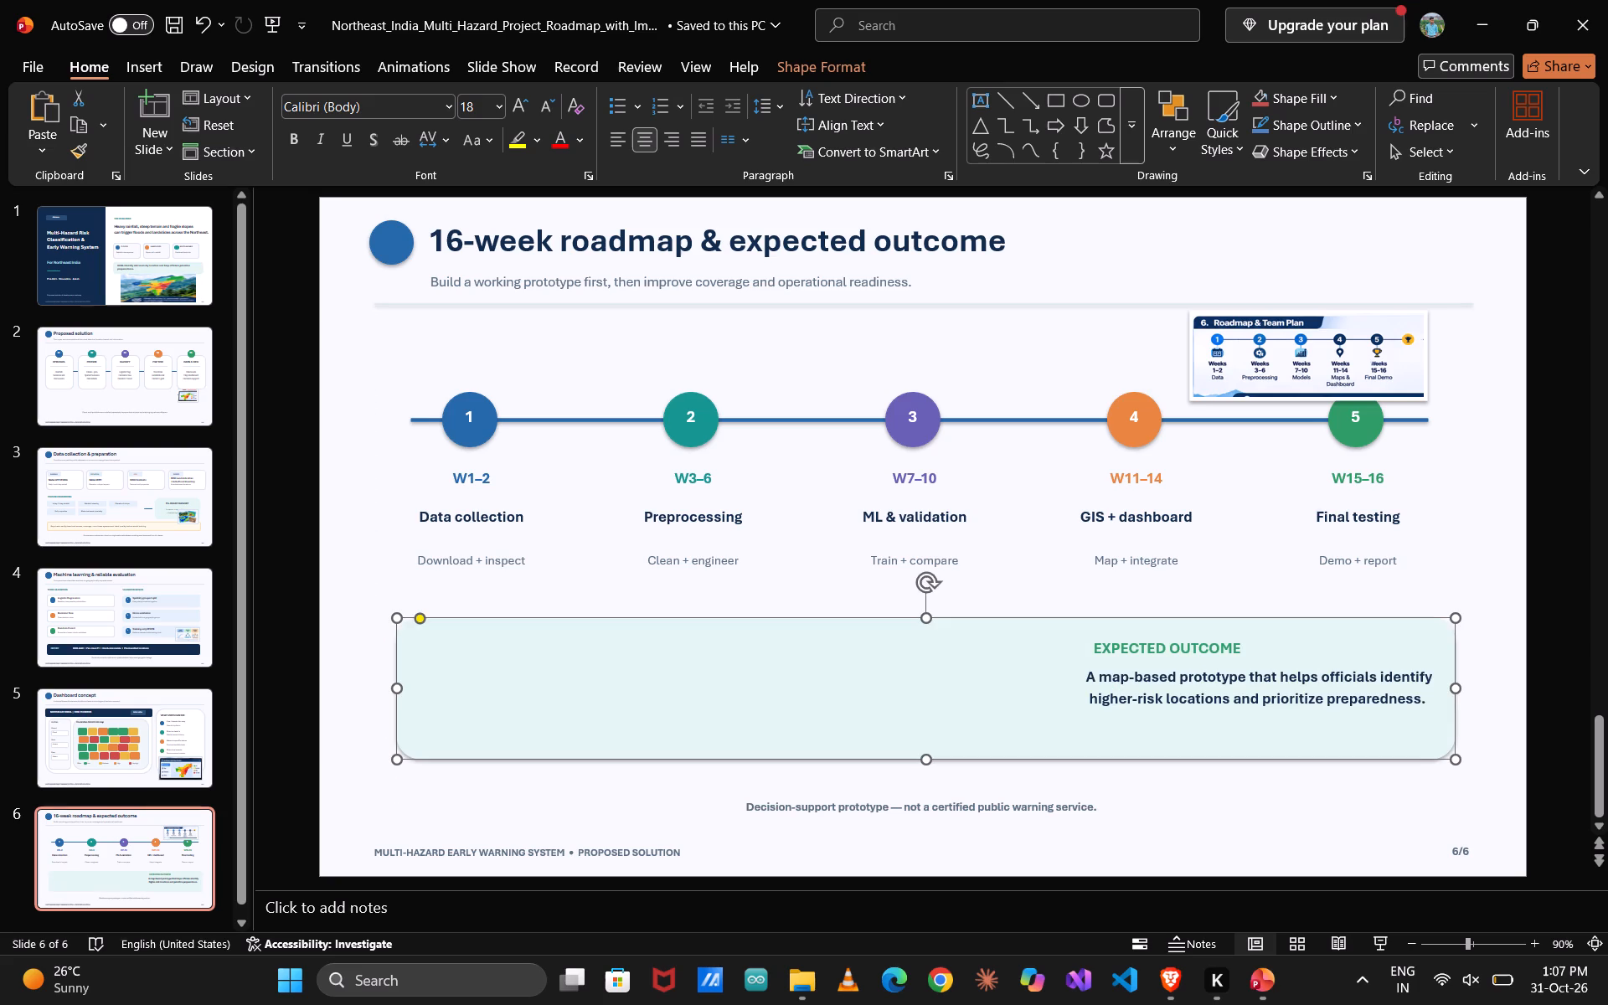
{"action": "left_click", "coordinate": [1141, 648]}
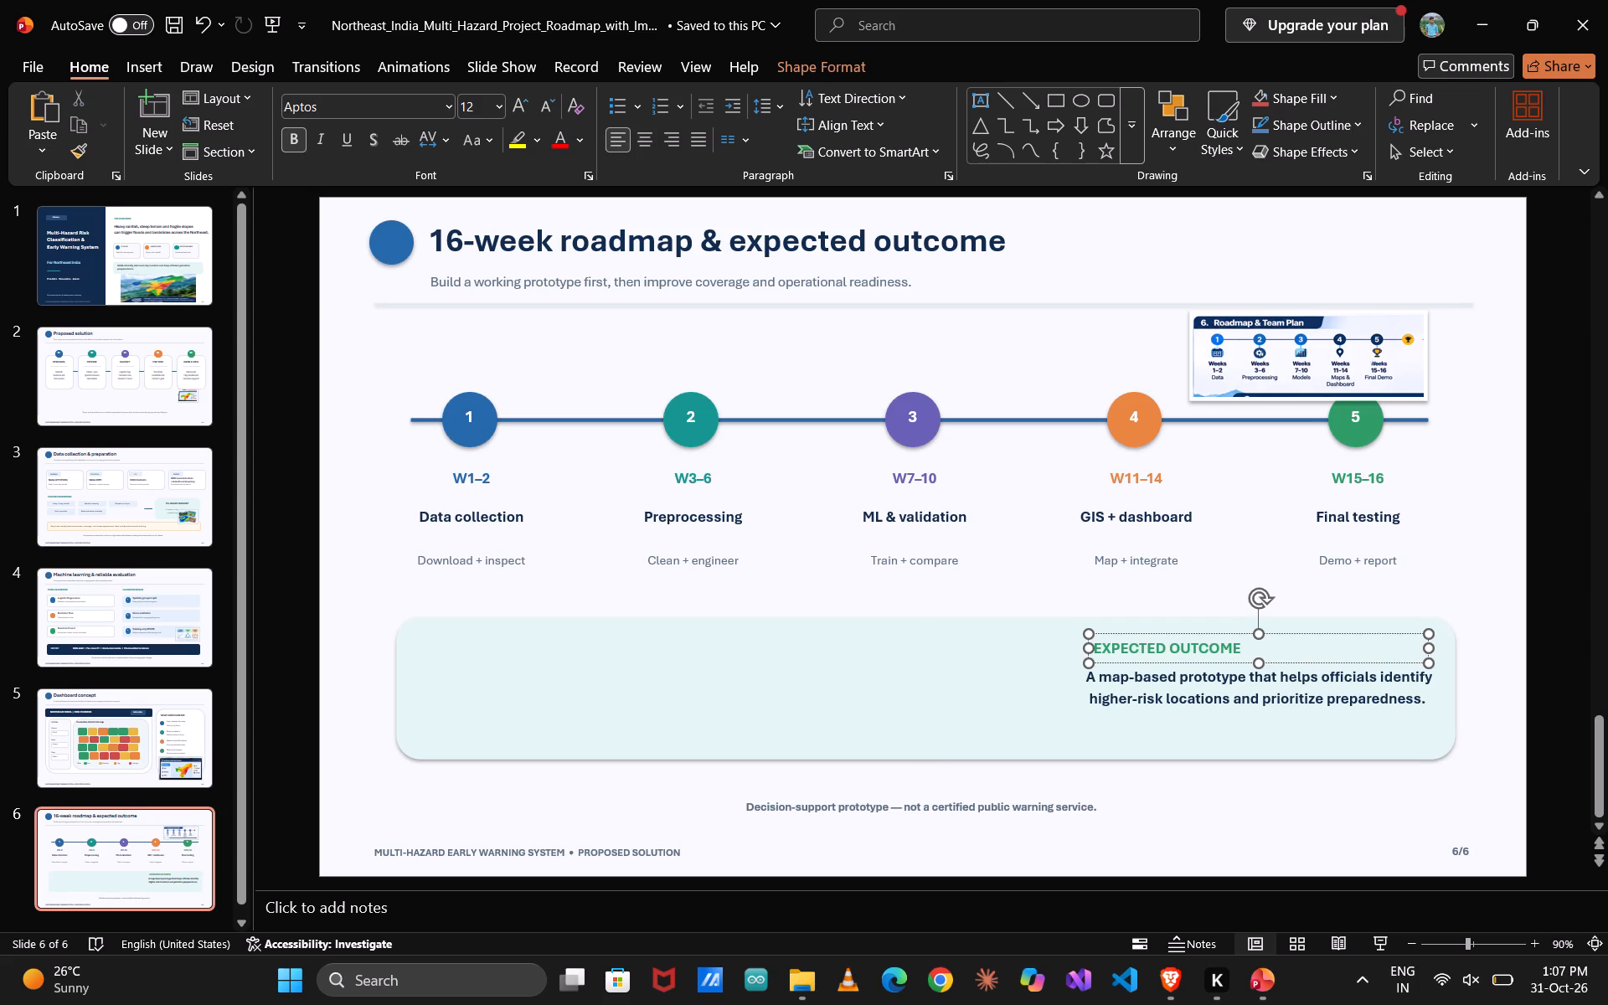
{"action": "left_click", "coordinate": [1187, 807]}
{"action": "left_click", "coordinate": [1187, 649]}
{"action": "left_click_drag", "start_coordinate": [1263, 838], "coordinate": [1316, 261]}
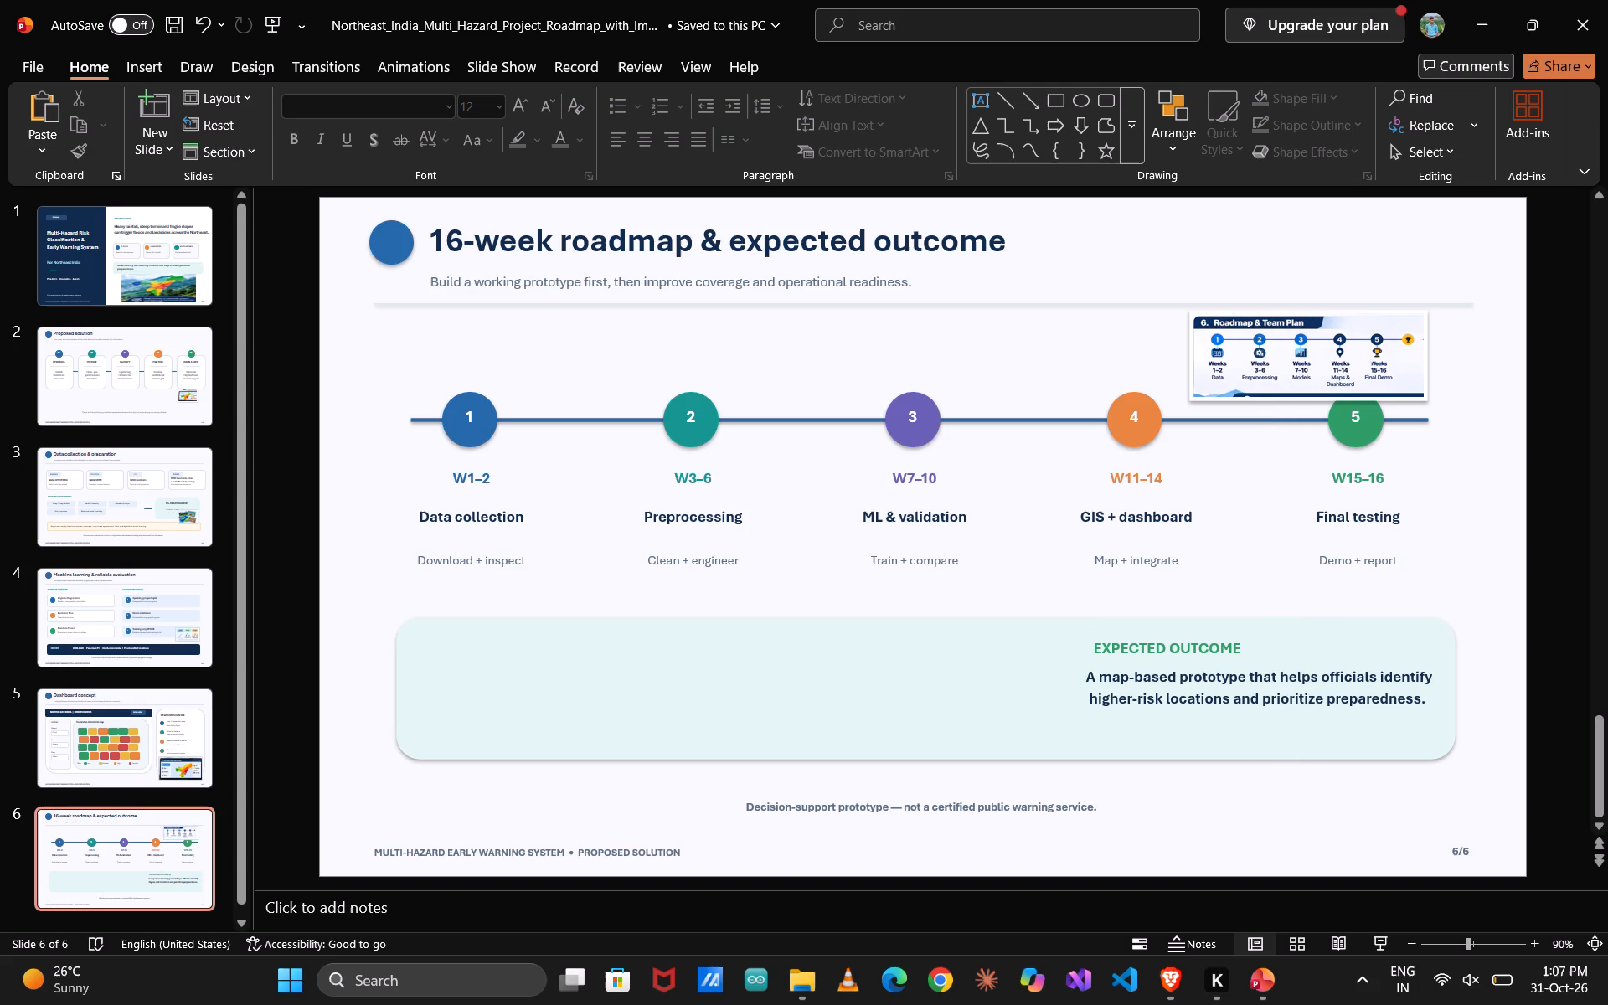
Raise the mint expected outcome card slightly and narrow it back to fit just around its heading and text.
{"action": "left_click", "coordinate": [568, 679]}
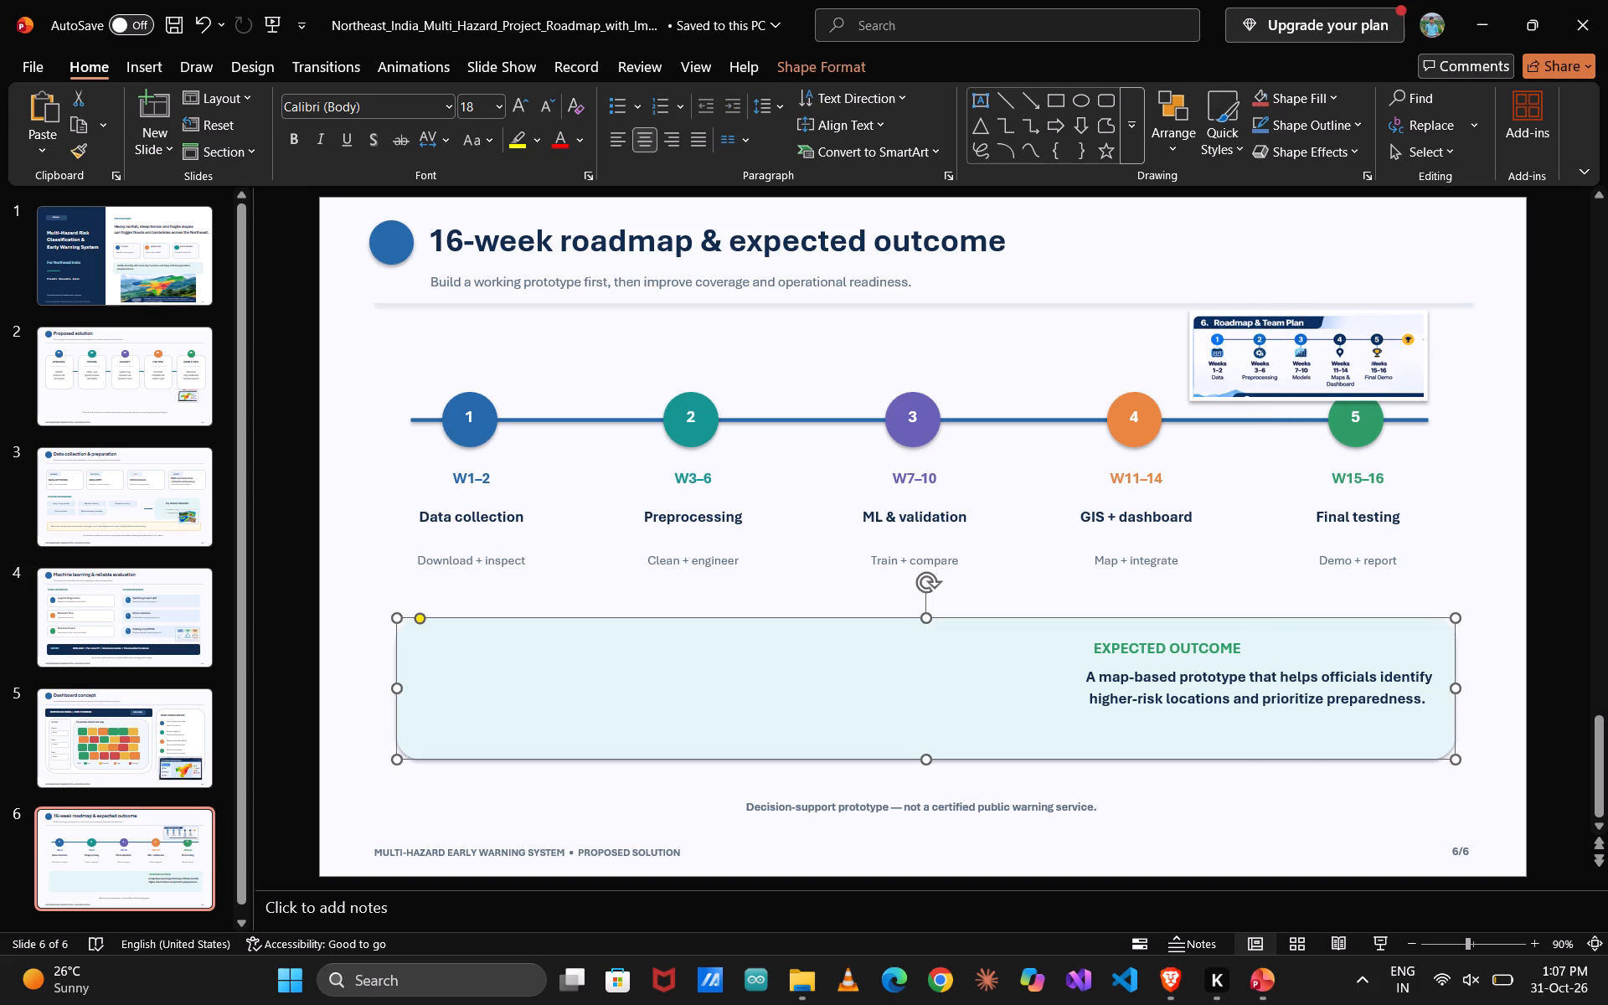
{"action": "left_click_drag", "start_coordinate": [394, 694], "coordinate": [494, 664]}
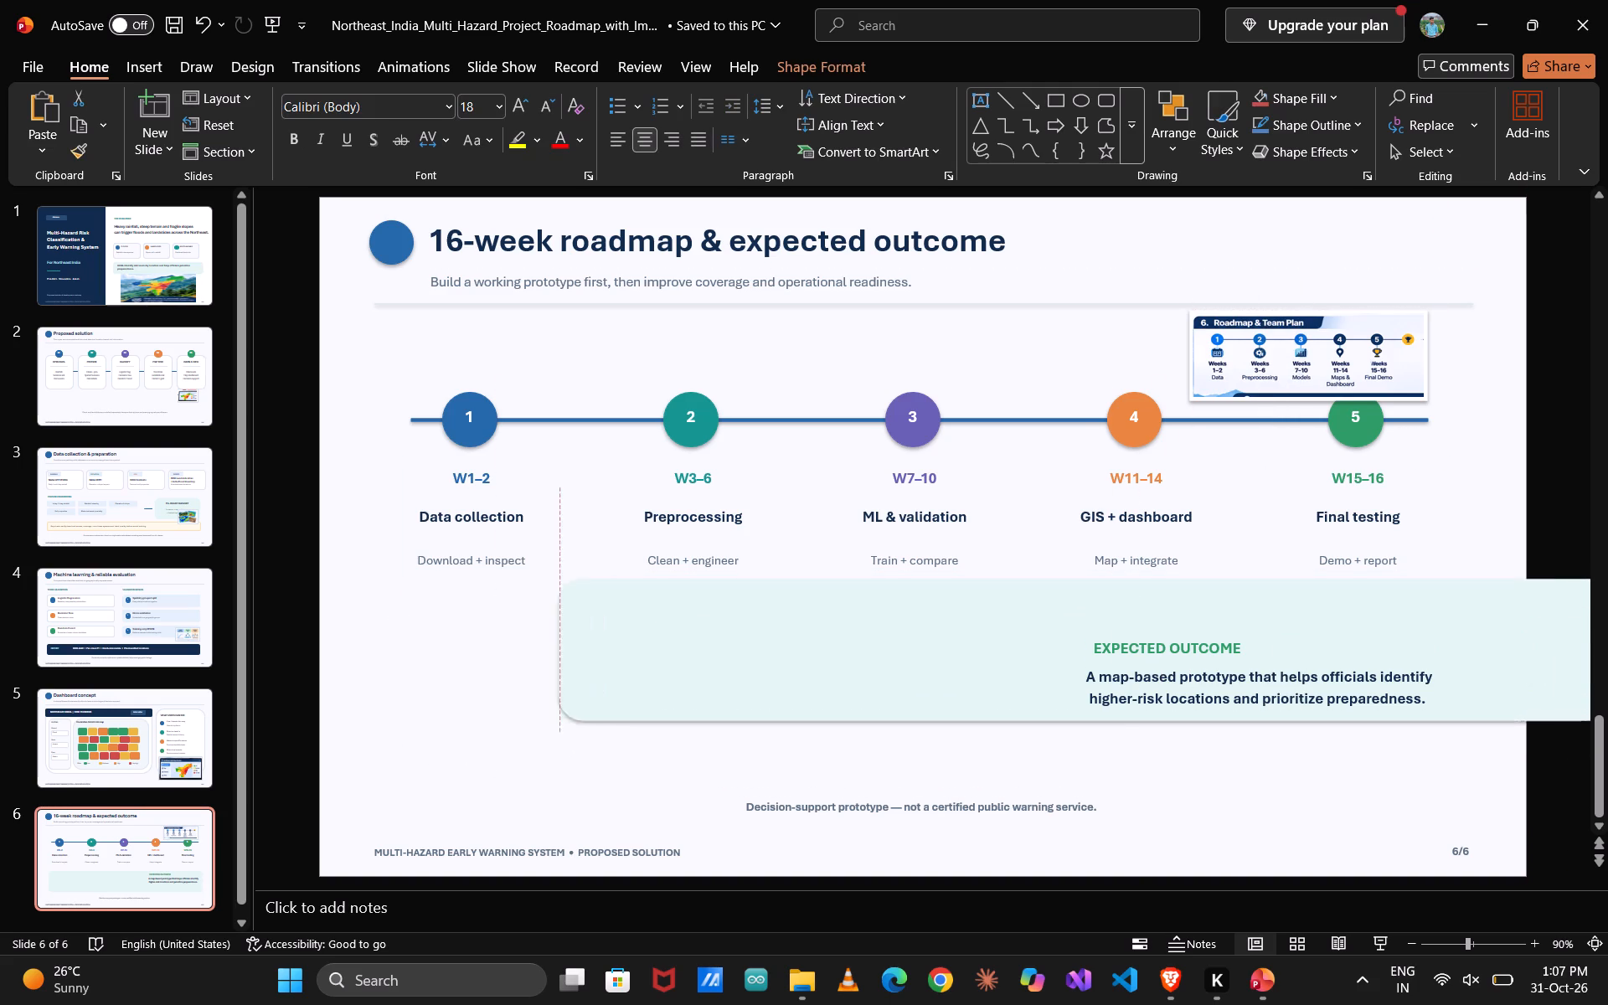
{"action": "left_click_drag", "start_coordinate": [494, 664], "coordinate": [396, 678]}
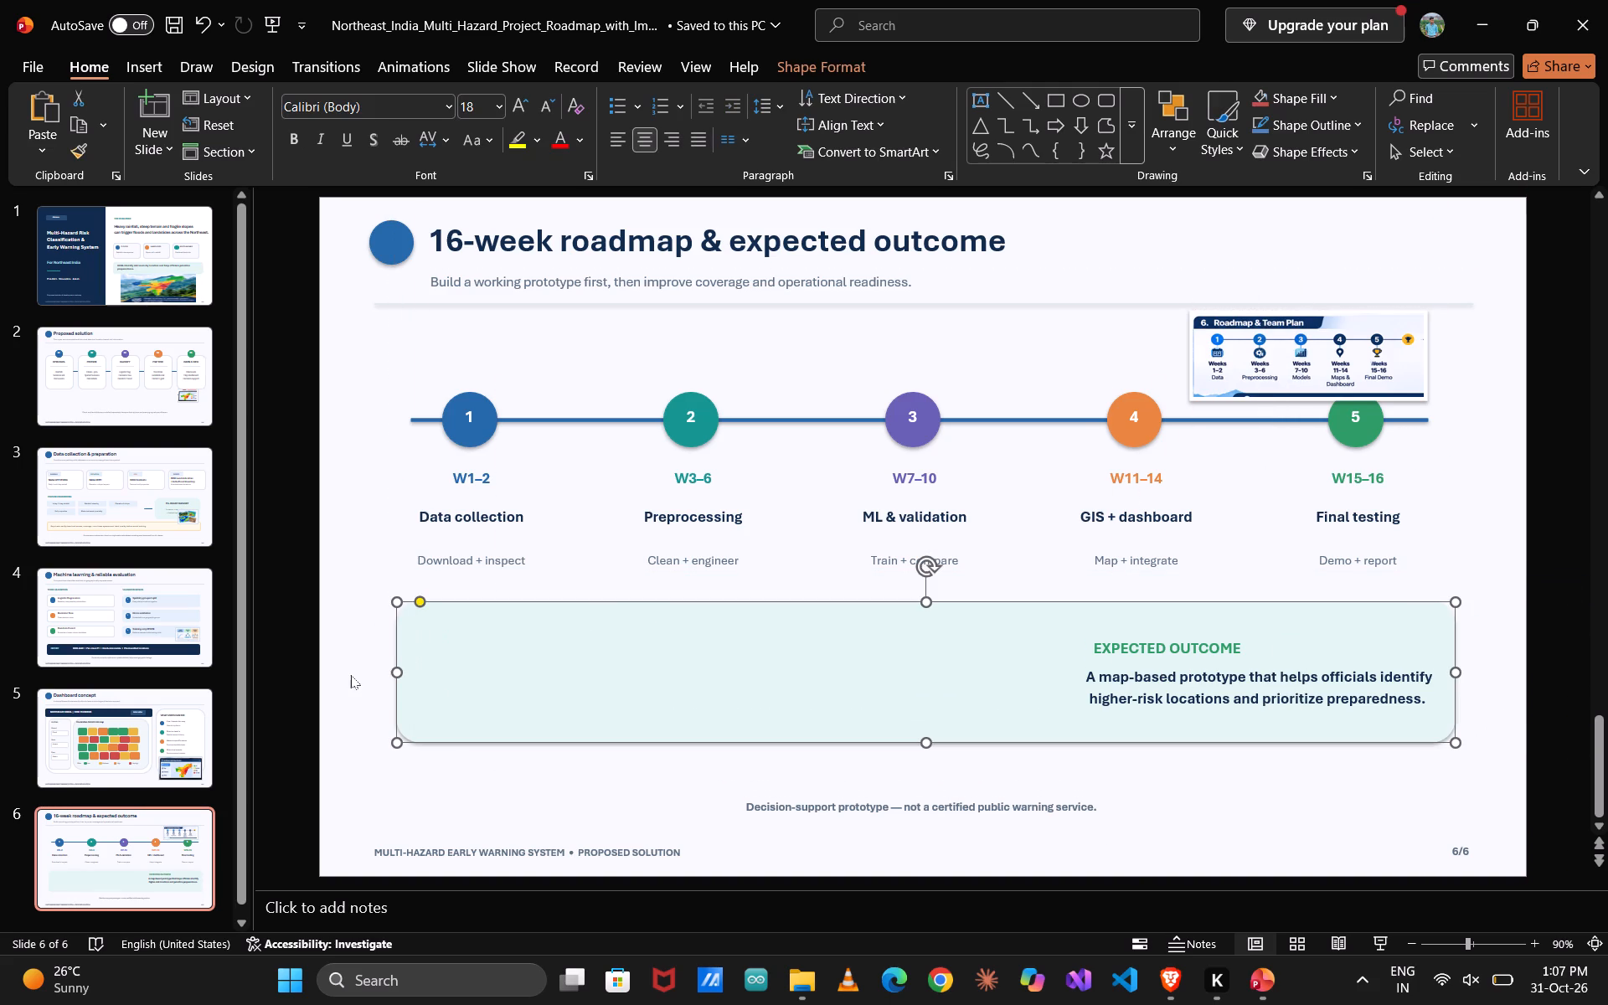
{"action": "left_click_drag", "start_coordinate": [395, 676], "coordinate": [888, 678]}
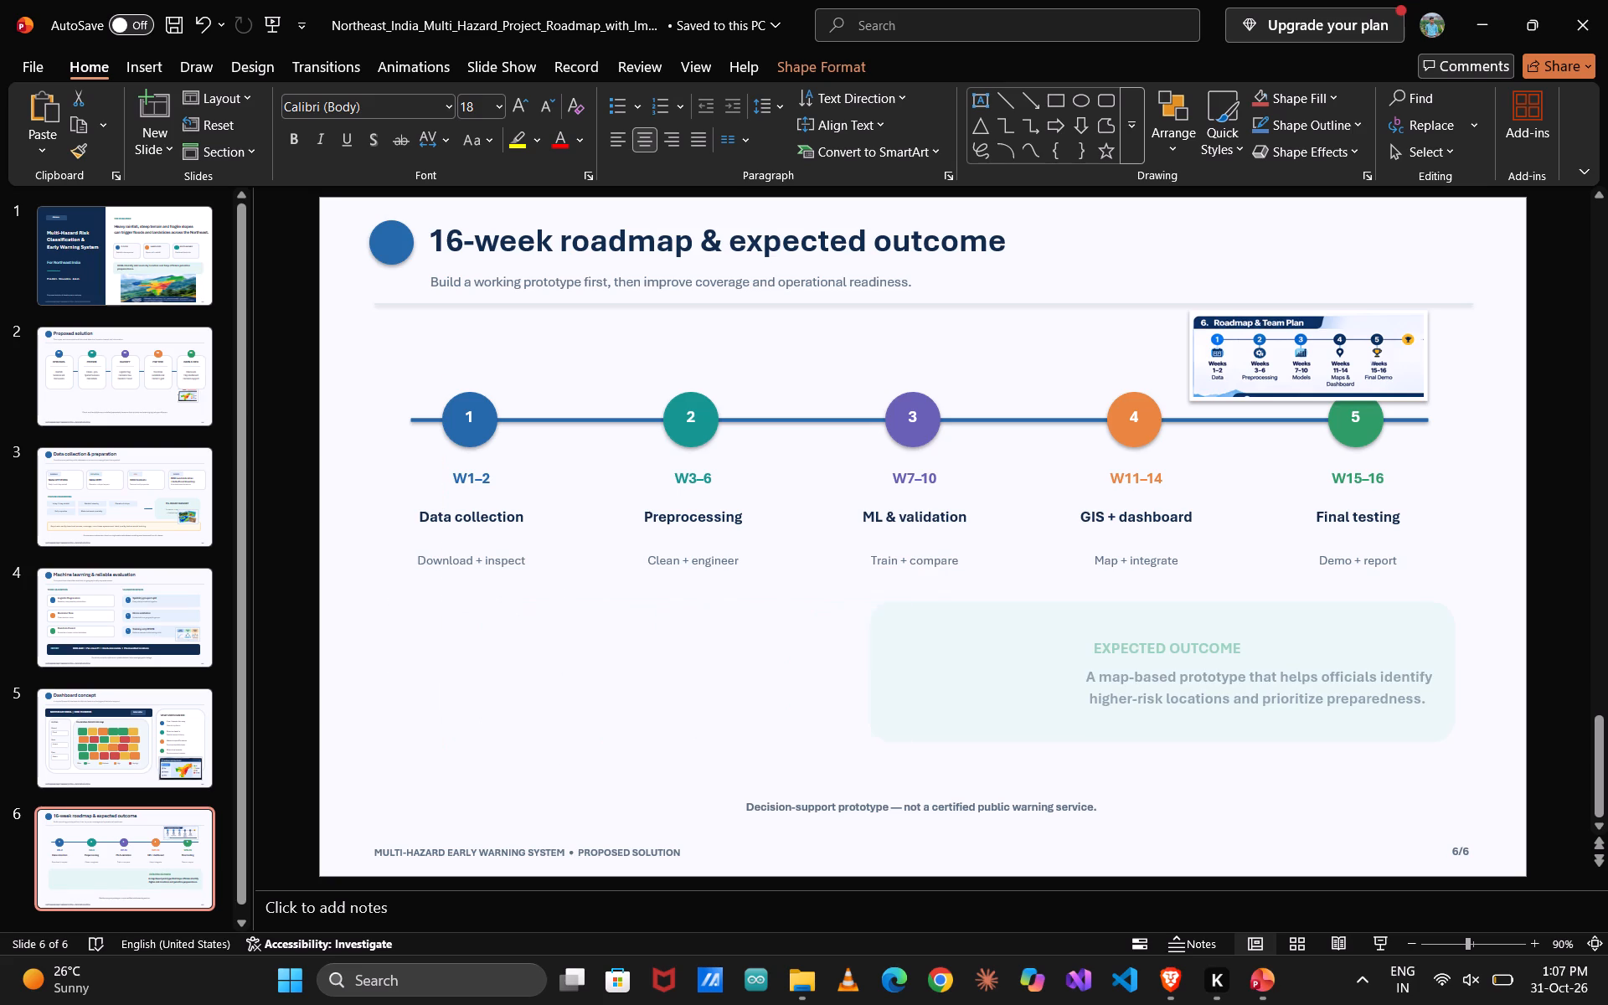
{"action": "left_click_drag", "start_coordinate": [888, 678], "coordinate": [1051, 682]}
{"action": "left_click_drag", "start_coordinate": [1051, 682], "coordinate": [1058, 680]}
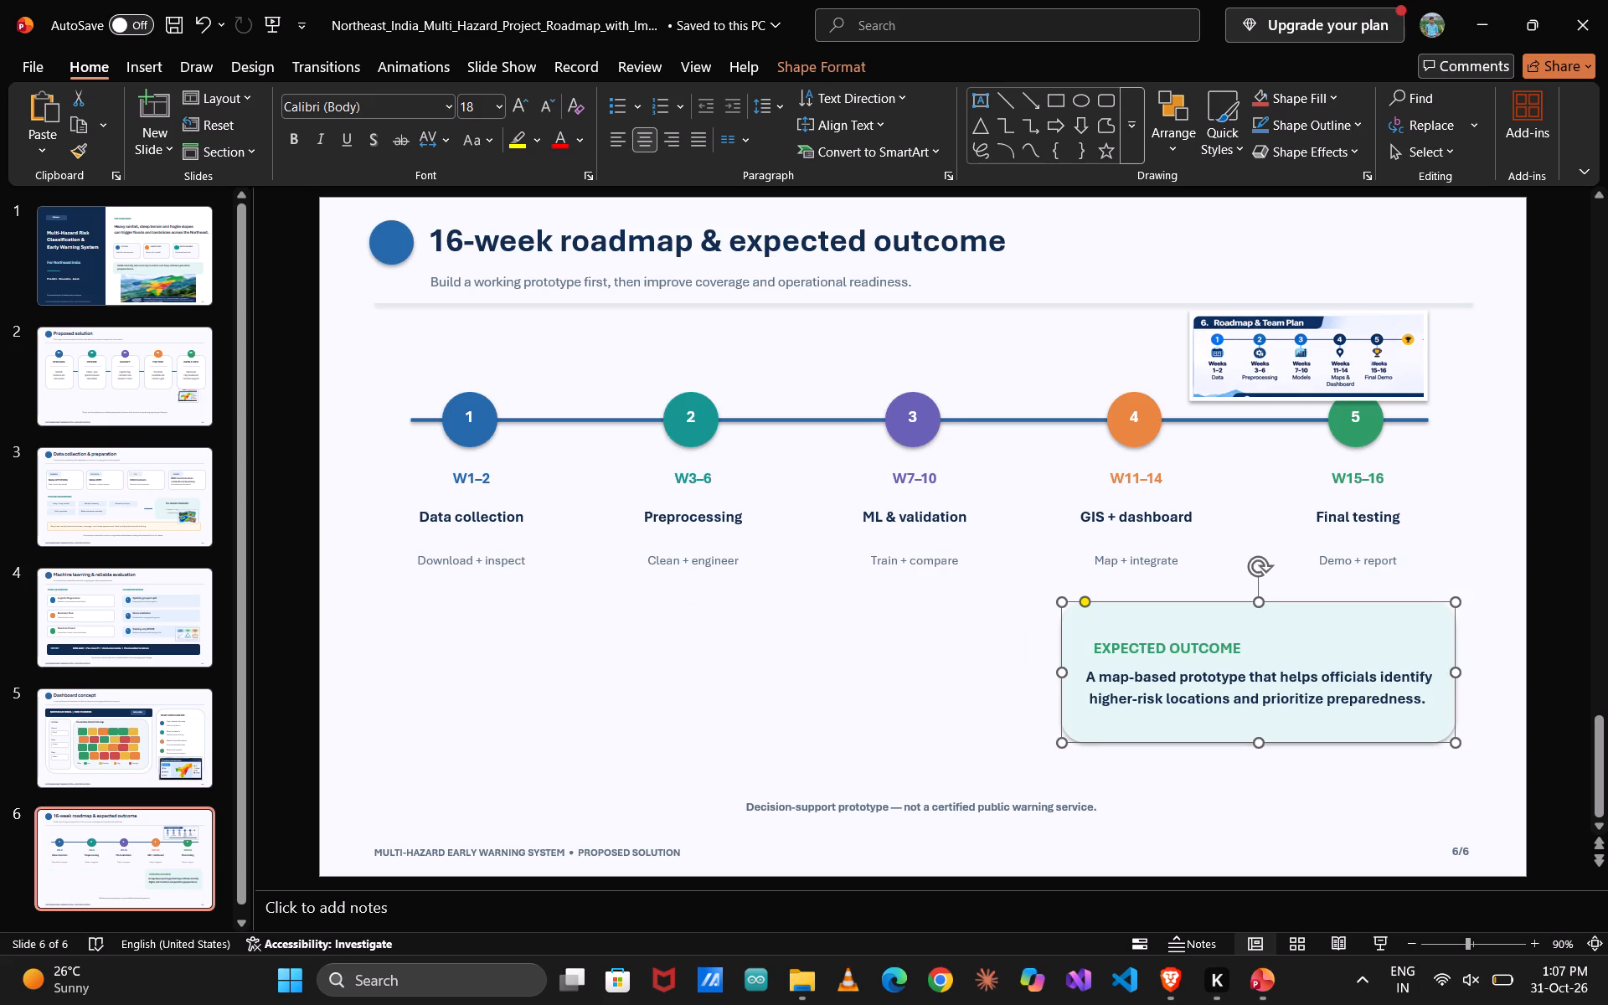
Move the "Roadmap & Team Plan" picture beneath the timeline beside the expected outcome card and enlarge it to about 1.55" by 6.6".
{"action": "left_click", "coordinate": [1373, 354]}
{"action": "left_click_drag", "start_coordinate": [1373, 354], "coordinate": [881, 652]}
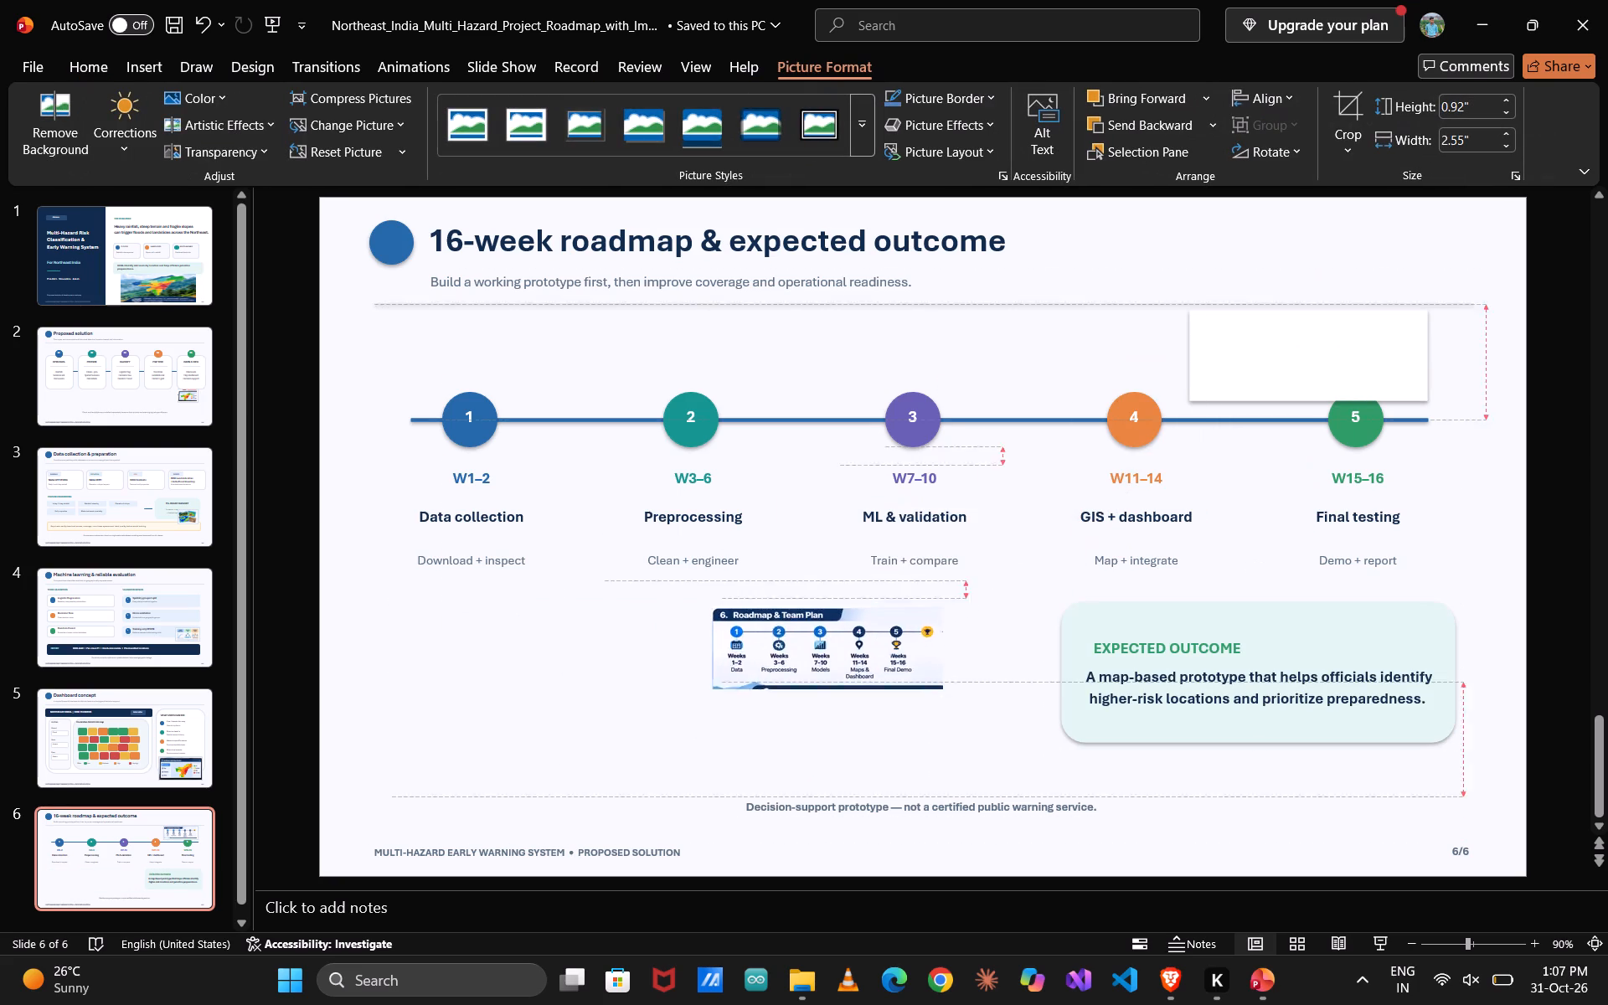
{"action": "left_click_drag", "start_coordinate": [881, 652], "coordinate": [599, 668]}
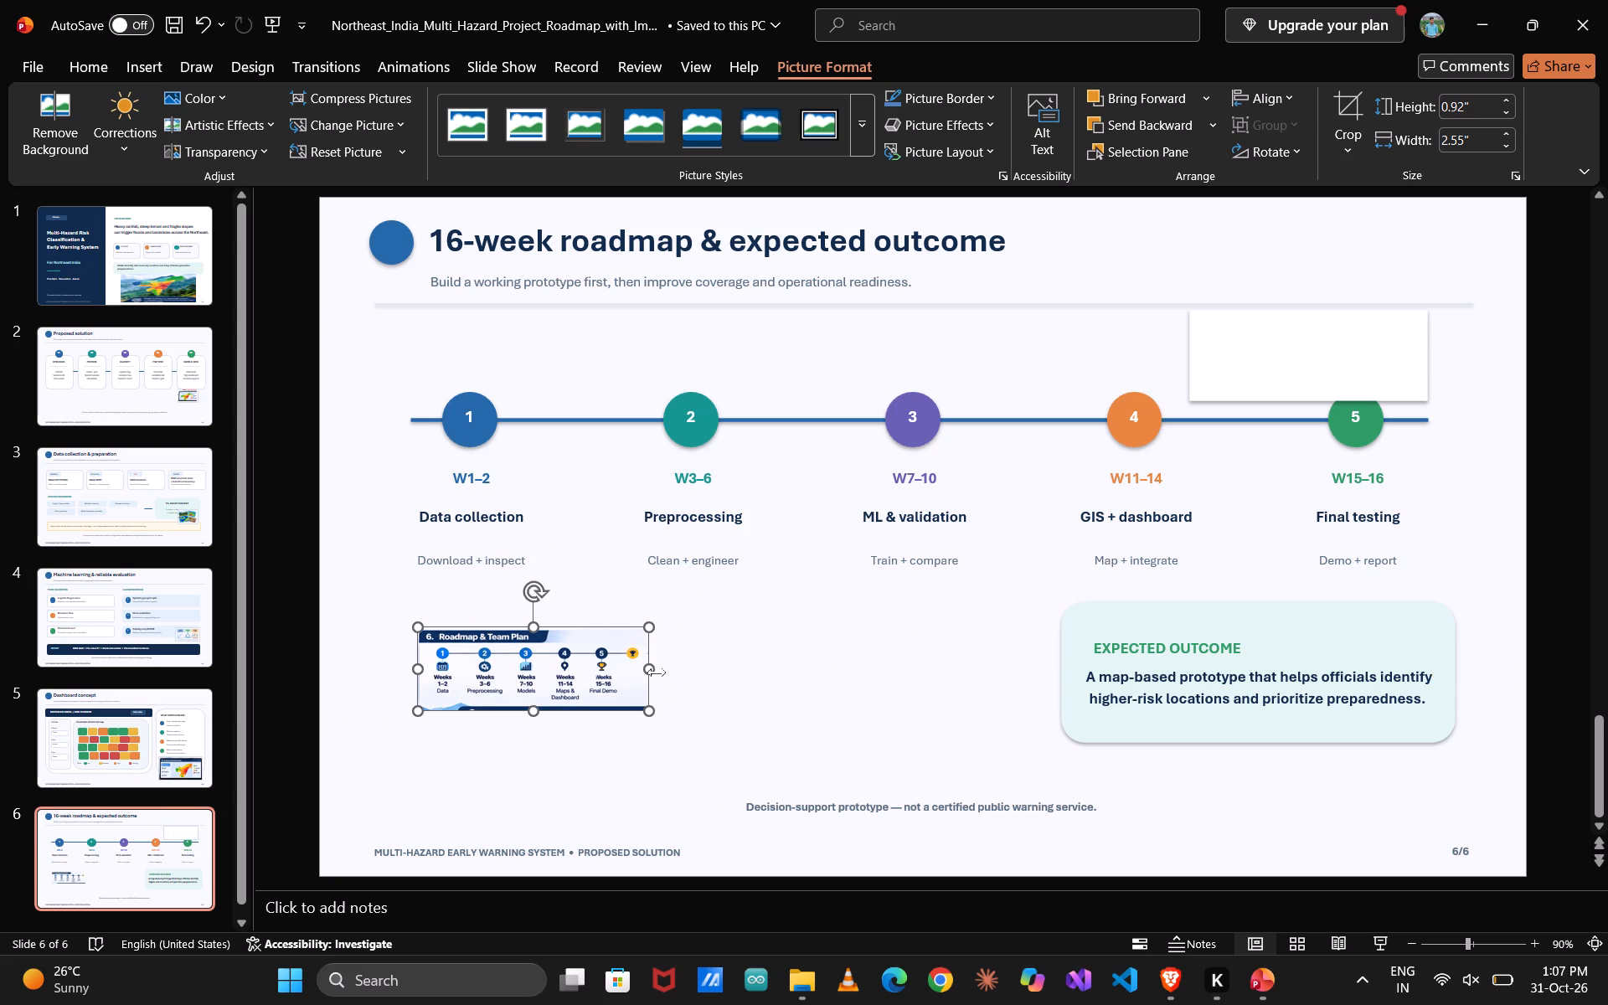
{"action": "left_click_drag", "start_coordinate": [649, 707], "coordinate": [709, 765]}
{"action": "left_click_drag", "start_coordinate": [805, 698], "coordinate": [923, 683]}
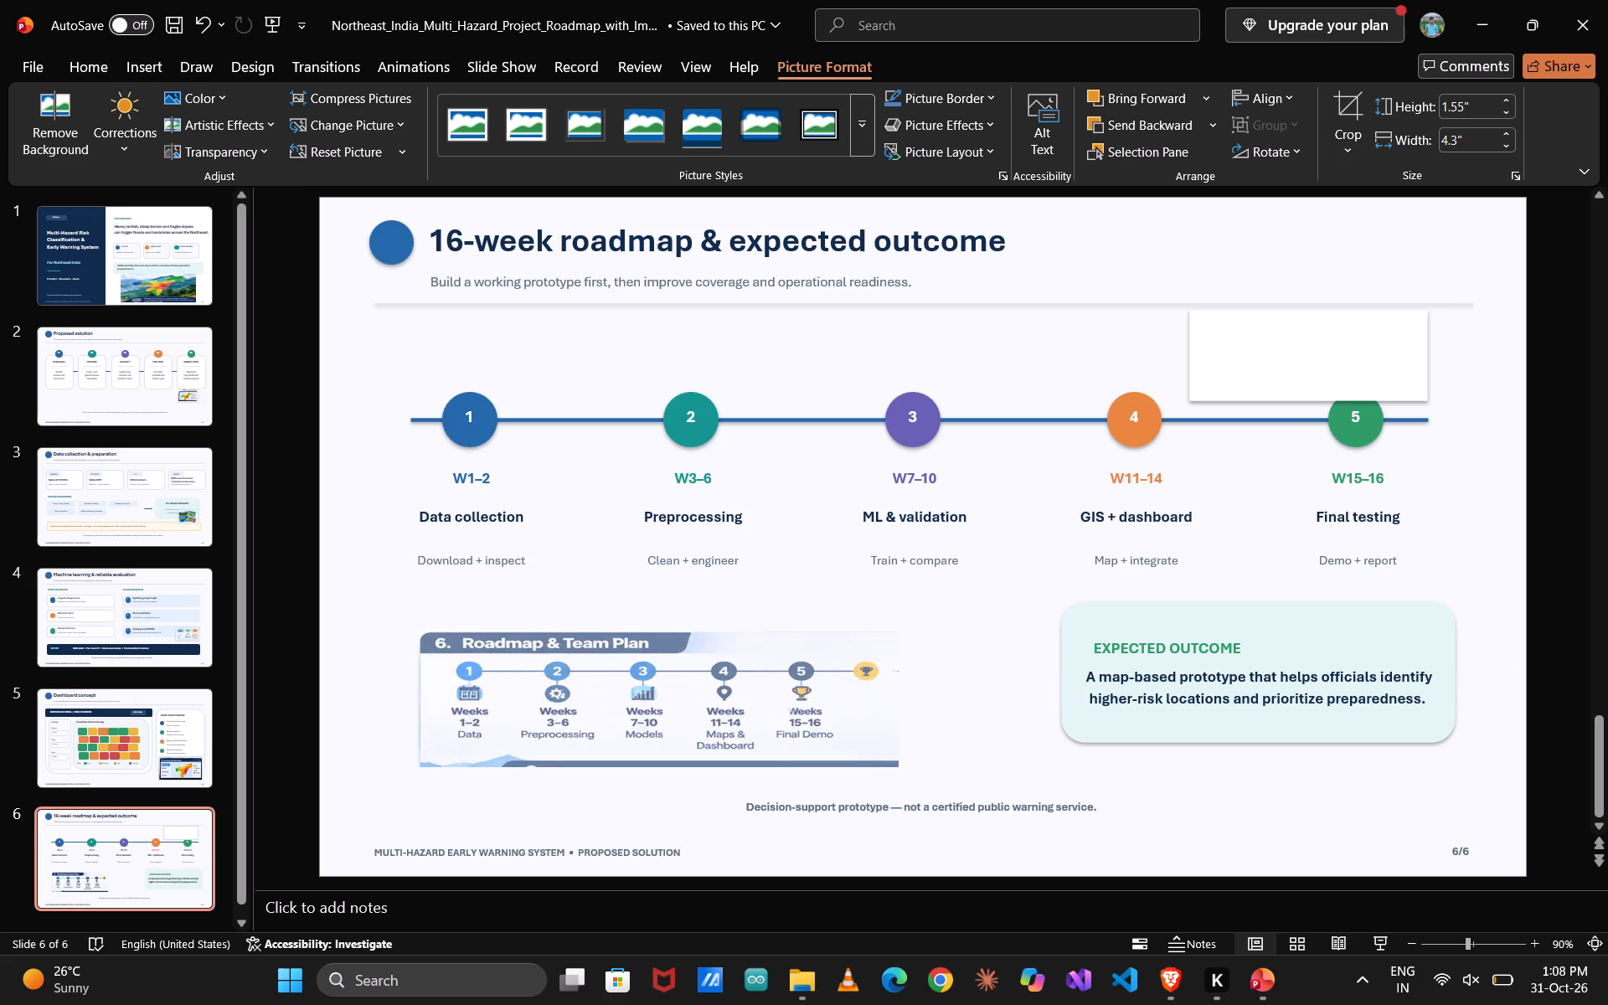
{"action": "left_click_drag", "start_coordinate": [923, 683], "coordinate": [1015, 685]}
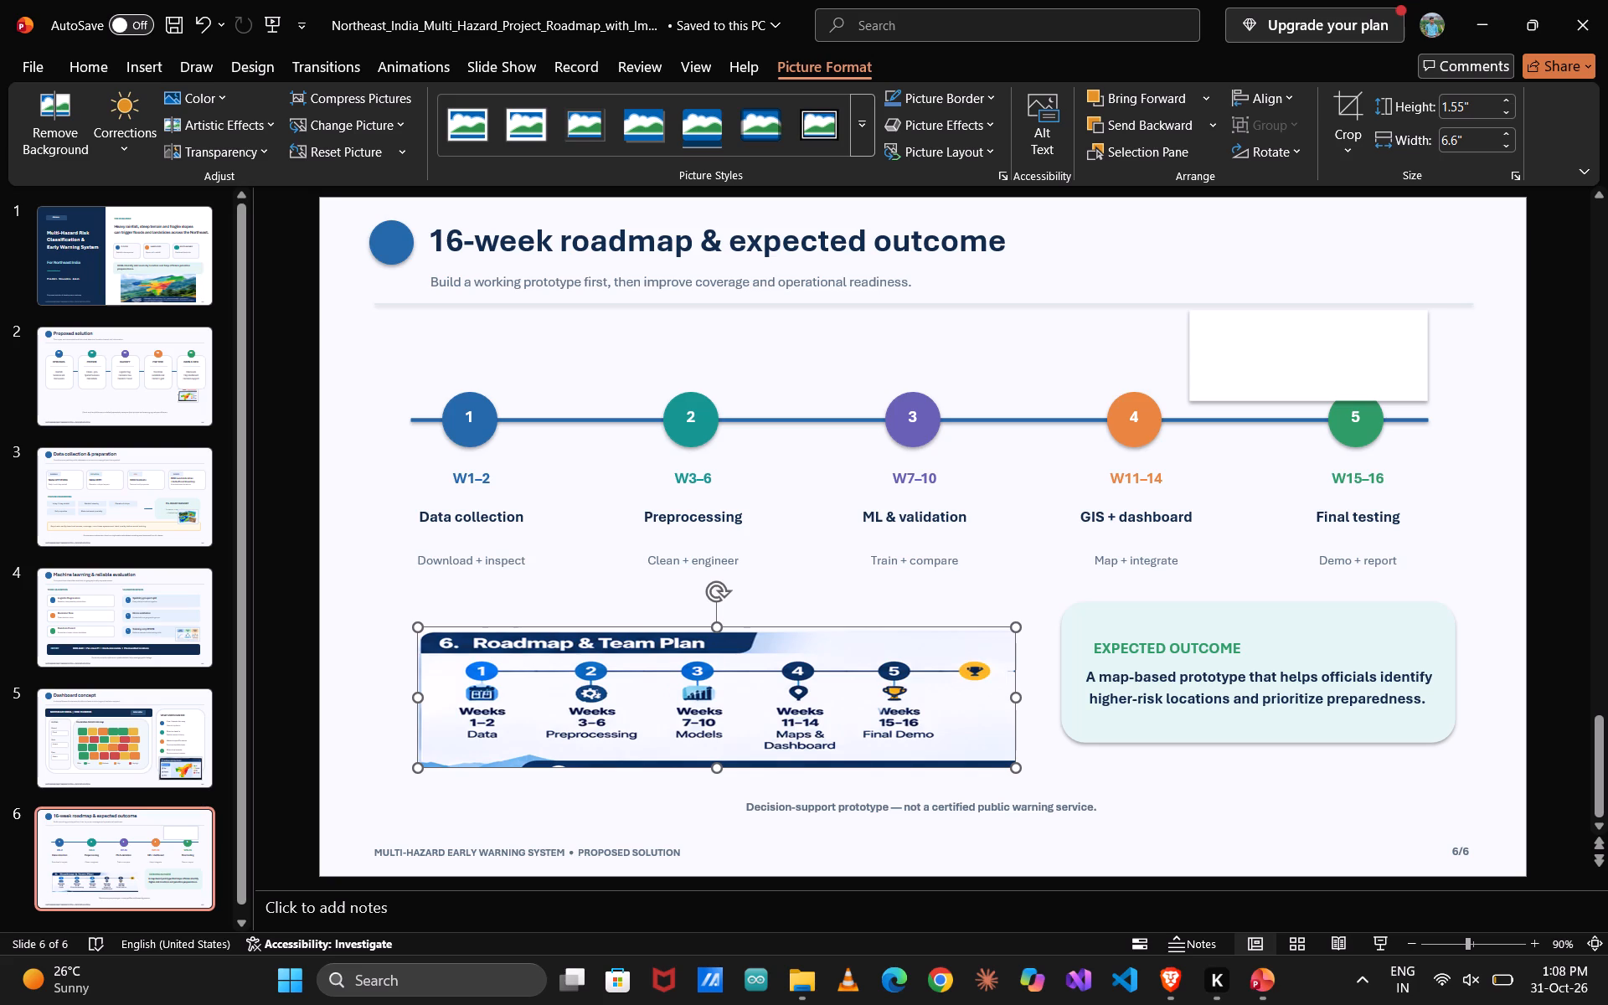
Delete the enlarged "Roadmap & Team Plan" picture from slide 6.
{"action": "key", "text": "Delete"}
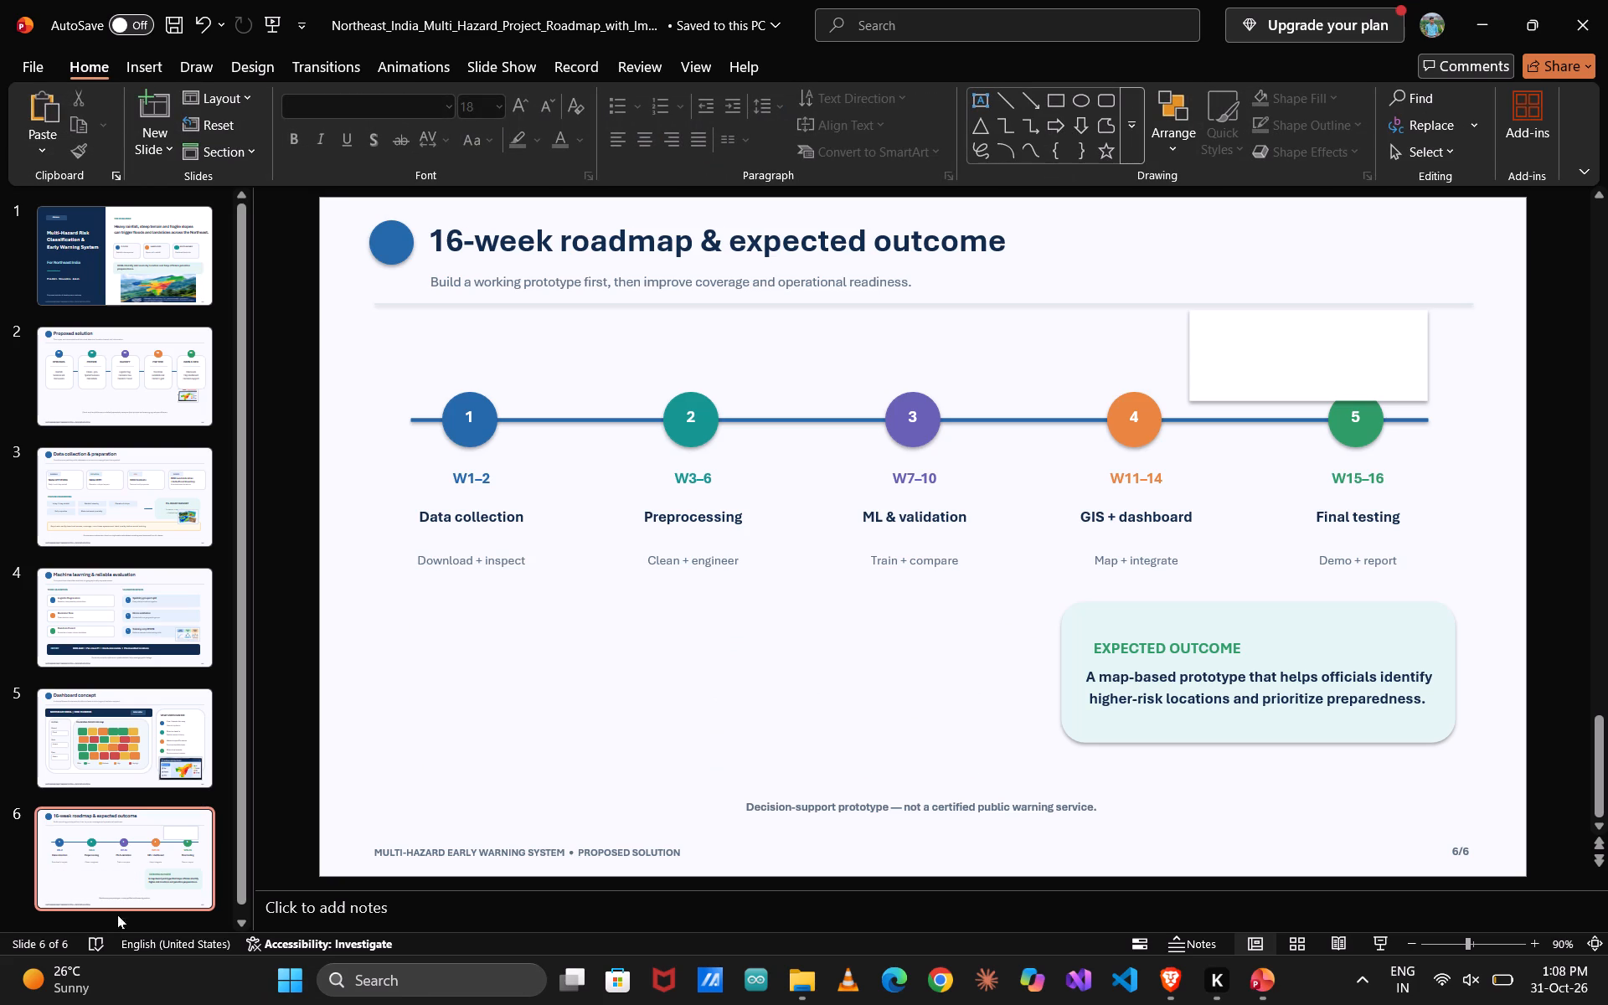
Remove the "16-week roadmap & expected outcome" slide from the deck, keeping the "Dashboard concept" slide.
{"action": "left_click", "coordinate": [109, 844]}
{"action": "key", "text": "Delete"}
{"action": "key", "text": "BackSpace"}
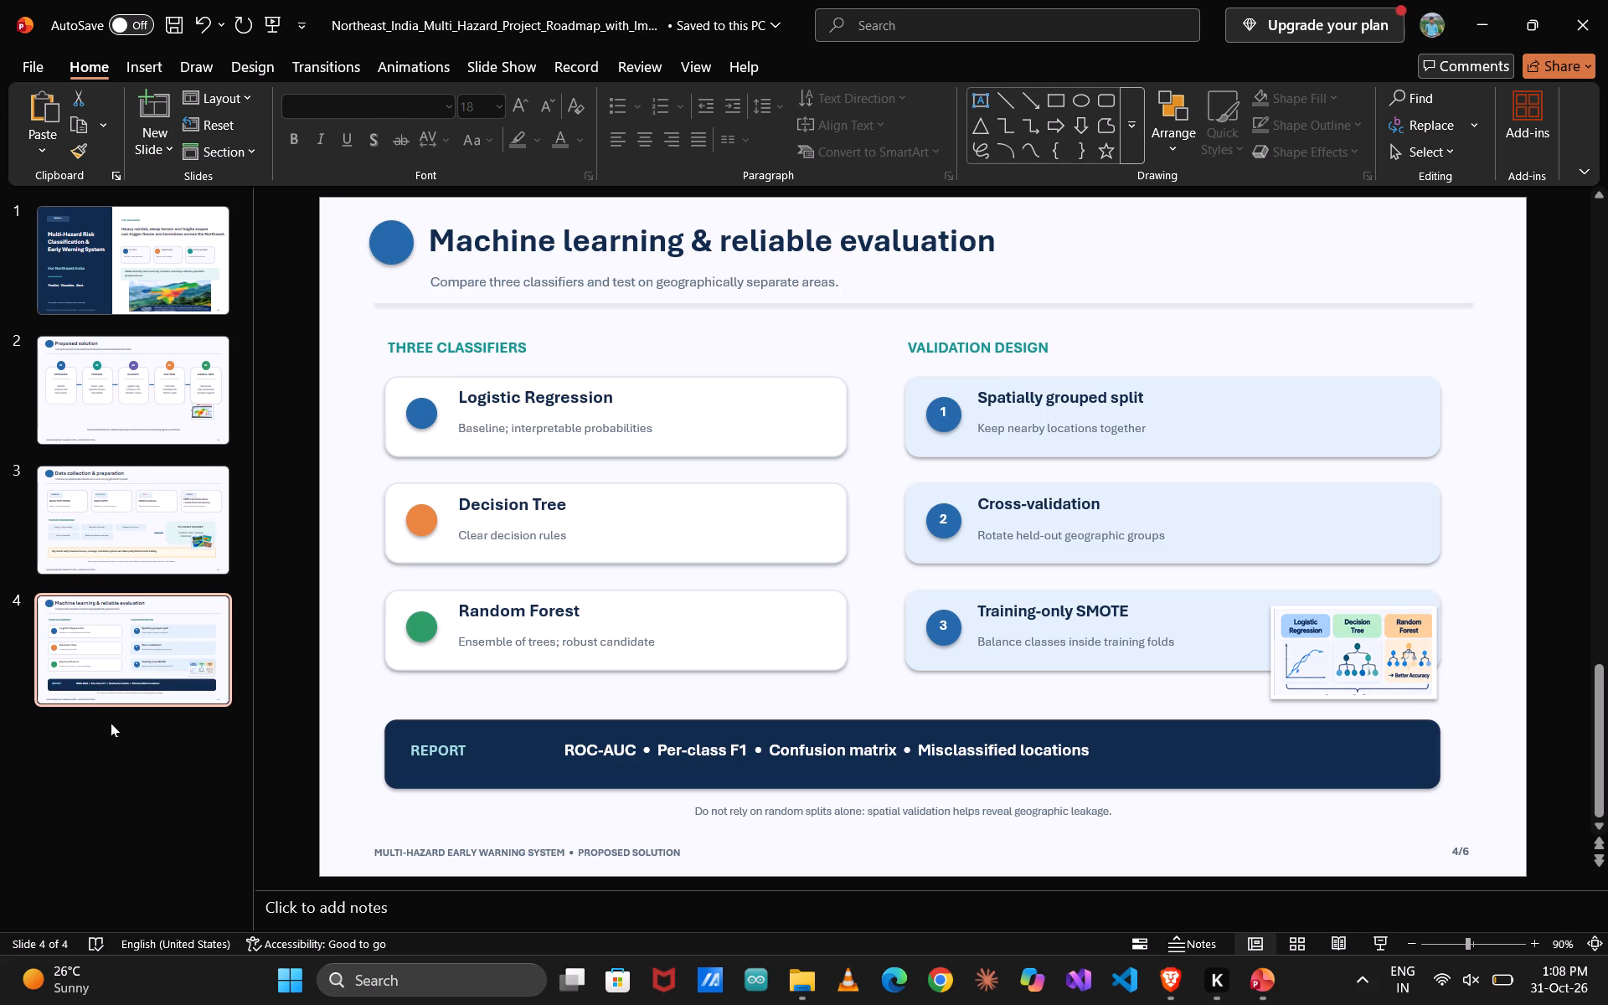
{"action": "key", "text": "ctrl+z"}
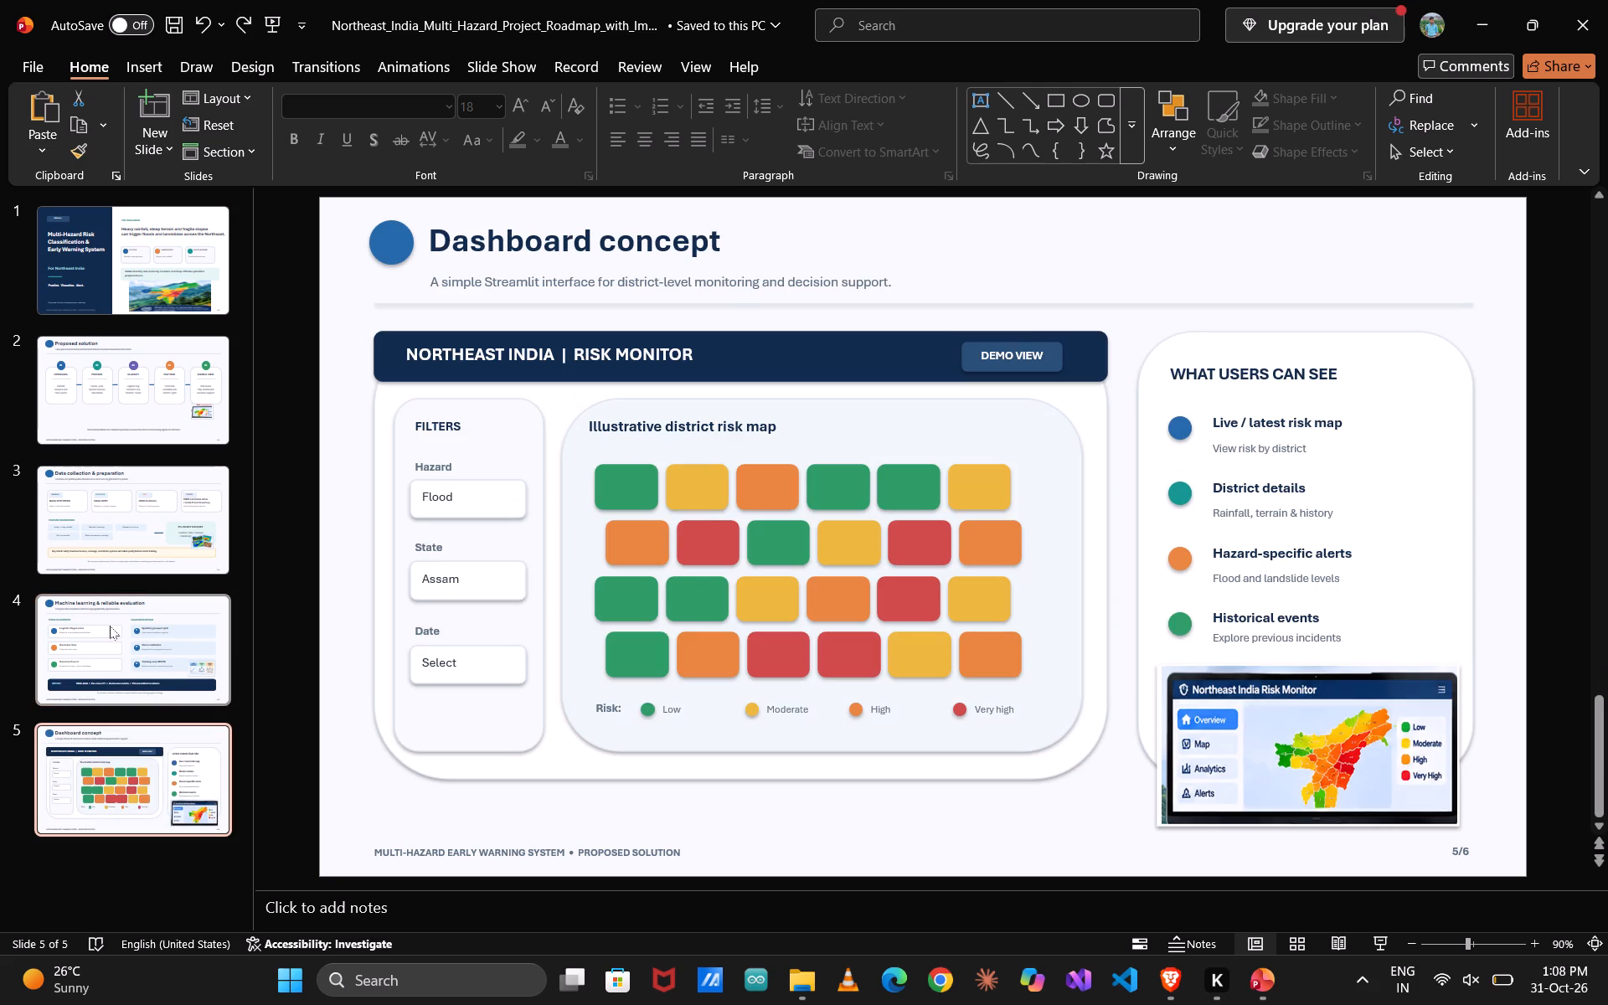
On slide 3, shift the photo collage and its white frame off the ML-READY DATASET text, overlapping only the card's lower-right corner.
{"action": "left_click", "coordinate": [180, 250]}
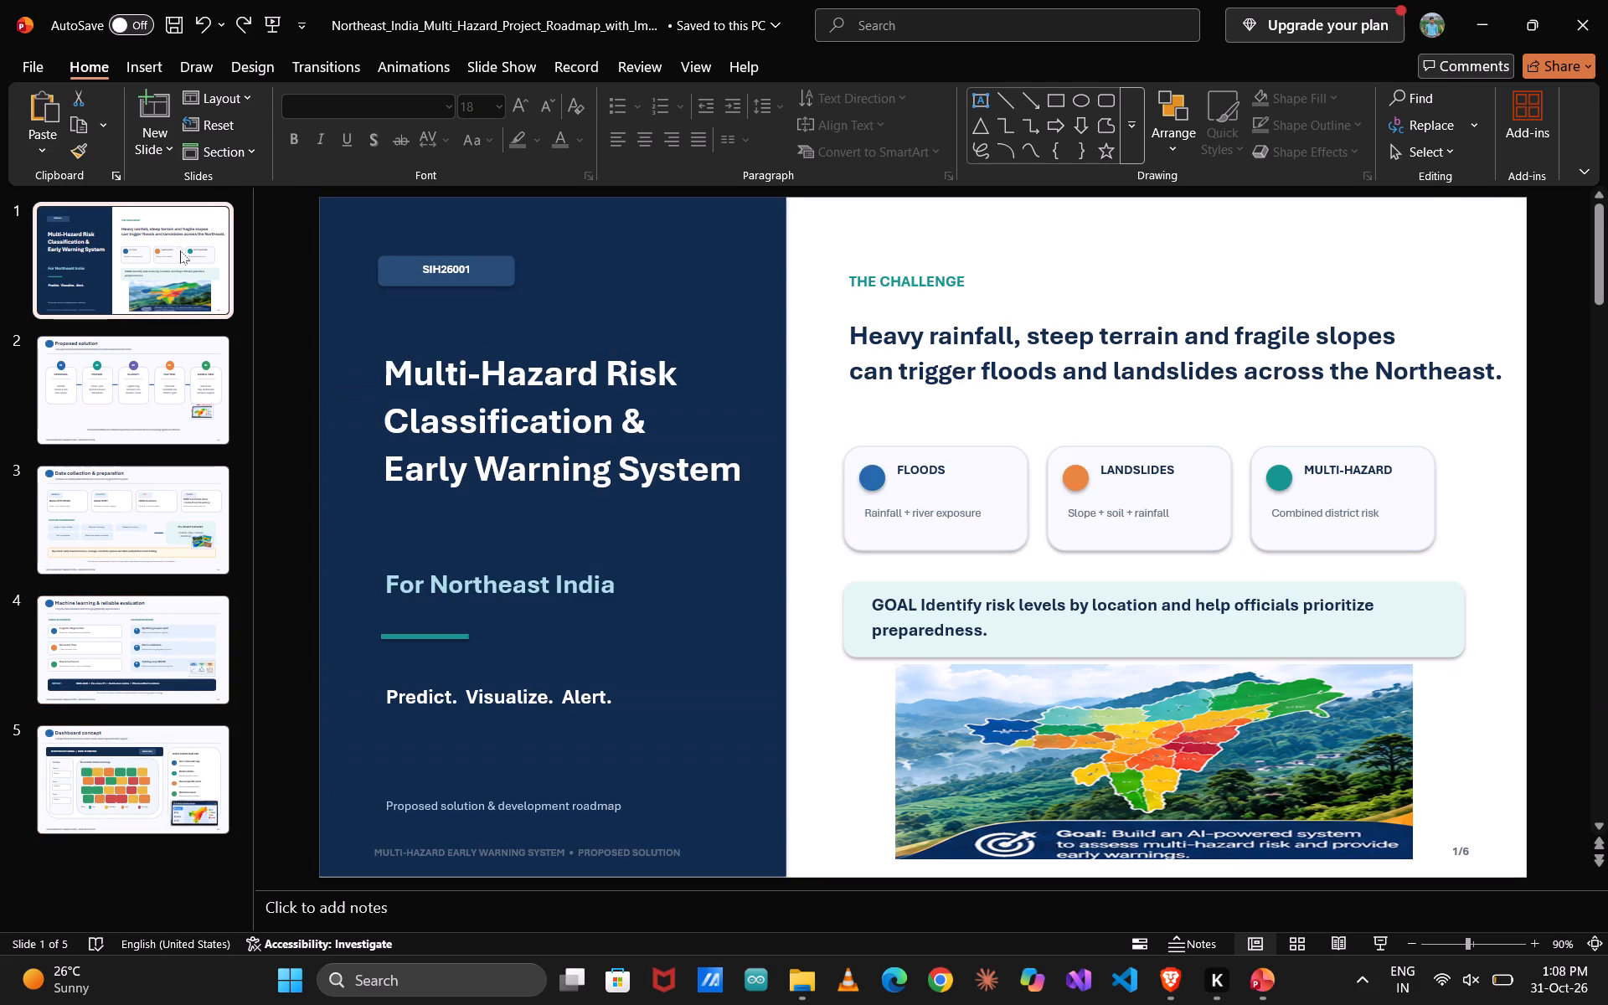
{"action": "key", "text": "Right"}
{"action": "key", "text": "Down"}
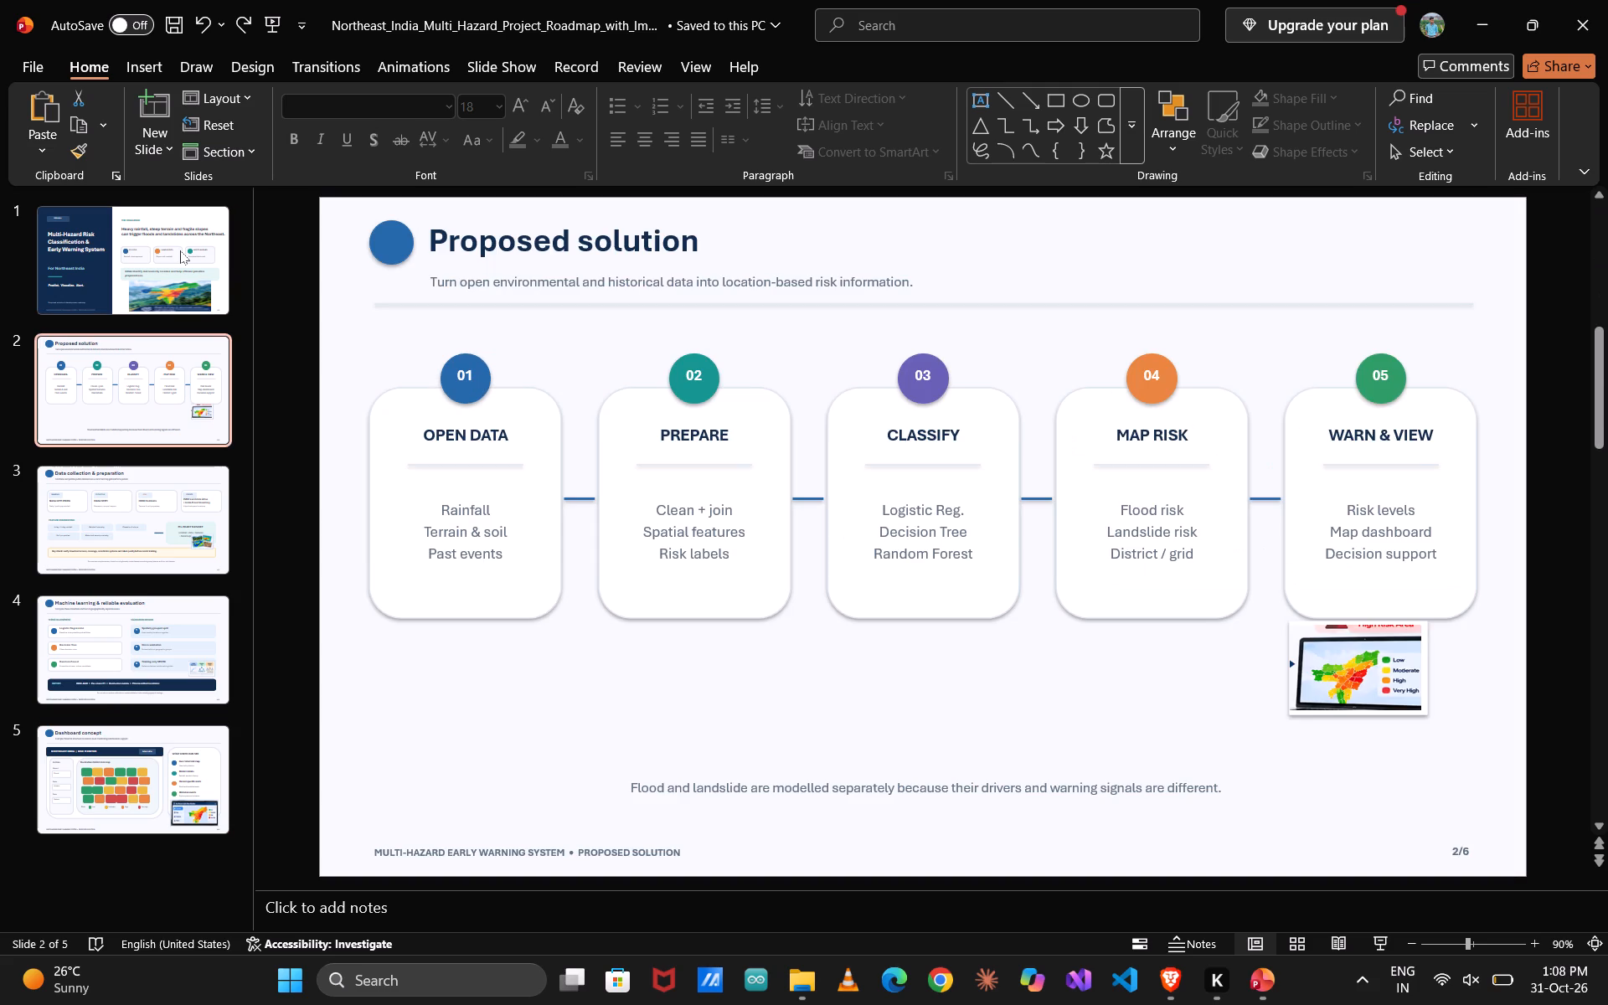
{"action": "key", "text": "Down"}
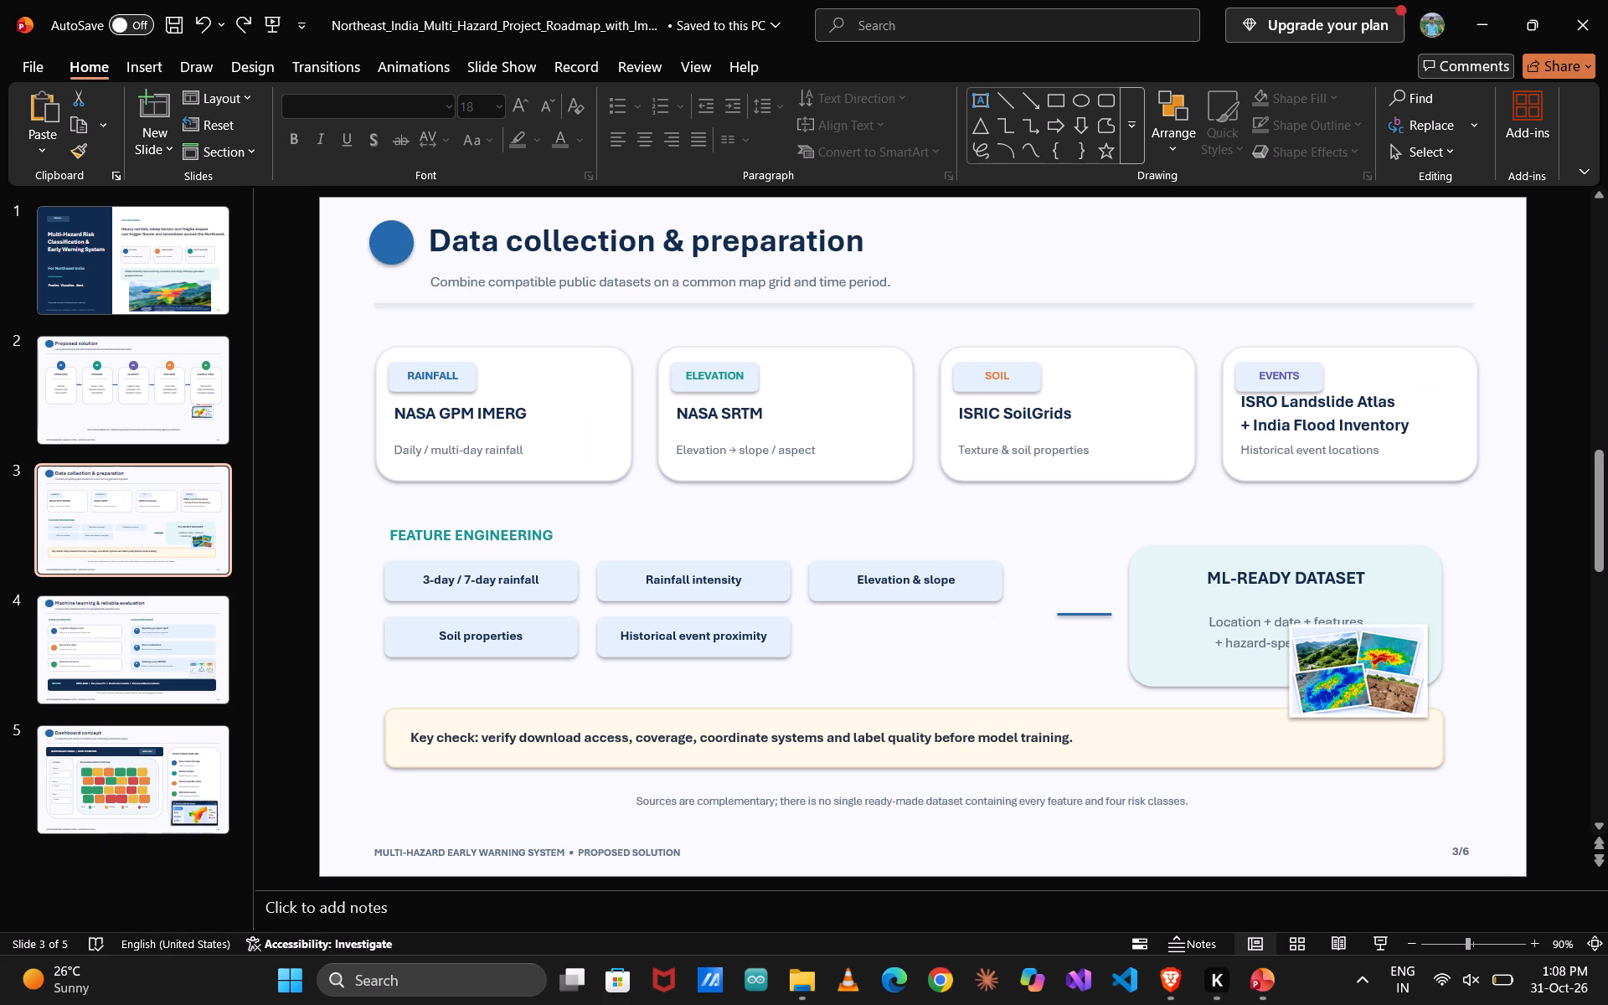
{"action": "left_click_drag", "start_coordinate": [1347, 683], "coordinate": [1435, 729]}
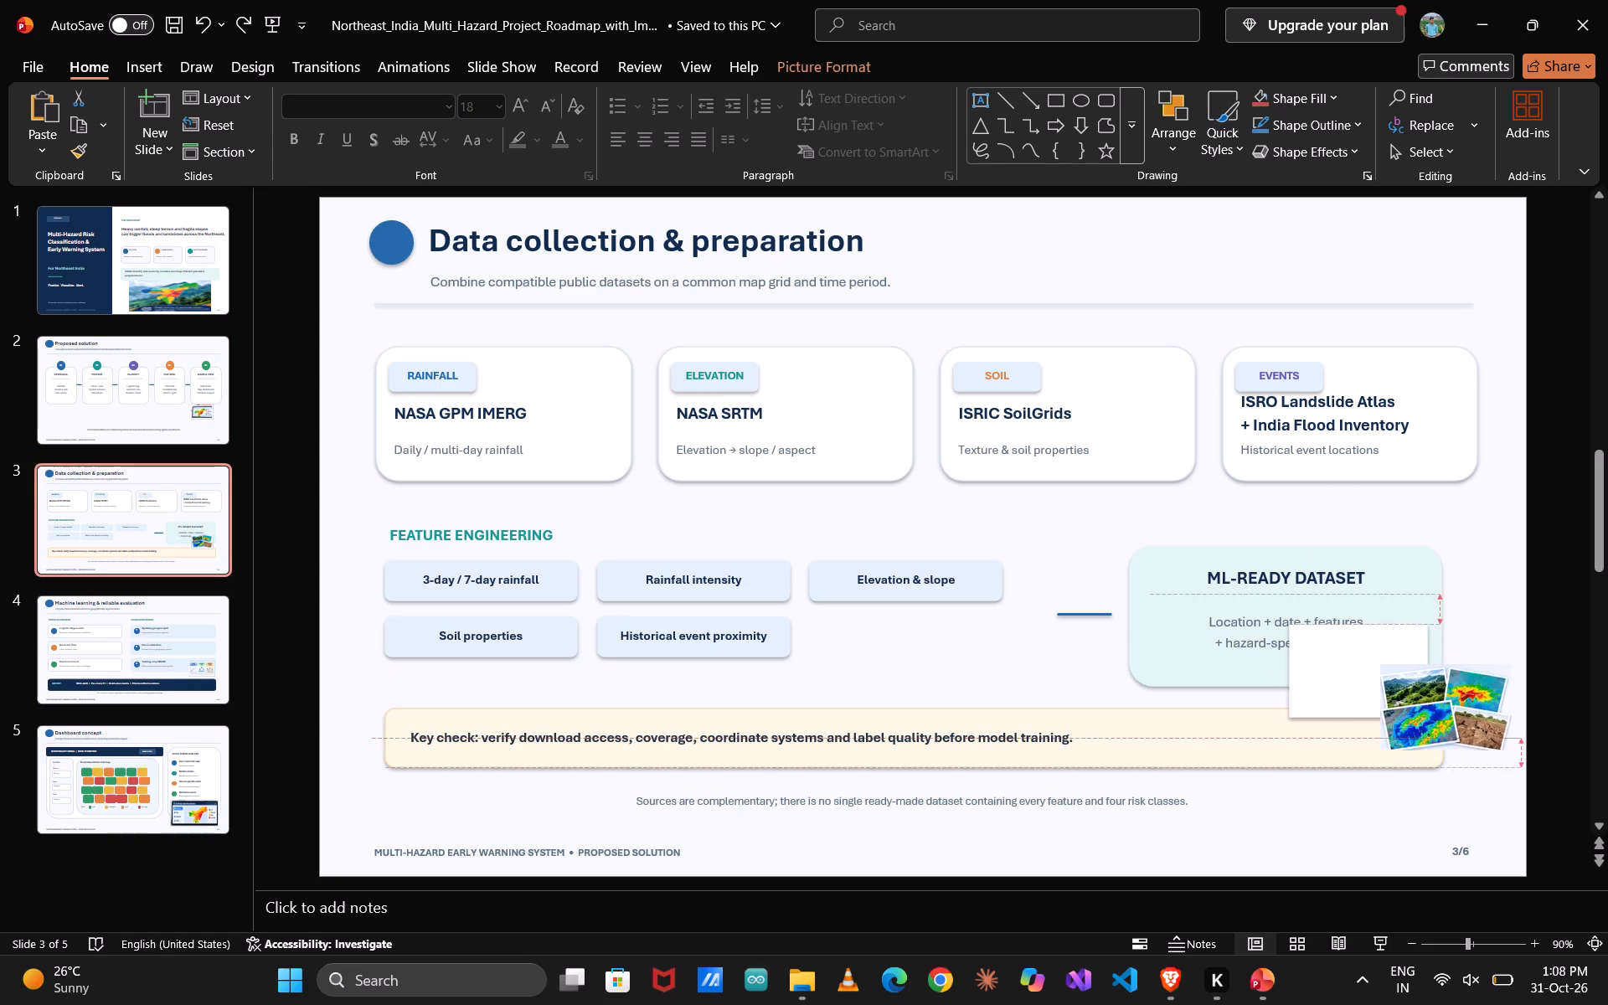
{"action": "left_click_drag", "start_coordinate": [1435, 729], "coordinate": [1375, 820]}
{"action": "left_click_drag", "start_coordinate": [1387, 693], "coordinate": [1415, 693]}
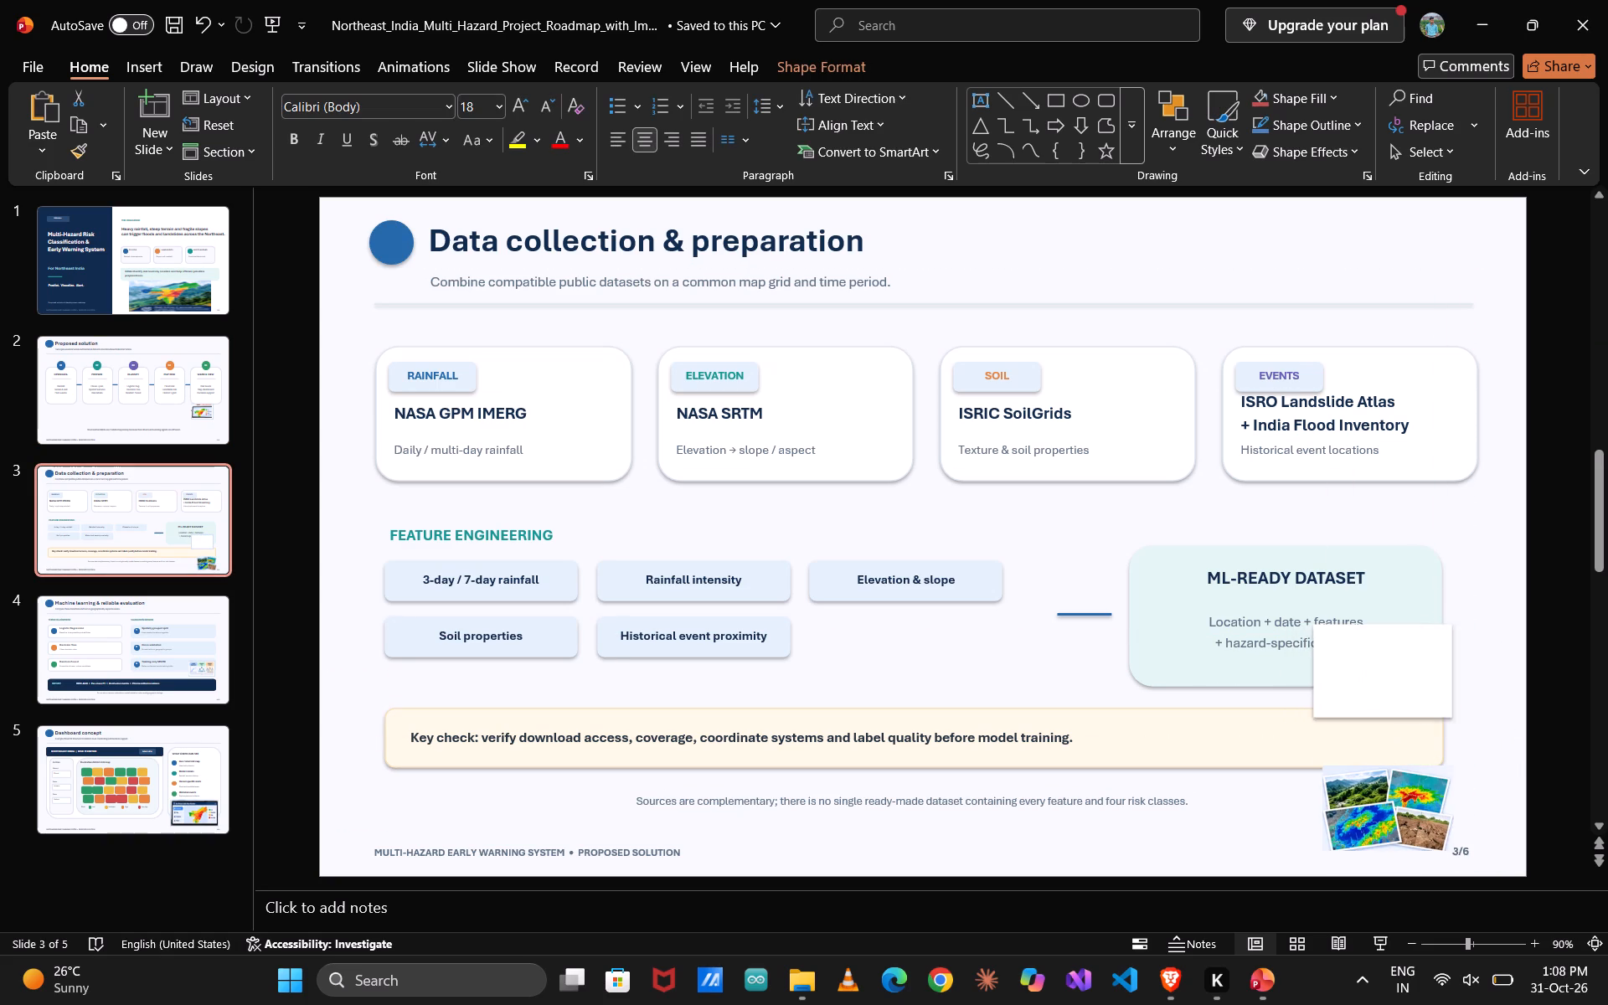
{"action": "left_click_drag", "start_coordinate": [1415, 693], "coordinate": [1458, 711]}
{"action": "left_click", "coordinate": [1461, 714]}
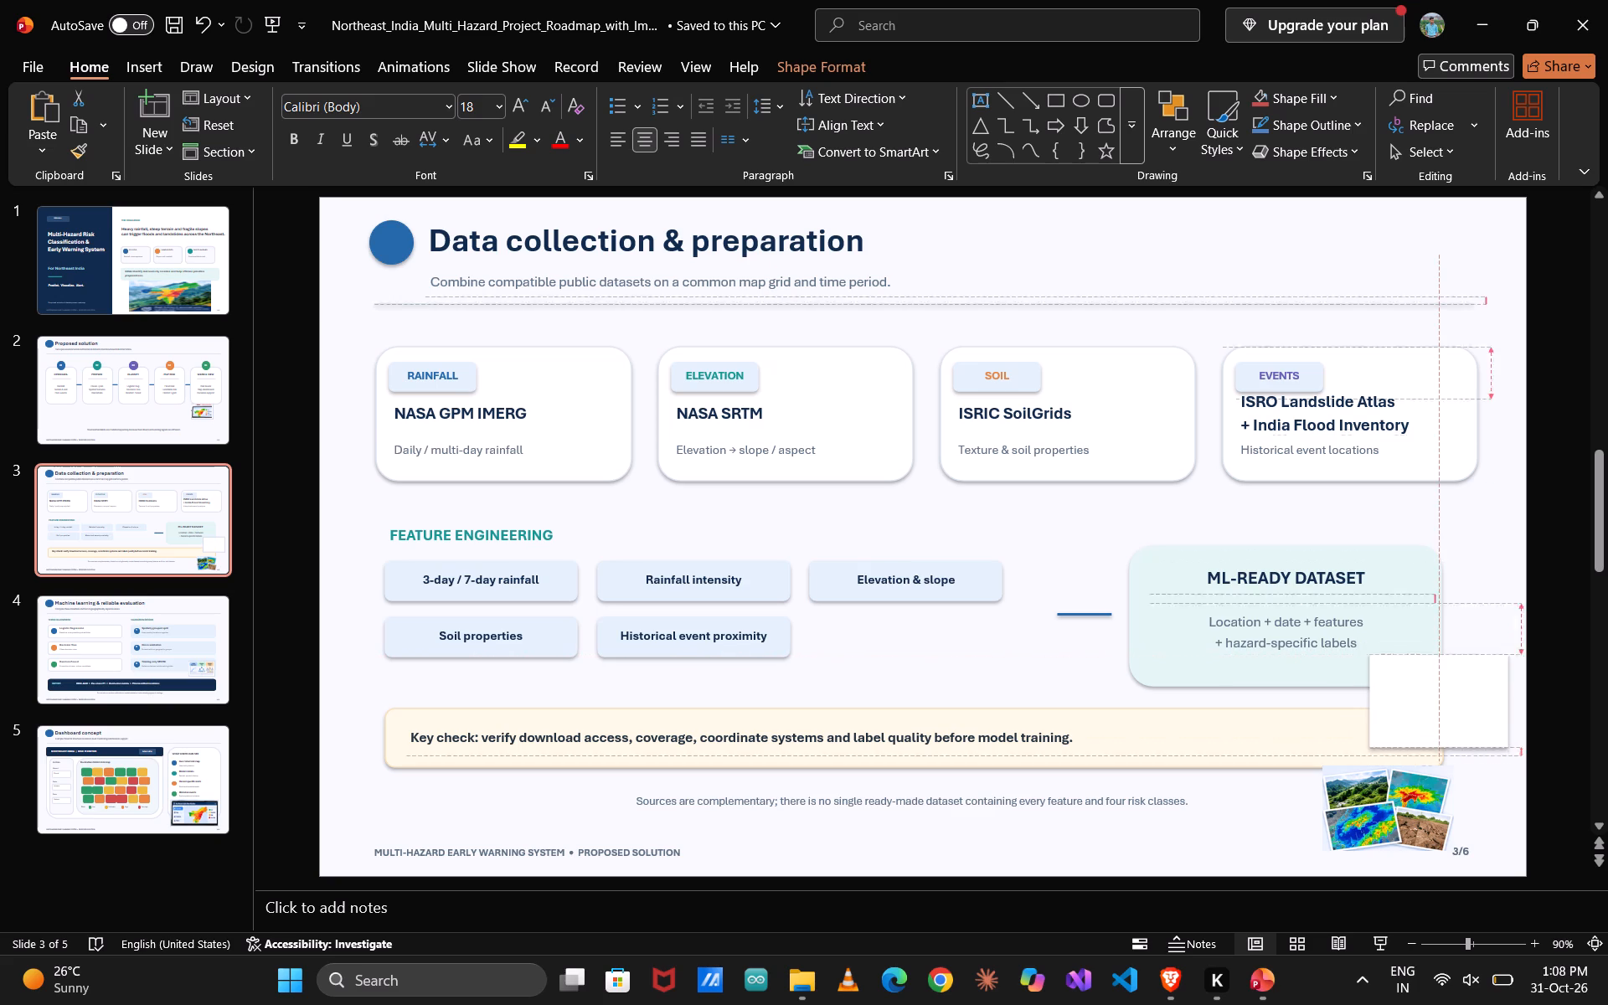
{"action": "left_click_drag", "start_coordinate": [1405, 822], "coordinate": [1445, 751]}
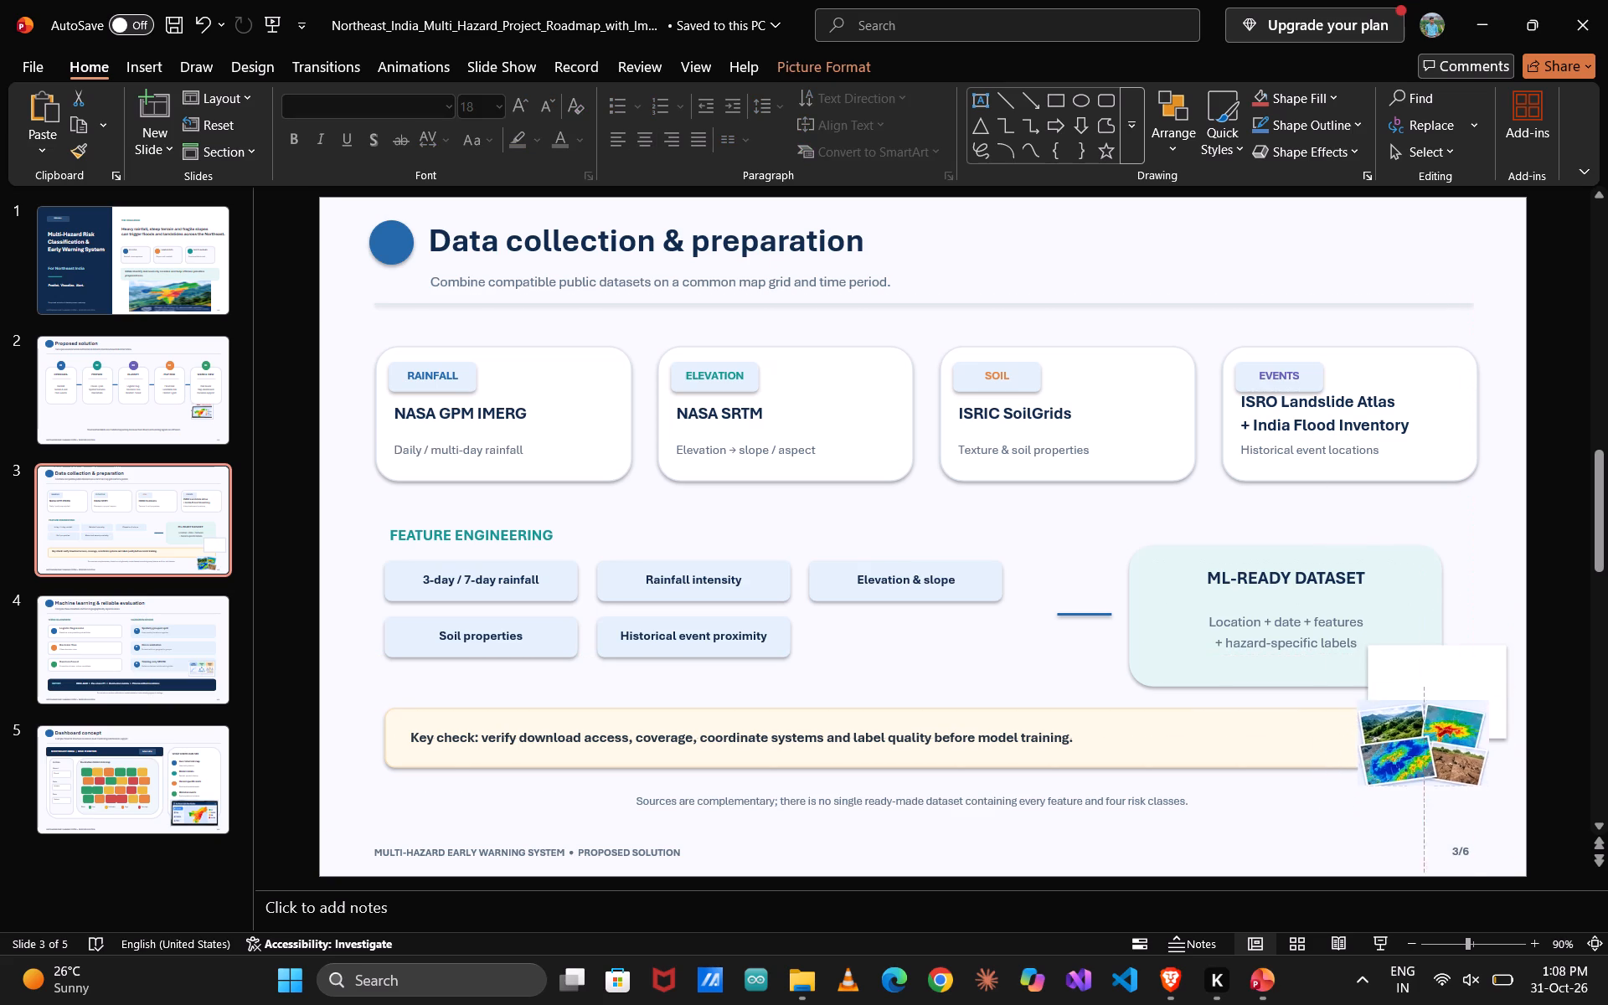
{"action": "left_click_drag", "start_coordinate": [1445, 751], "coordinate": [1455, 701]}
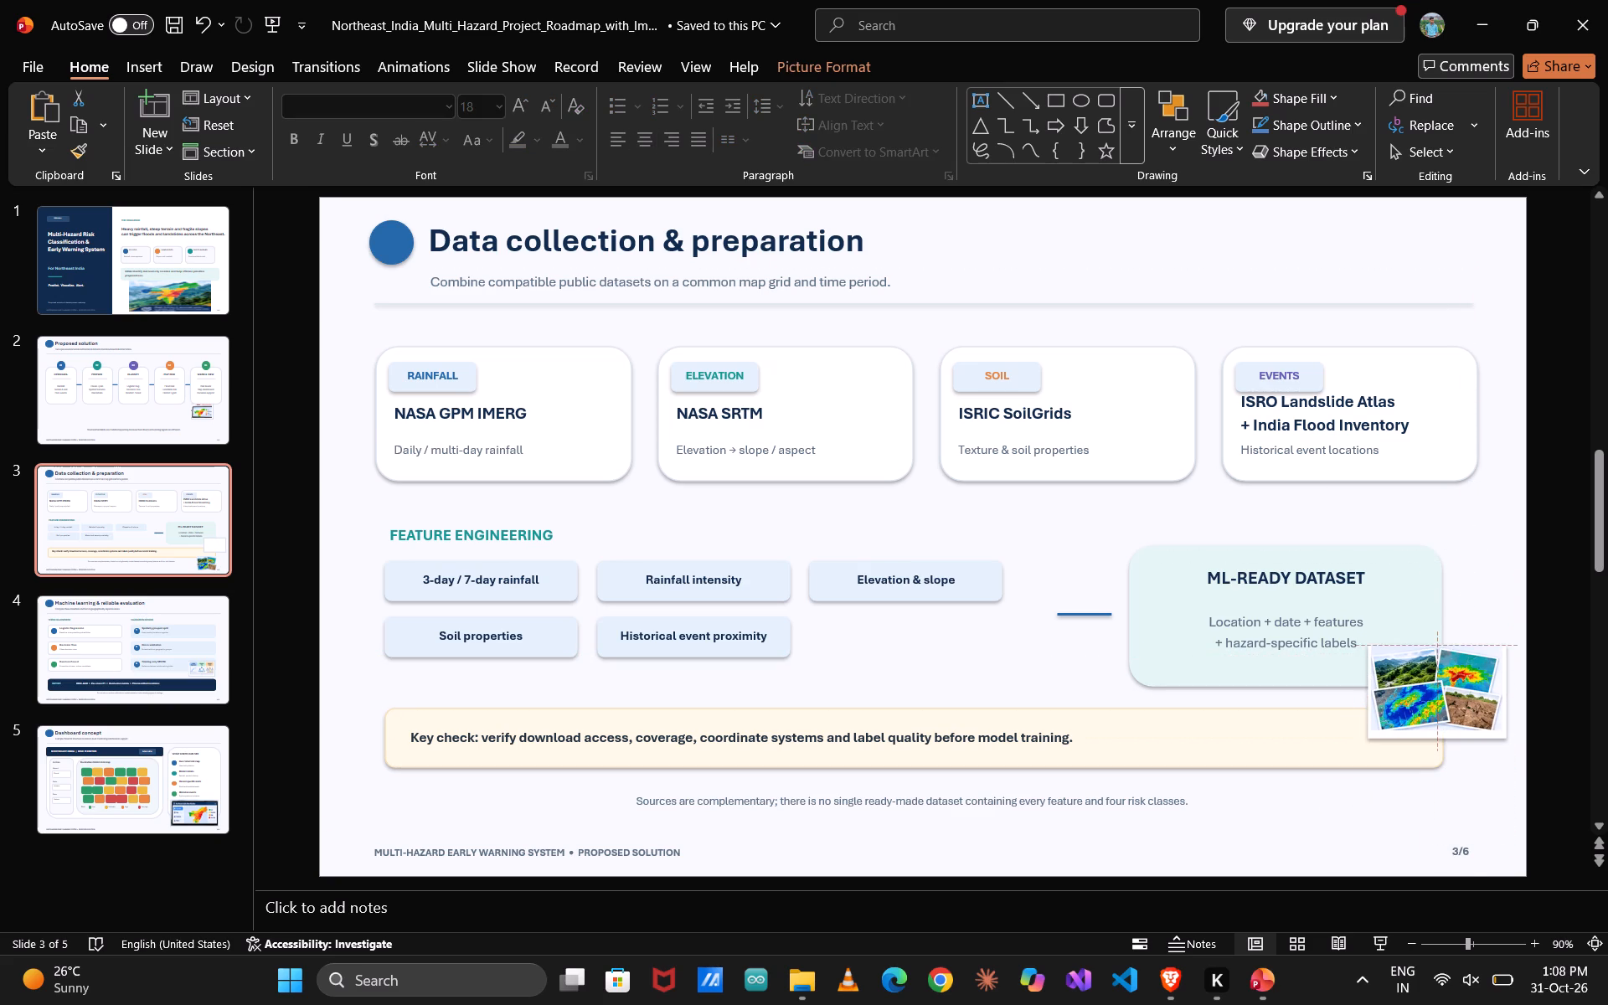
{"action": "left_click_drag", "start_coordinate": [1455, 701], "coordinate": [1456, 707]}
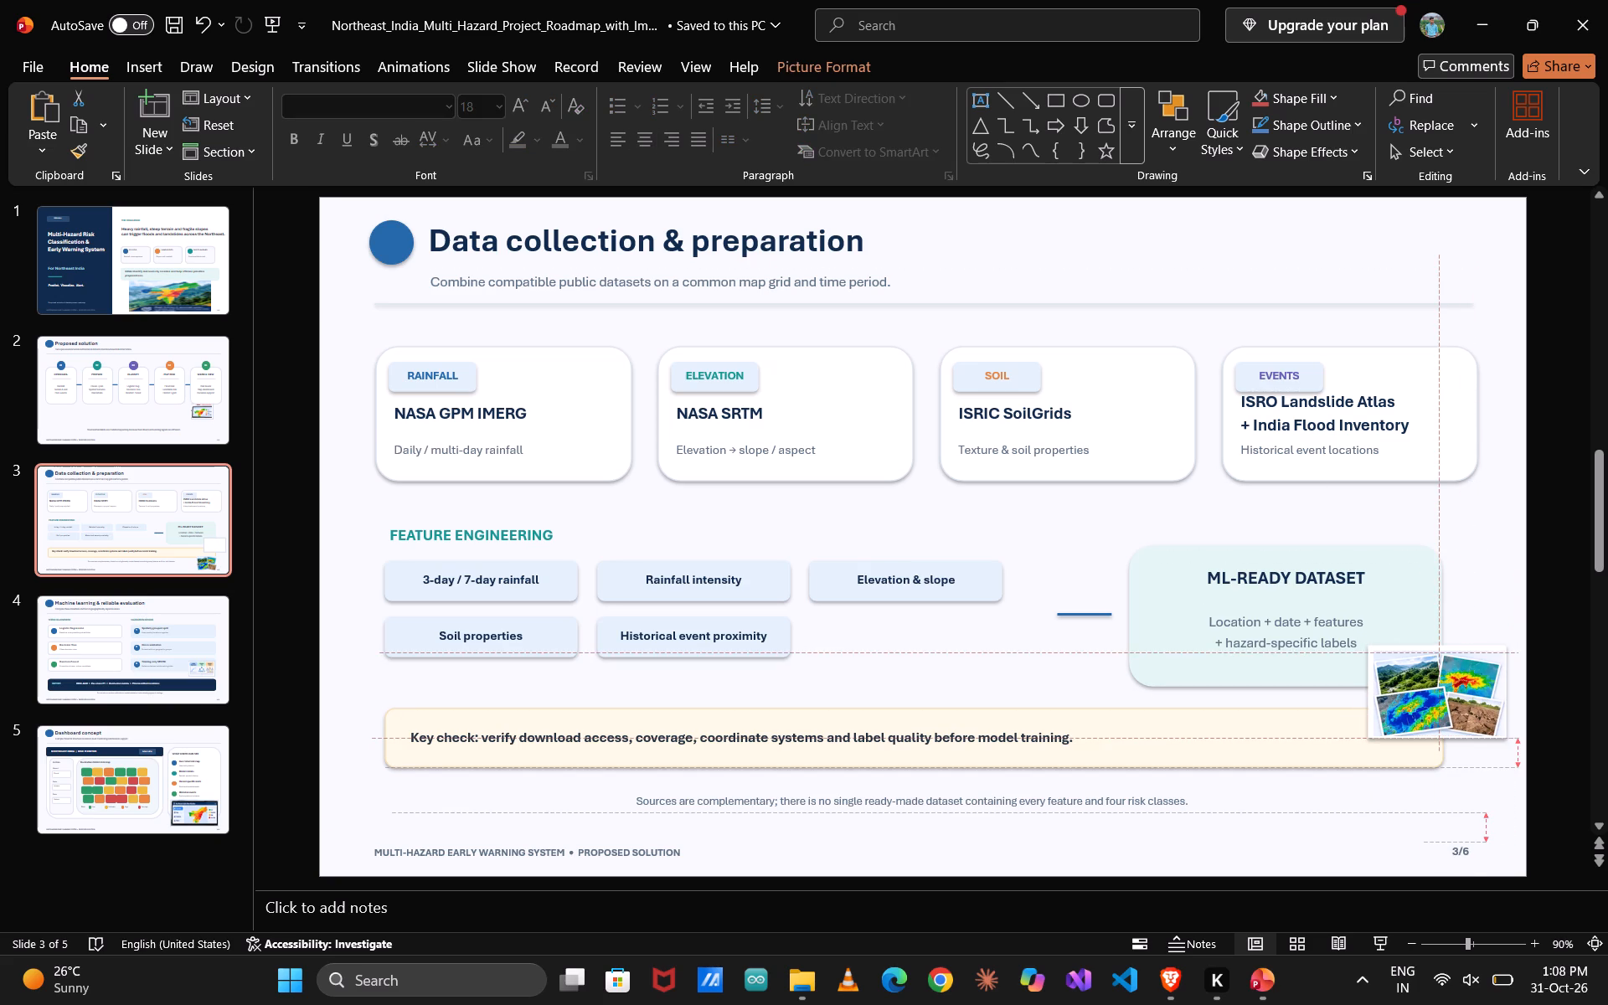
{"action": "left_click_drag", "start_coordinate": [1456, 707], "coordinate": [1454, 704]}
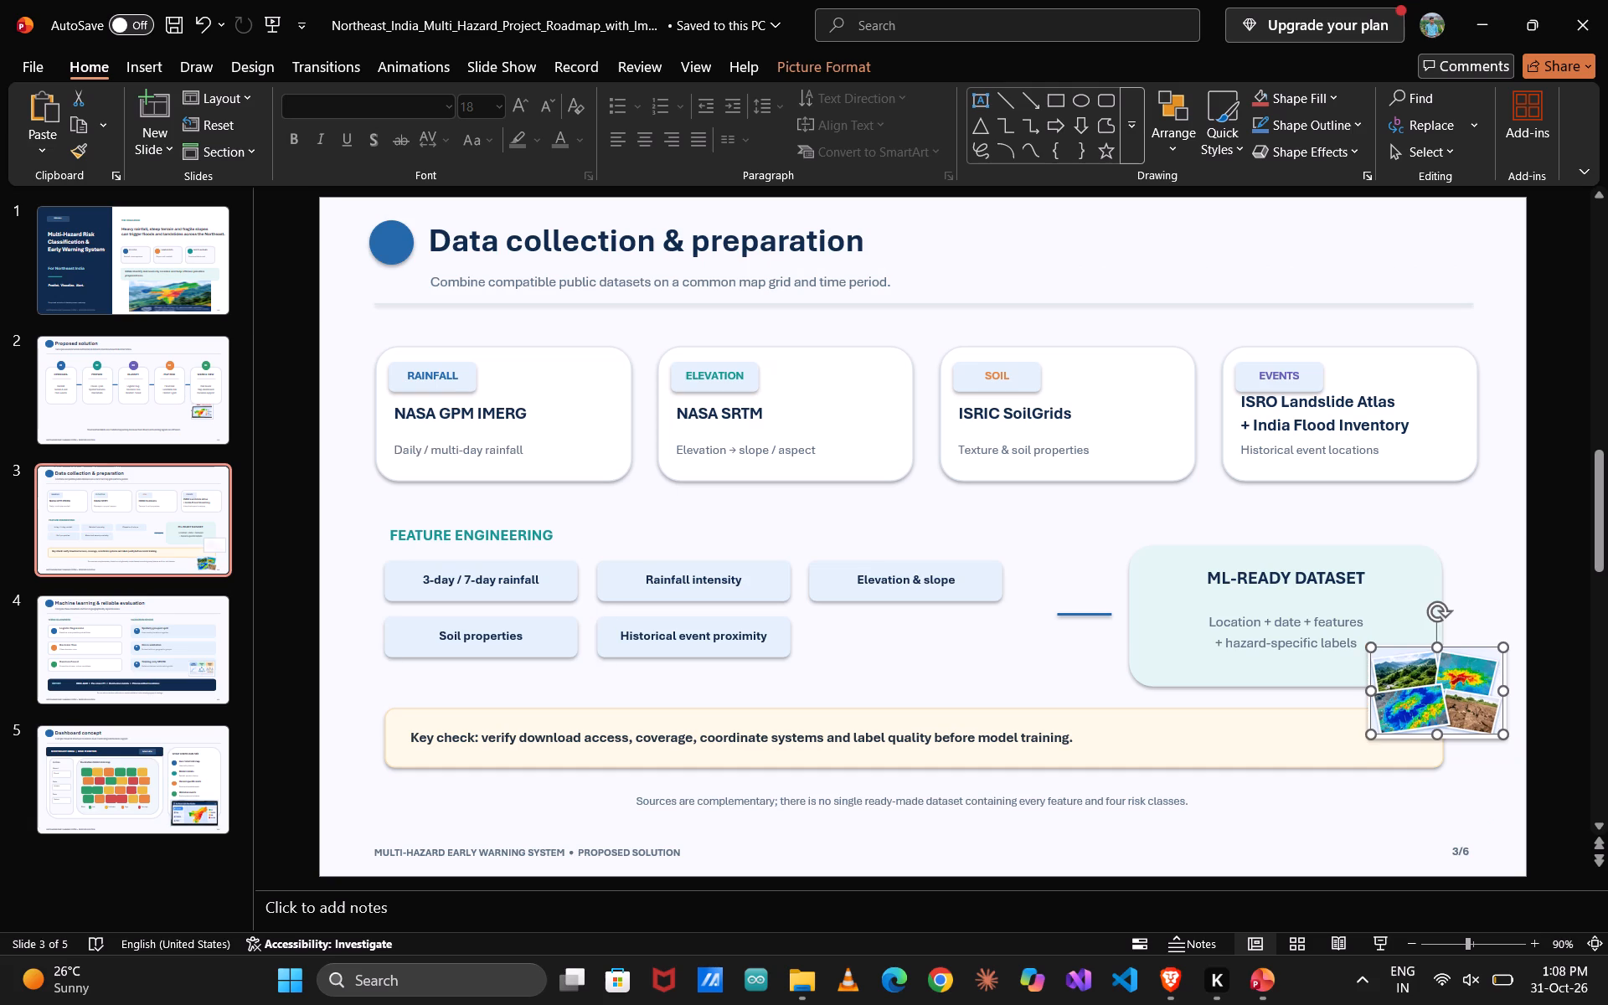
{"action": "left_click", "coordinate": [1502, 502]}
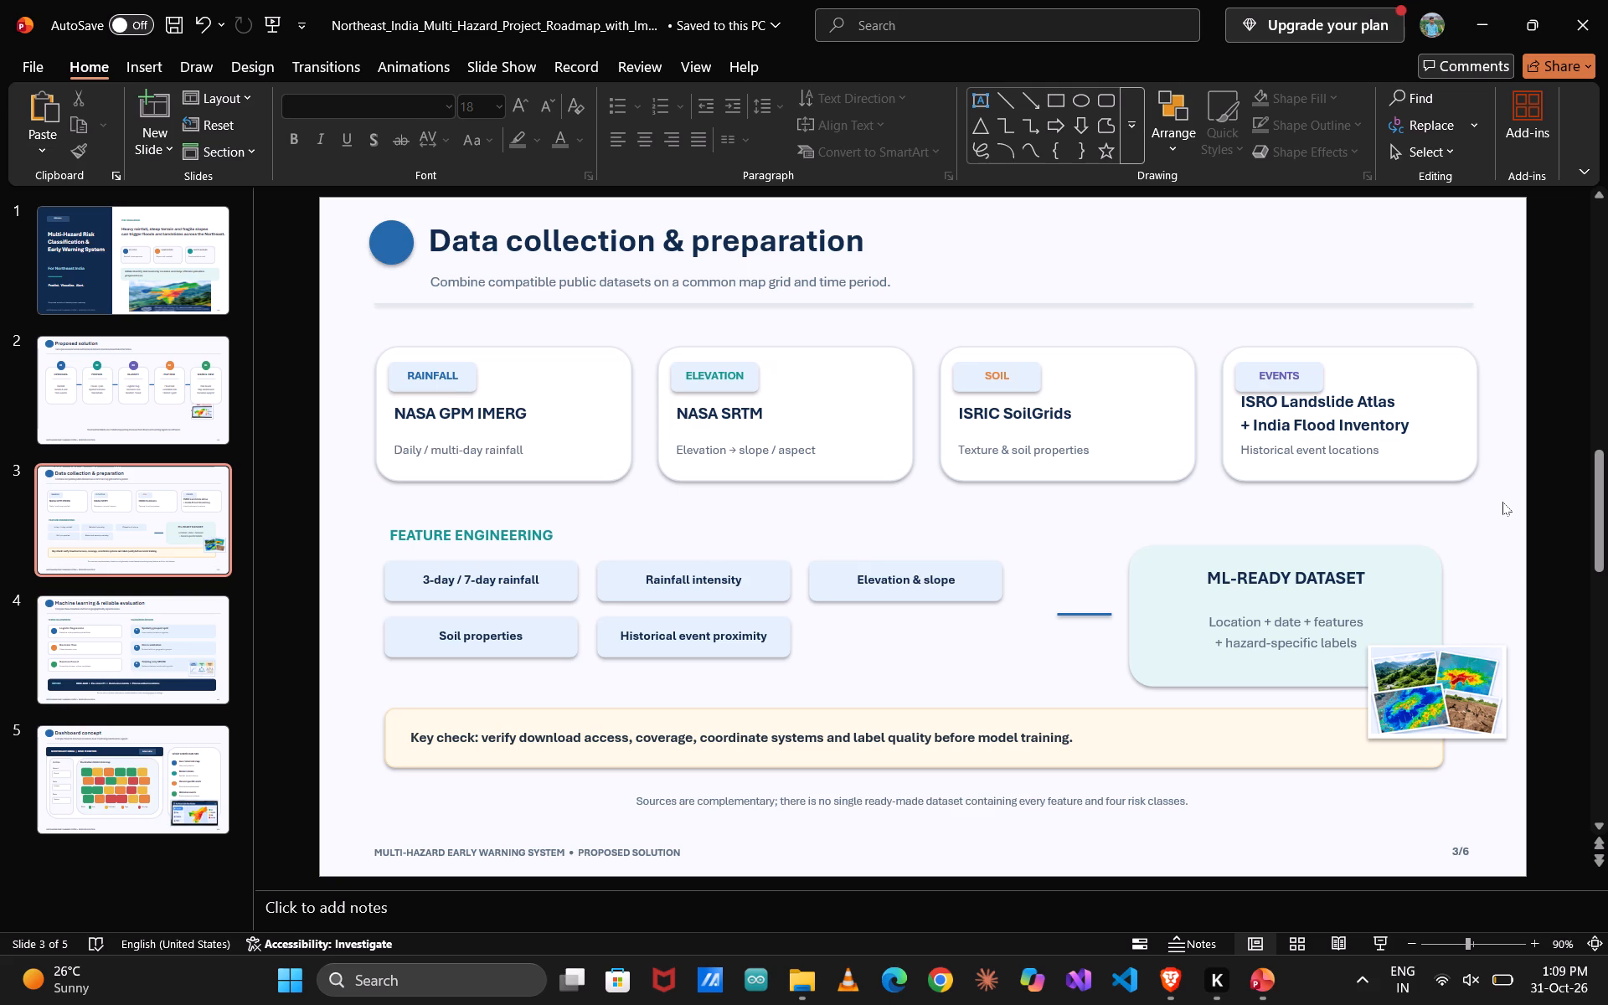
On slide 2, extend the second card's heading to "PREPARE (EDA)".
{"action": "key", "text": "Down"}
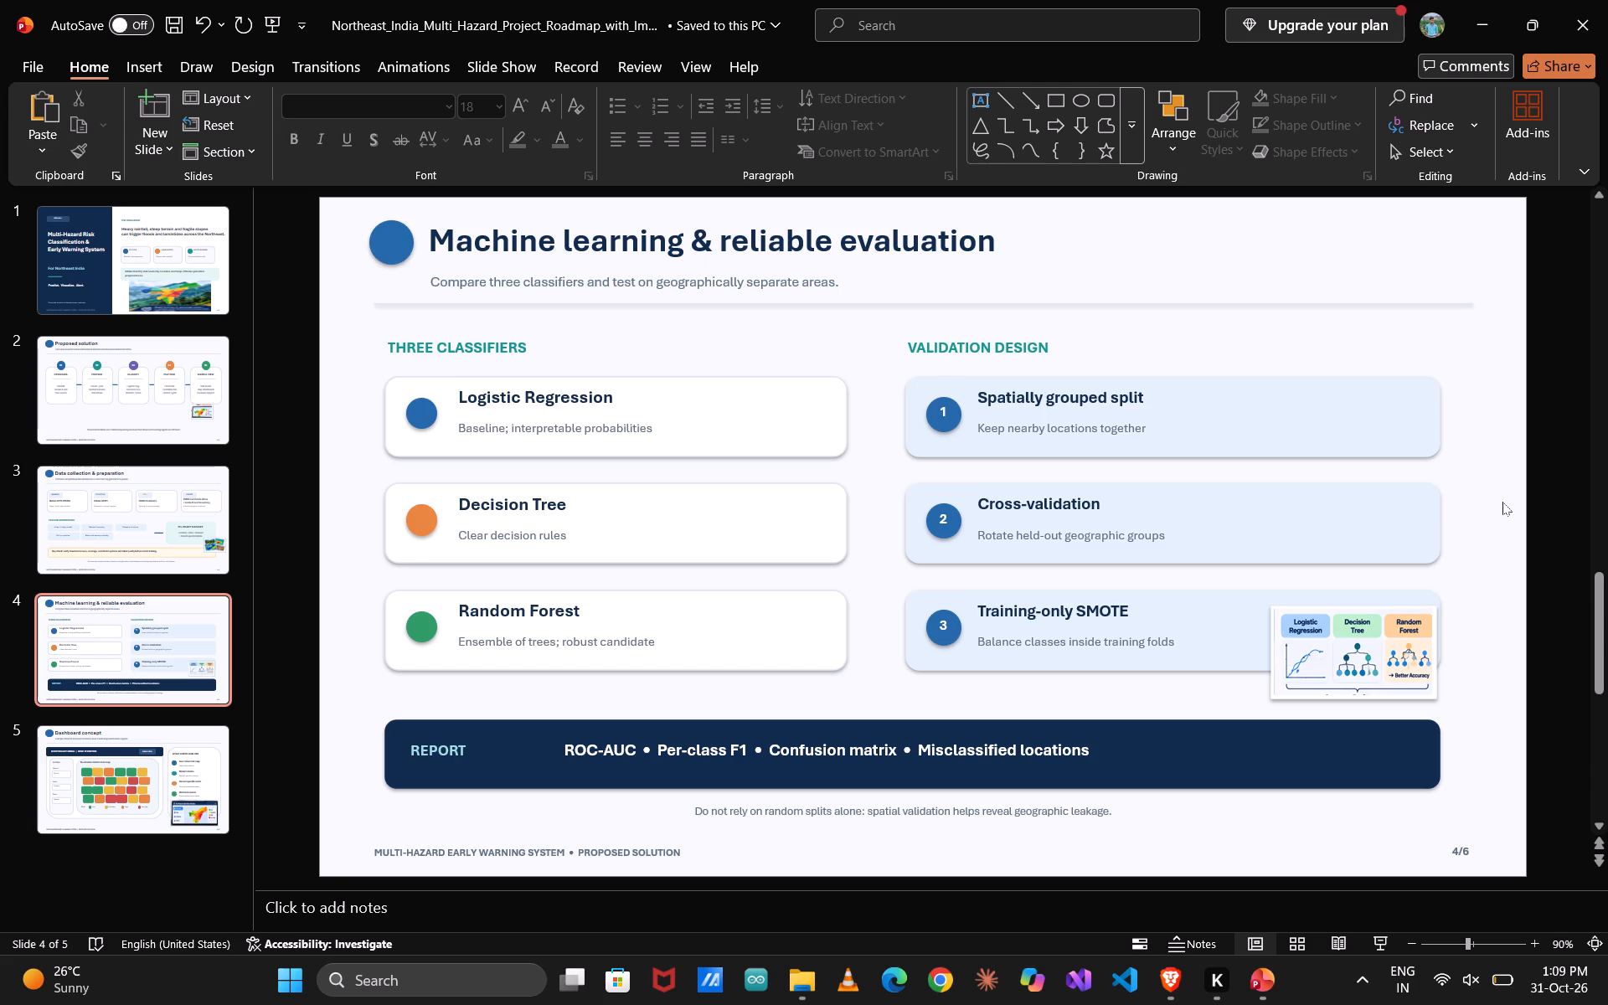
{"action": "key", "text": "Up"}
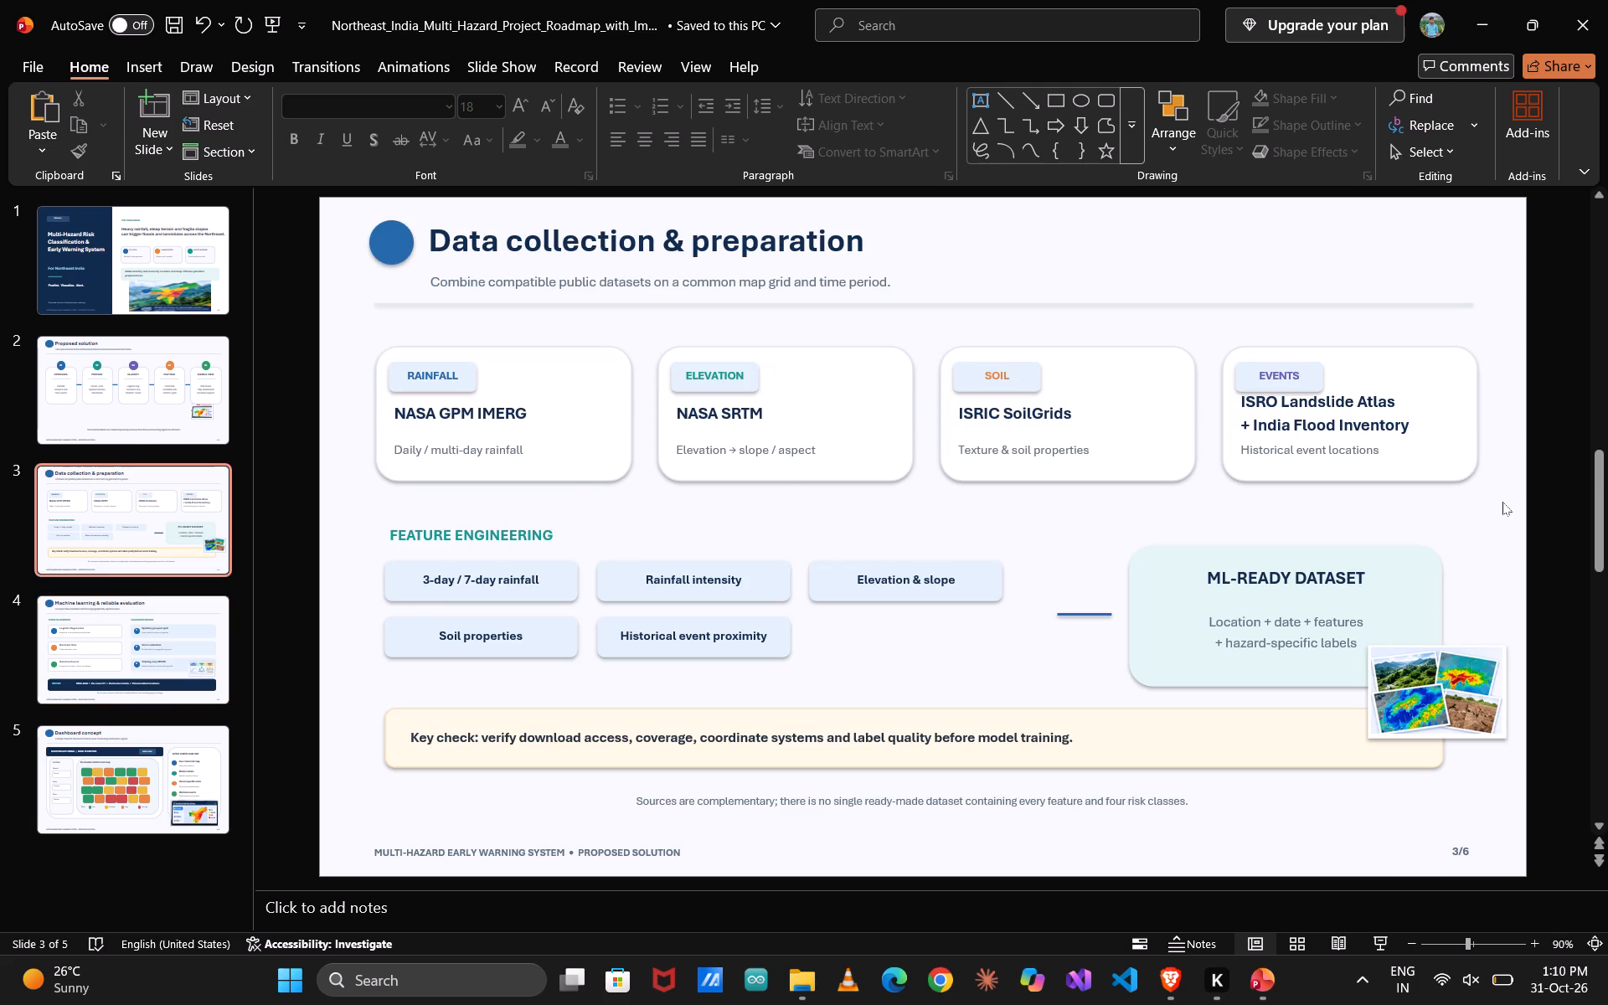
{"action": "key", "text": "Up"}
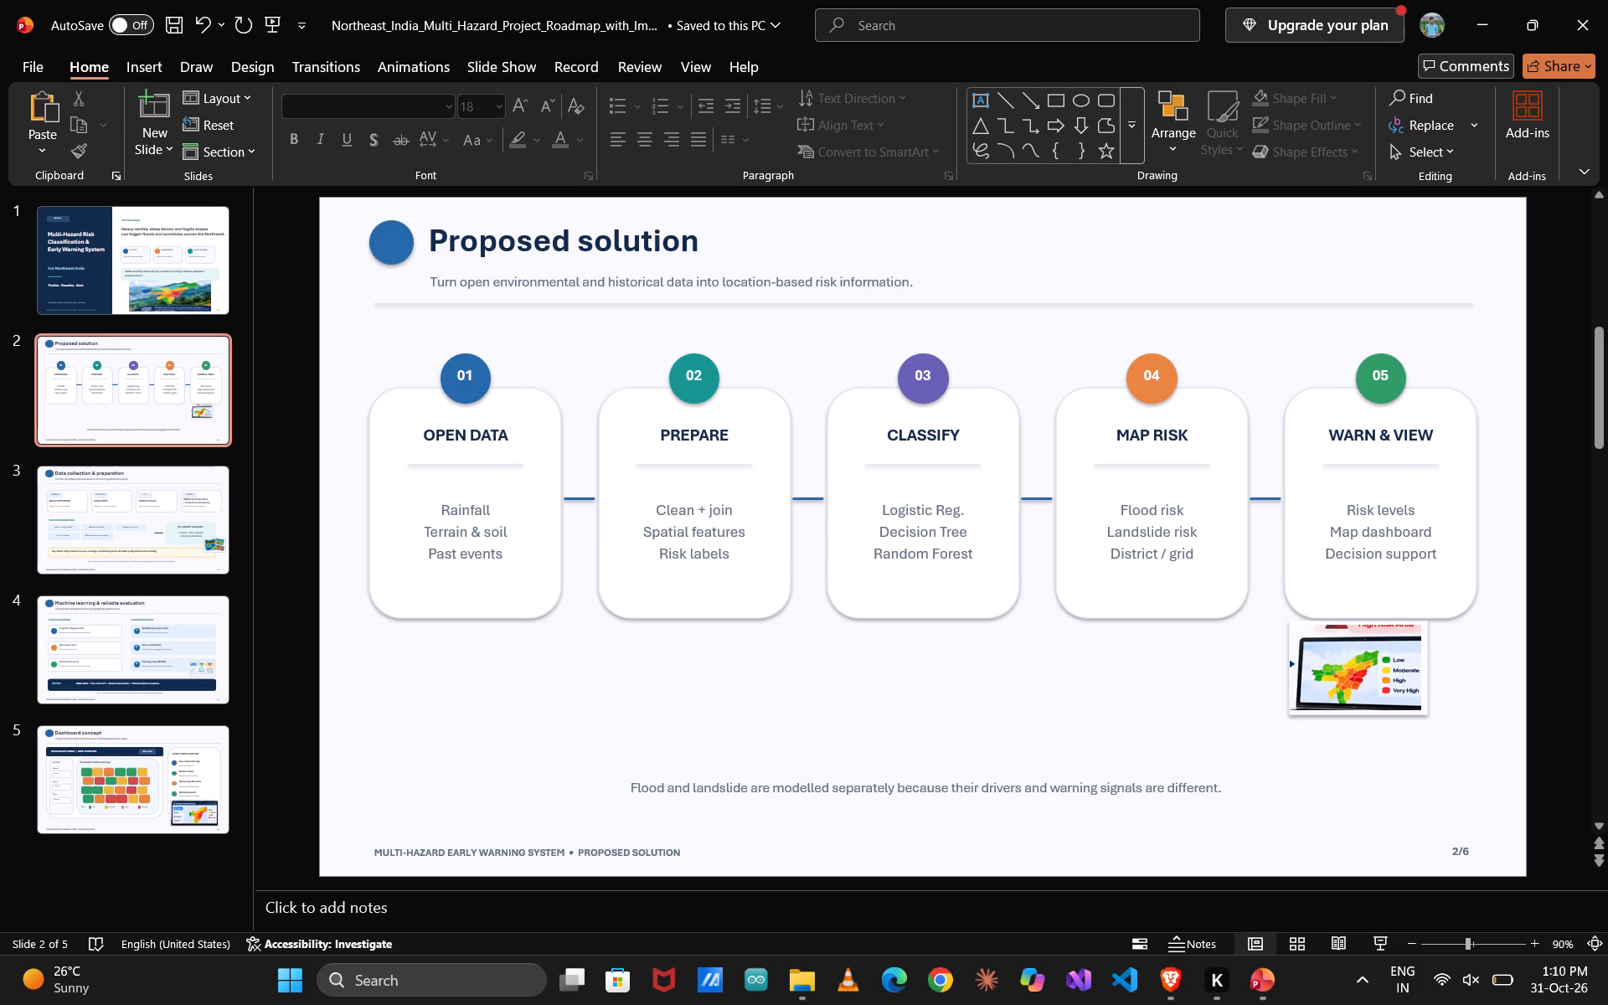
{"action": "left_click", "coordinate": [728, 423]}
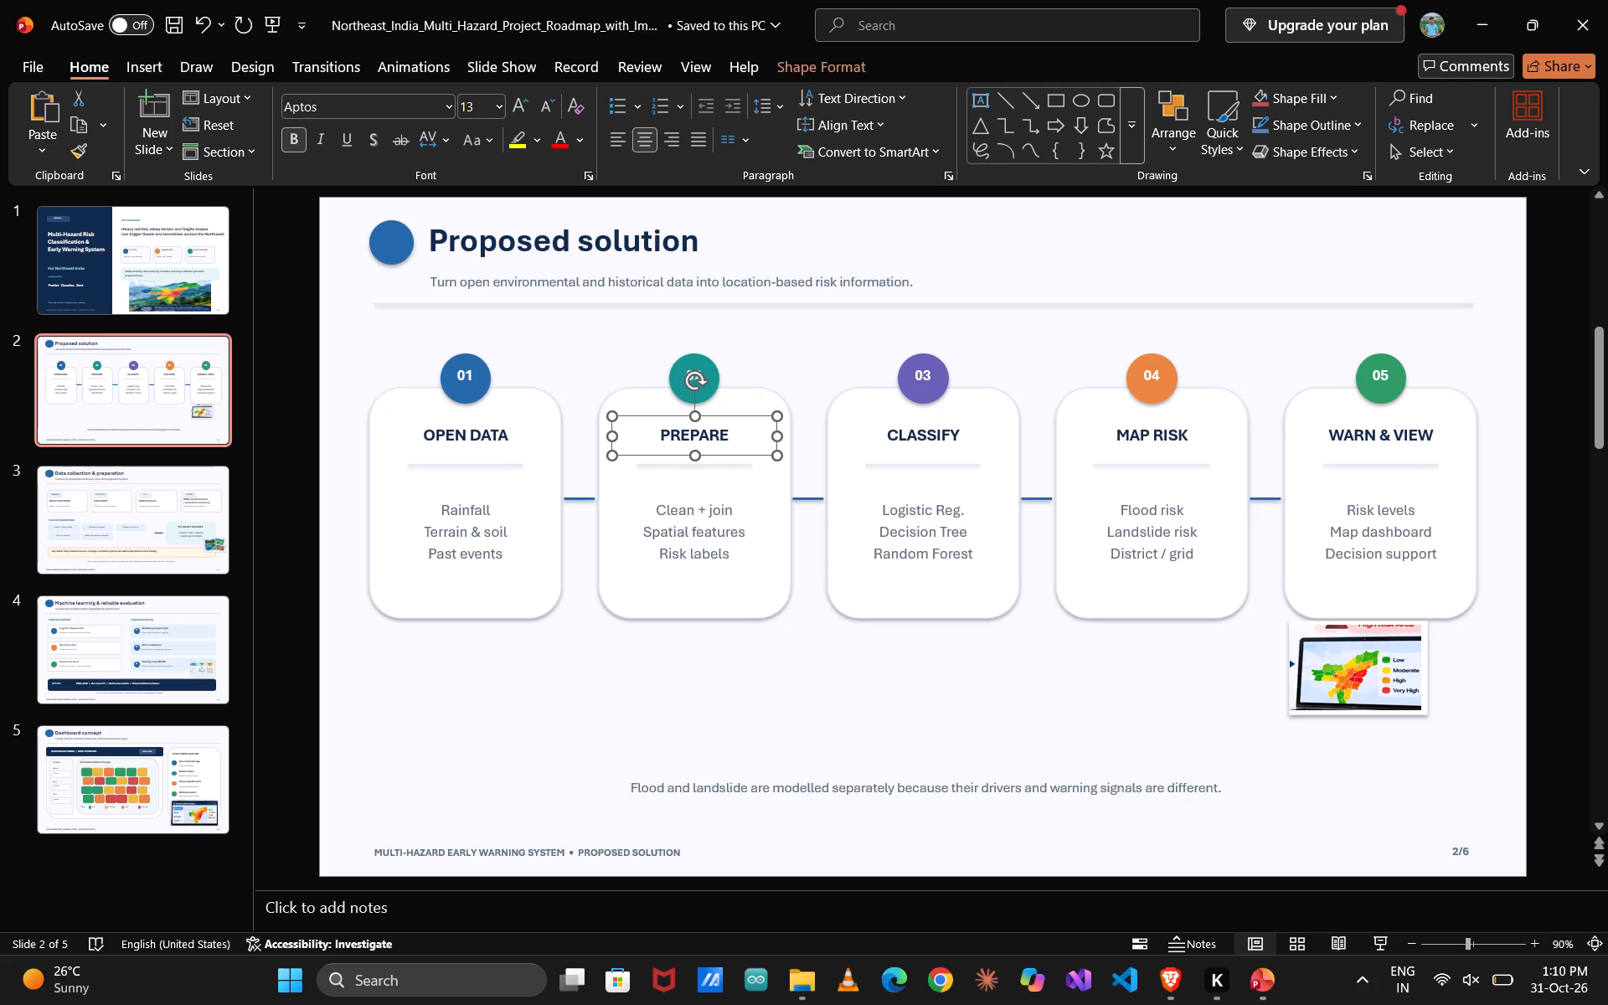
{"action": "left_click", "coordinate": [731, 439]}
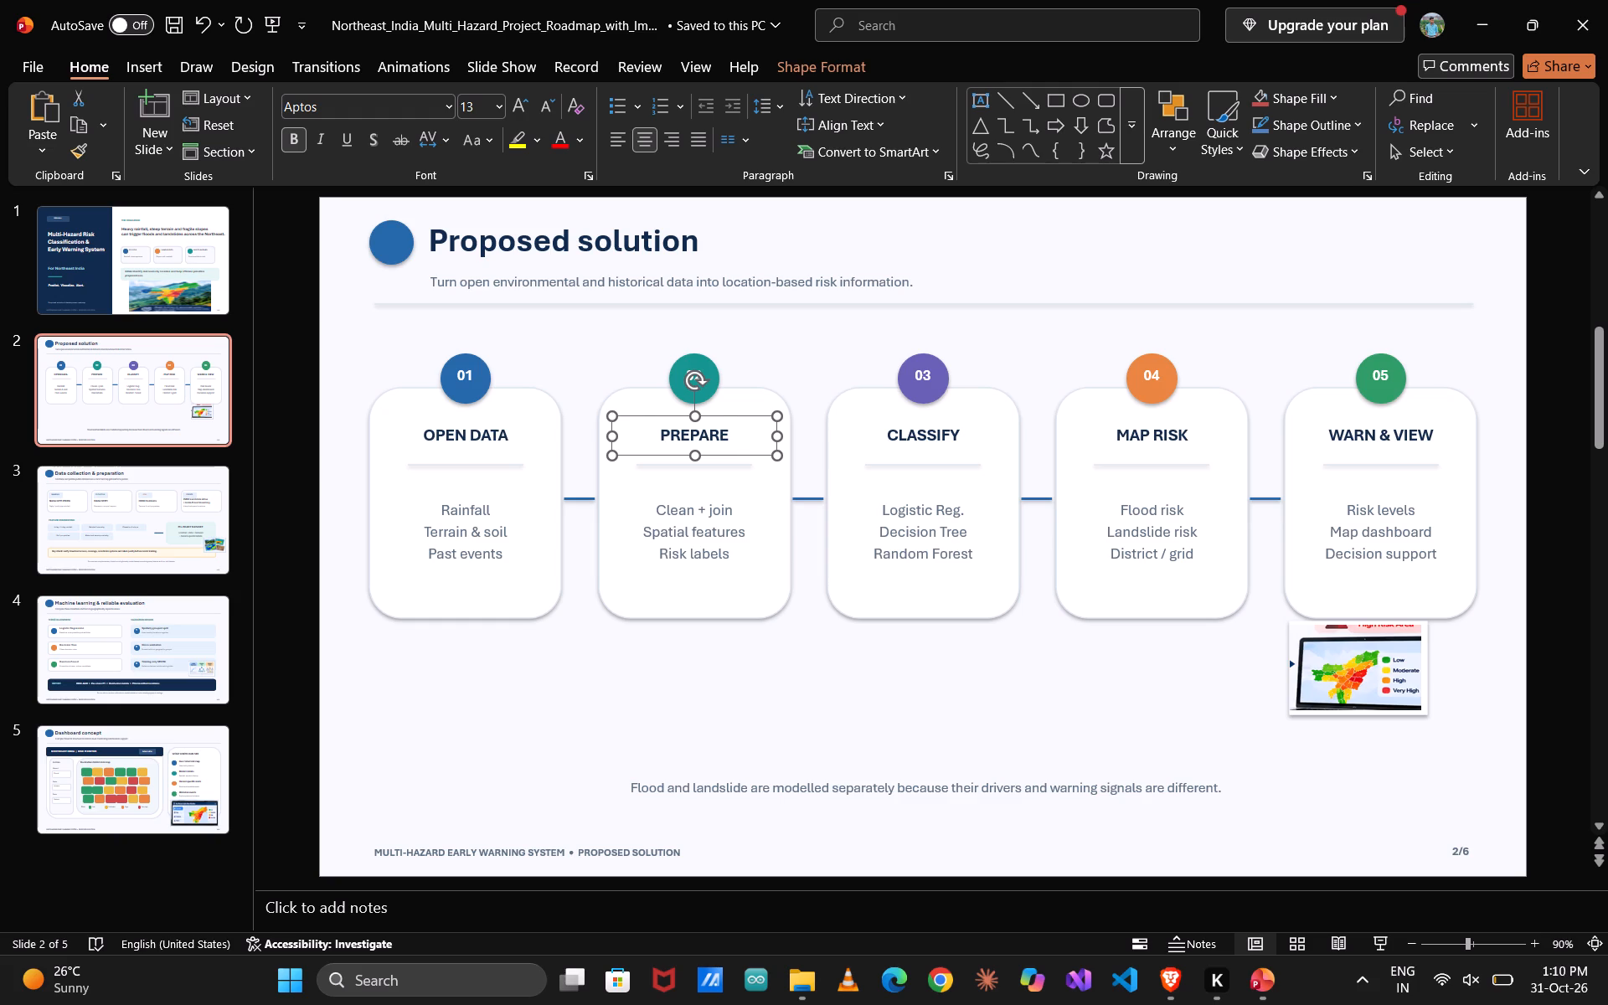
{"action": "double_click", "coordinate": [731, 439]}
{"action": "key", "text": "space"}
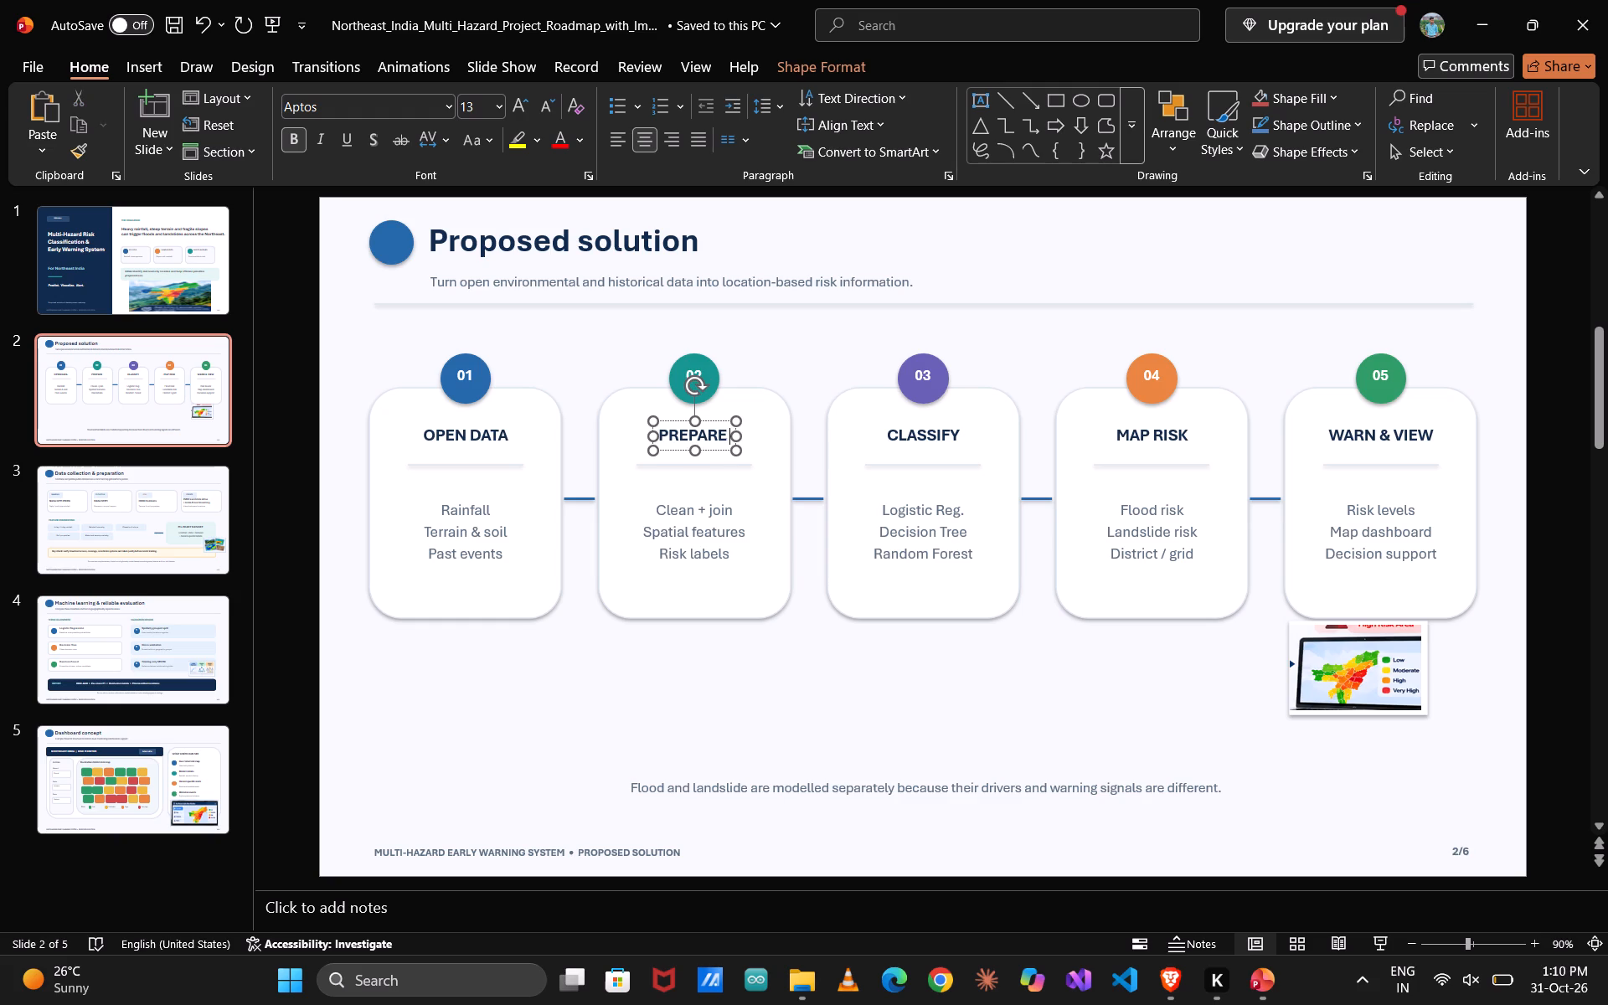
{"action": "type", "text": "("}
{"action": "type", "text": "EDA"}
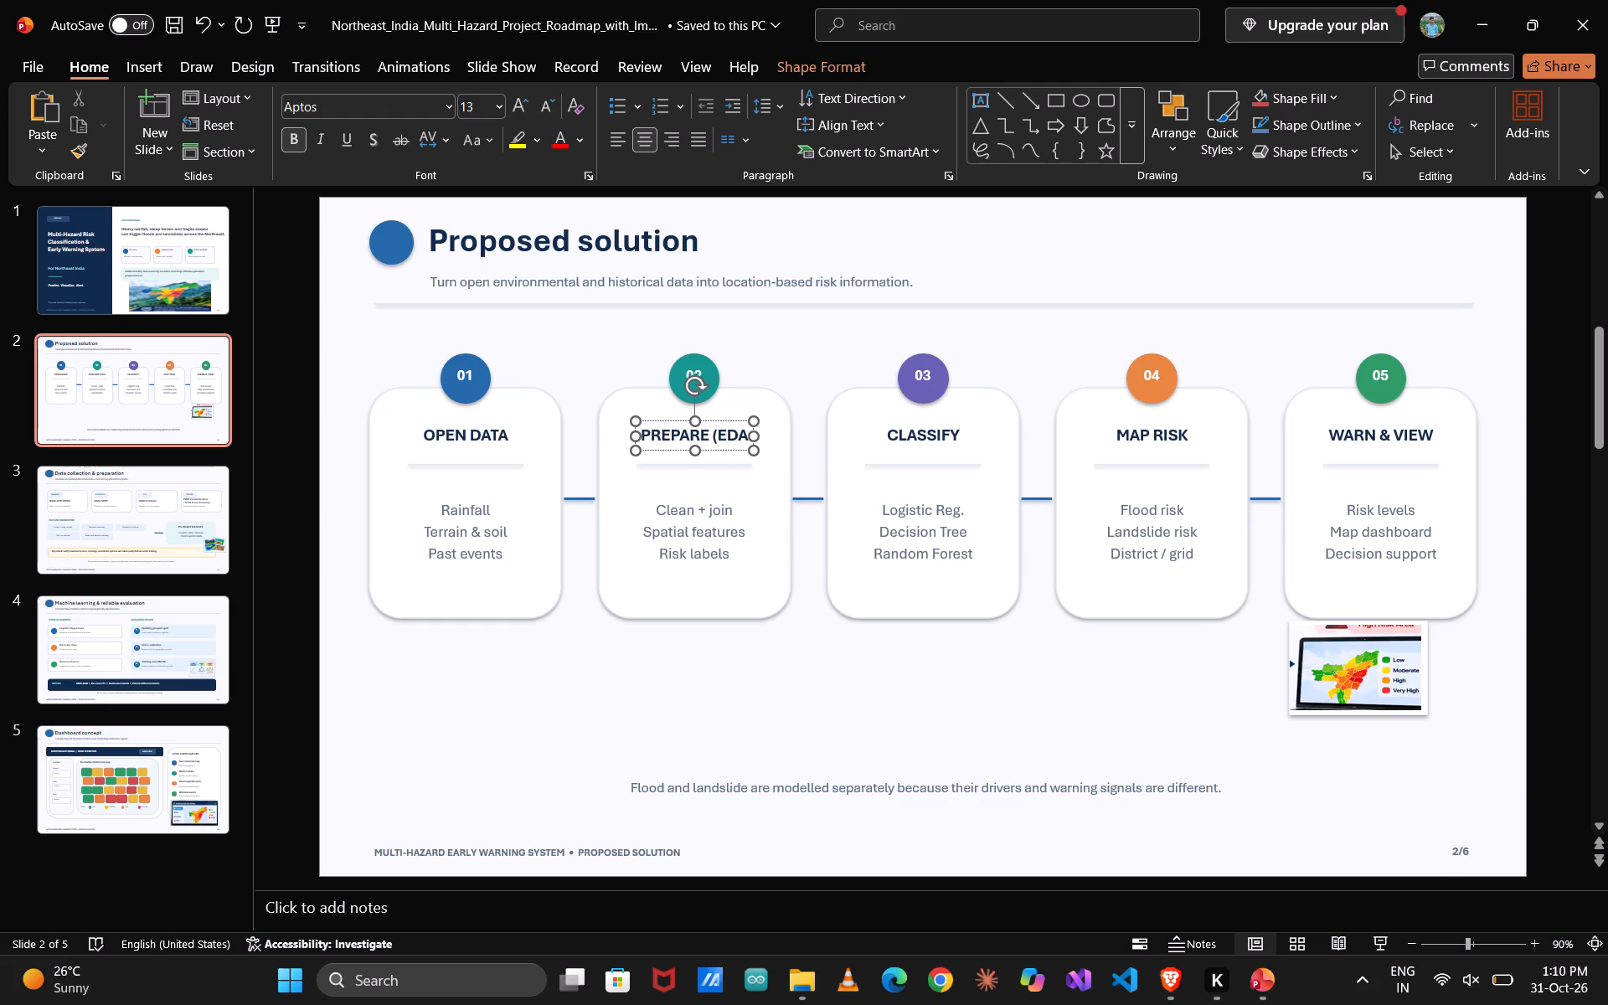
{"action": "key", "text": "shift+parenright"}
{"action": "left_click", "coordinate": [813, 336]}
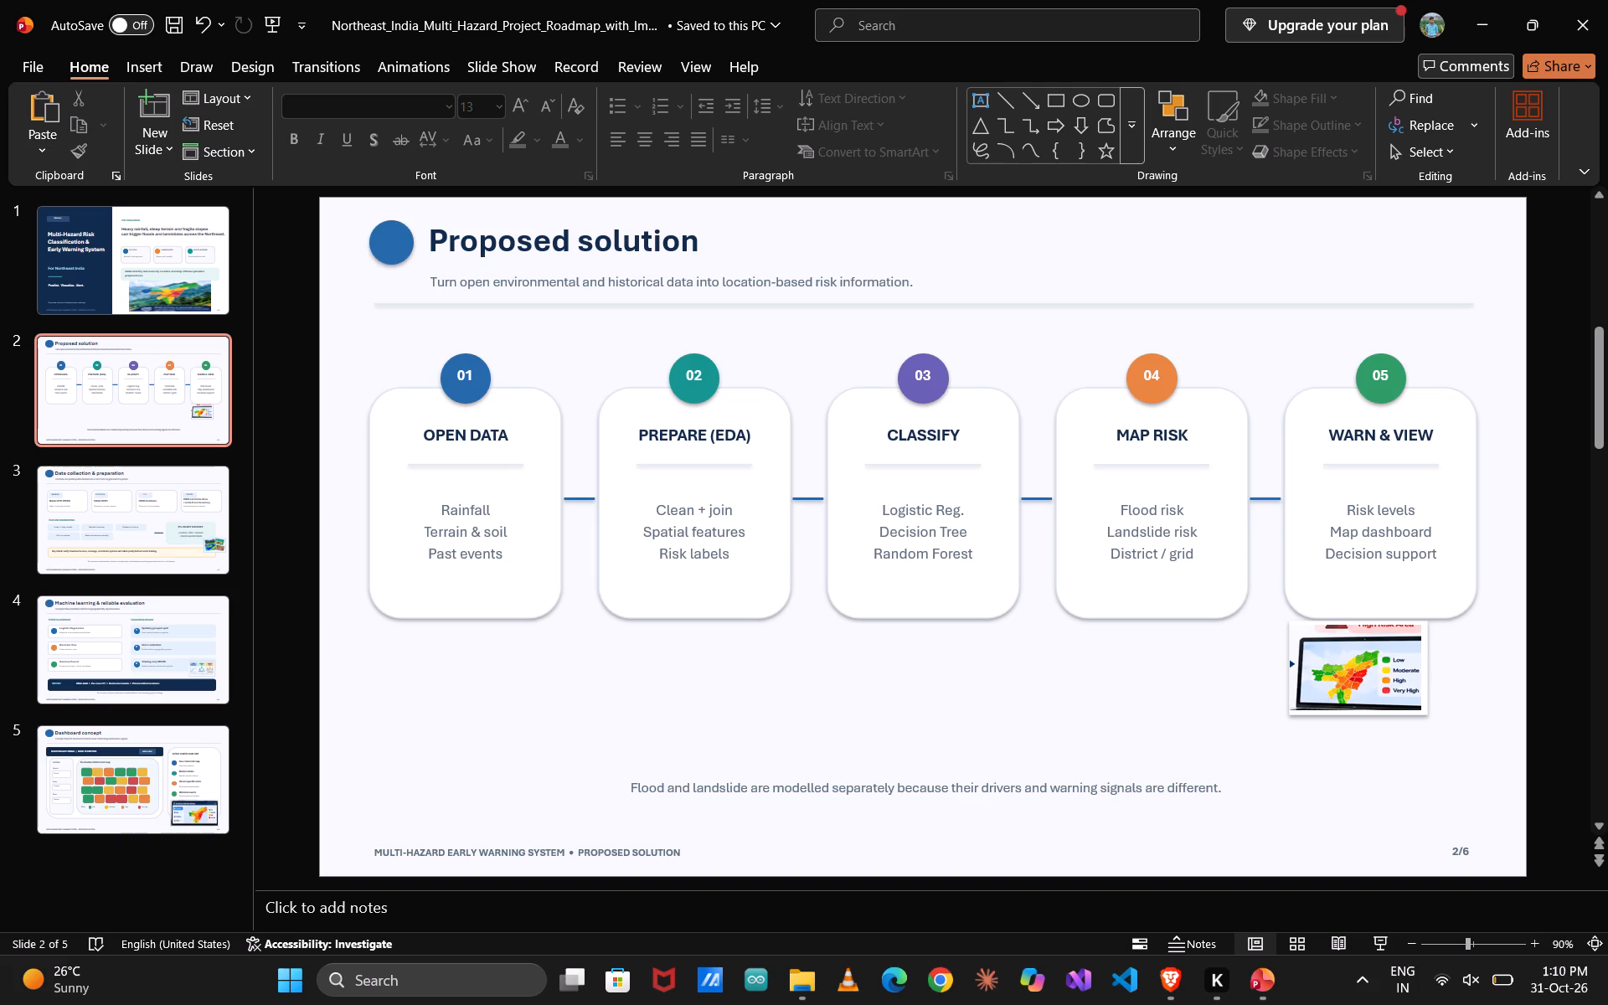
On slide 2, replace the fifth card's heading with "Dashboard".
{"action": "double_click", "coordinate": [1389, 431]}
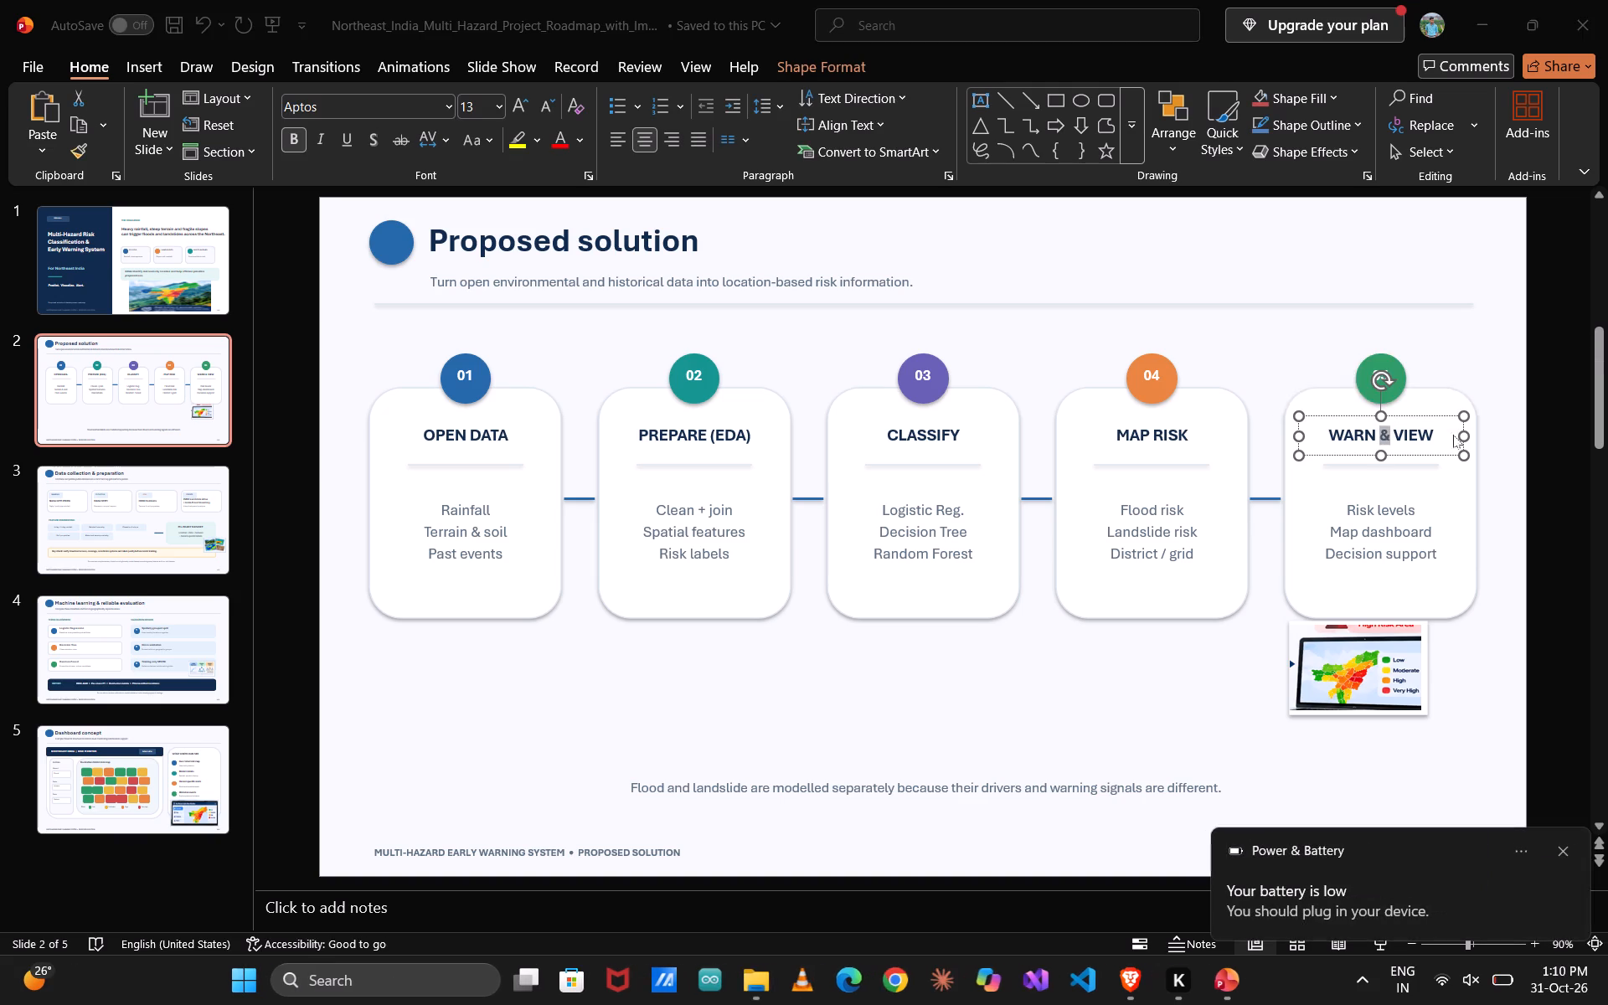
{"action": "left_click", "coordinate": [915, 530]}
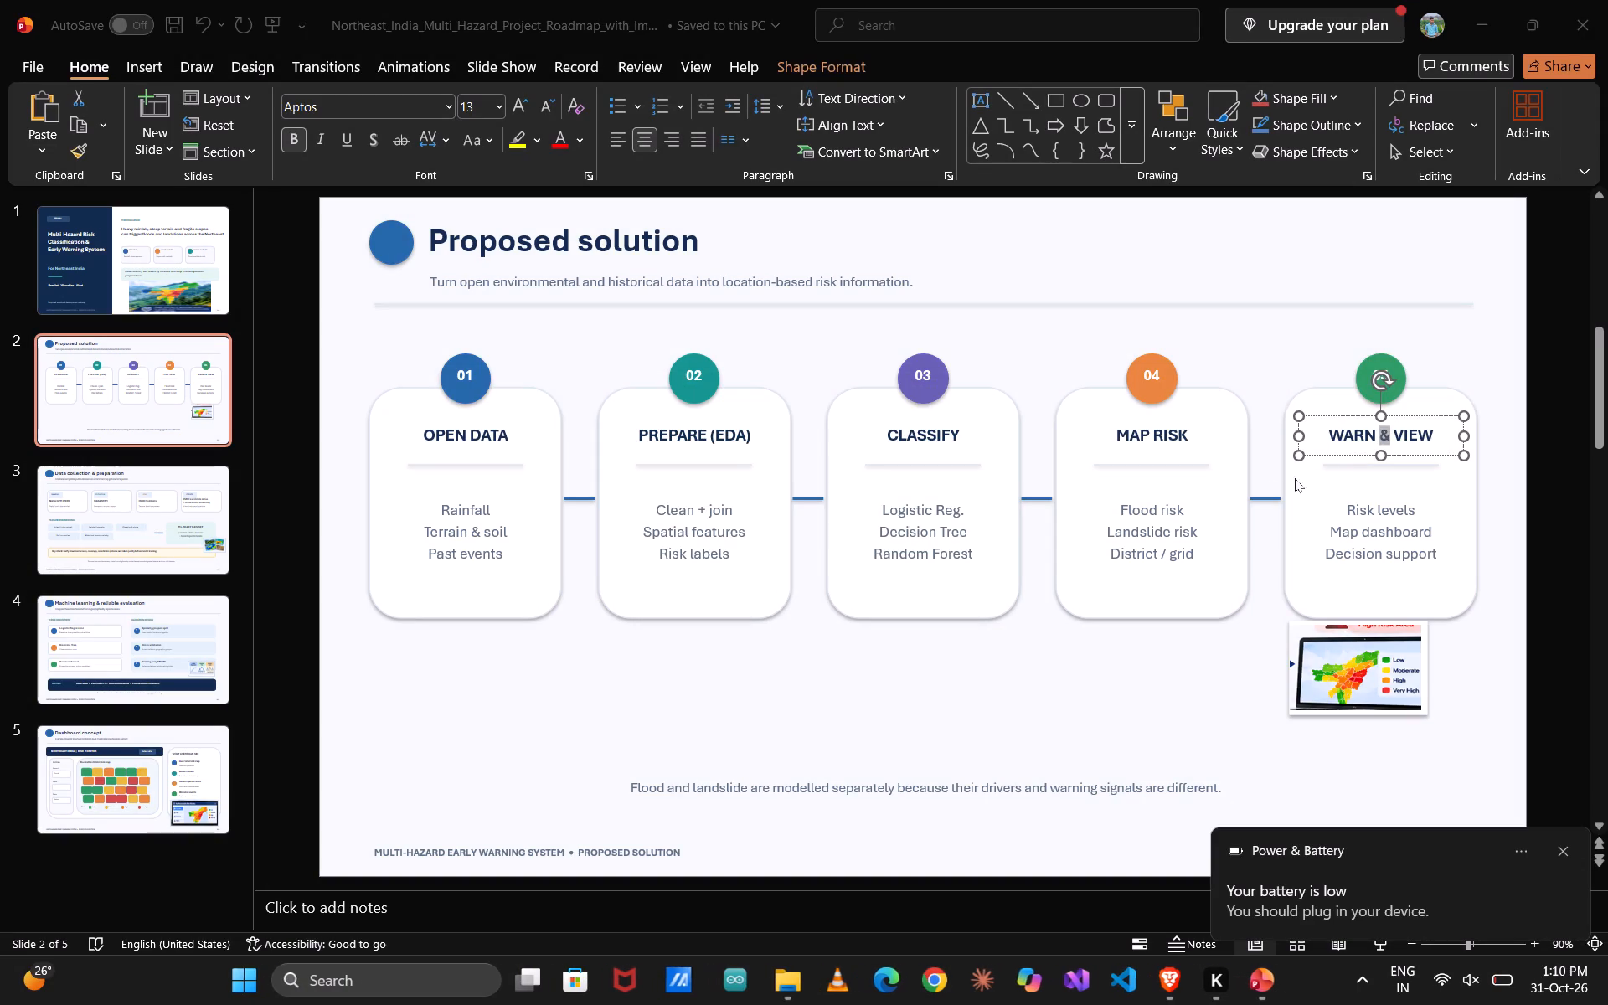
{"action": "left_click_drag", "start_coordinate": [1446, 427], "coordinate": [1335, 434]}
{"action": "left_click_drag", "start_coordinate": [1335, 434], "coordinate": [1457, 435]}
{"action": "key", "text": "BackSpace"}
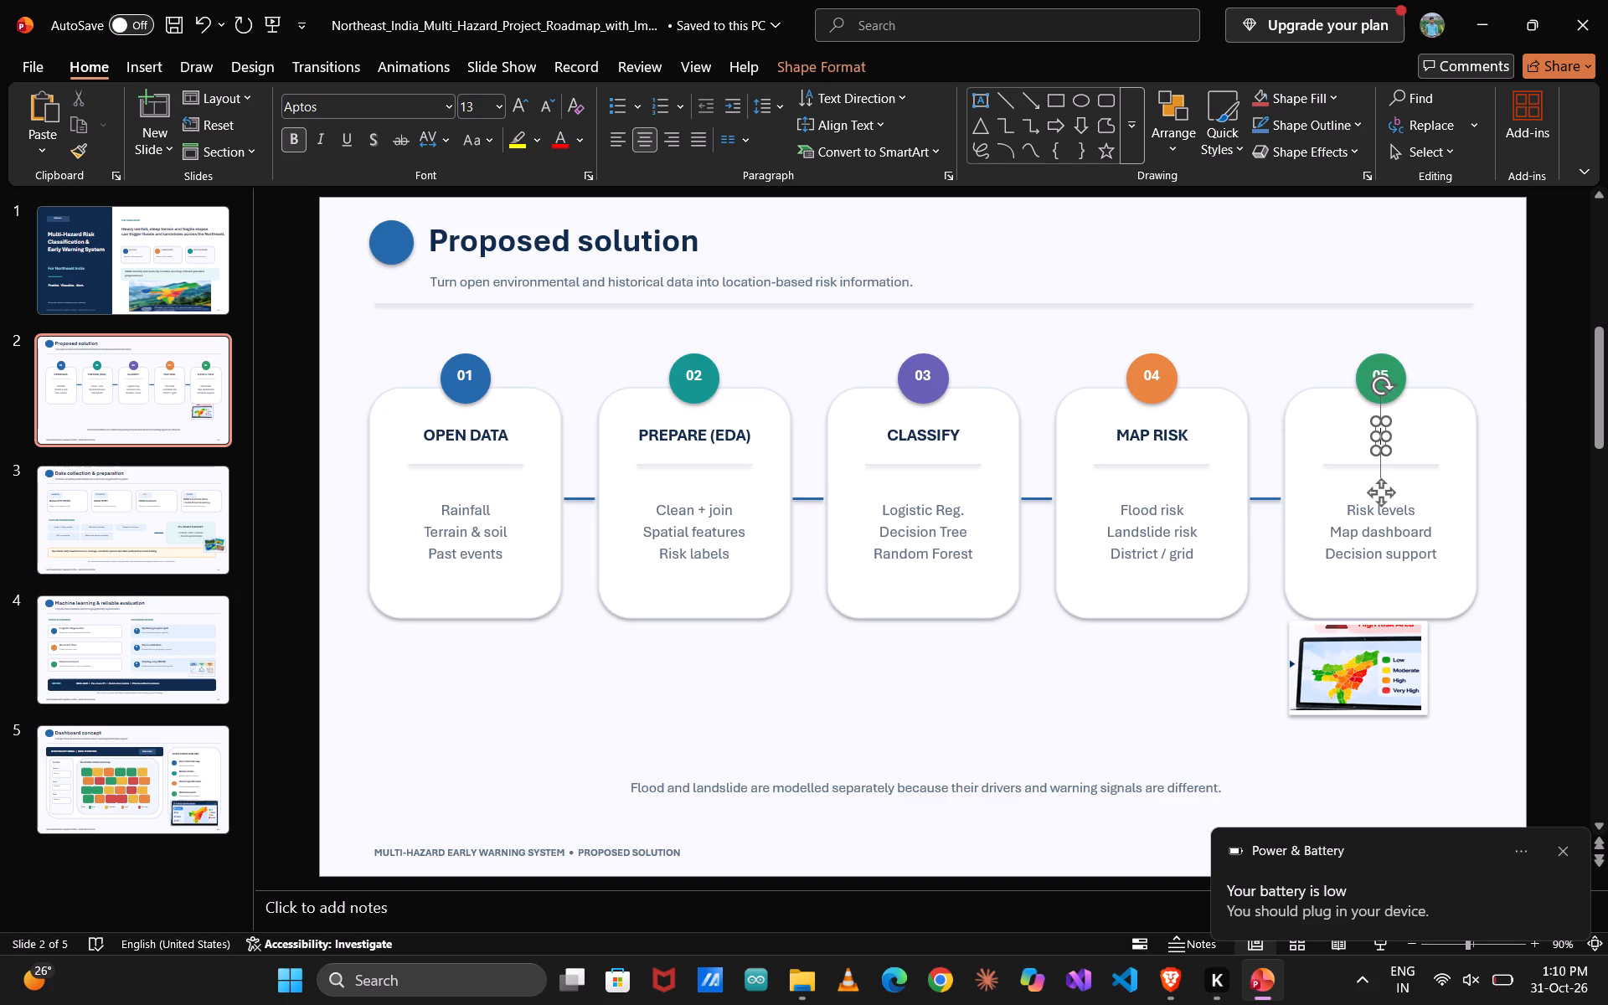
{"action": "type", "text": "Das"}
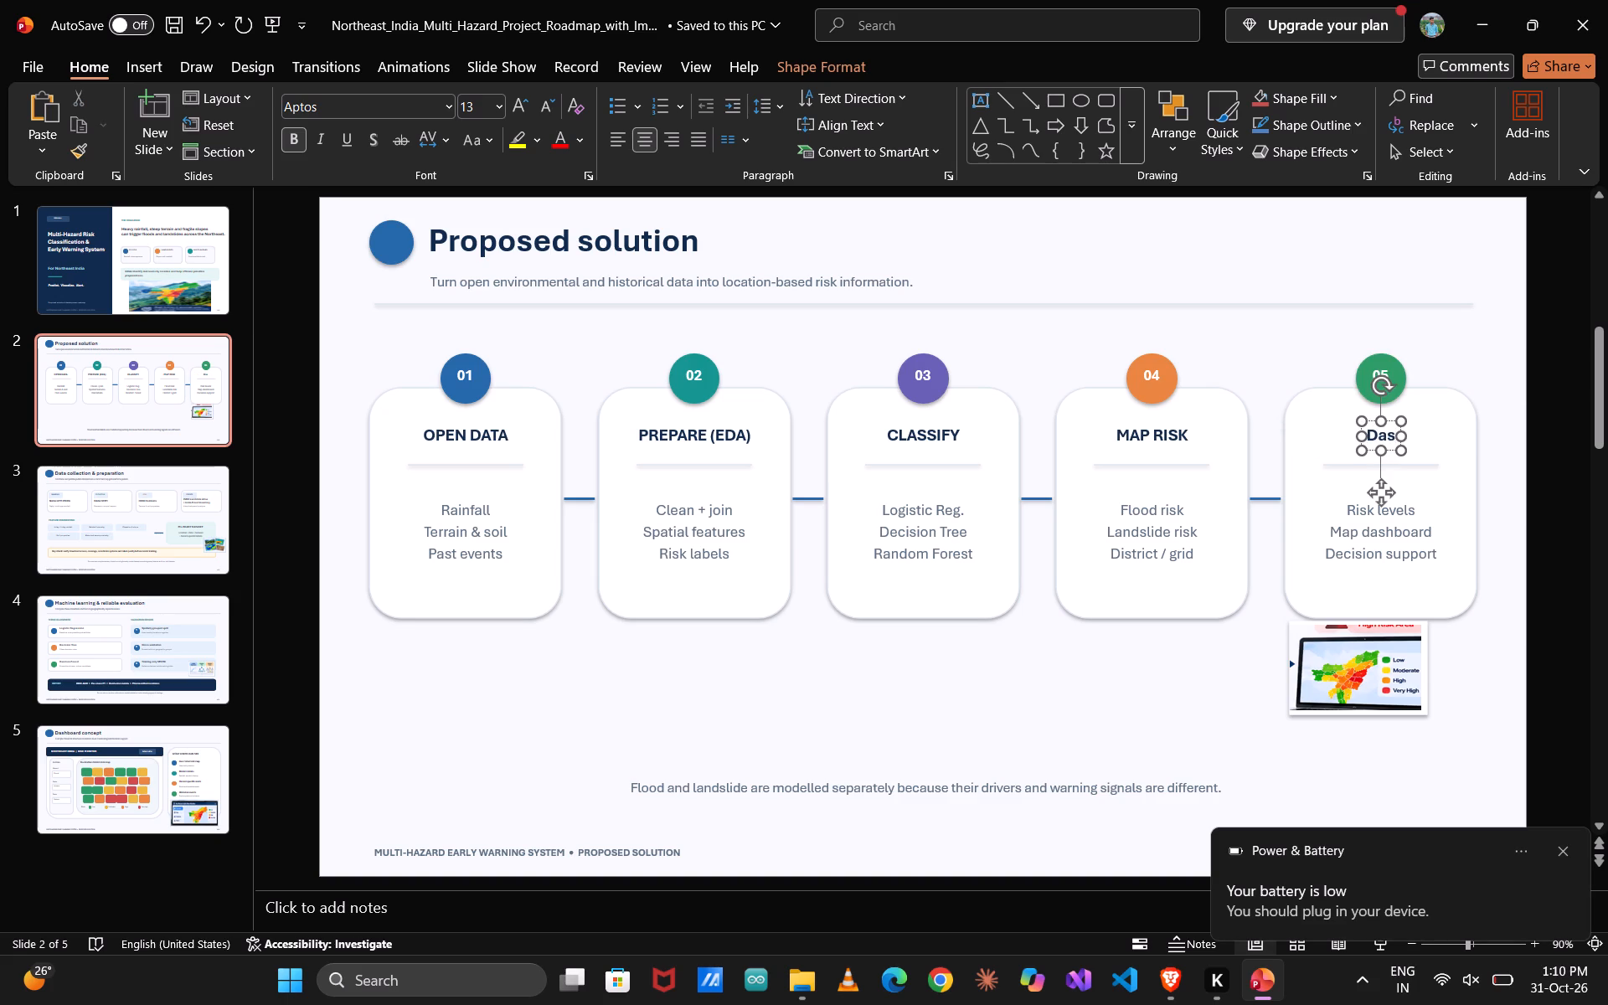
{"action": "type", "text": "hbo"}
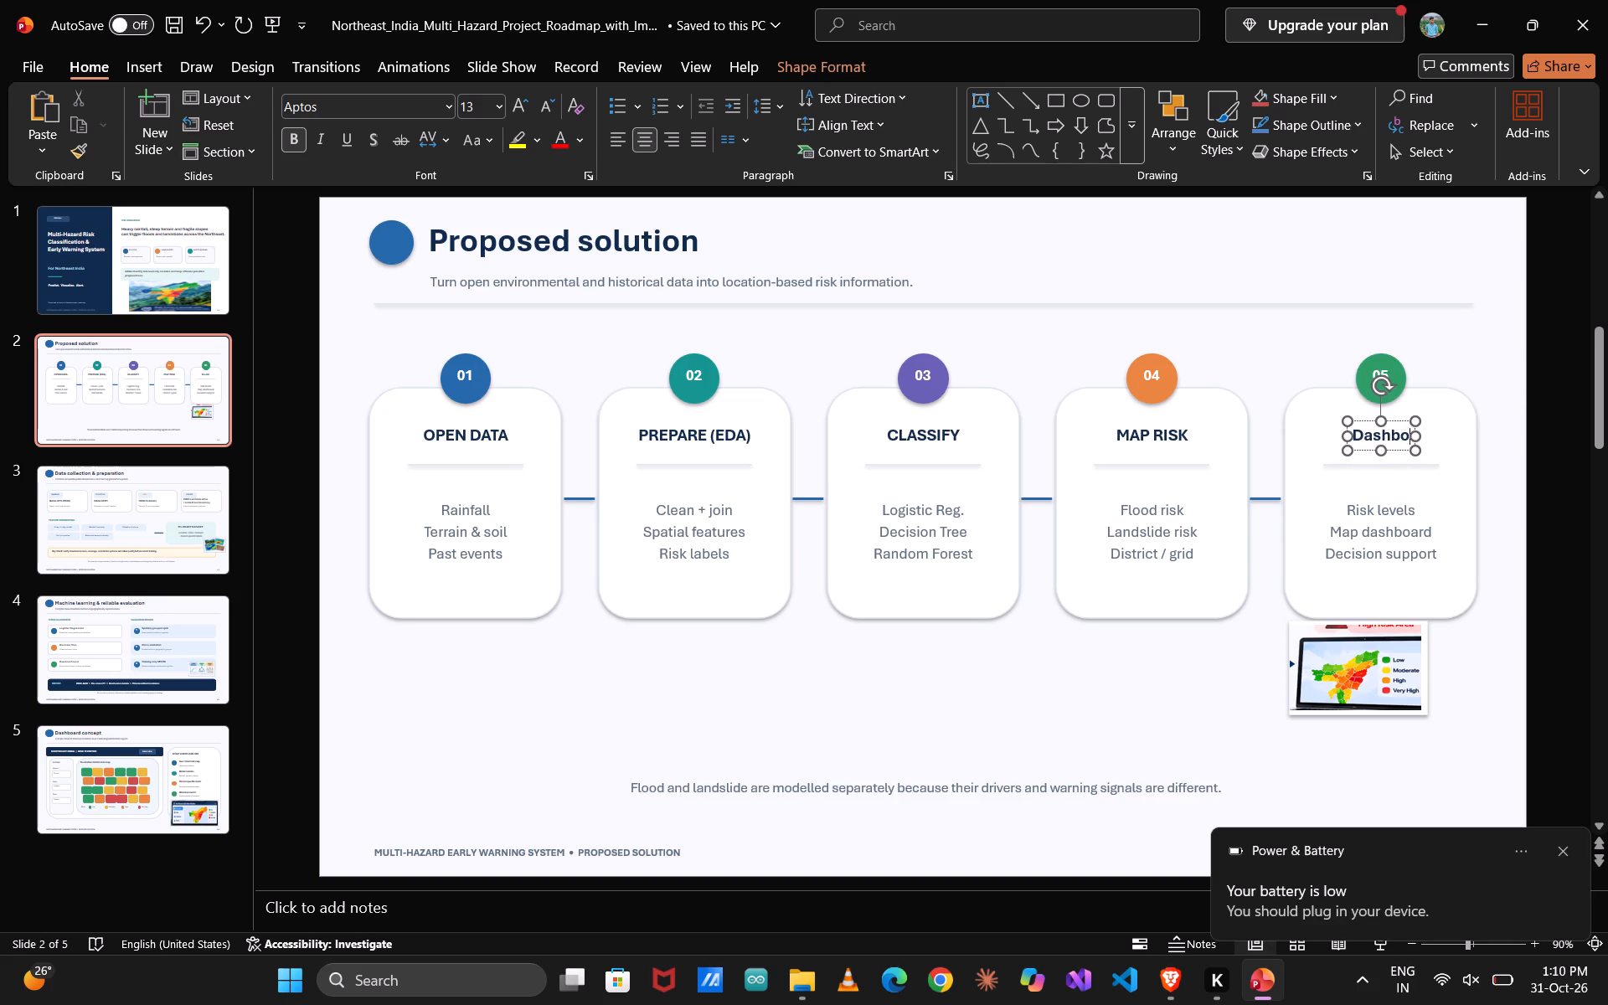
{"action": "type", "text": "ard"}
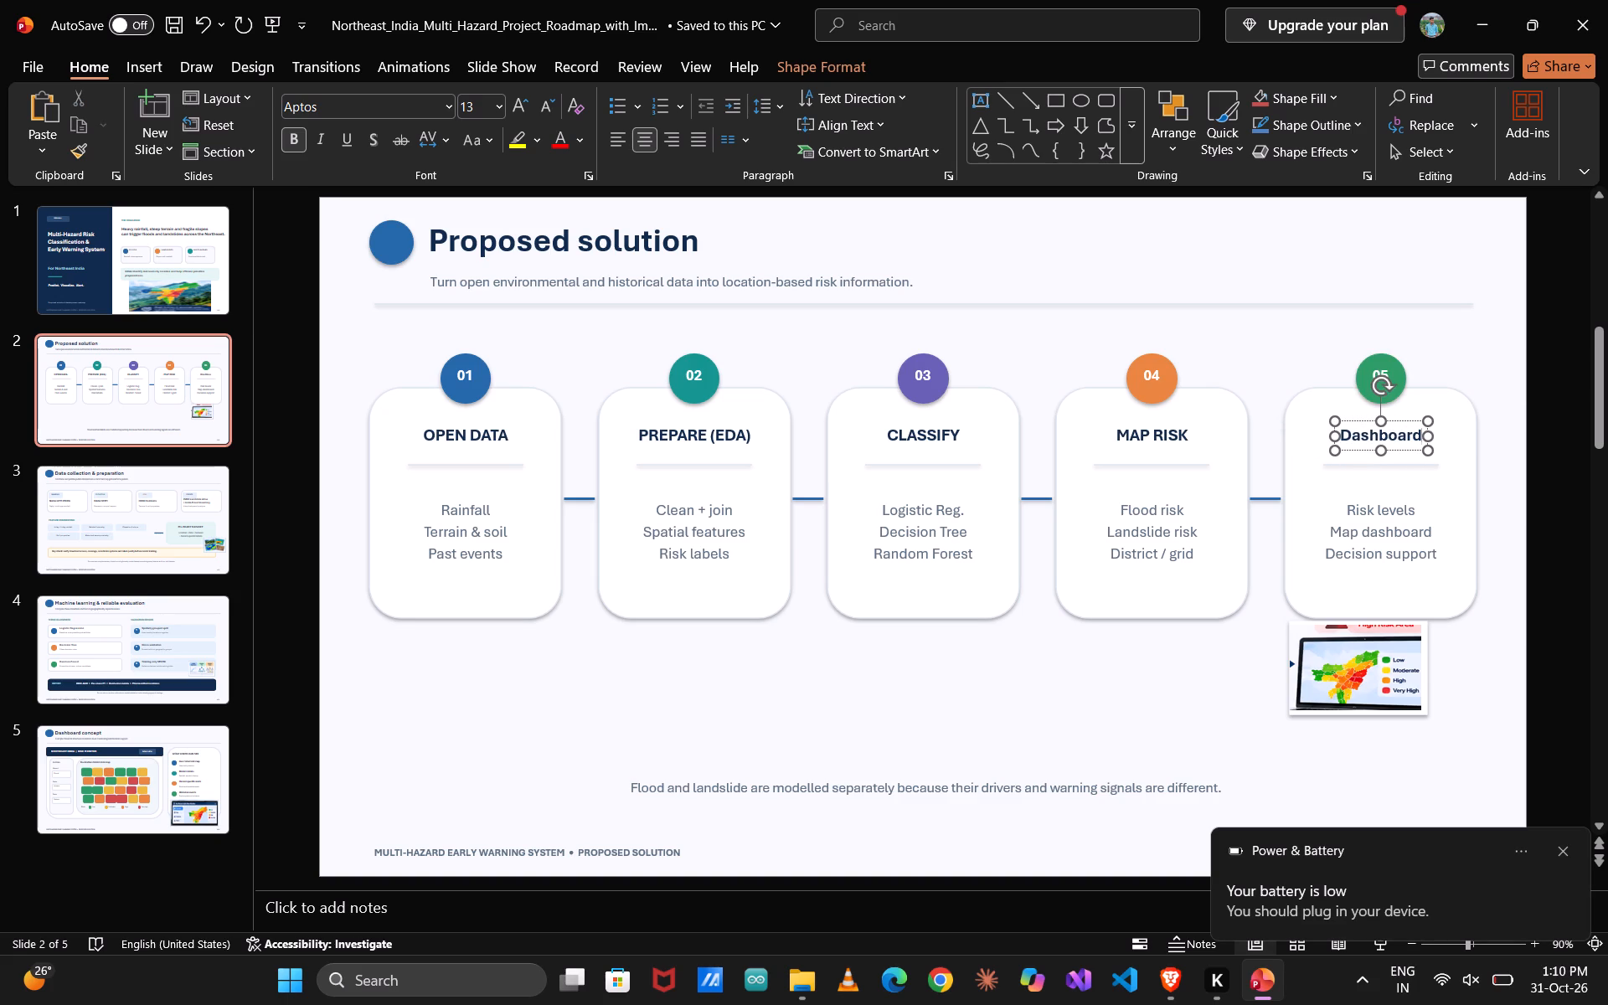
{"action": "left_click", "coordinate": [1385, 266]}
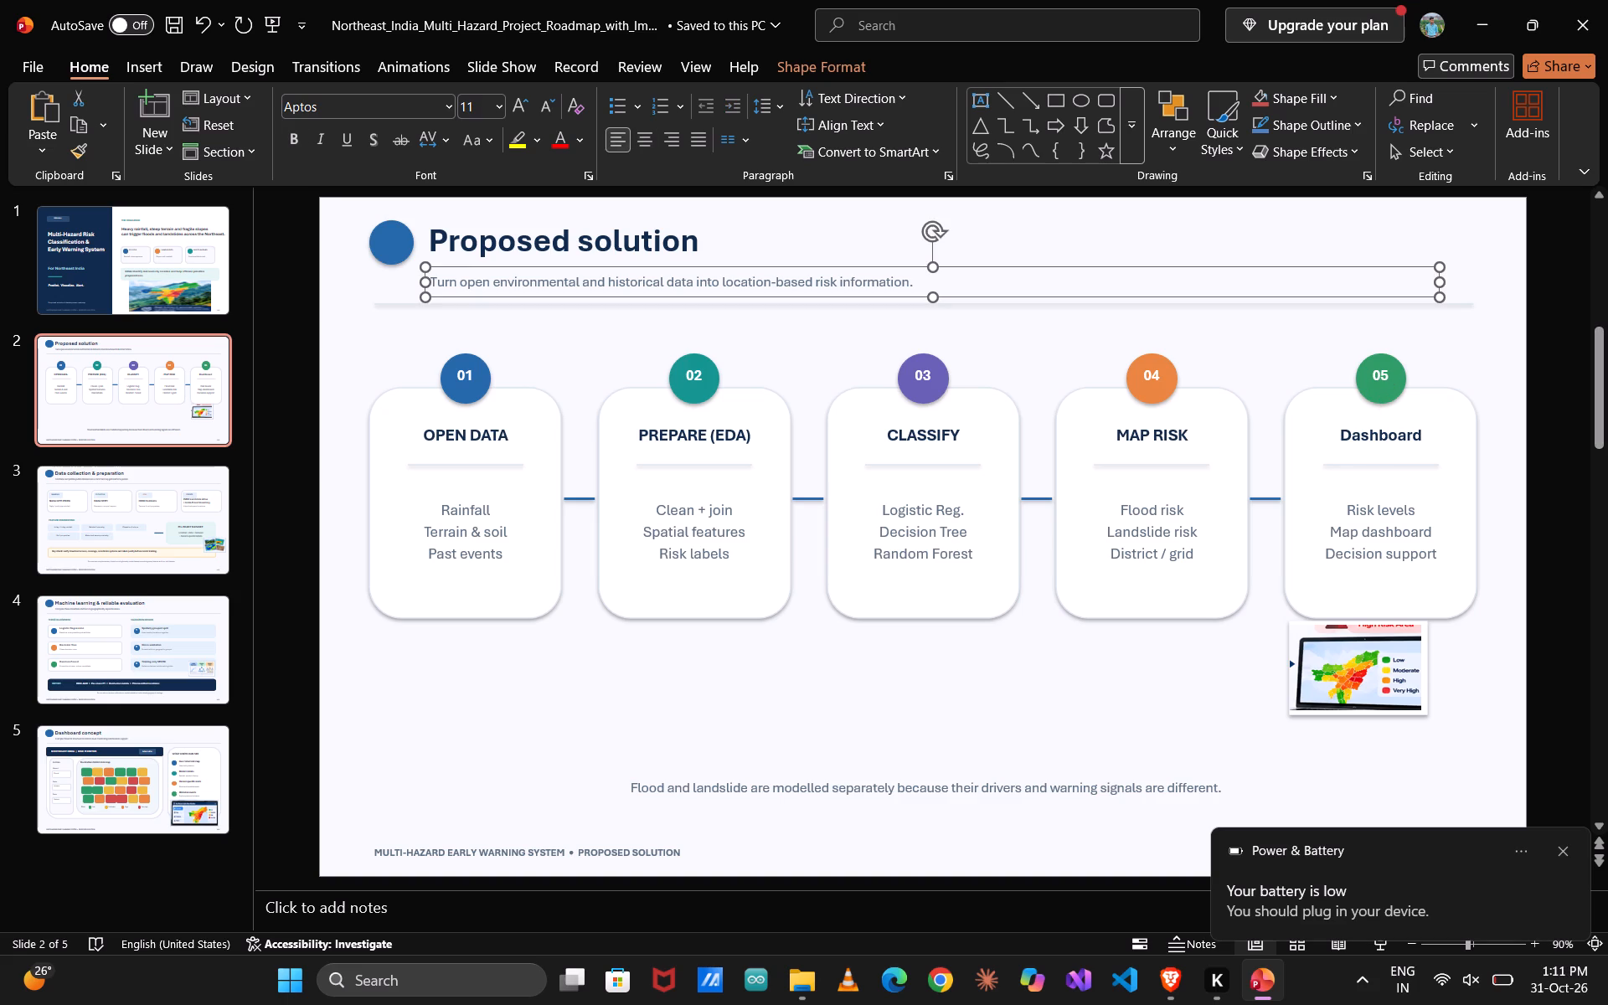
{"action": "left_click", "coordinate": [1477, 680]}
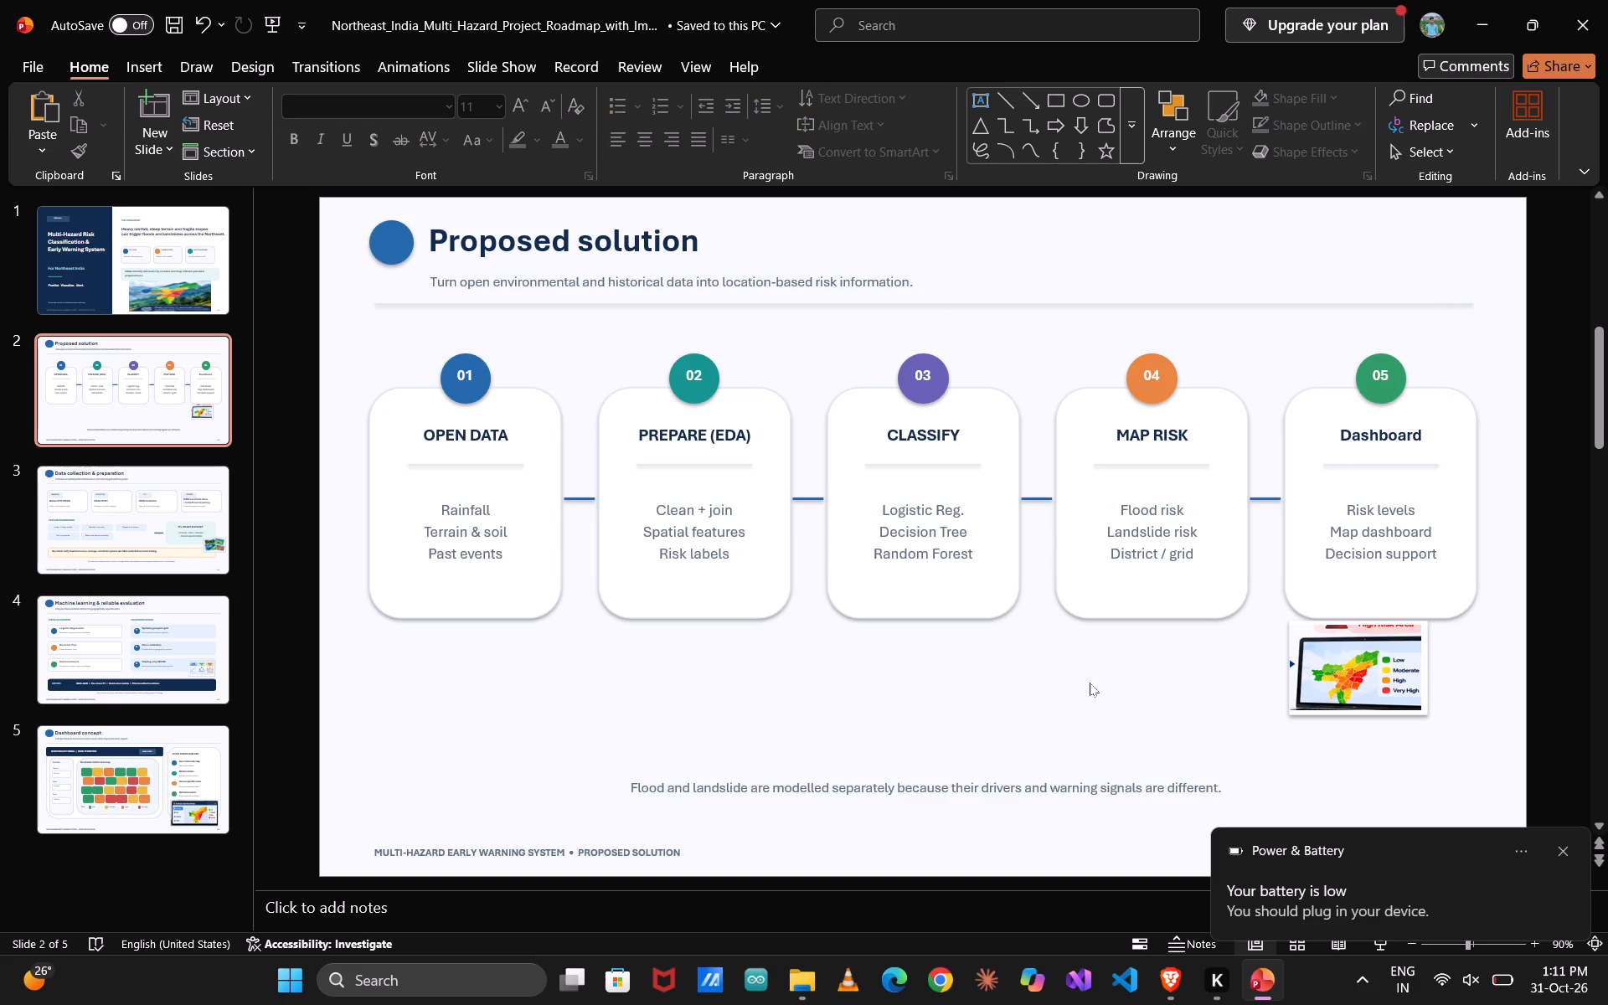
Delete the risk map picture and its white frame below the fifth card on slide 2.
{"action": "left_click", "coordinate": [1341, 699]}
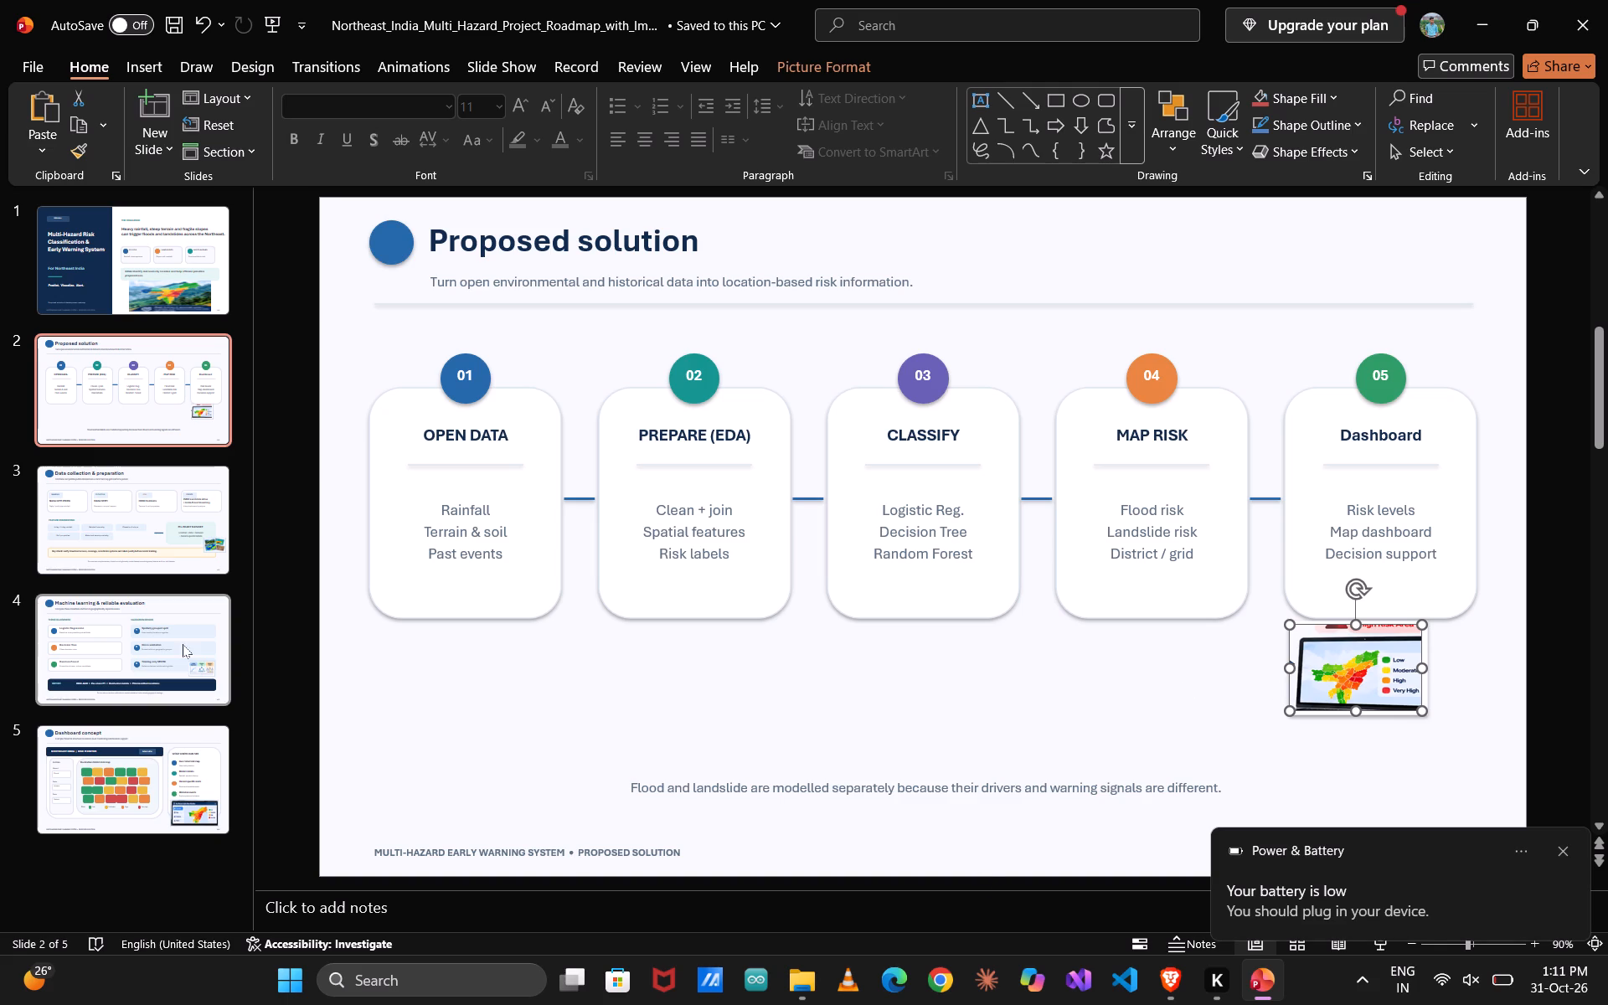
{"action": "left_click", "coordinate": [154, 773]}
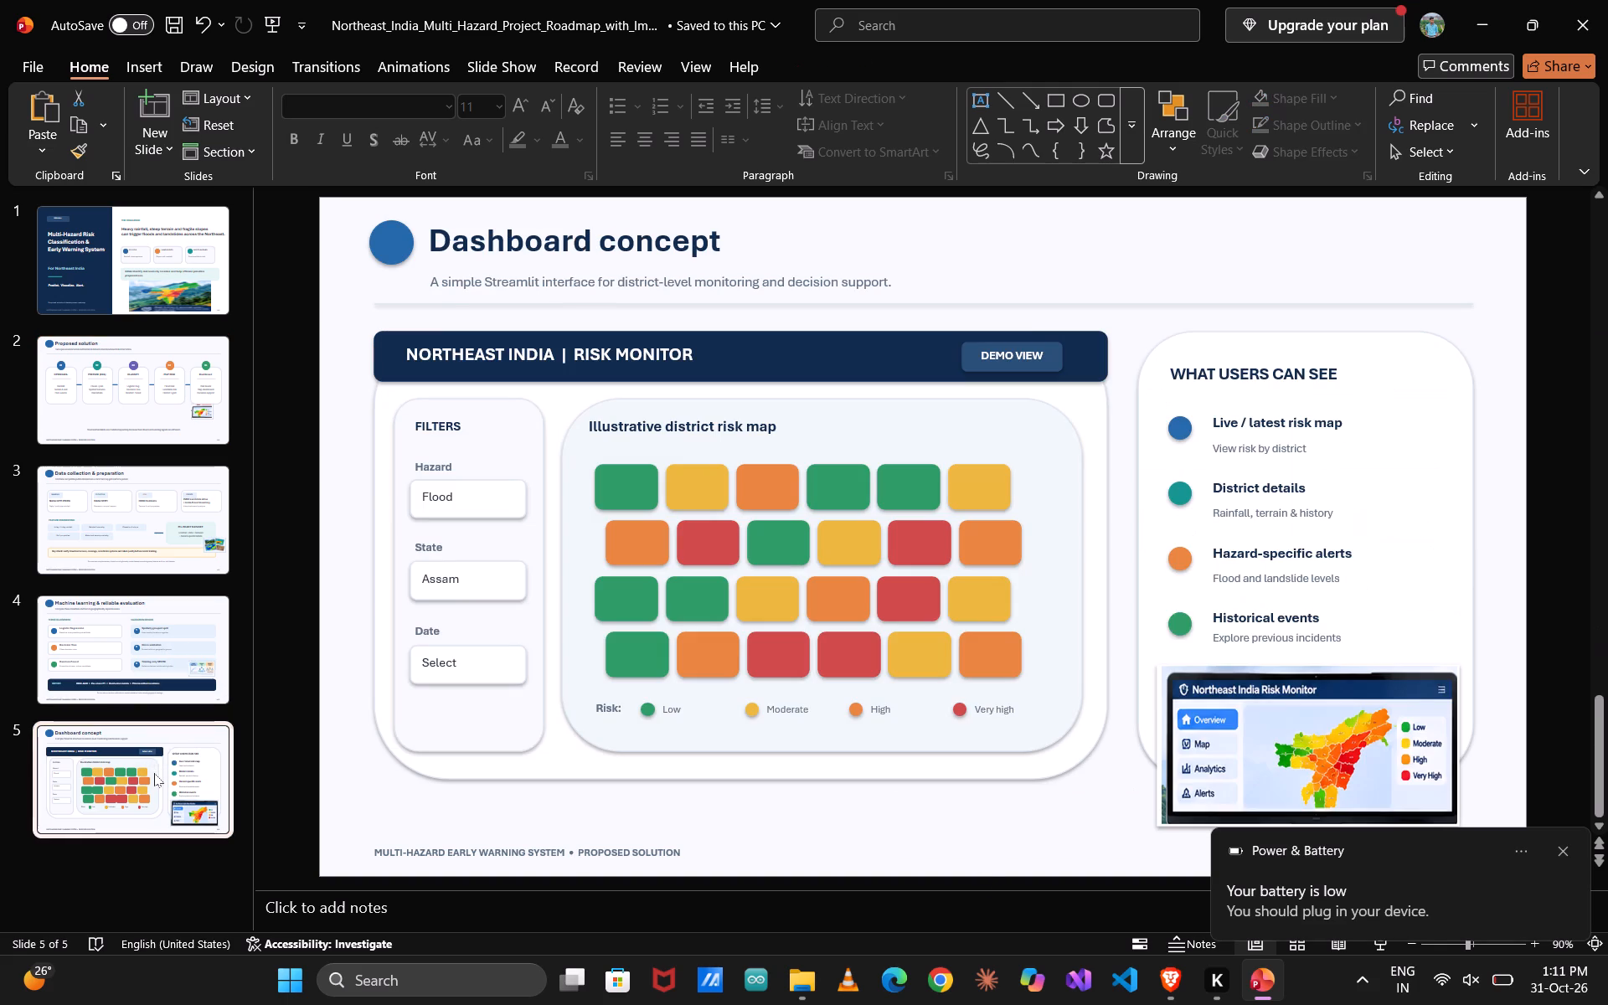
{"action": "left_click", "coordinate": [139, 352]}
{"action": "left_click", "coordinate": [145, 359]}
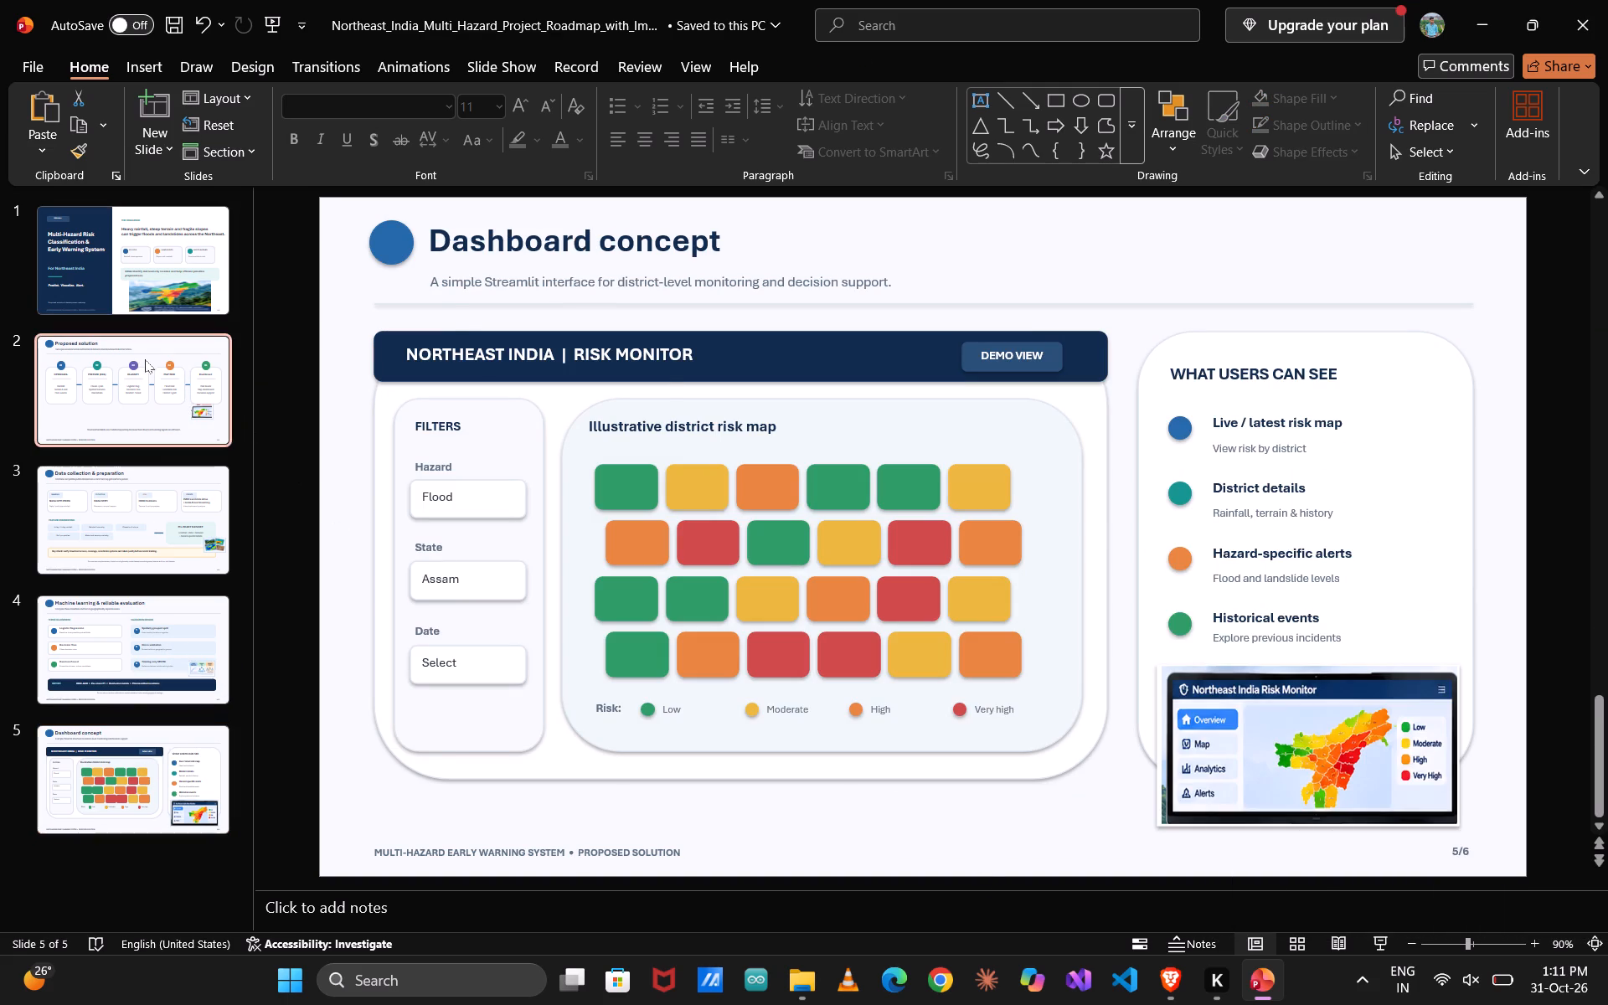
{"action": "left_click", "coordinate": [1355, 654]}
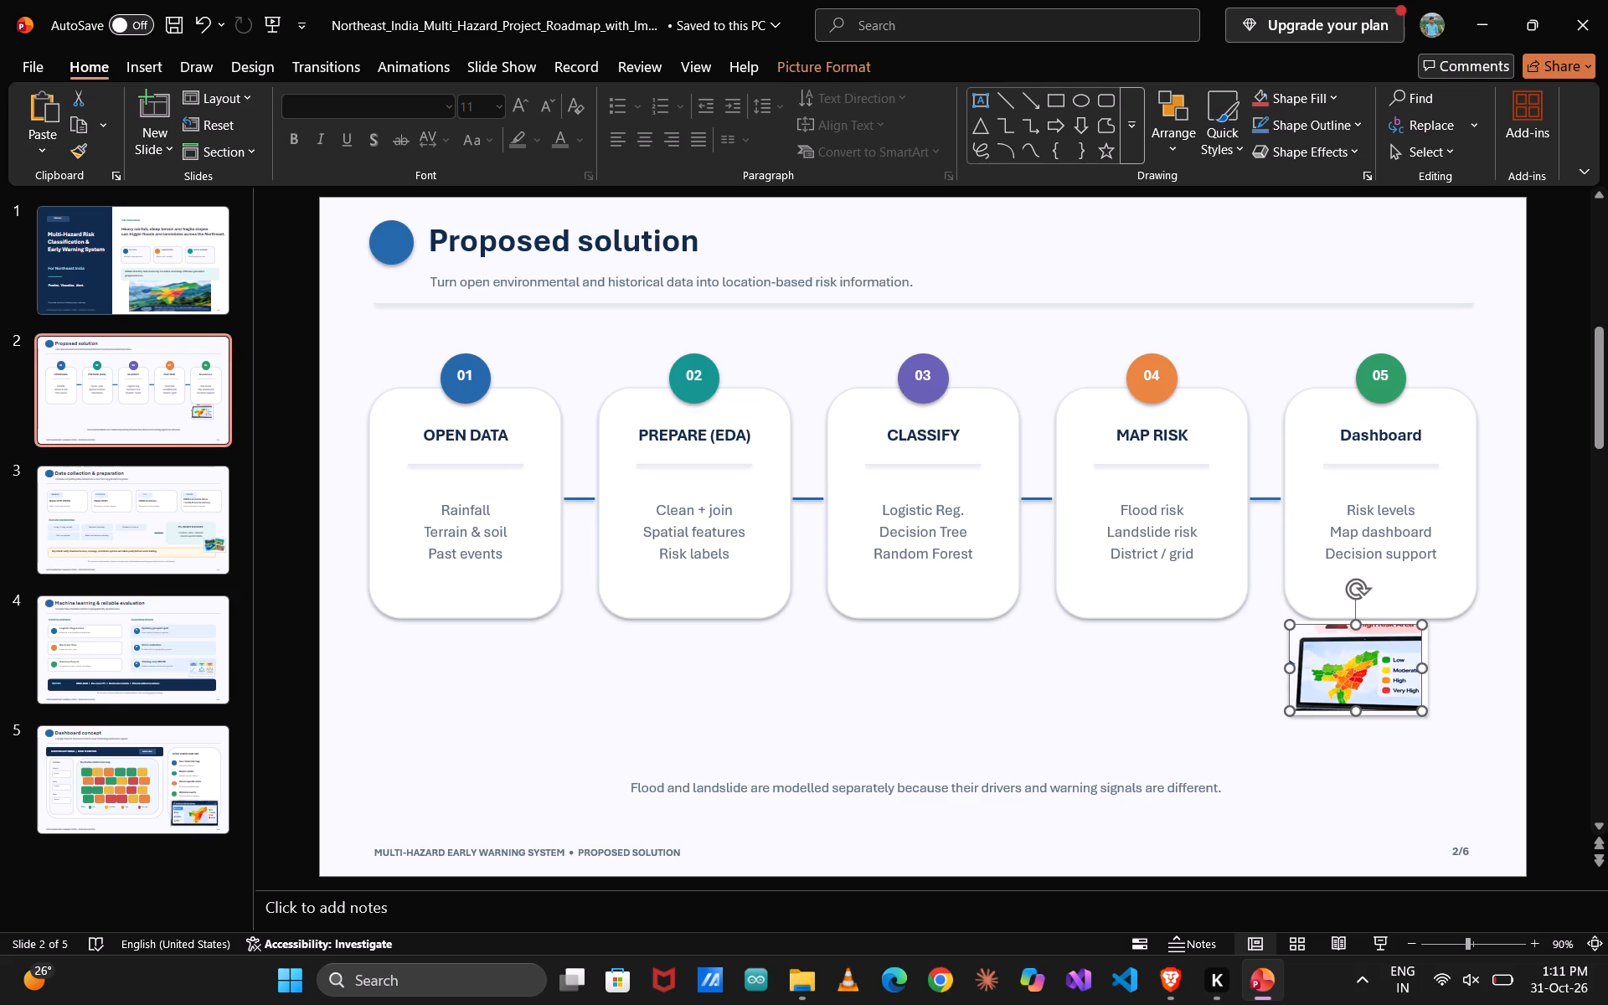
{"action": "key", "text": "Delete"}
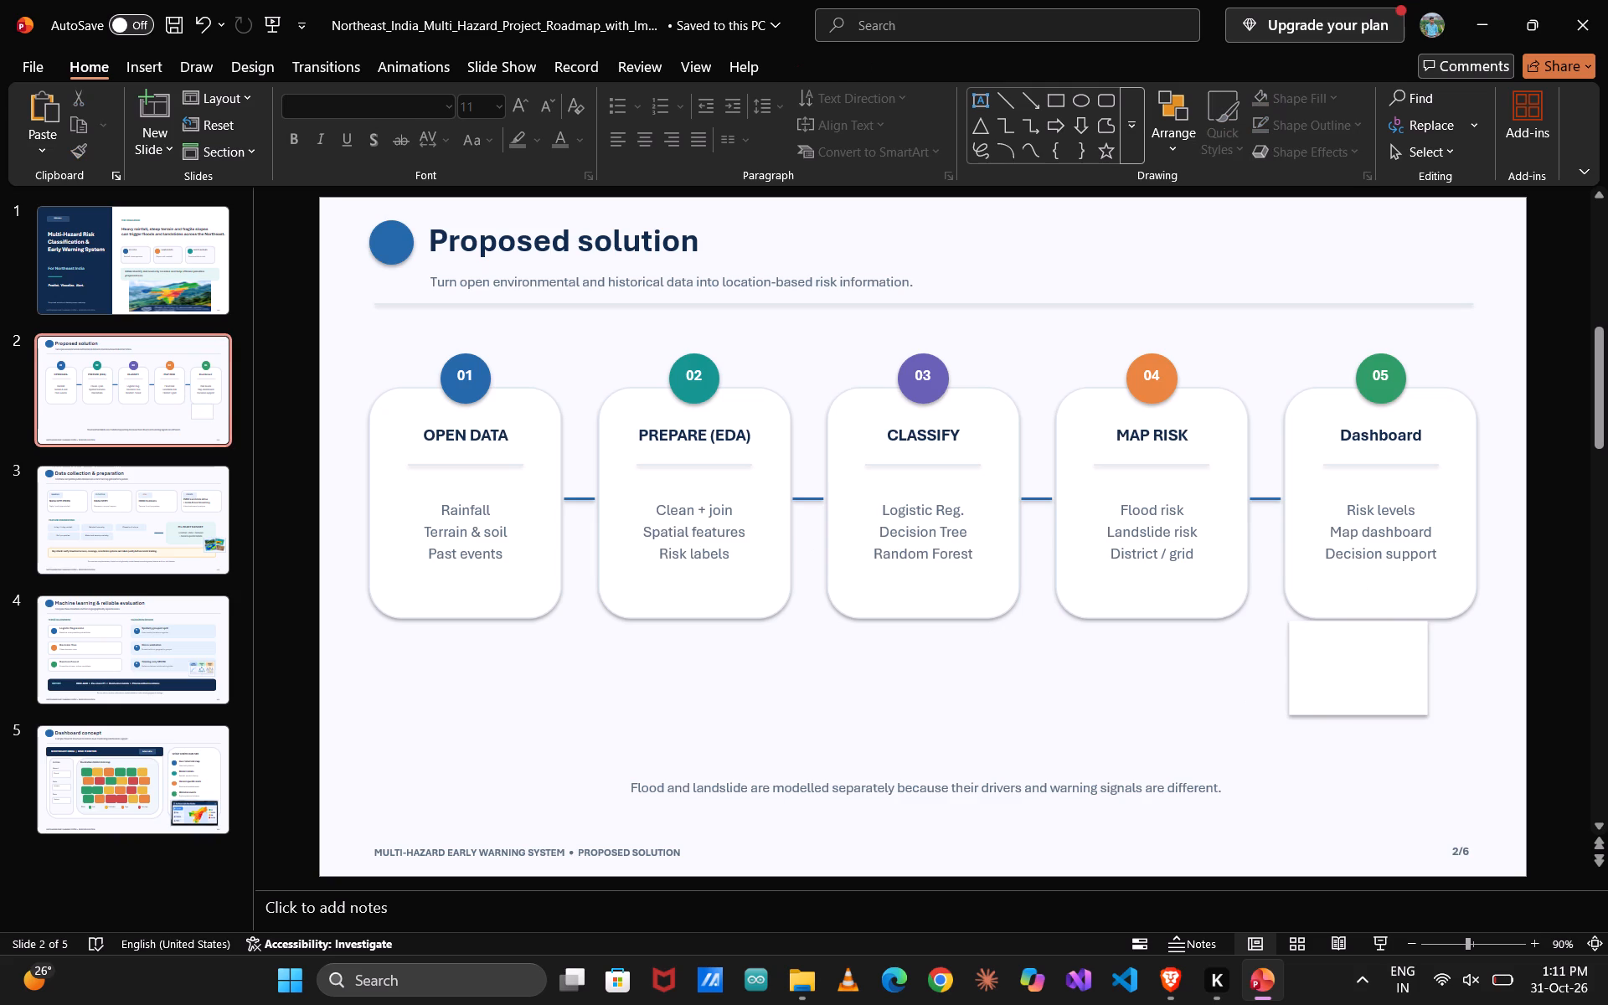
{"action": "left_click", "coordinate": [1355, 654]}
{"action": "key", "text": "Delete"}
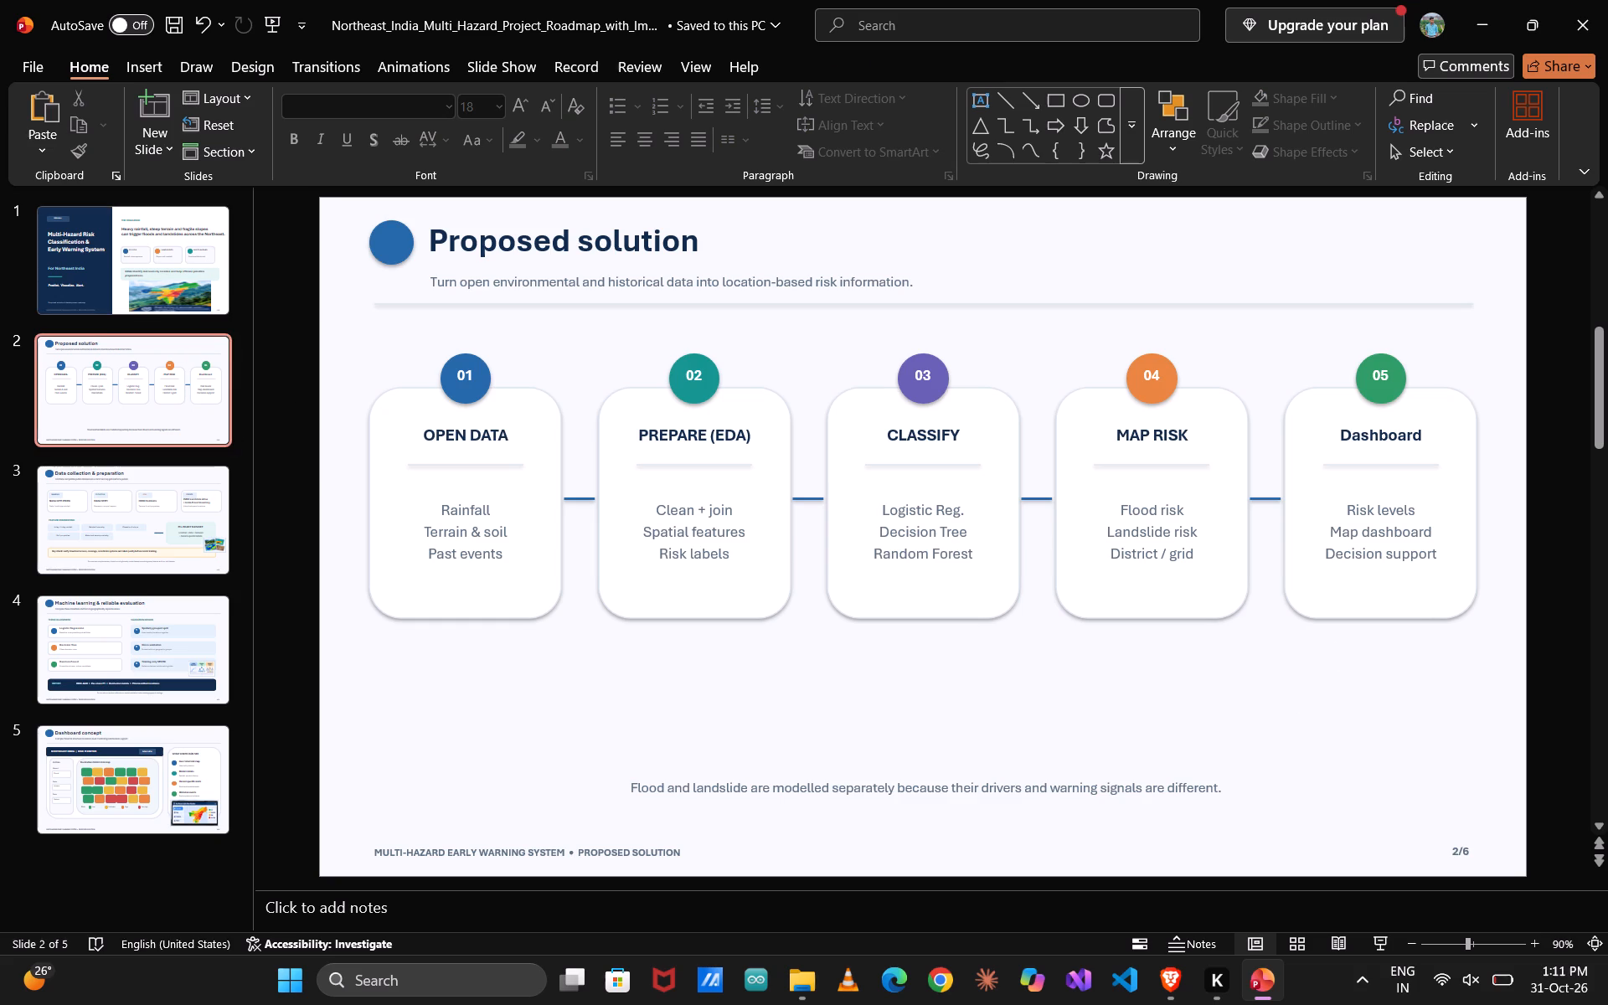
{"action": "left_click", "coordinate": [117, 542]}
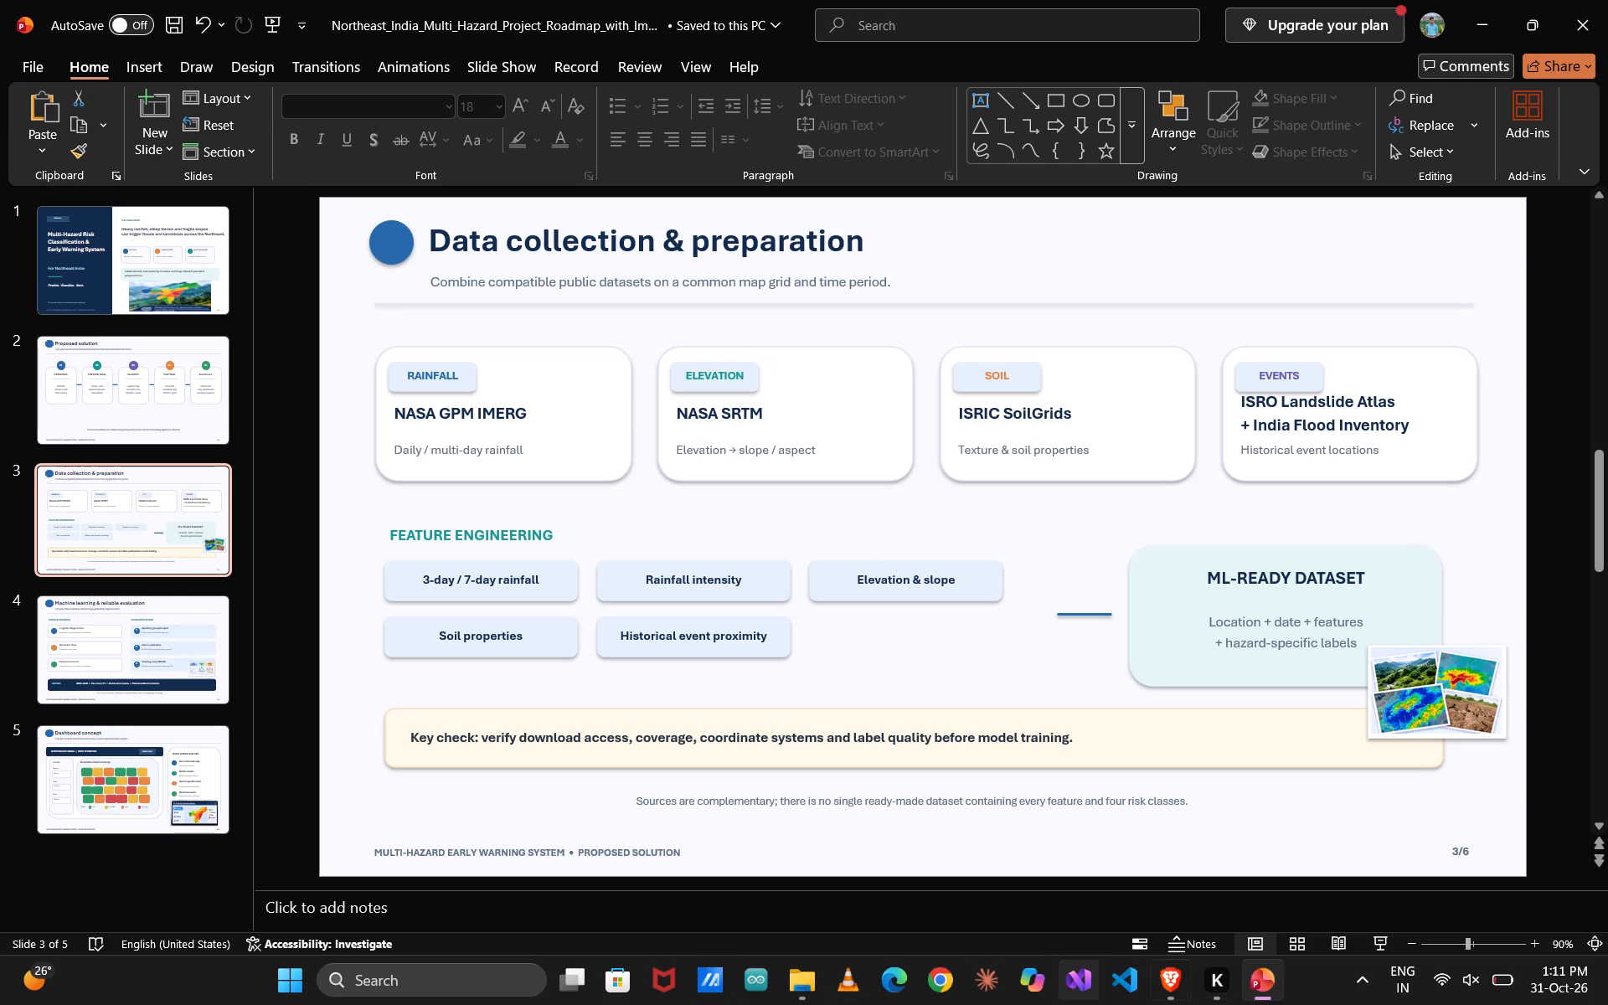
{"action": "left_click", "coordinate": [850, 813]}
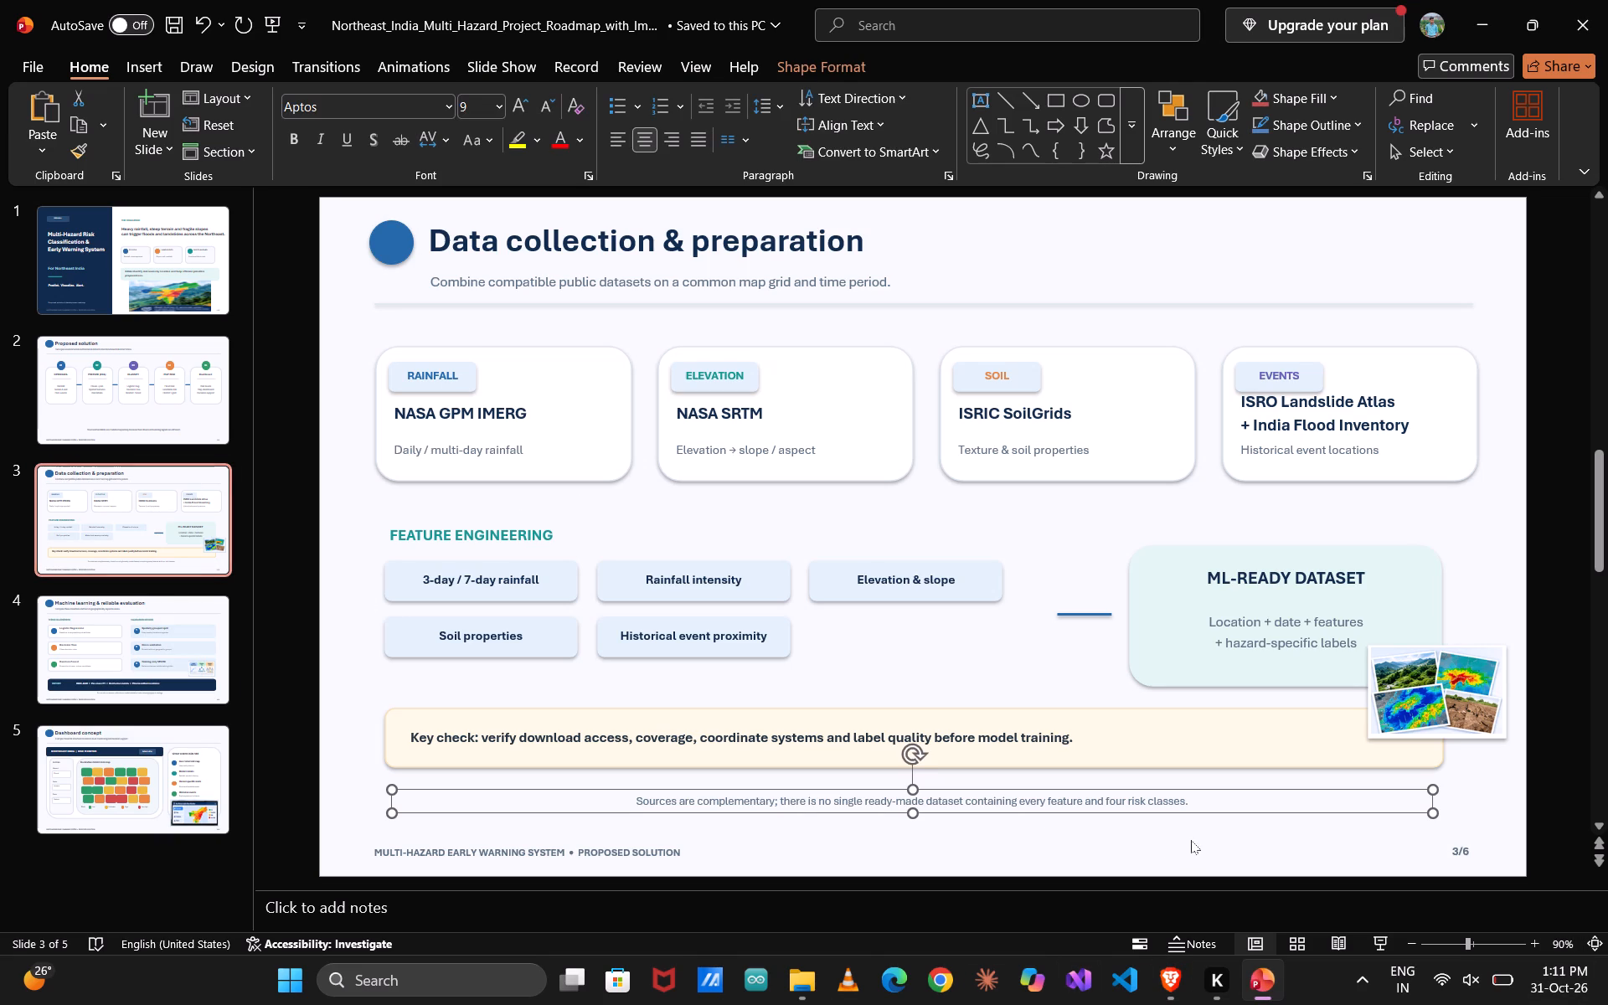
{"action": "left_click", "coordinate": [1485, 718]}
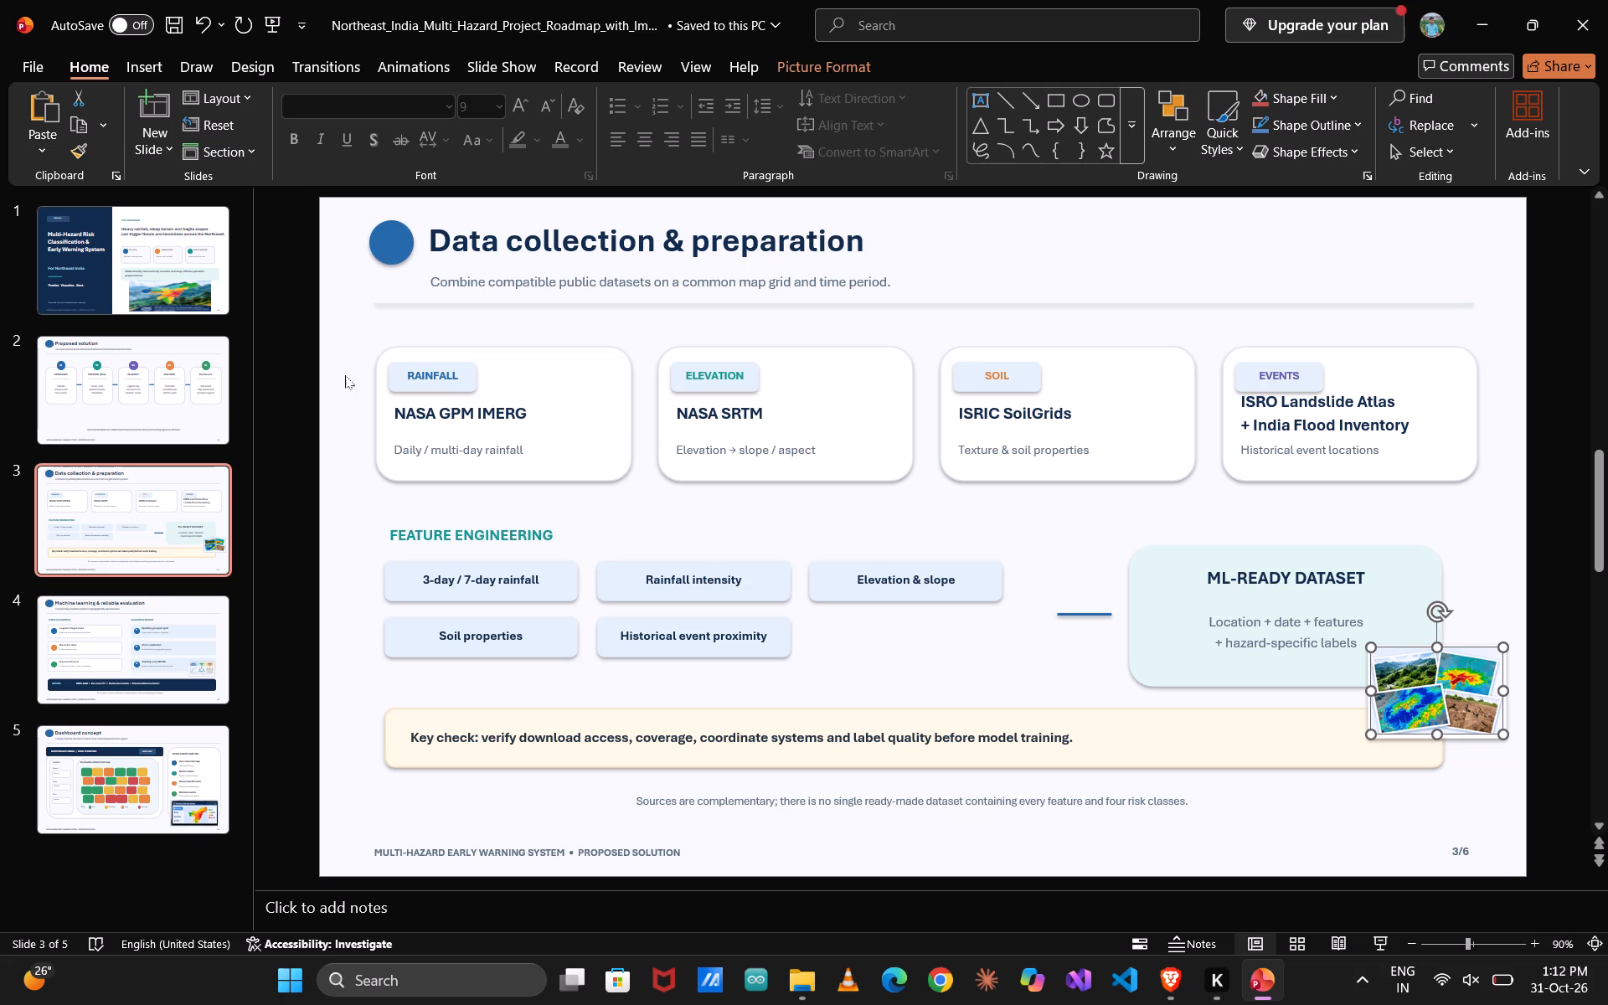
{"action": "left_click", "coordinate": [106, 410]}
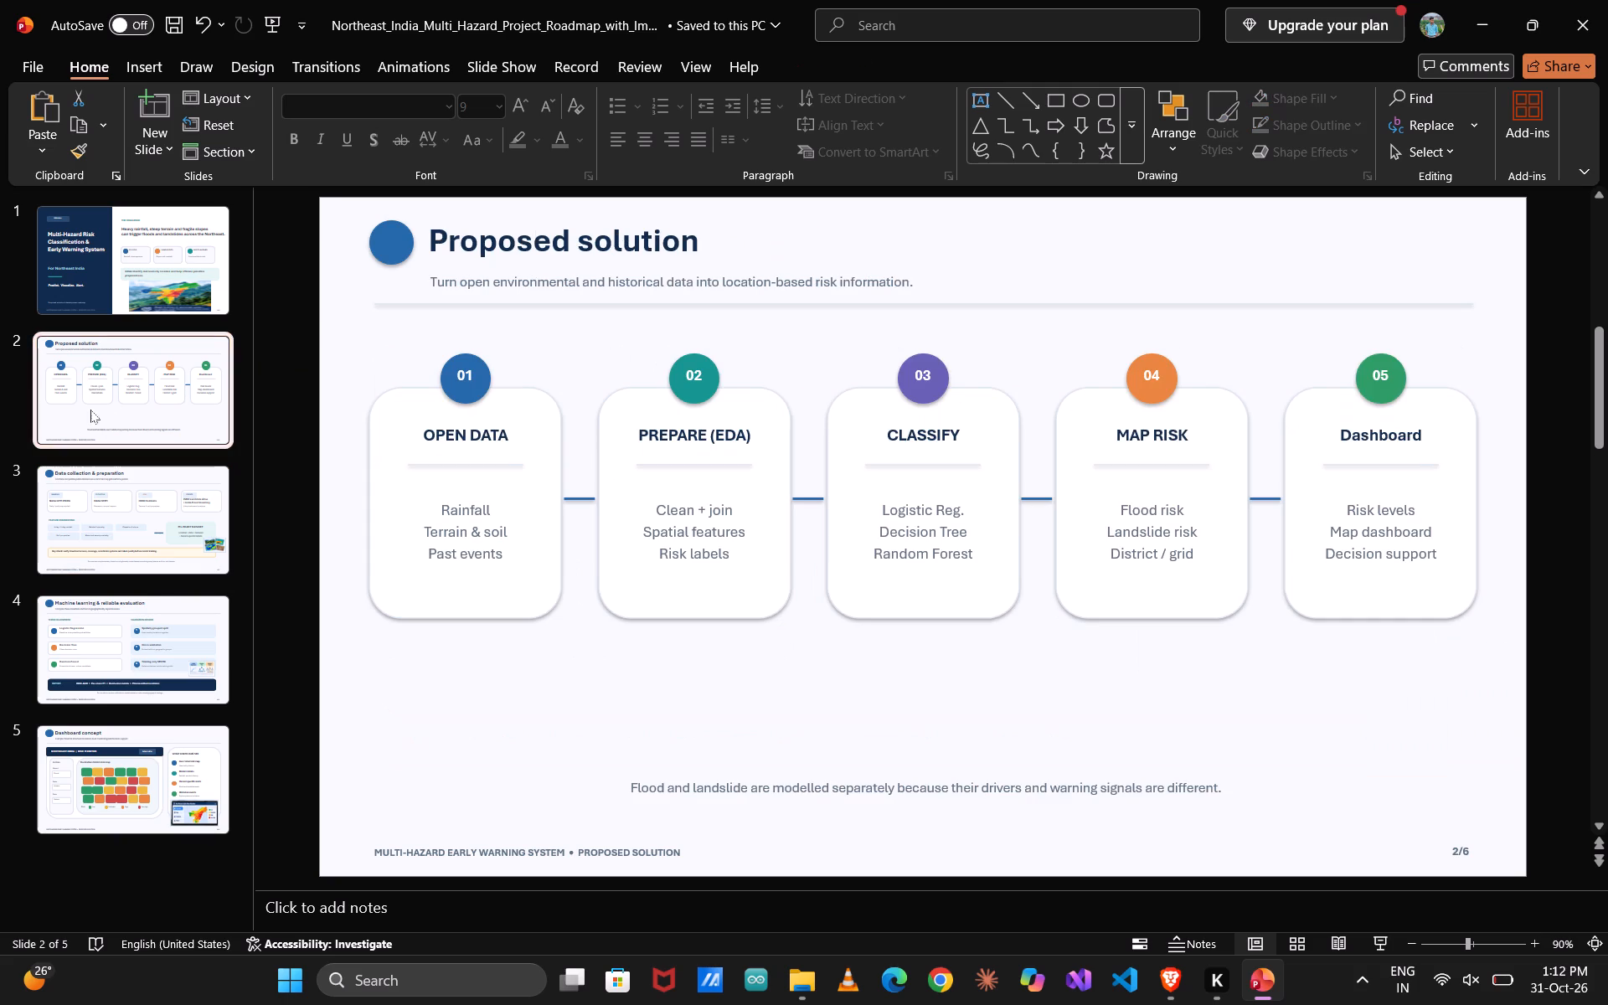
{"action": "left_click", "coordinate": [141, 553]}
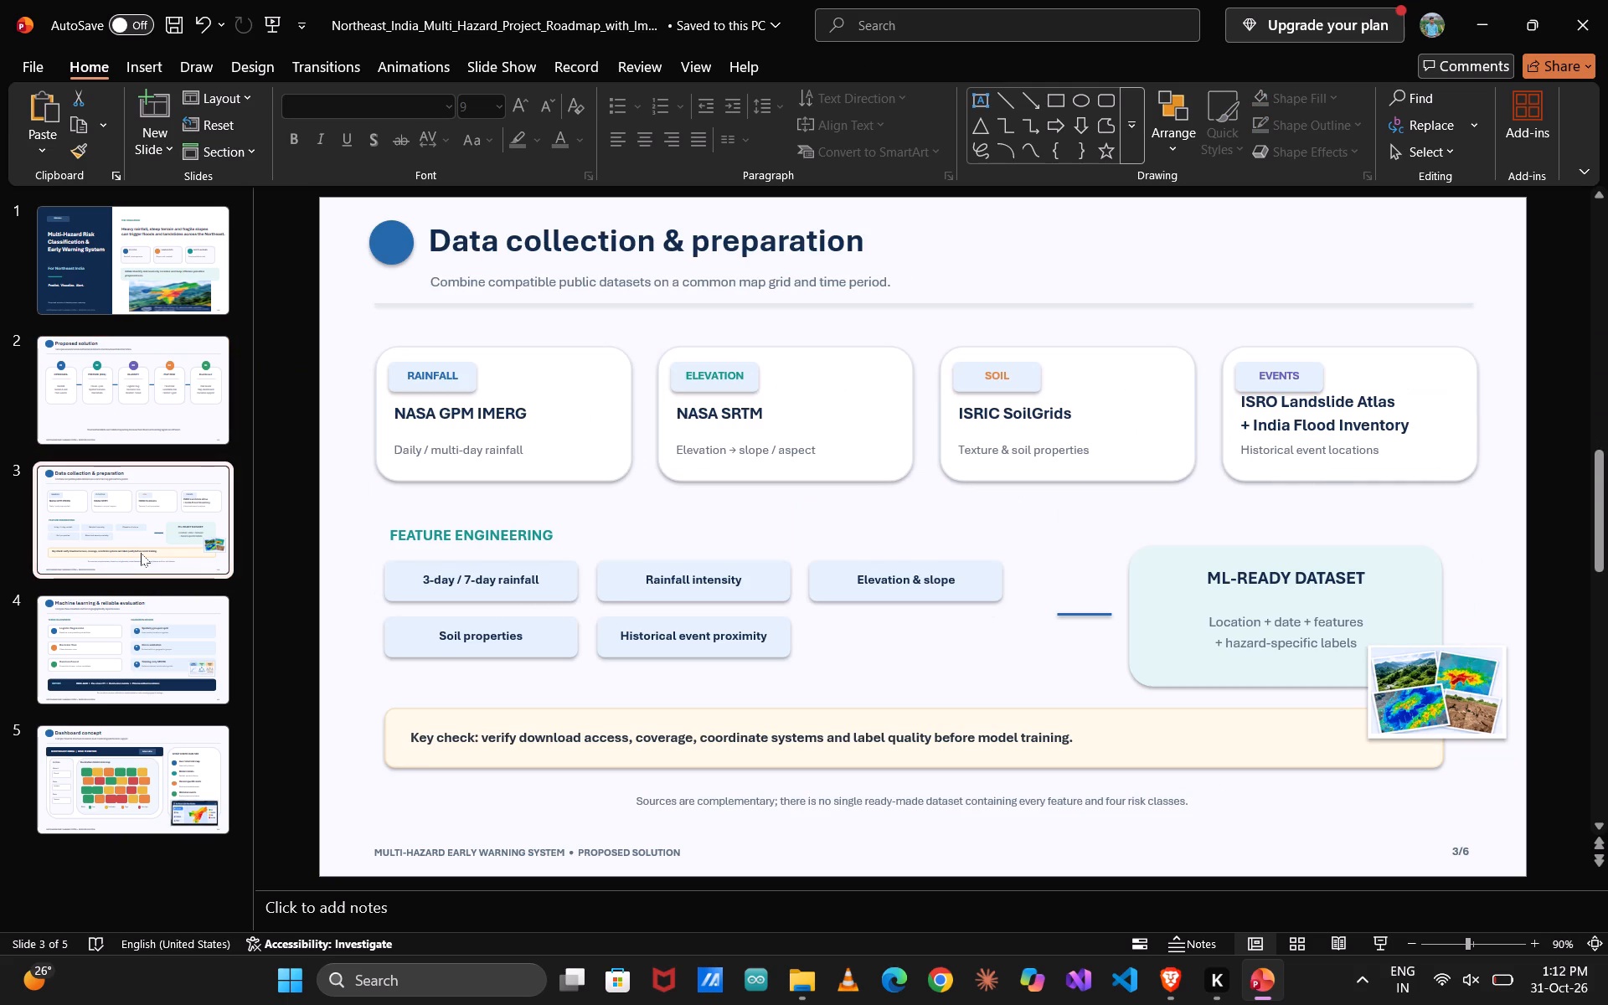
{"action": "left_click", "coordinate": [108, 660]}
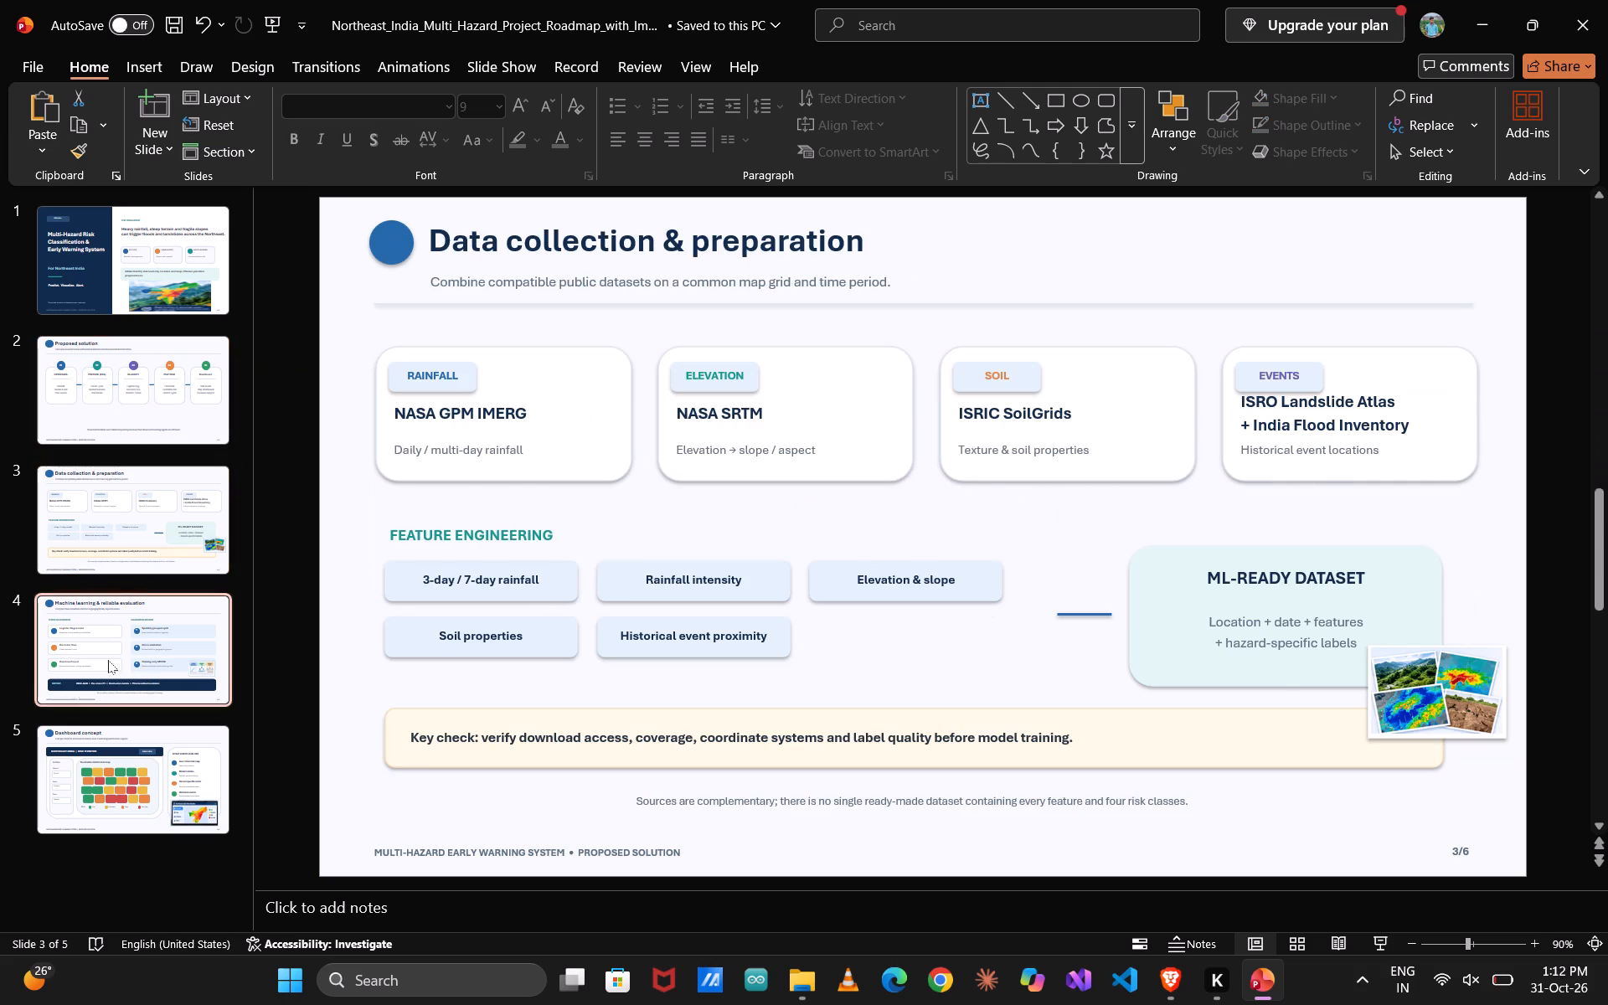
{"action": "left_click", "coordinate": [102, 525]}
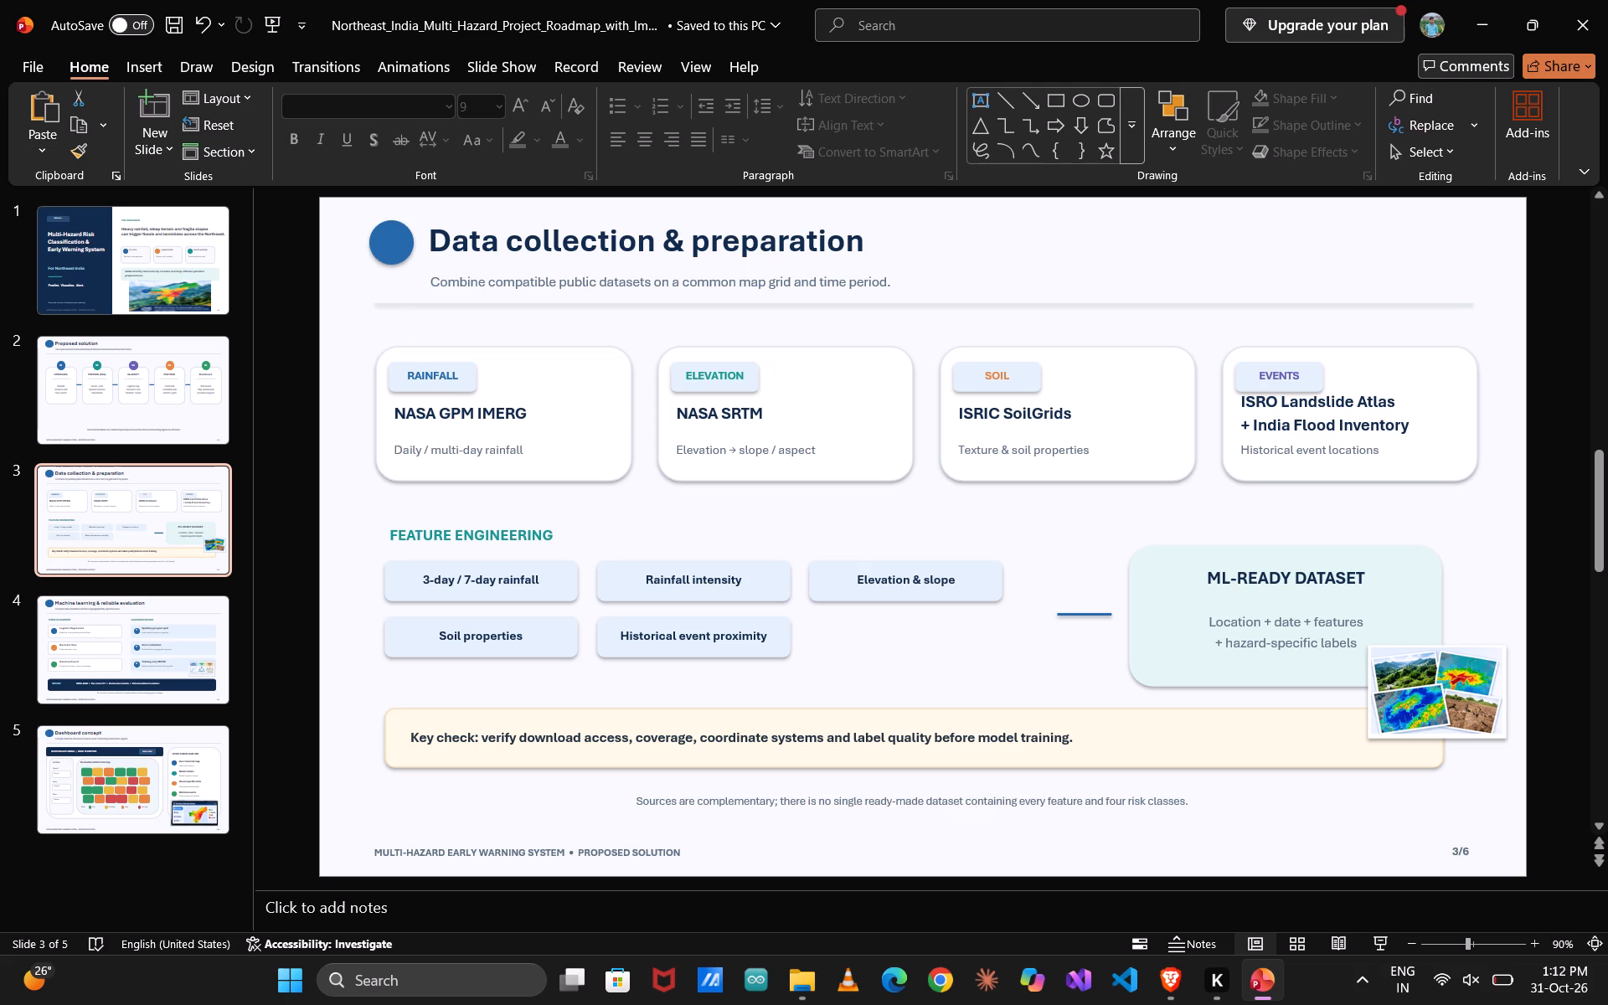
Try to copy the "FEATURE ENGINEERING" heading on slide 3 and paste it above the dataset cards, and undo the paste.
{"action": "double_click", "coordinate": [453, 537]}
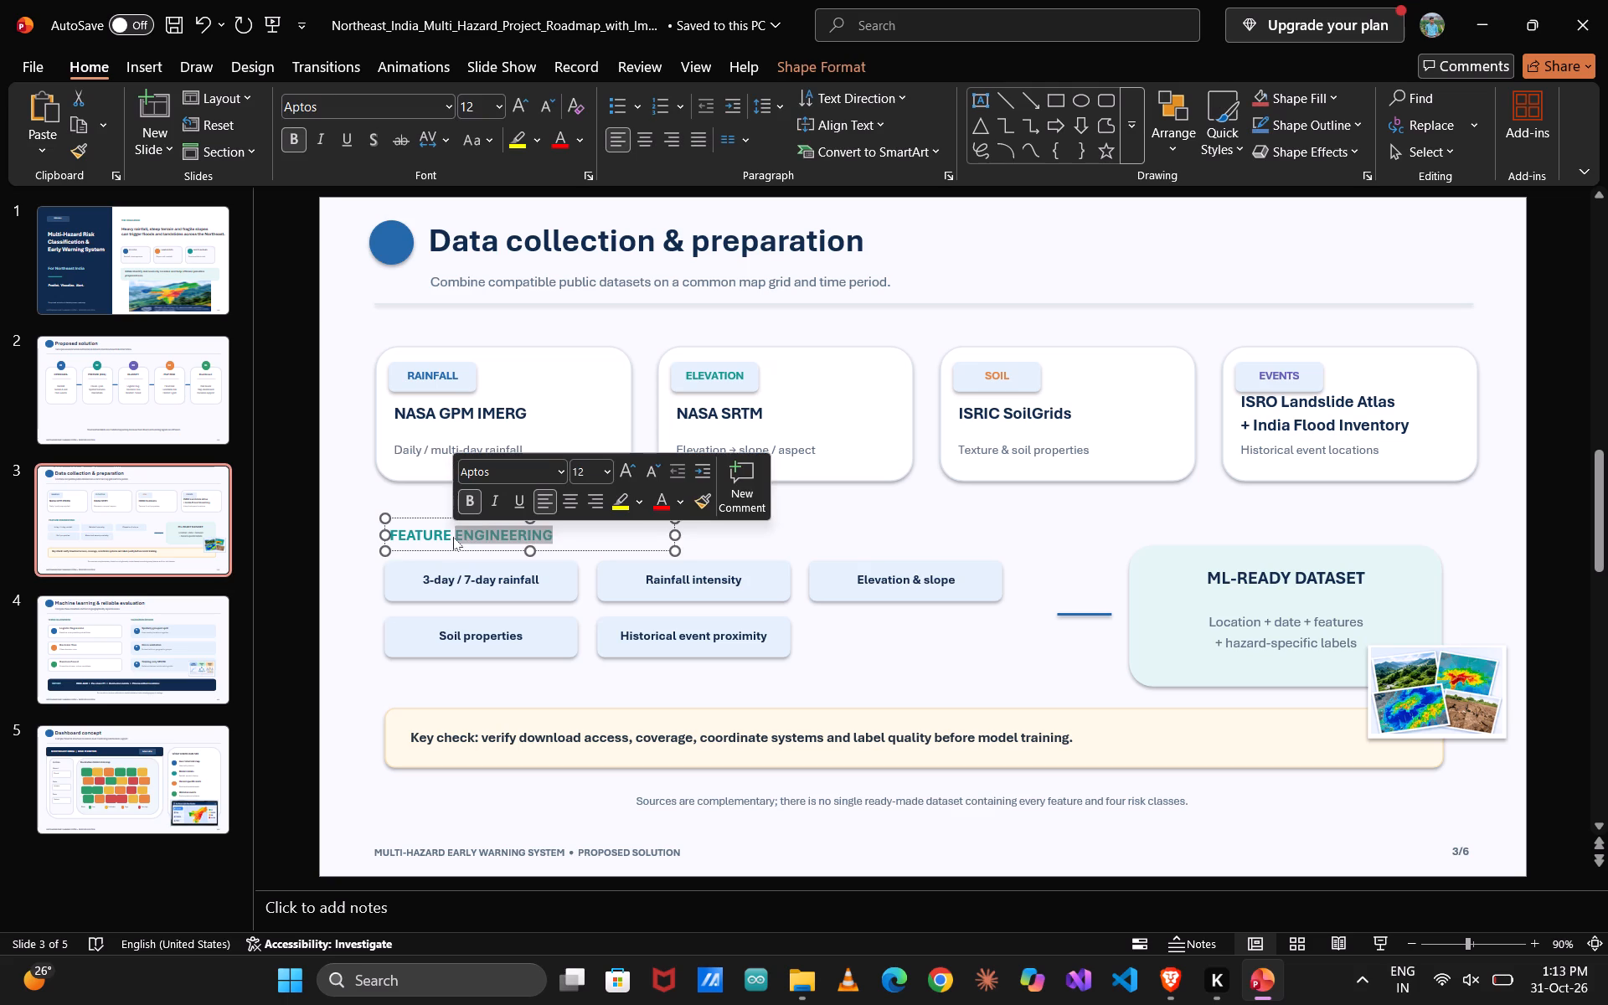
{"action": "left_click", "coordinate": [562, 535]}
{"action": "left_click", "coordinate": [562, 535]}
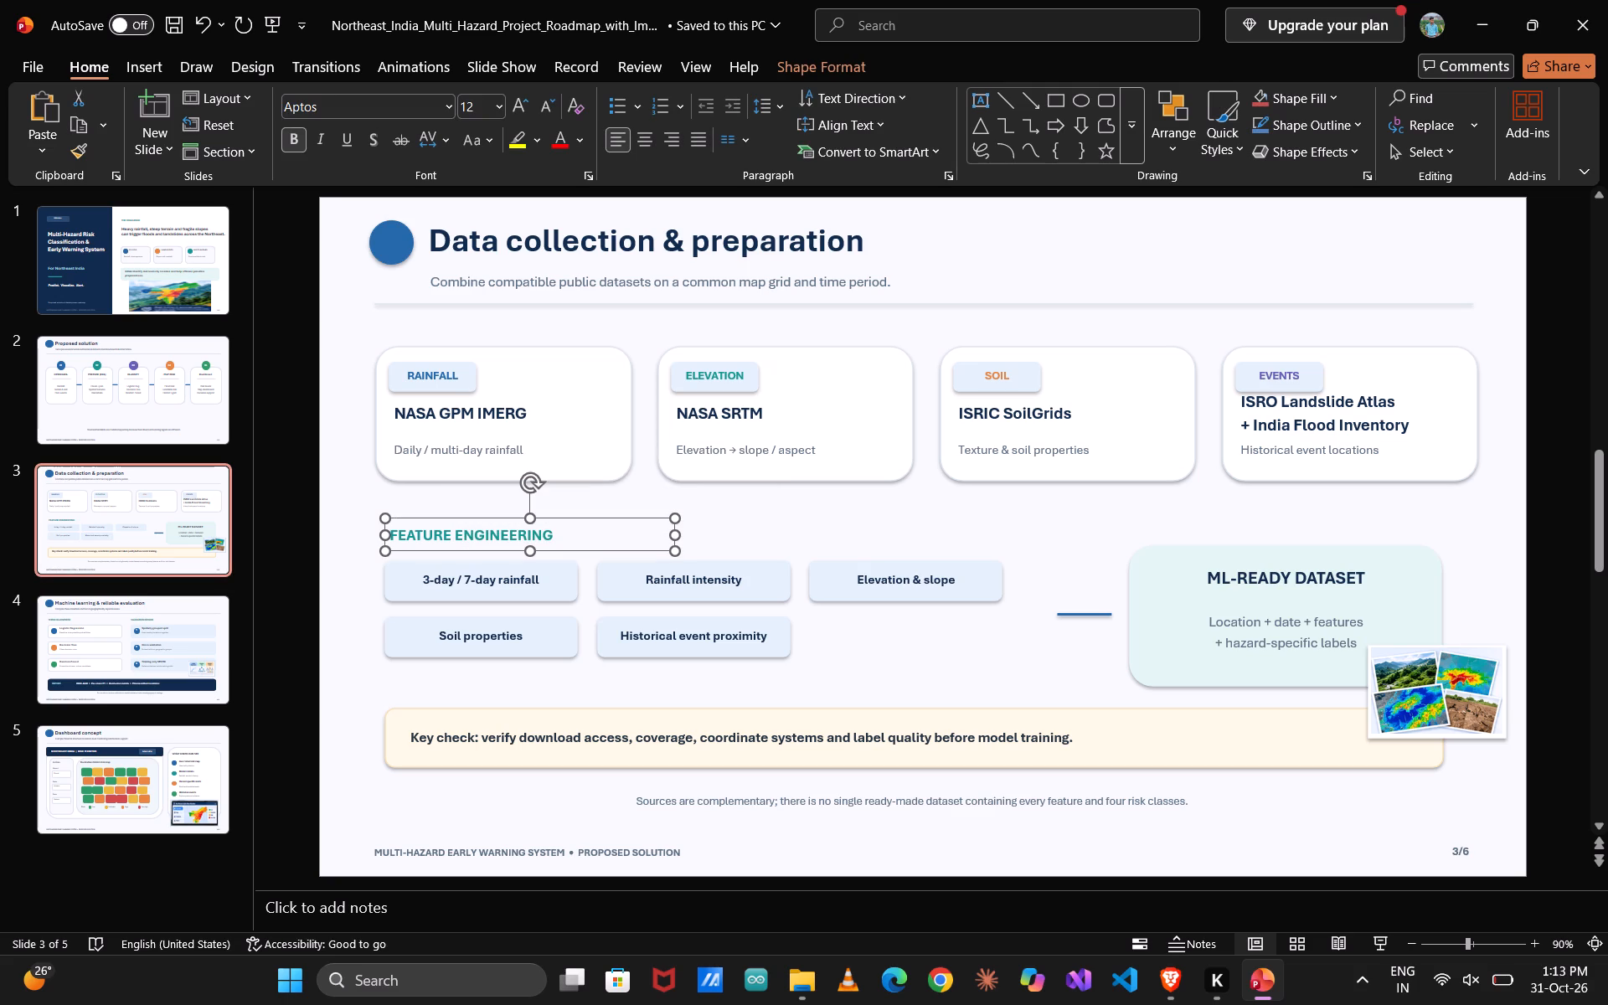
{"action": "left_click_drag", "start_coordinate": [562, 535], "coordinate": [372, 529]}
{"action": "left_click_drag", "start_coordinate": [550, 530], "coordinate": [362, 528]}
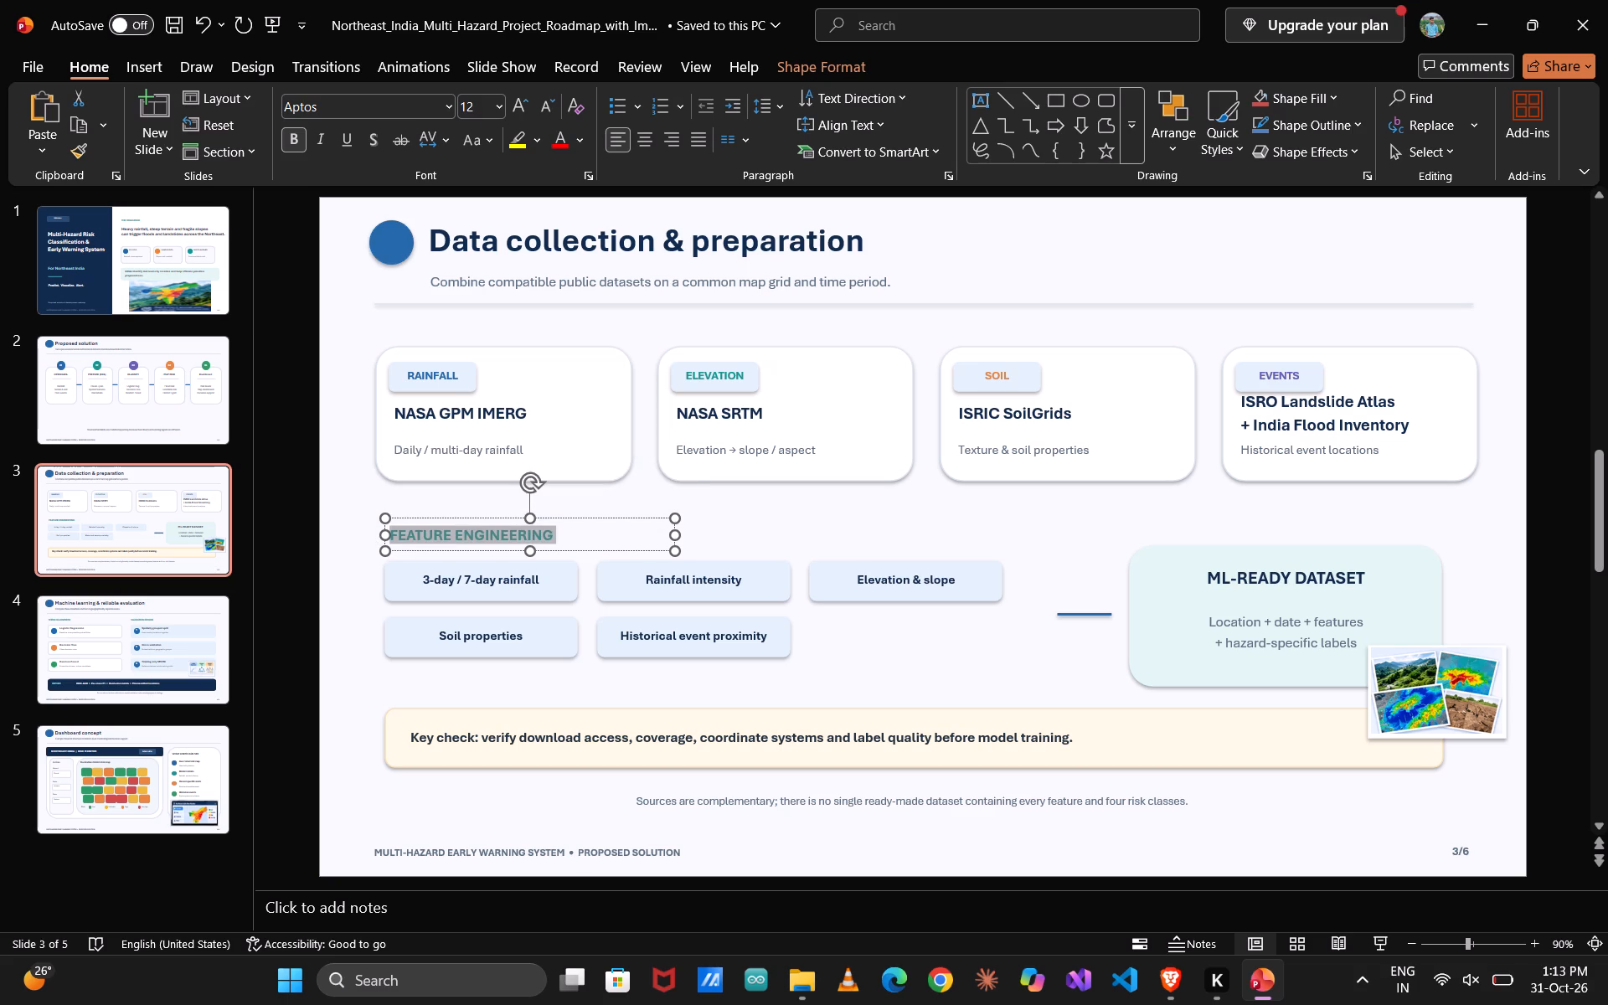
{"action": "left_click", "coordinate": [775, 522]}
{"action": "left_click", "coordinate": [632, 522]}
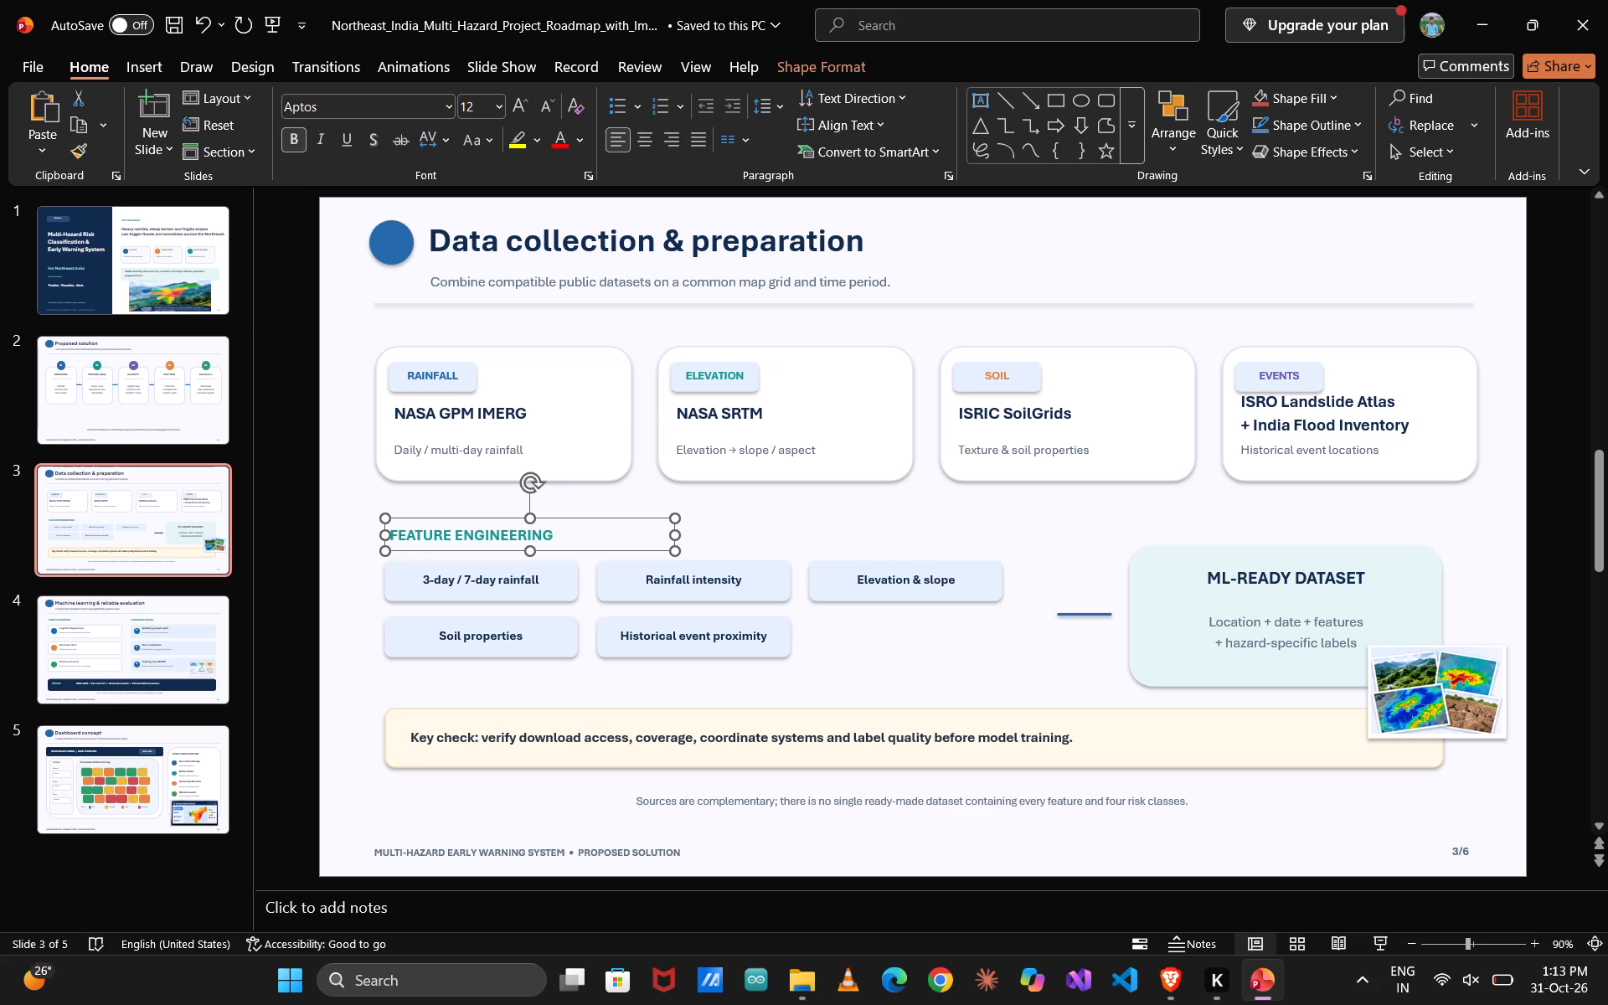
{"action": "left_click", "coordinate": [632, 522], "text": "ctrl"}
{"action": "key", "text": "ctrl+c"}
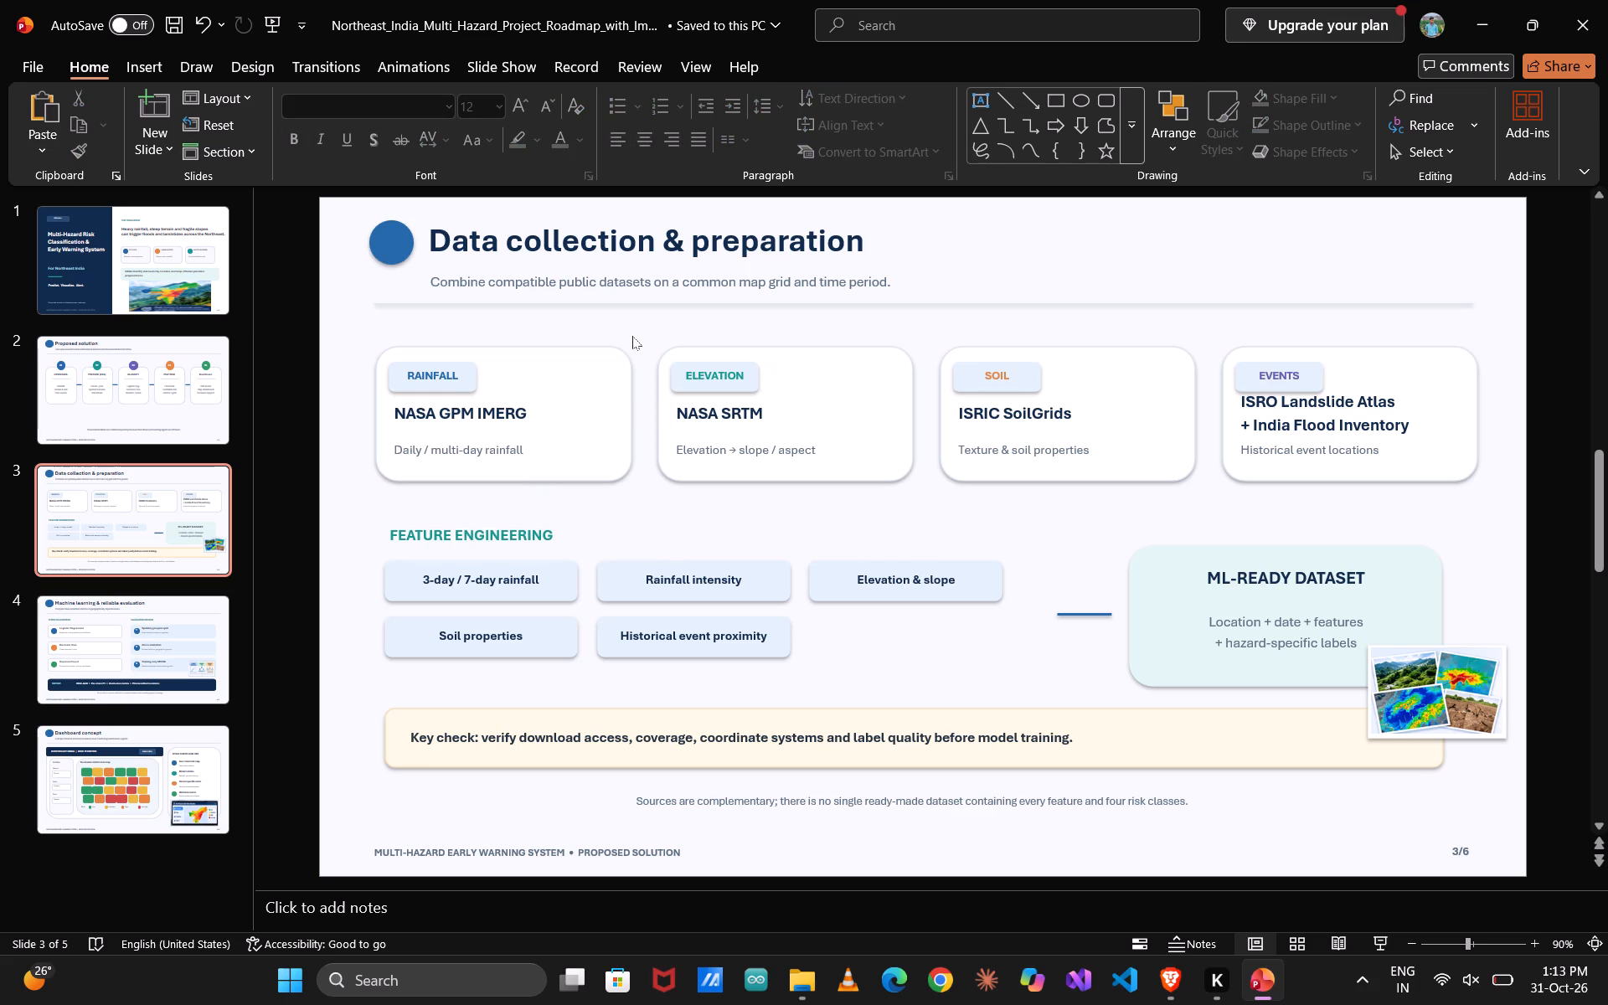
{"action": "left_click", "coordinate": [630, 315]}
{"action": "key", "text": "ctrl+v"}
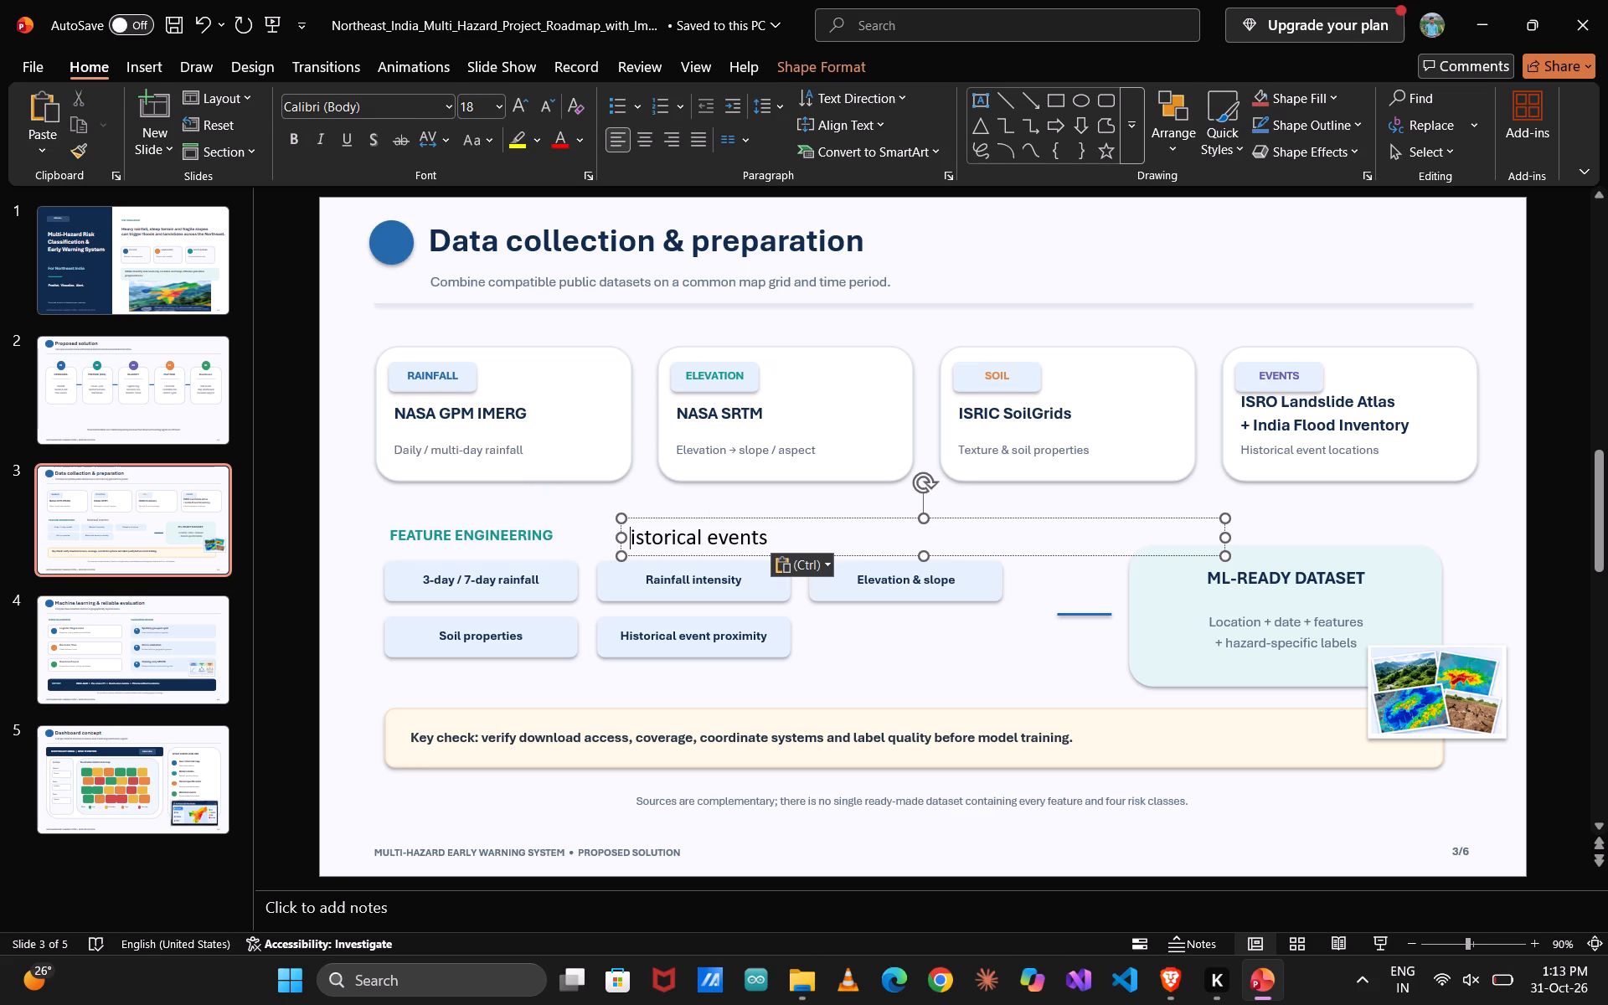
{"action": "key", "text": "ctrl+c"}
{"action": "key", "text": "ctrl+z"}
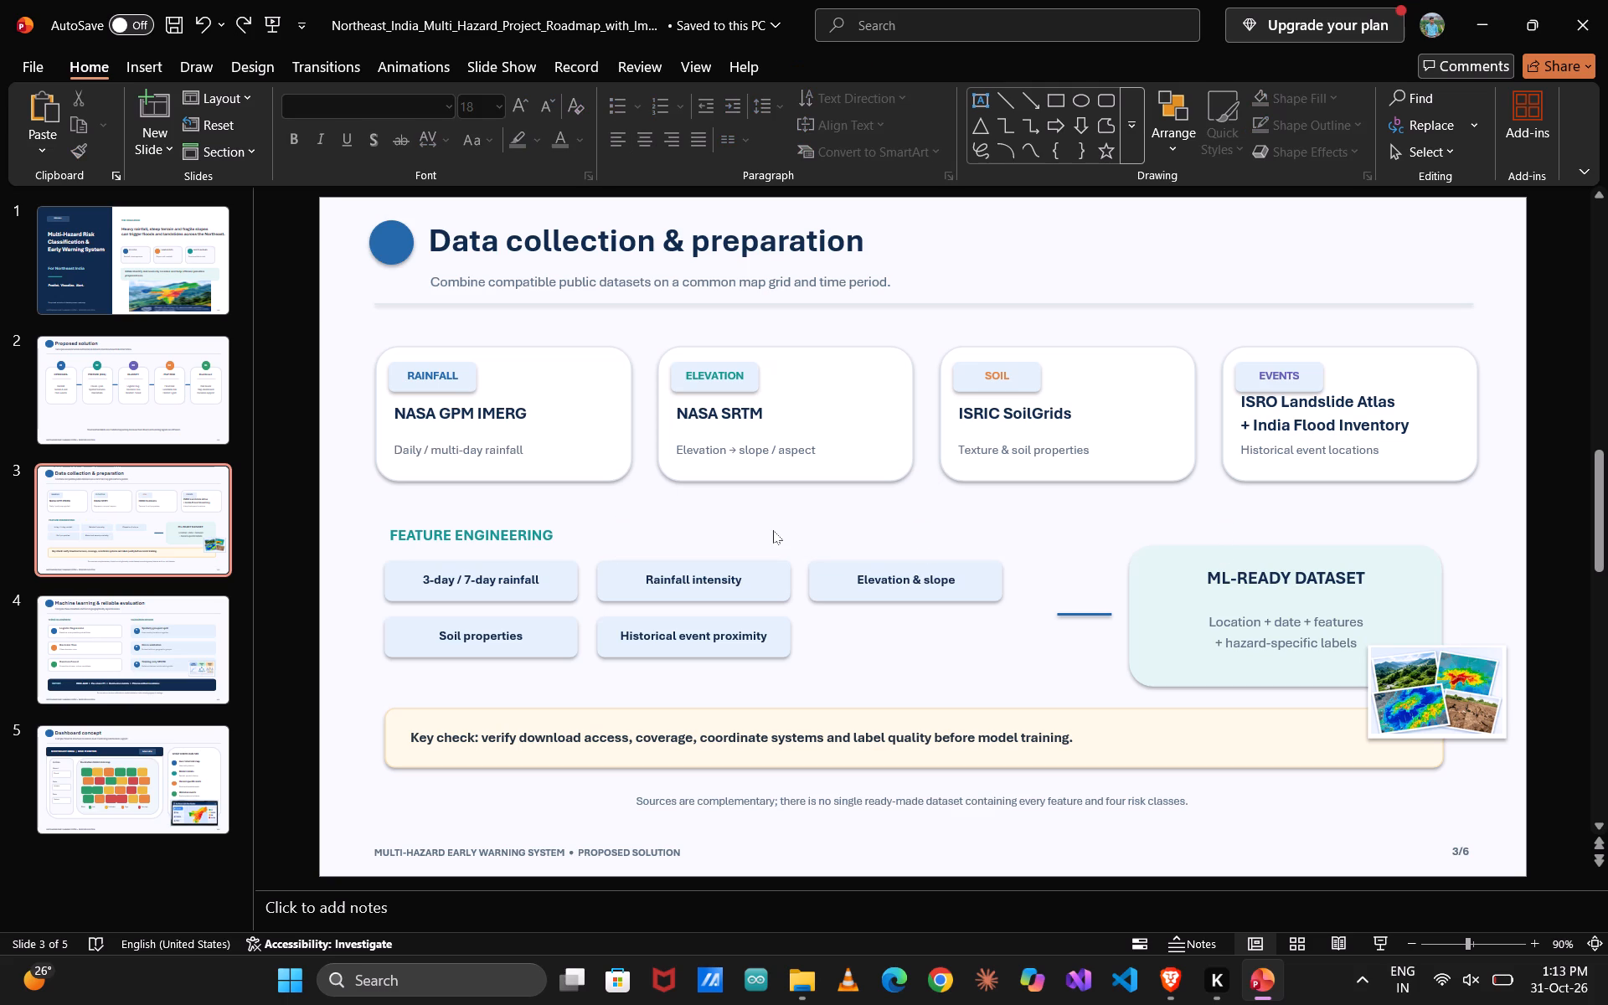
Copy the "FEATURE ENGINEERING" heading on slide 3 and place one copy above the dataset cards, just under the divider line.
{"action": "left_click", "coordinate": [526, 538]}
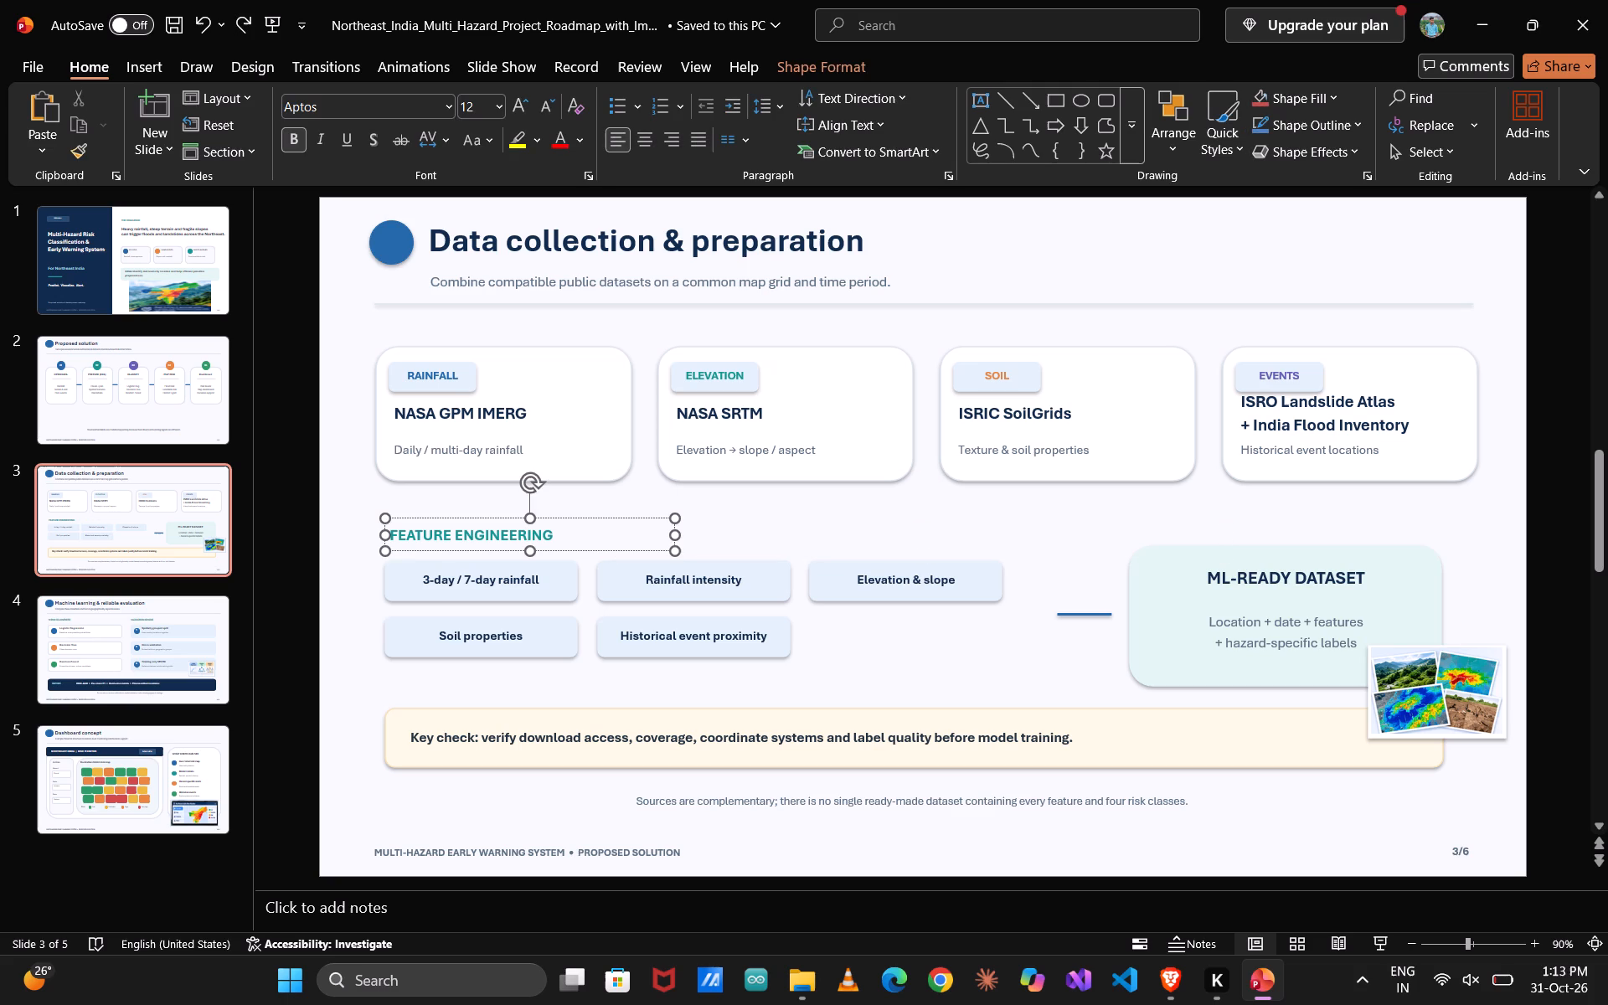
{"action": "left_click", "coordinate": [619, 520]}
{"action": "key", "text": "ctrl+c"}
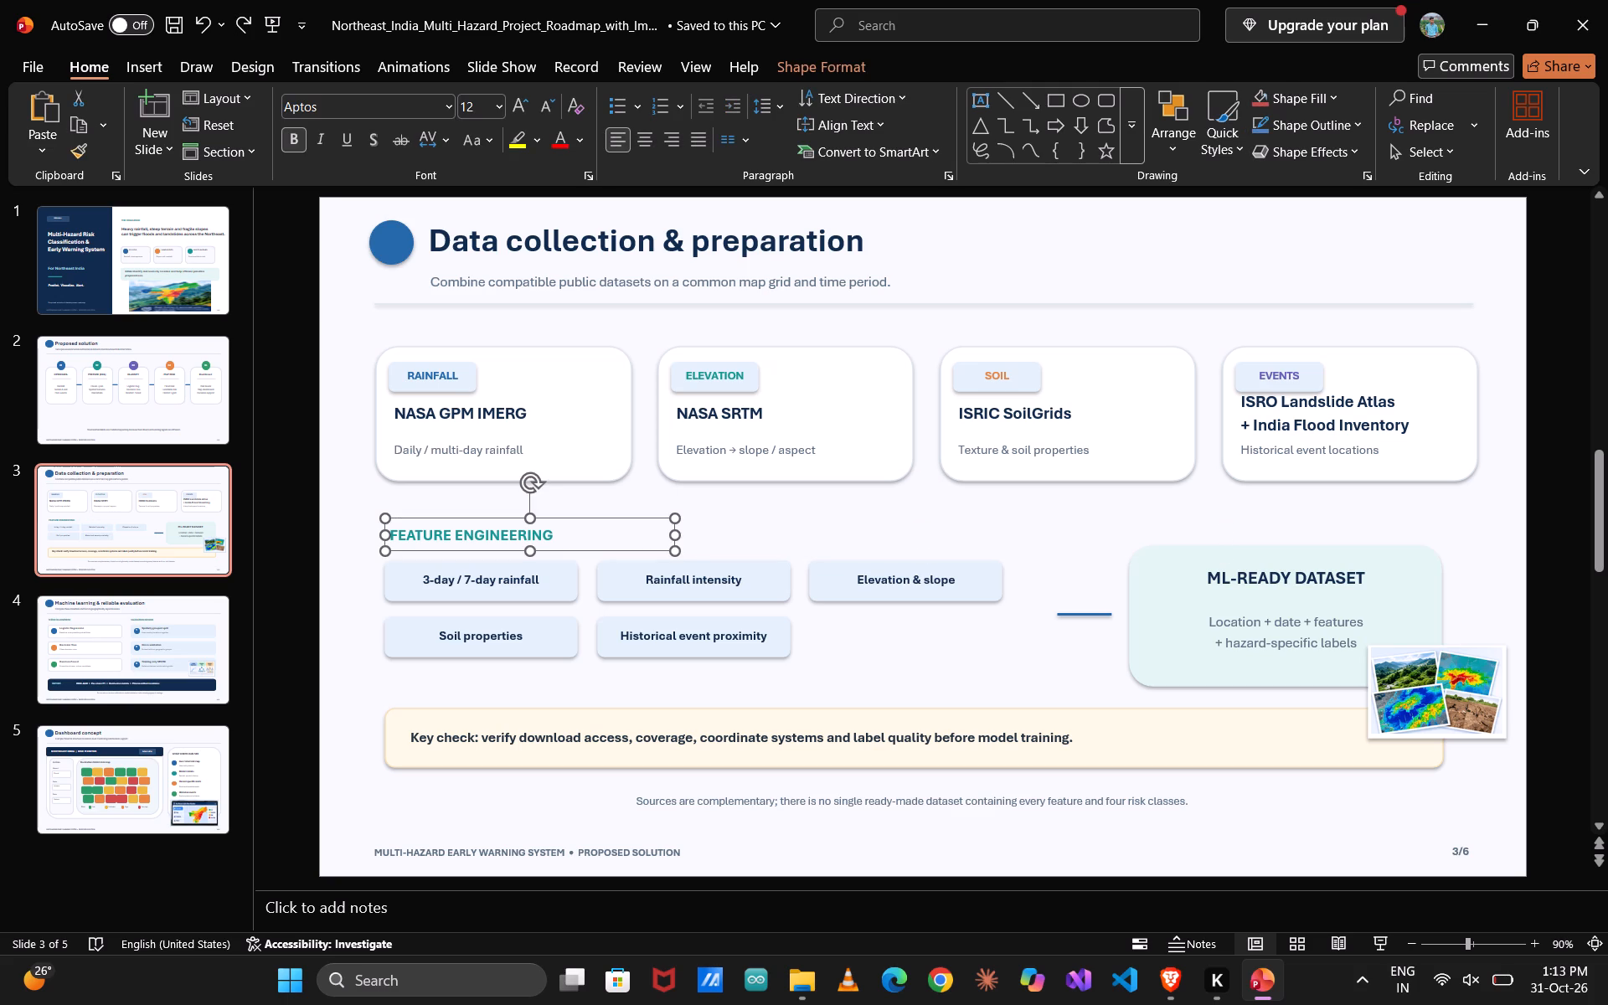
{"action": "key", "text": "ctrl+v"}
{"action": "left_click_drag", "start_coordinate": [598, 546], "coordinate": [616, 363]}
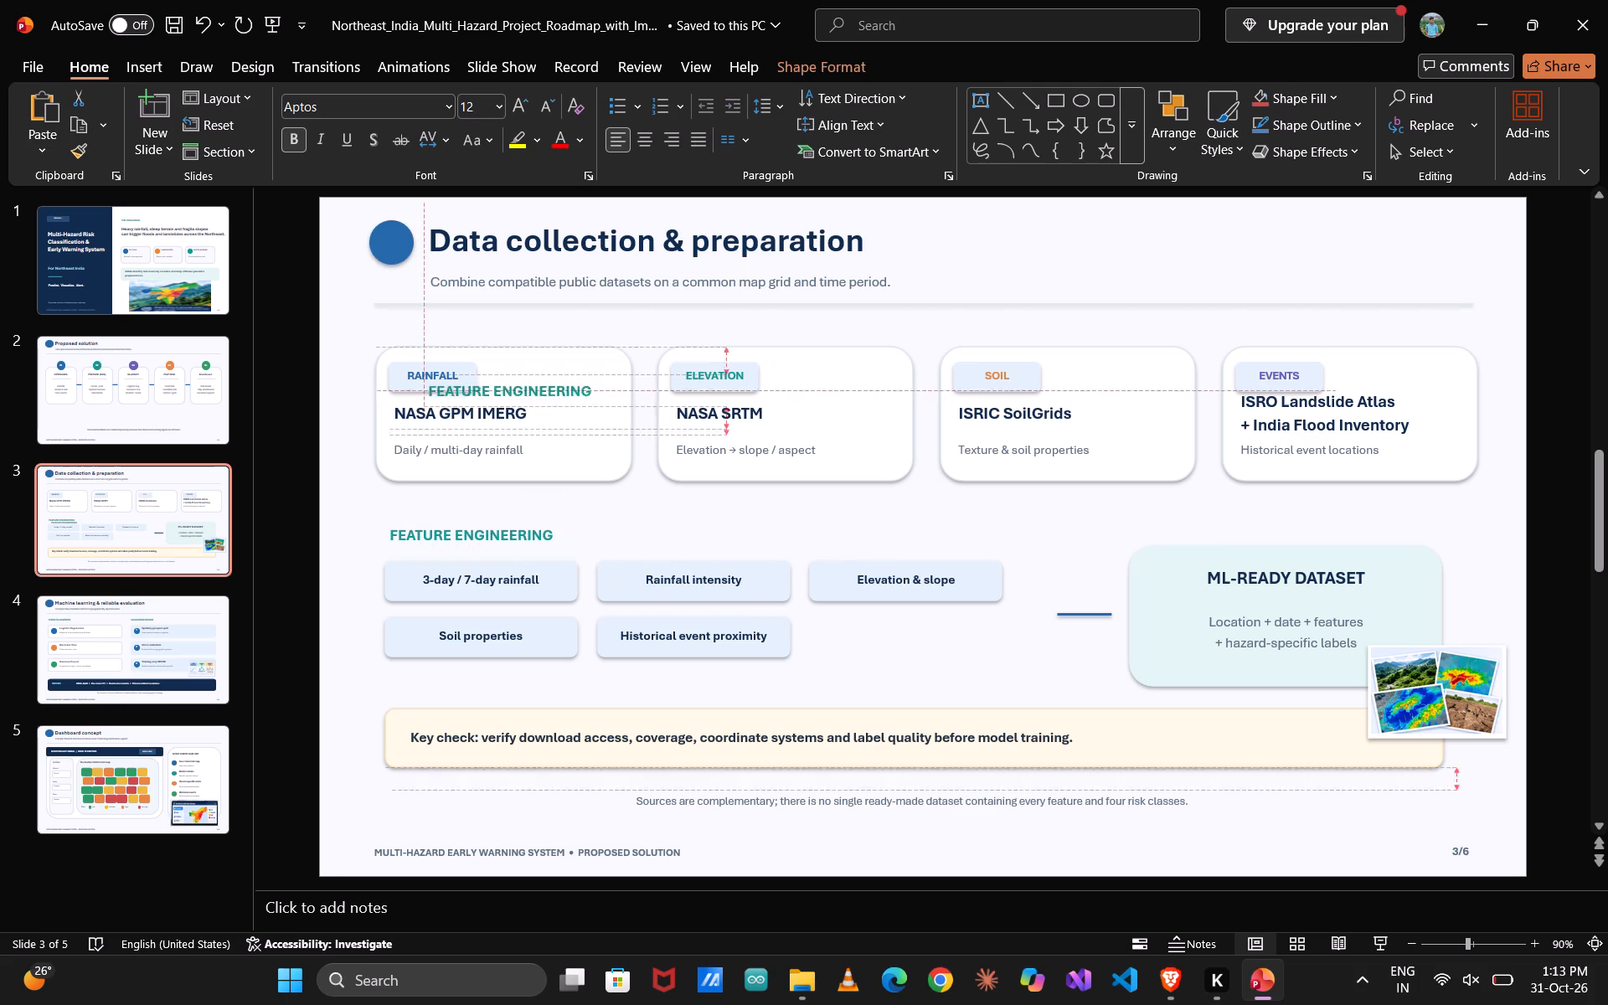
{"action": "left_click_drag", "start_coordinate": [616, 363], "coordinate": [577, 331]}
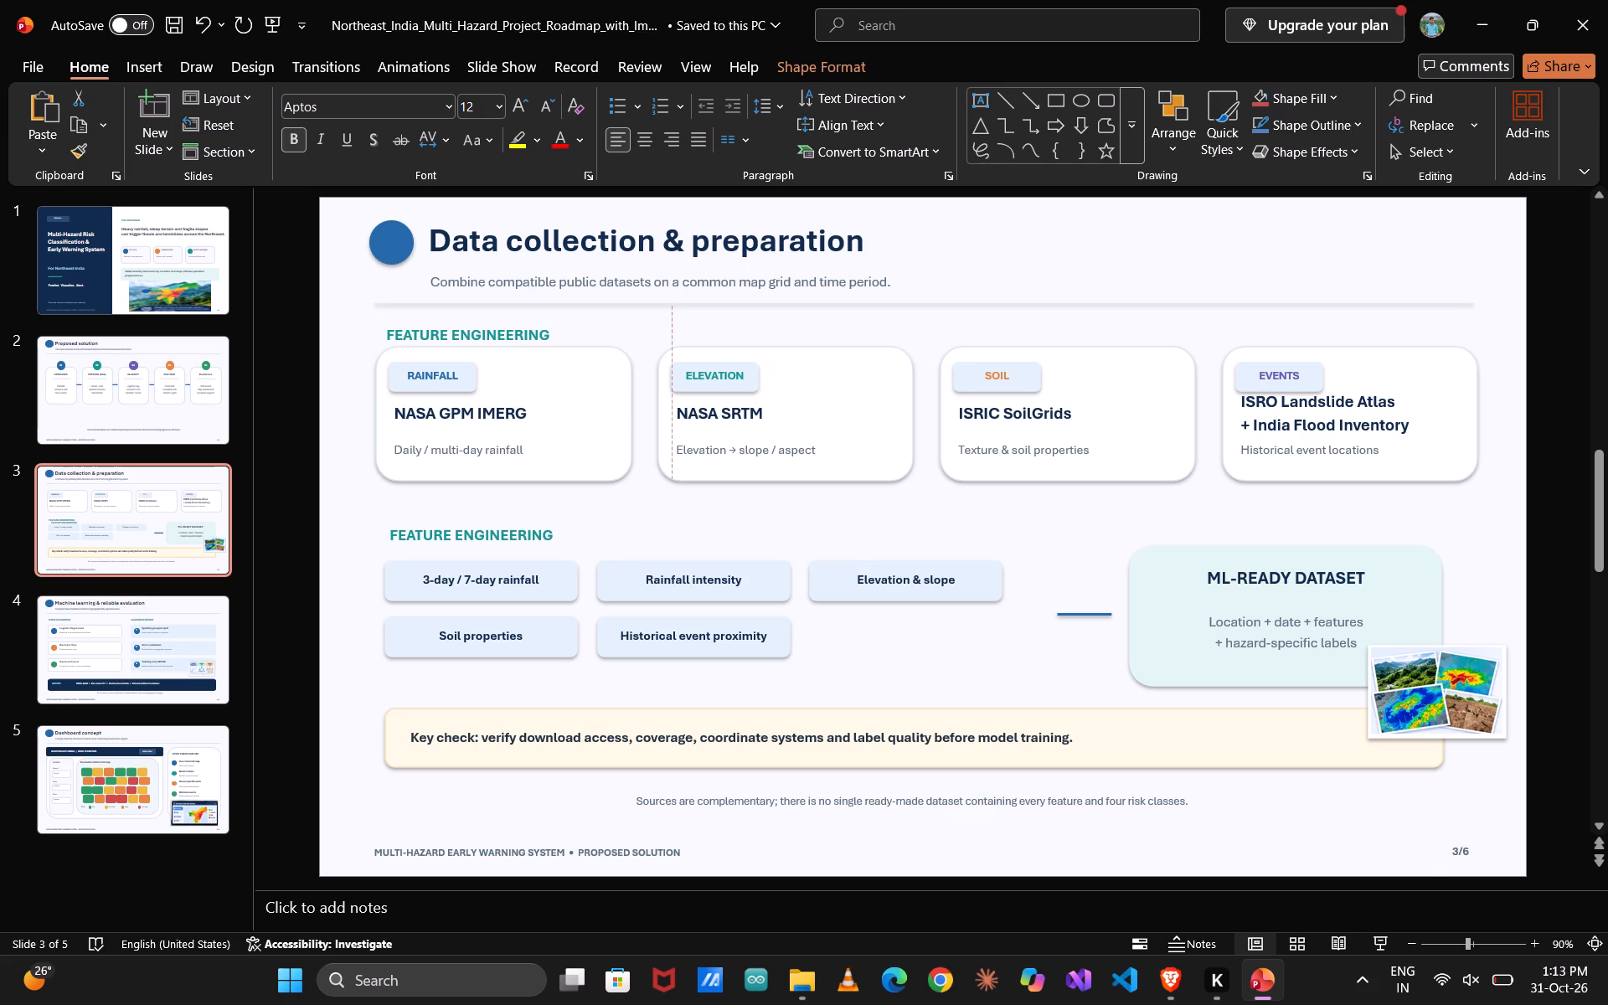
{"action": "left_click_drag", "start_coordinate": [577, 331], "coordinate": [578, 319]}
{"action": "triple_click", "coordinate": [578, 319]}
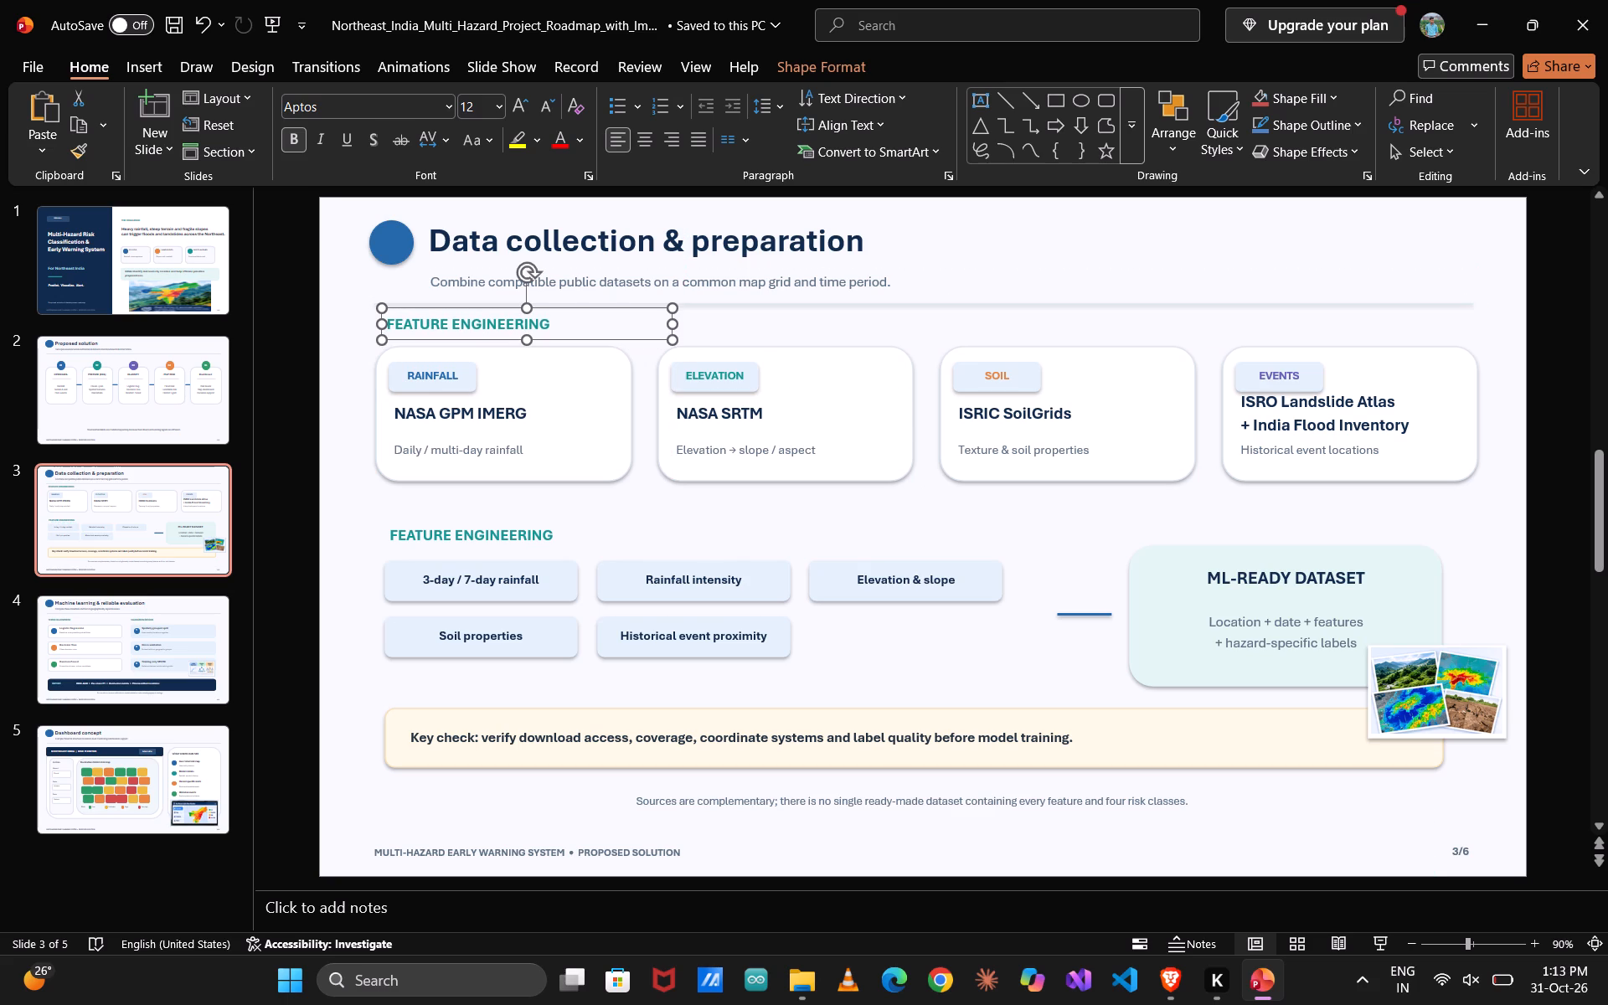
{"action": "key", "text": "Delete"}
{"action": "key", "text": "Delete"}
{"action": "key", "text": "Delete"}
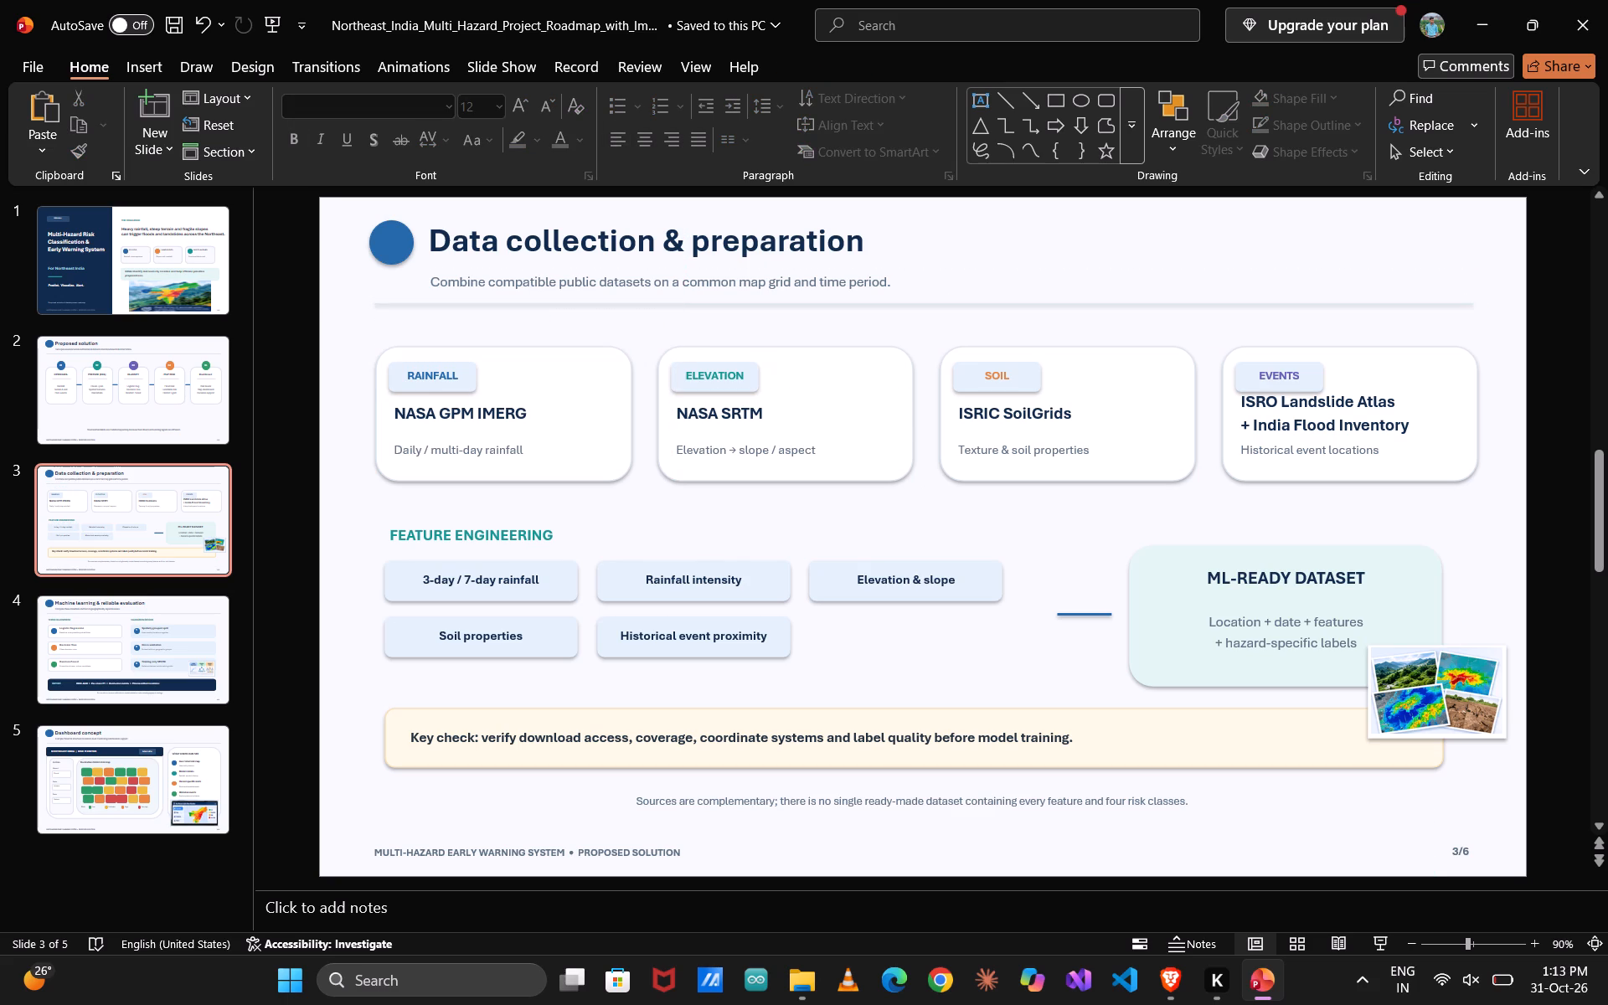
{"action": "key", "text": "ctrl+v"}
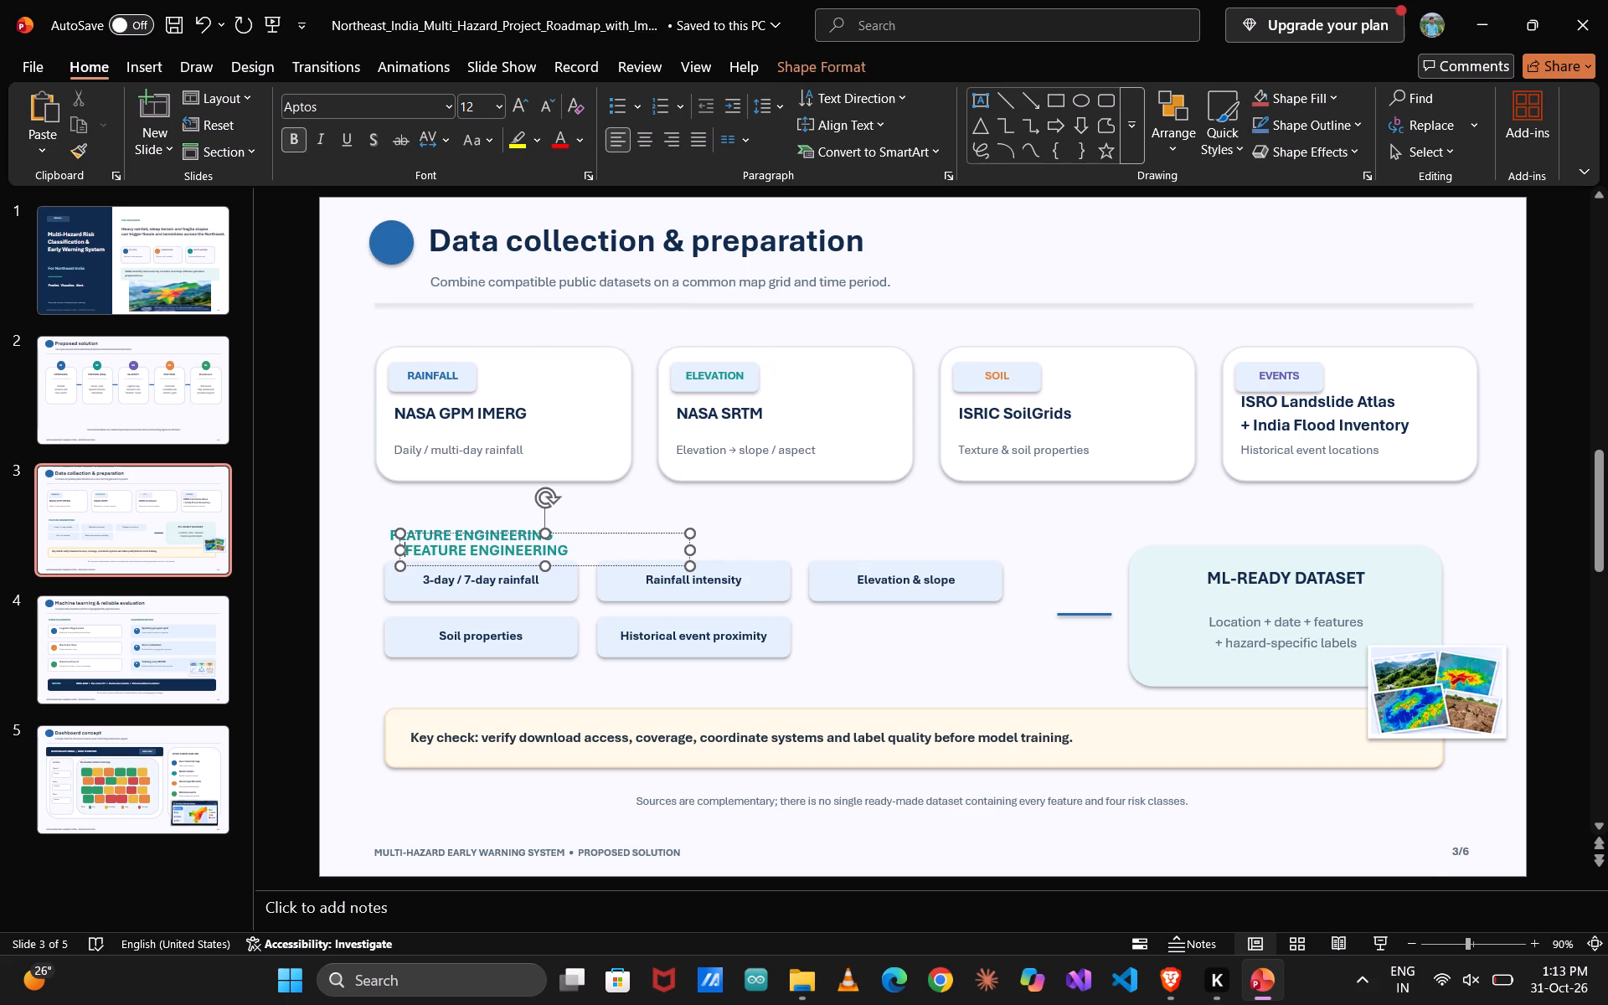
{"action": "left_click_drag", "start_coordinate": [578, 545], "coordinate": [552, 317]}
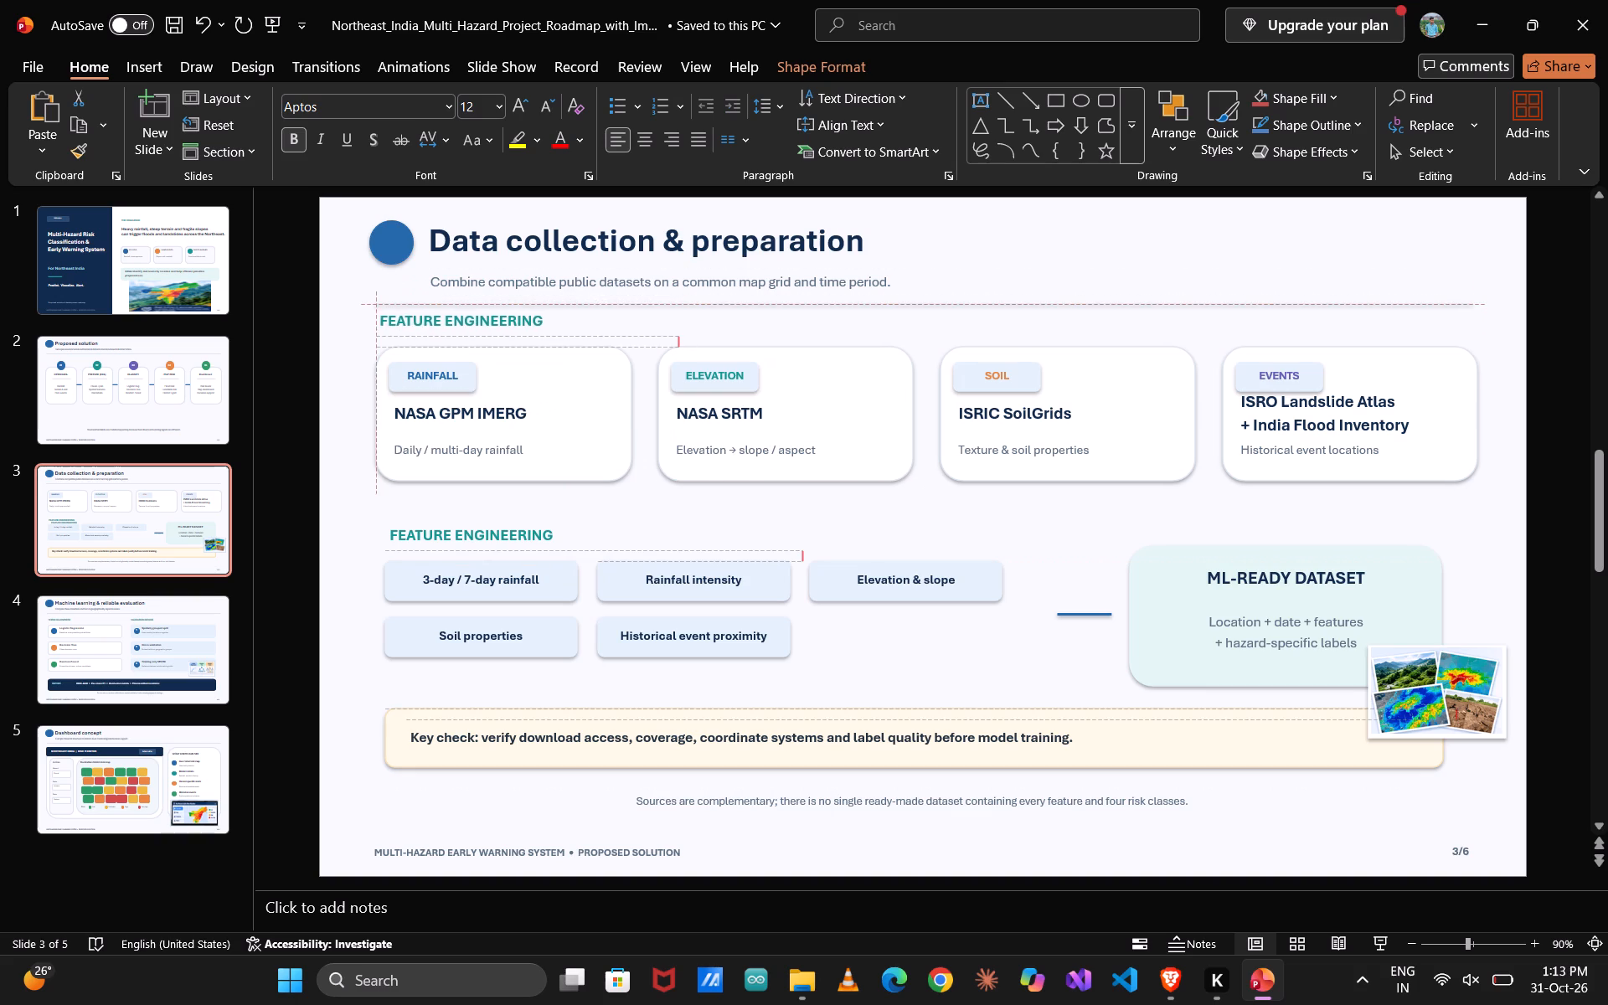
{"action": "left_click_drag", "start_coordinate": [552, 317], "coordinate": [556, 316]}
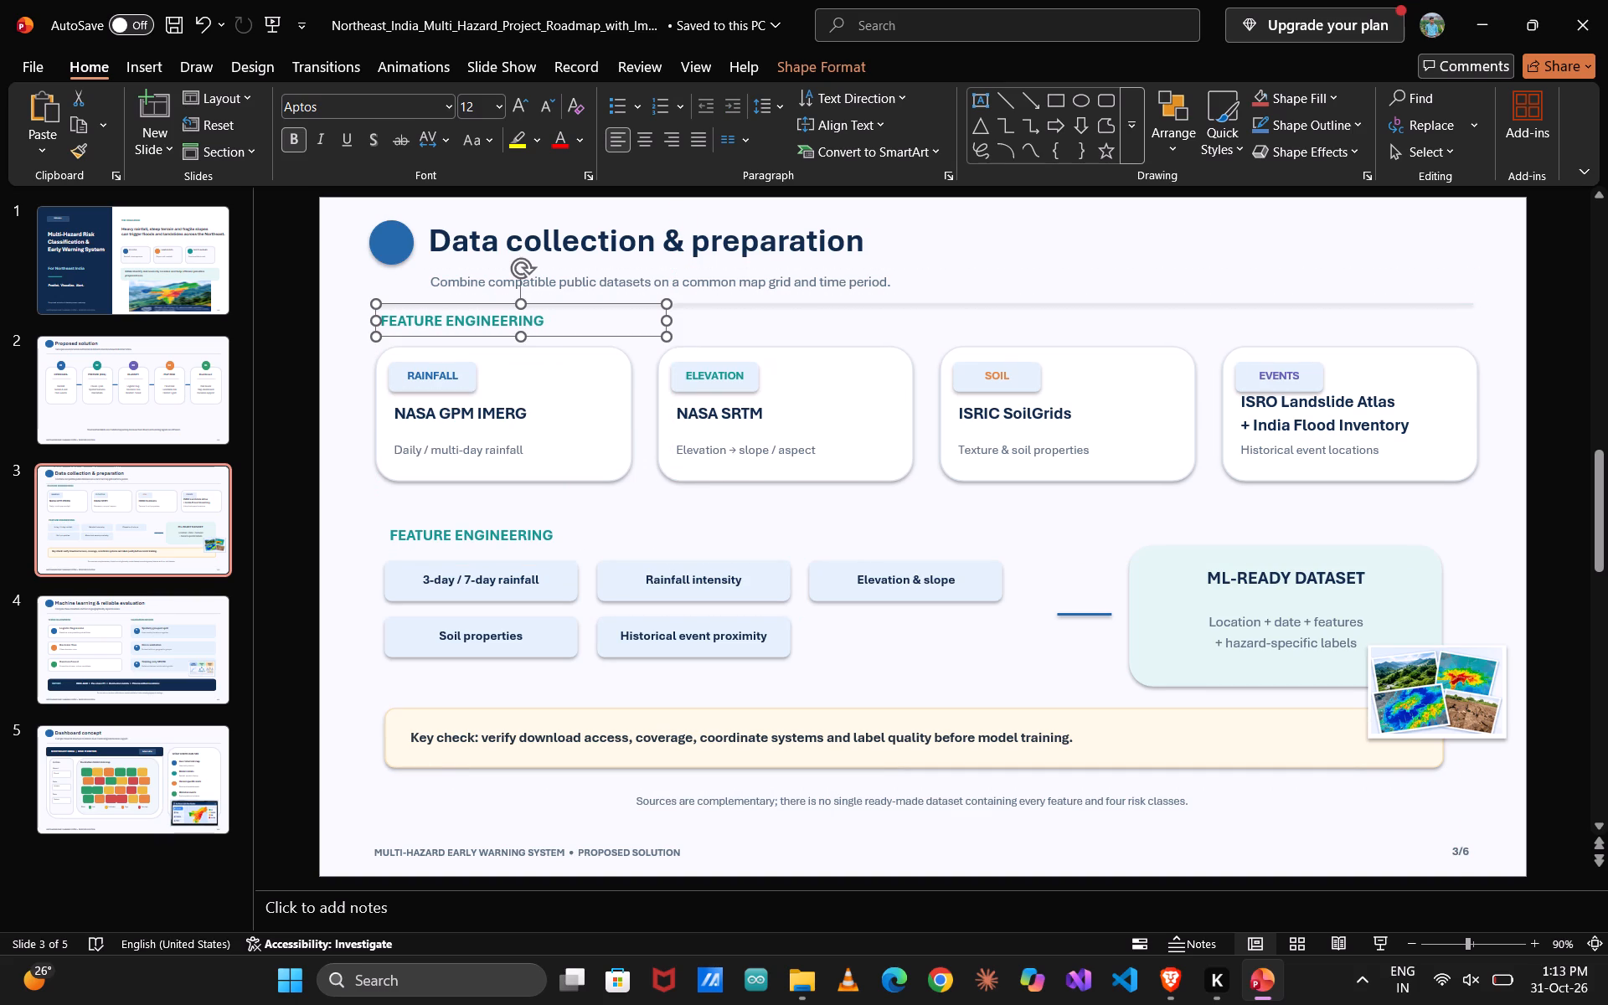
Replace the text of the heading above the dataset cards with "Data Collection".
{"action": "left_click", "coordinate": [555, 322]}
{"action": "left_click", "coordinate": [536, 320]}
{"action": "left_click_drag", "start_coordinate": [541, 318], "coordinate": [371, 309]}
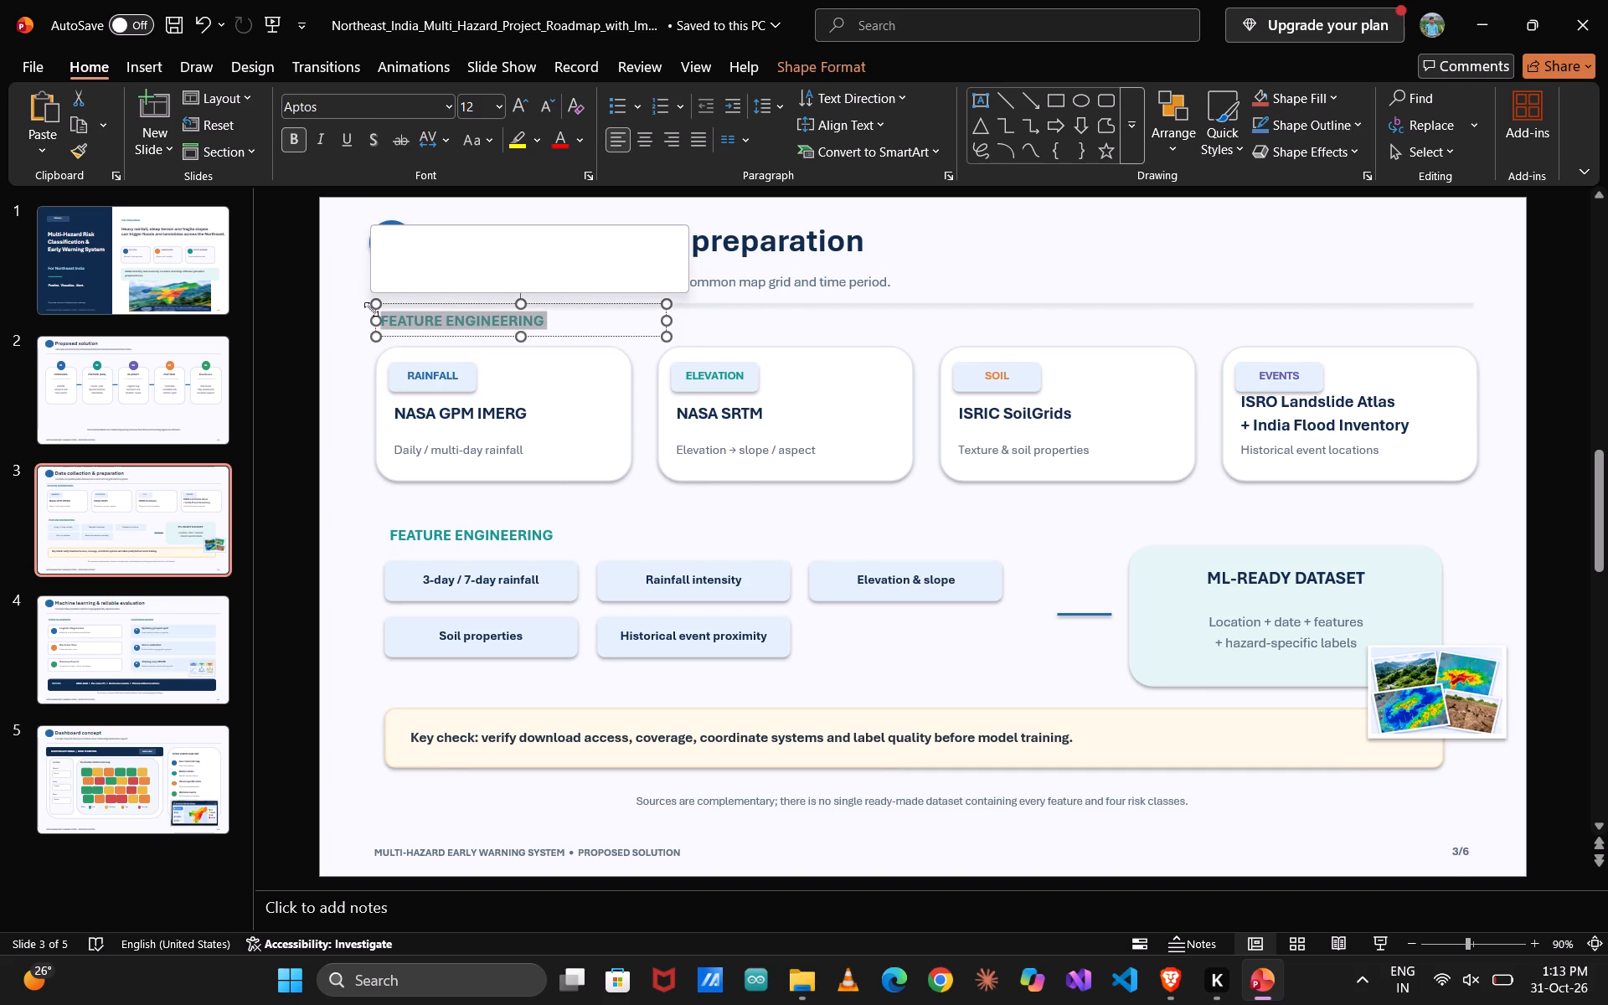
{"action": "key", "text": "BackSpace"}
{"action": "type", "text": "datra"}
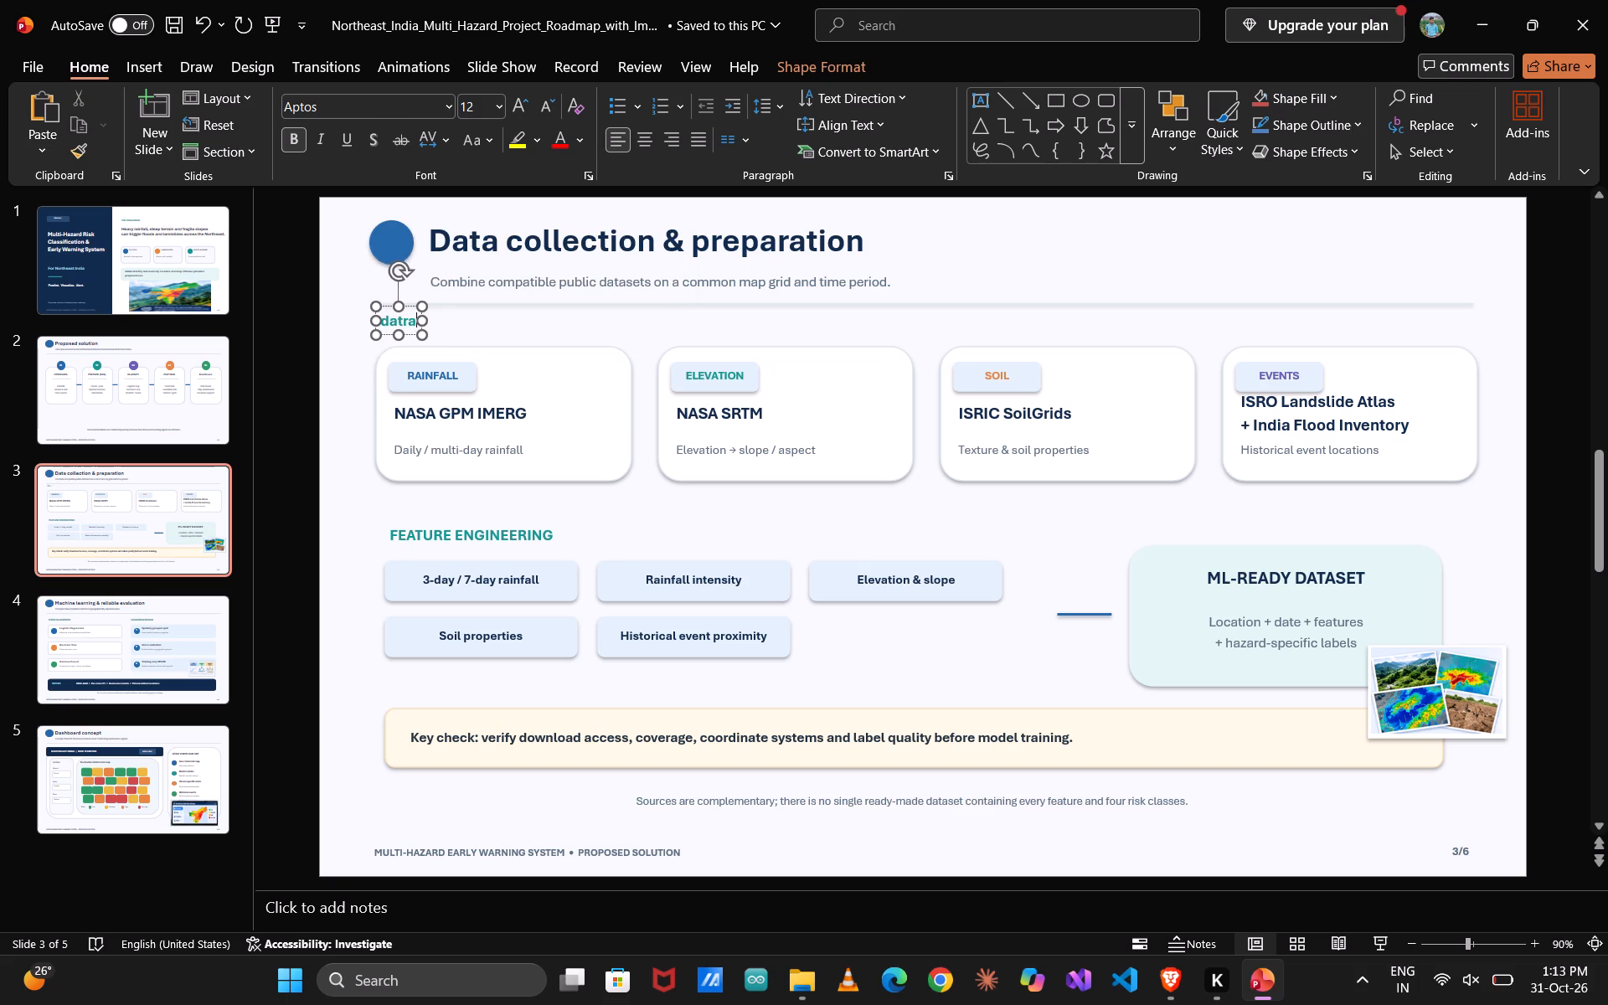
{"action": "key", "text": "BackSpace"}
{"action": "key", "text": "BackSpace"}
{"action": "key", "text": "BackSpace"}
{"action": "key", "text": "BackSpace"}
{"action": "key", "text": "BackSpace"}
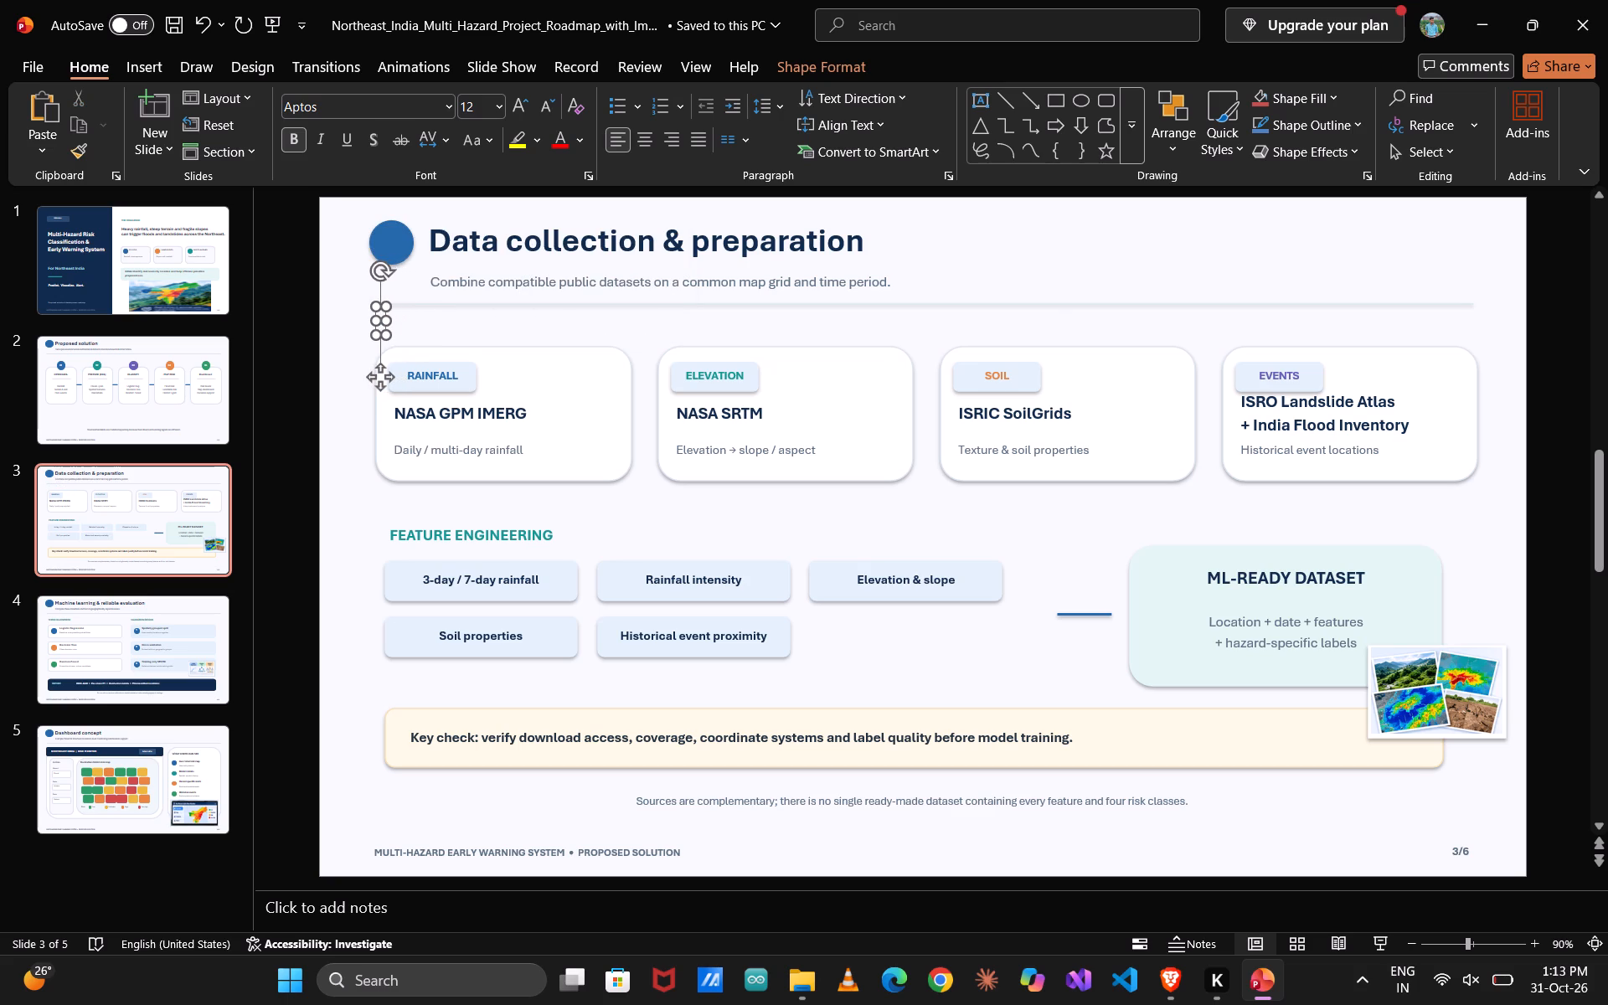
{"action": "type", "text": "Da"}
{"action": "type", "text": "ta"}
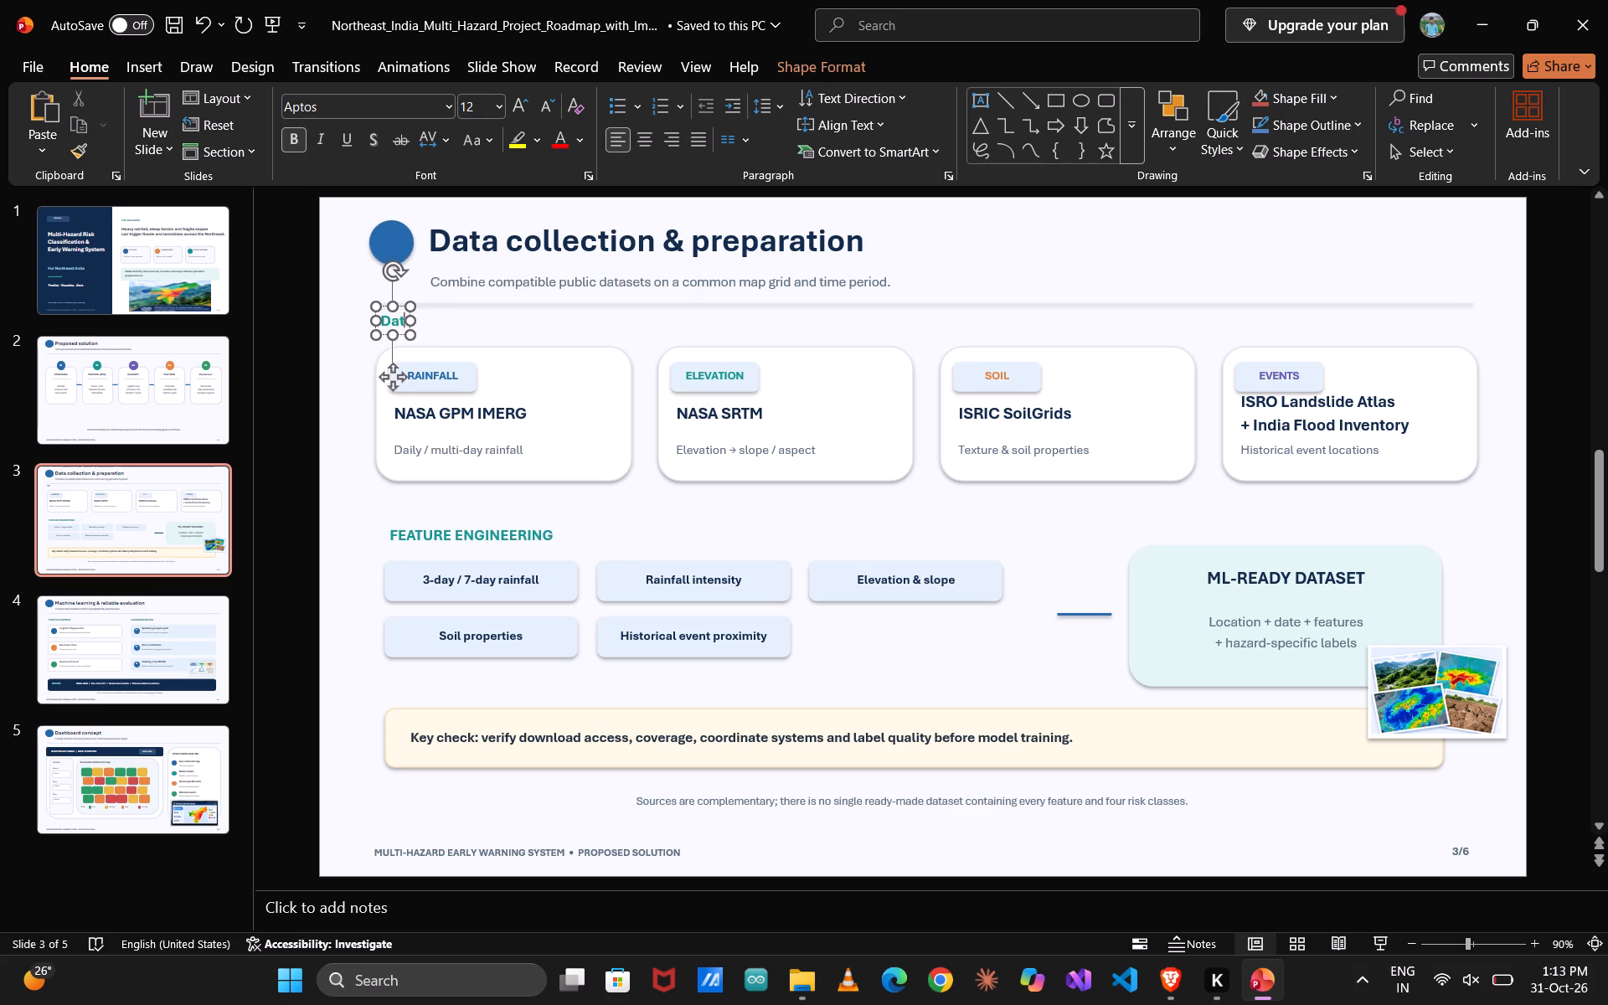
{"action": "key", "text": "space"}
{"action": "type", "text": "Colle"}
{"action": "type", "text": "ction"}
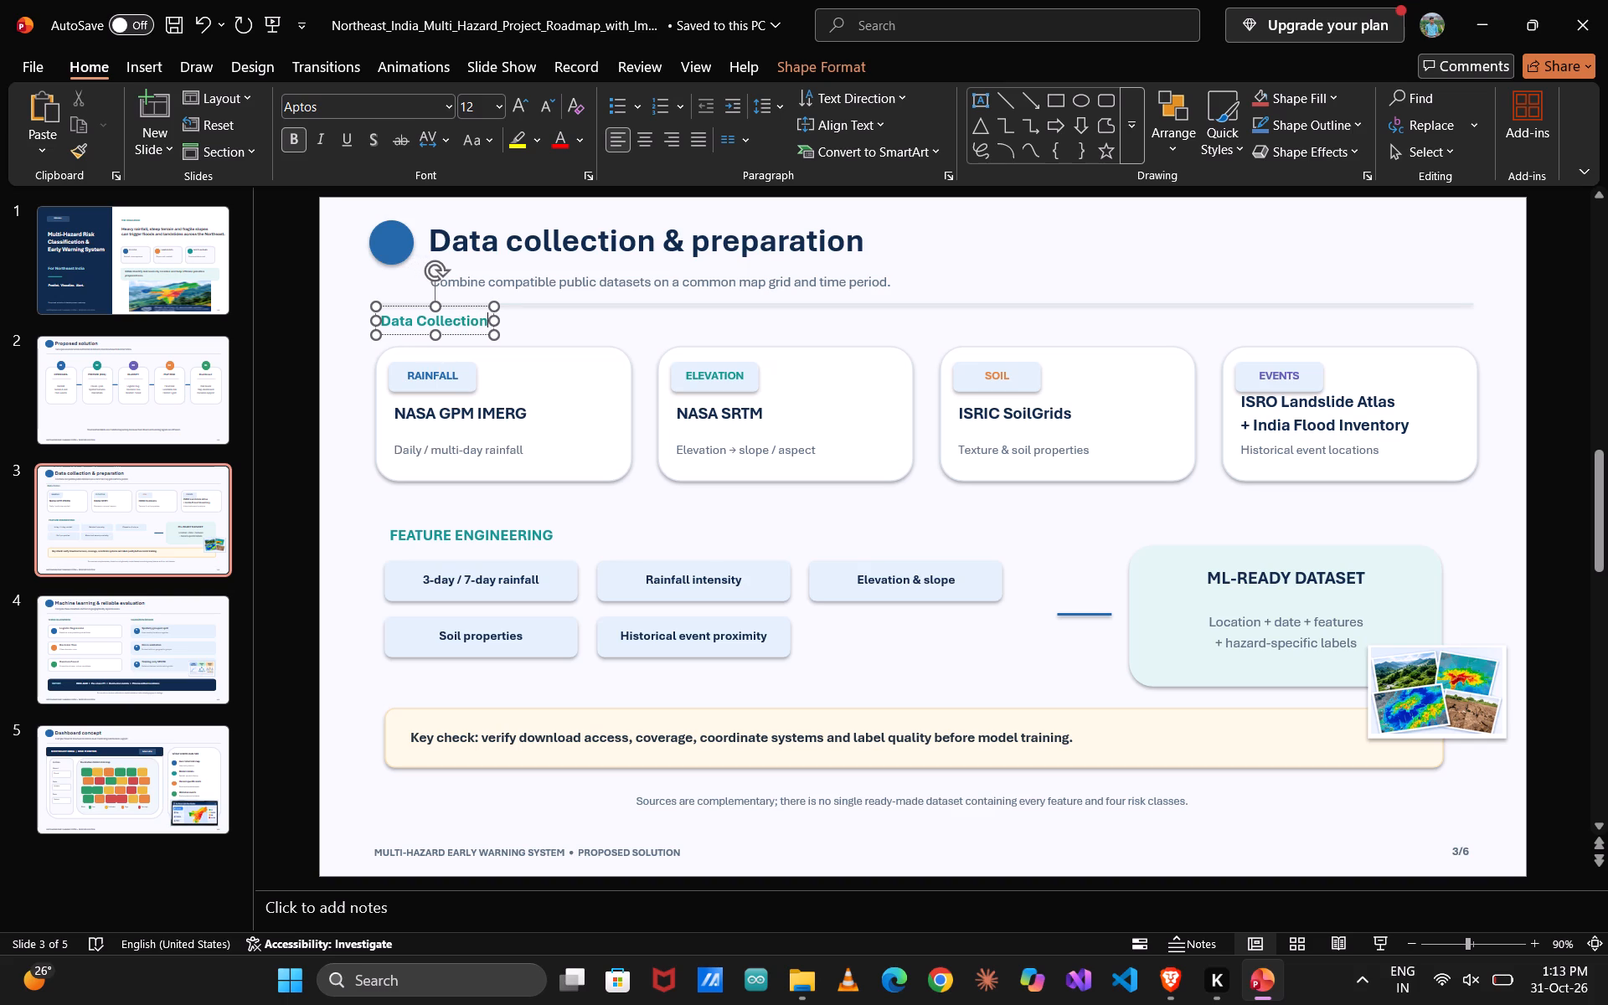
{"action": "left_click", "coordinate": [590, 328]}
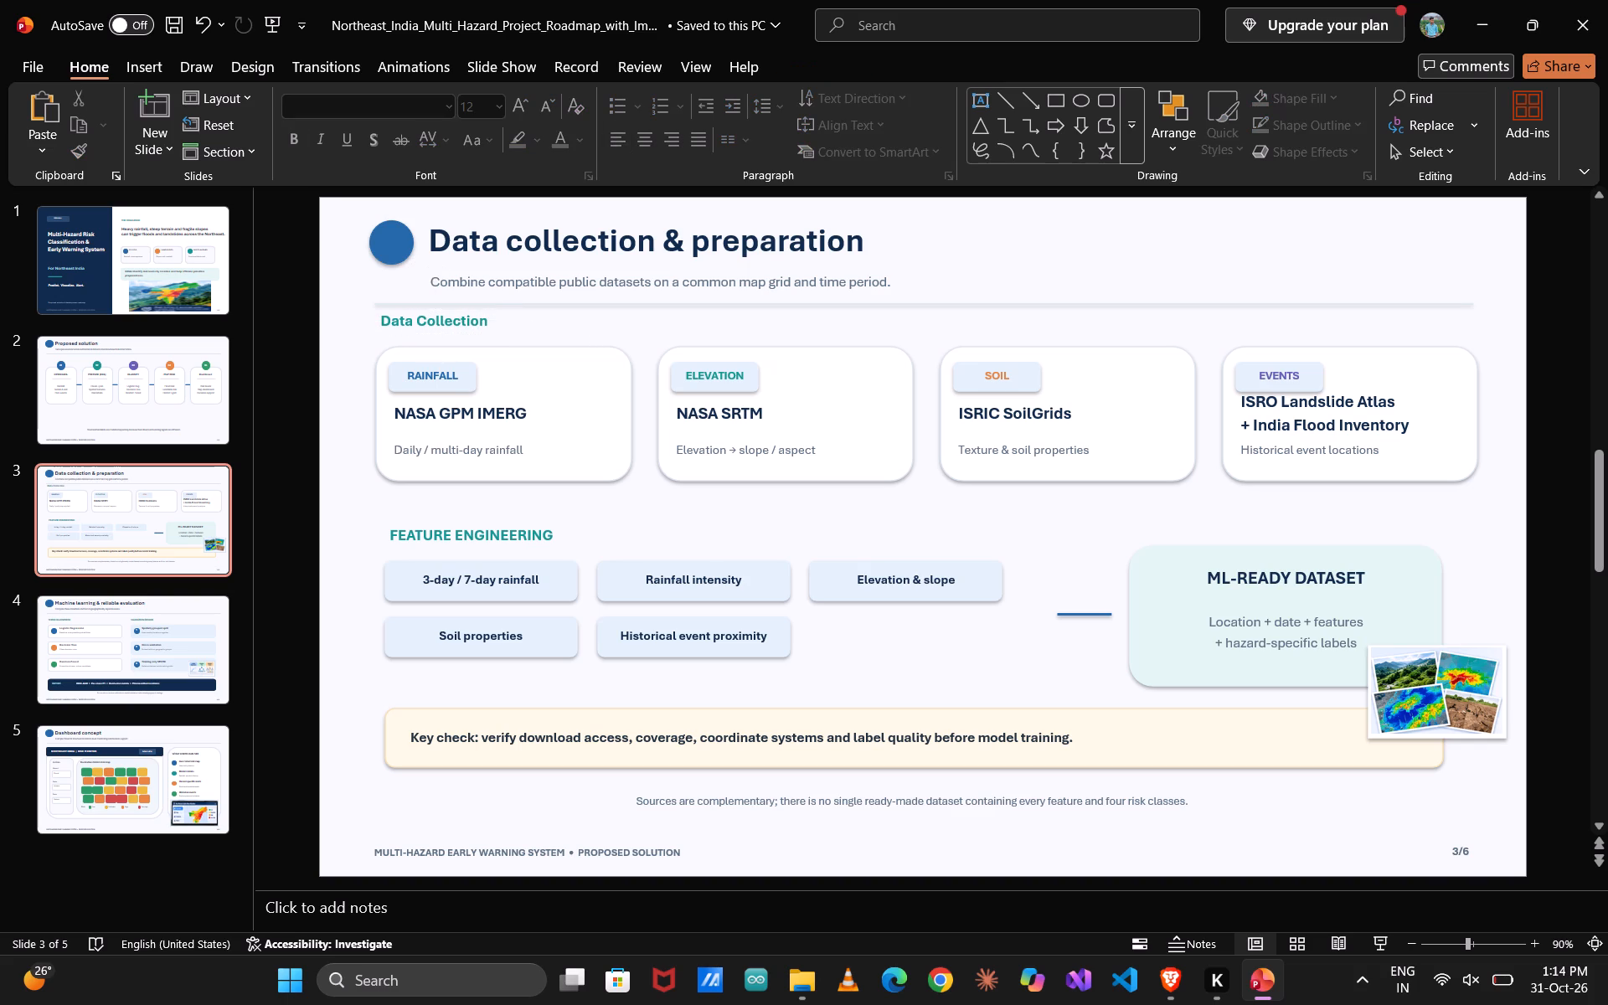
Retype the heading above the dataset cards in capitals as "DATA COLLECTION".
{"action": "left_click_drag", "start_coordinate": [474, 327], "coordinate": [500, 328]}
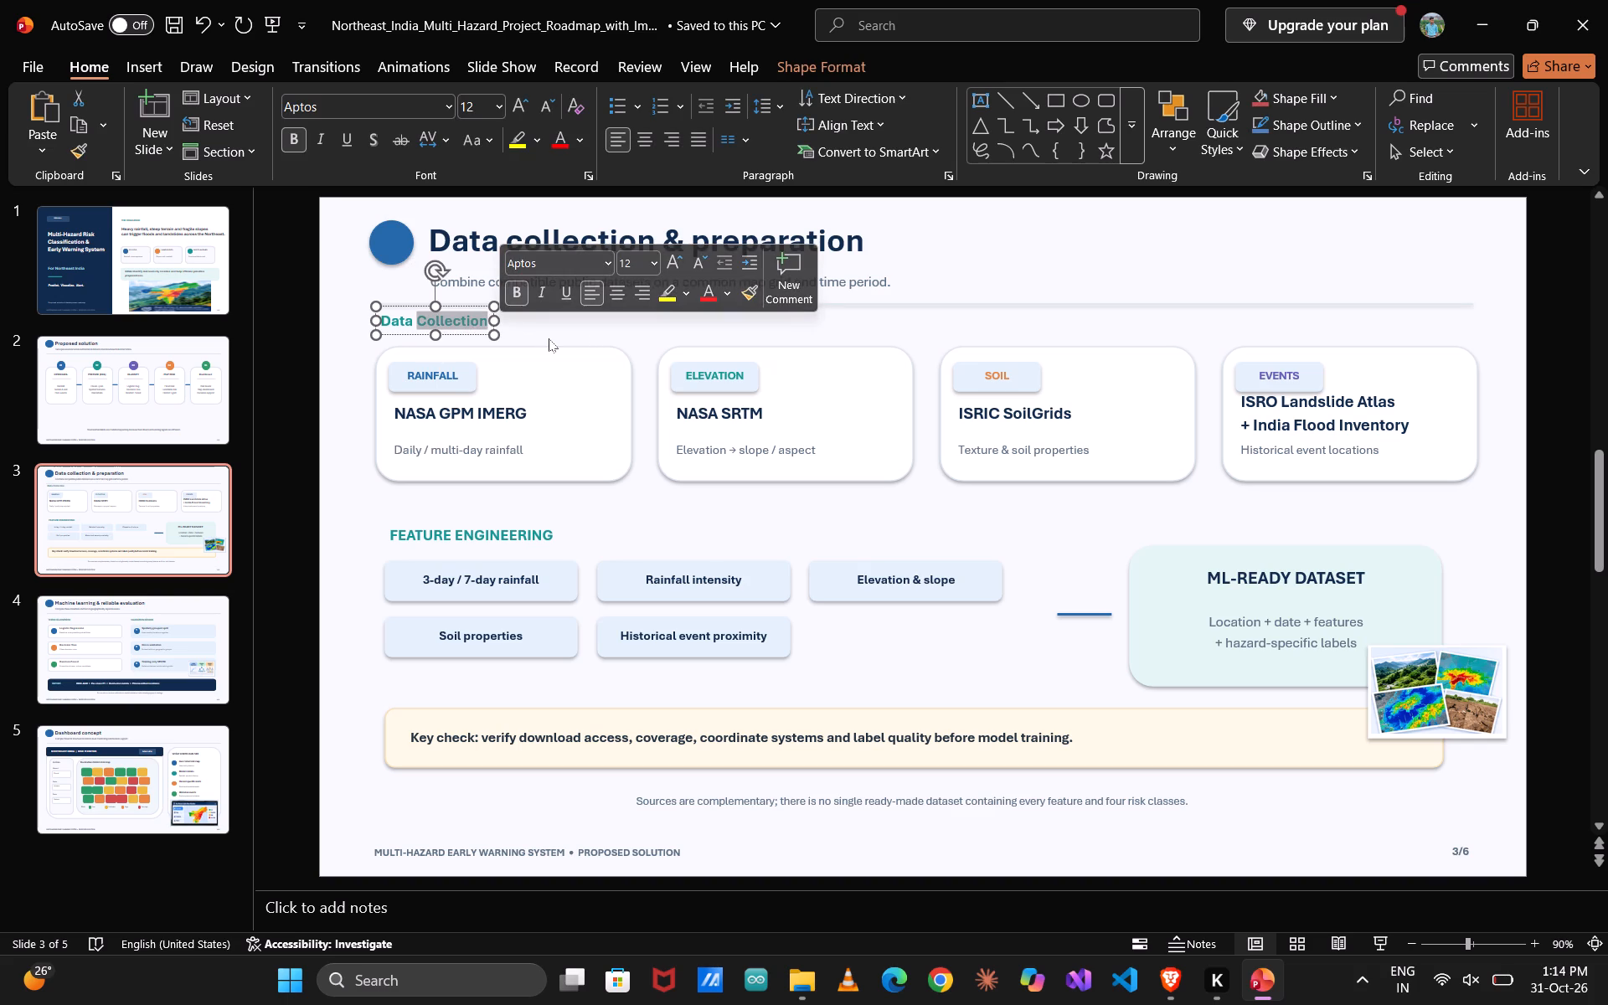
{"action": "key", "text": "BackSpace"}
{"action": "key", "text": "BackSpace"}
{"action": "key", "text": "BackSpace"}
{"action": "key", "text": "BackSpace"}
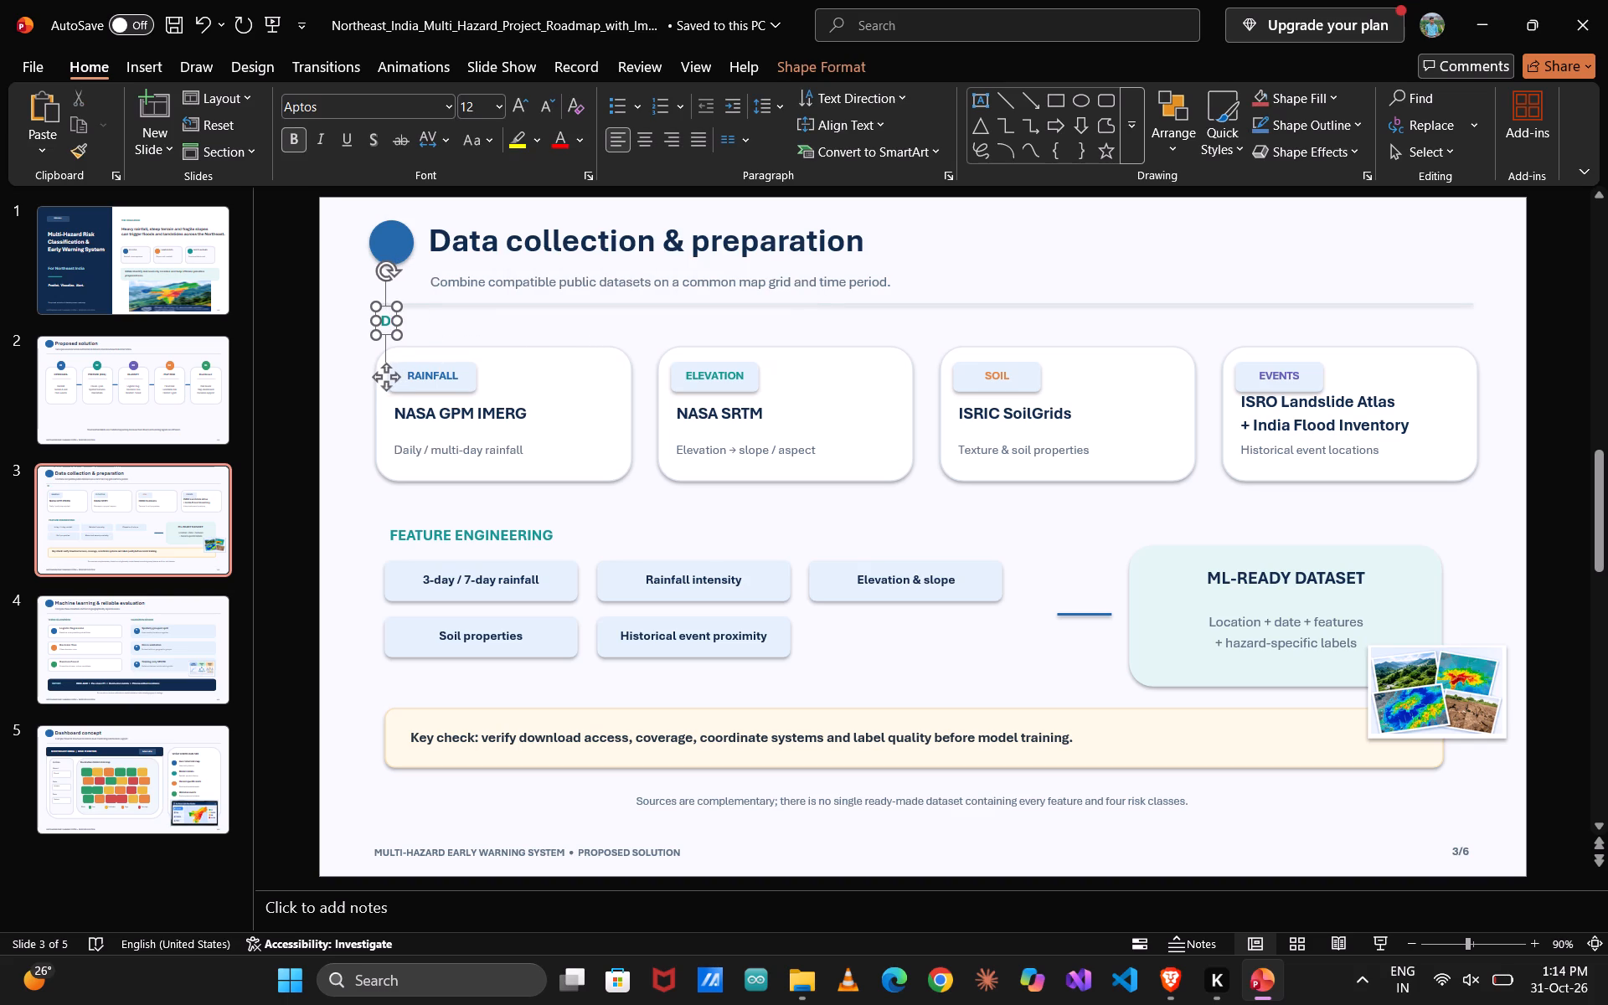
{"action": "type", "text": "ARA"}
{"action": "key", "text": "shift+BackSpace"}
{"action": "key", "text": "shift+BackSpace"}
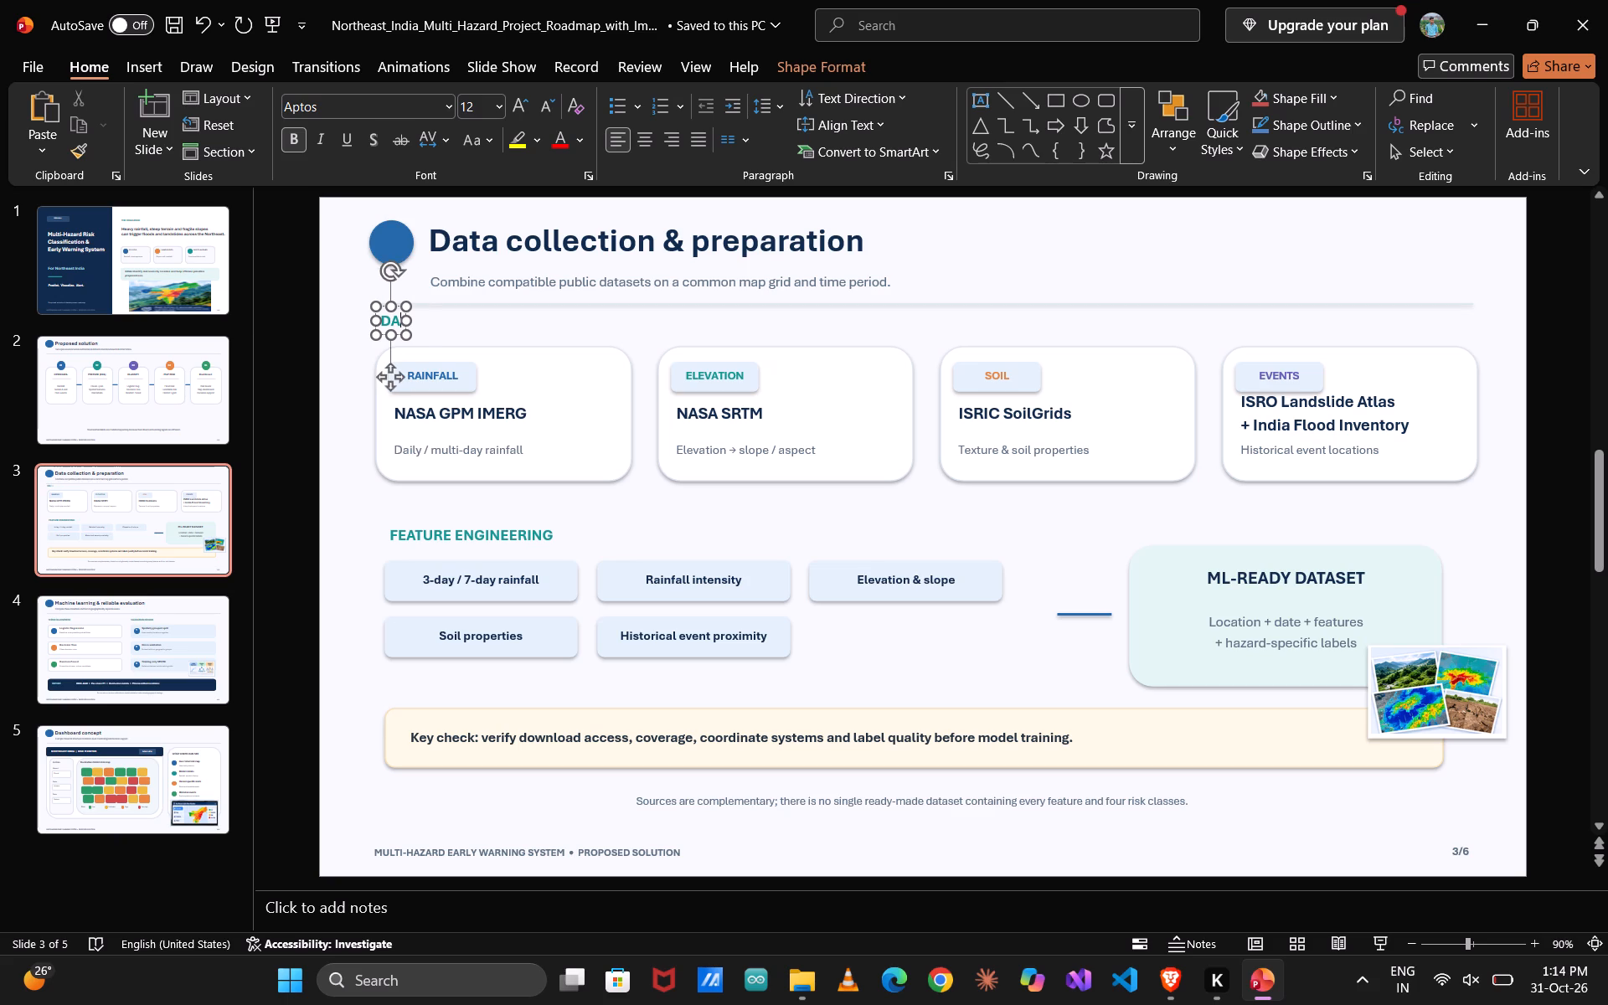
{"action": "type", "text": "TA Co"}
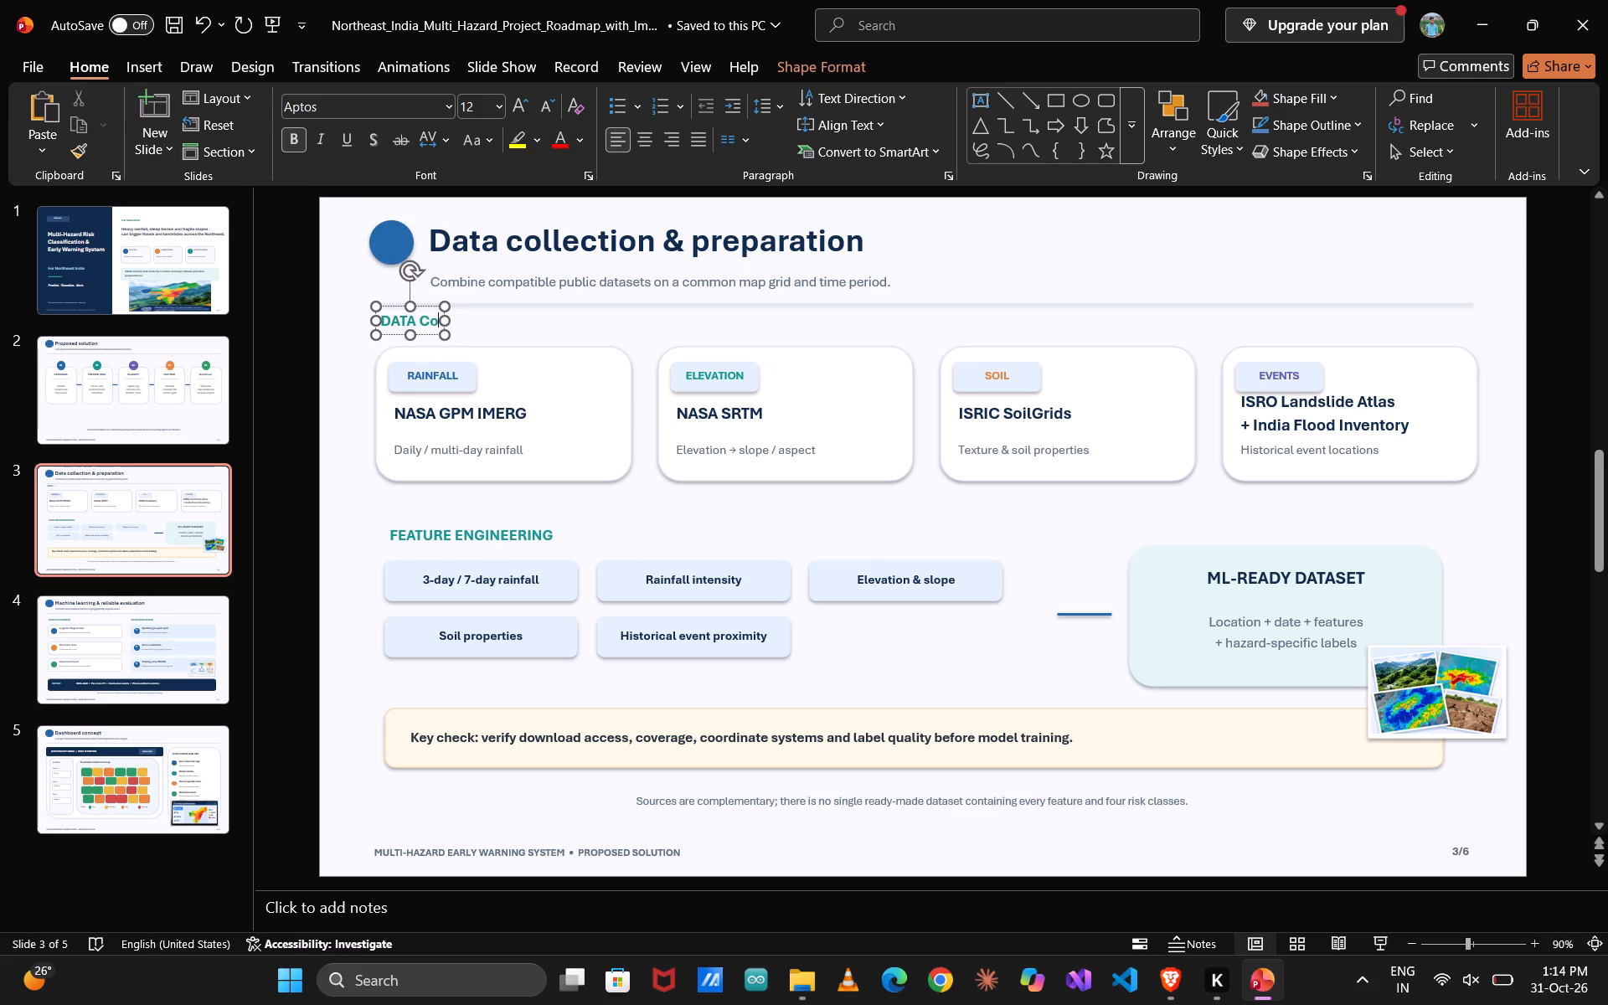
{"action": "key", "text": "shift+BackSpace"}
{"action": "type", "text": "OLLECTION"}
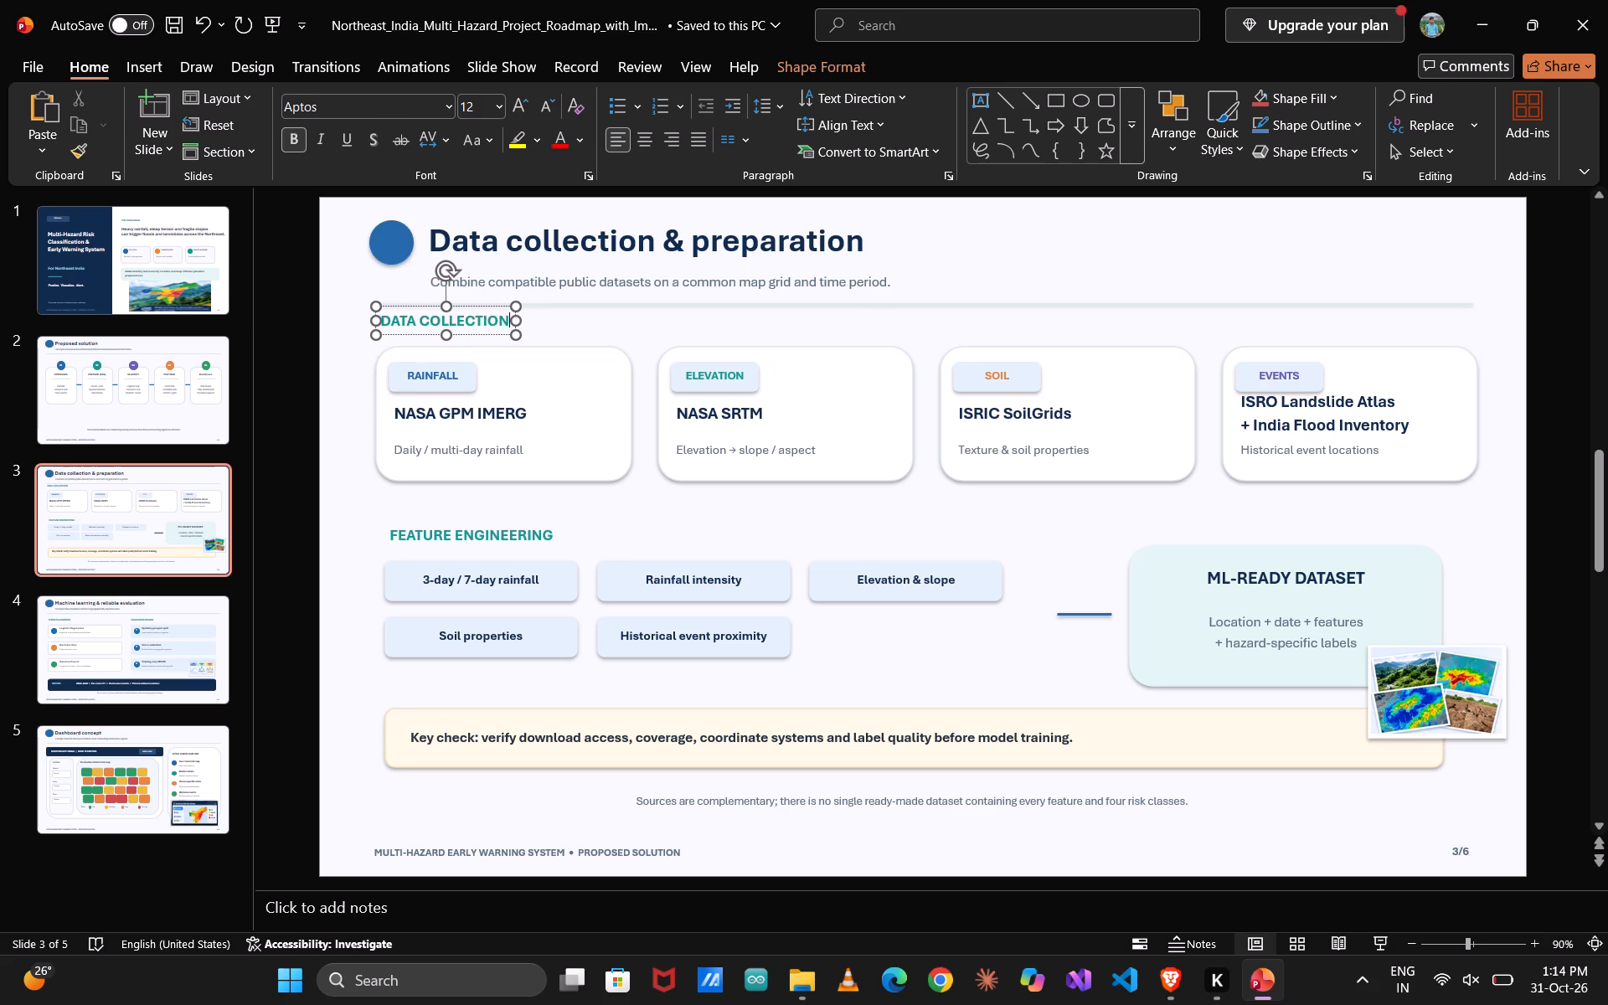
{"action": "left_click", "coordinate": [727, 344]}
Enlarge the "DATA COLLECTION" text box slightly and shift it to line up with the "FEATURE ENGINEERING" heading.
{"action": "left_click", "coordinate": [477, 314]}
{"action": "left_click_drag", "start_coordinate": [514, 333], "coordinate": [539, 340]}
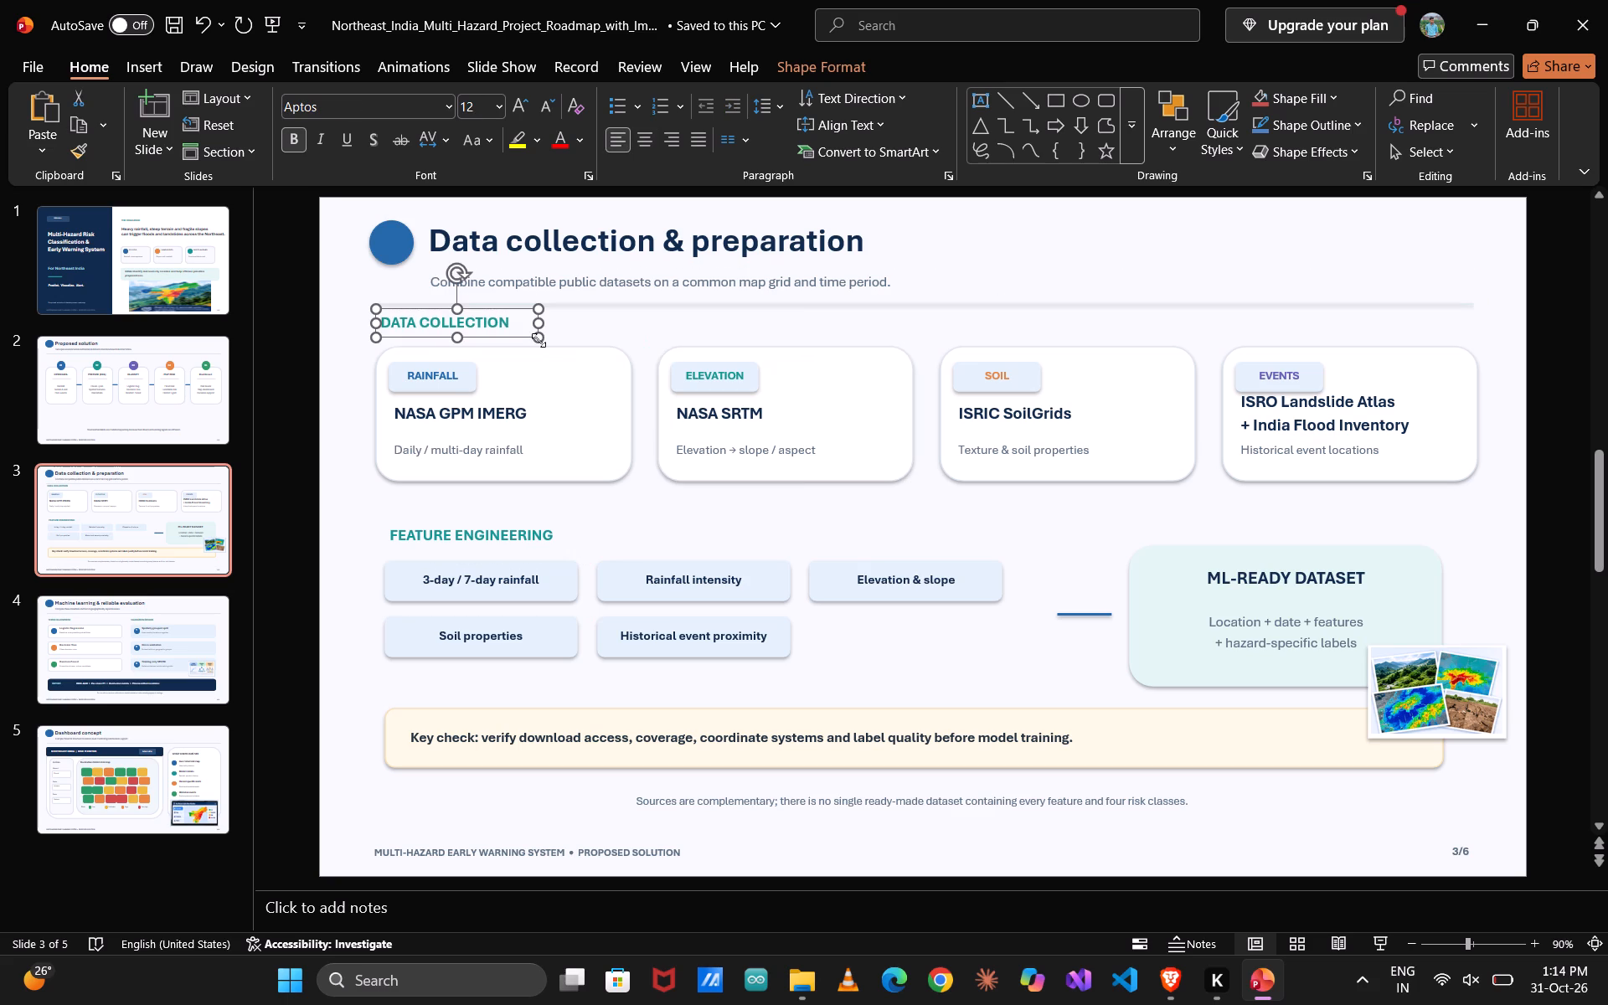
{"action": "left_click_drag", "start_coordinate": [538, 336], "coordinate": [548, 335]}
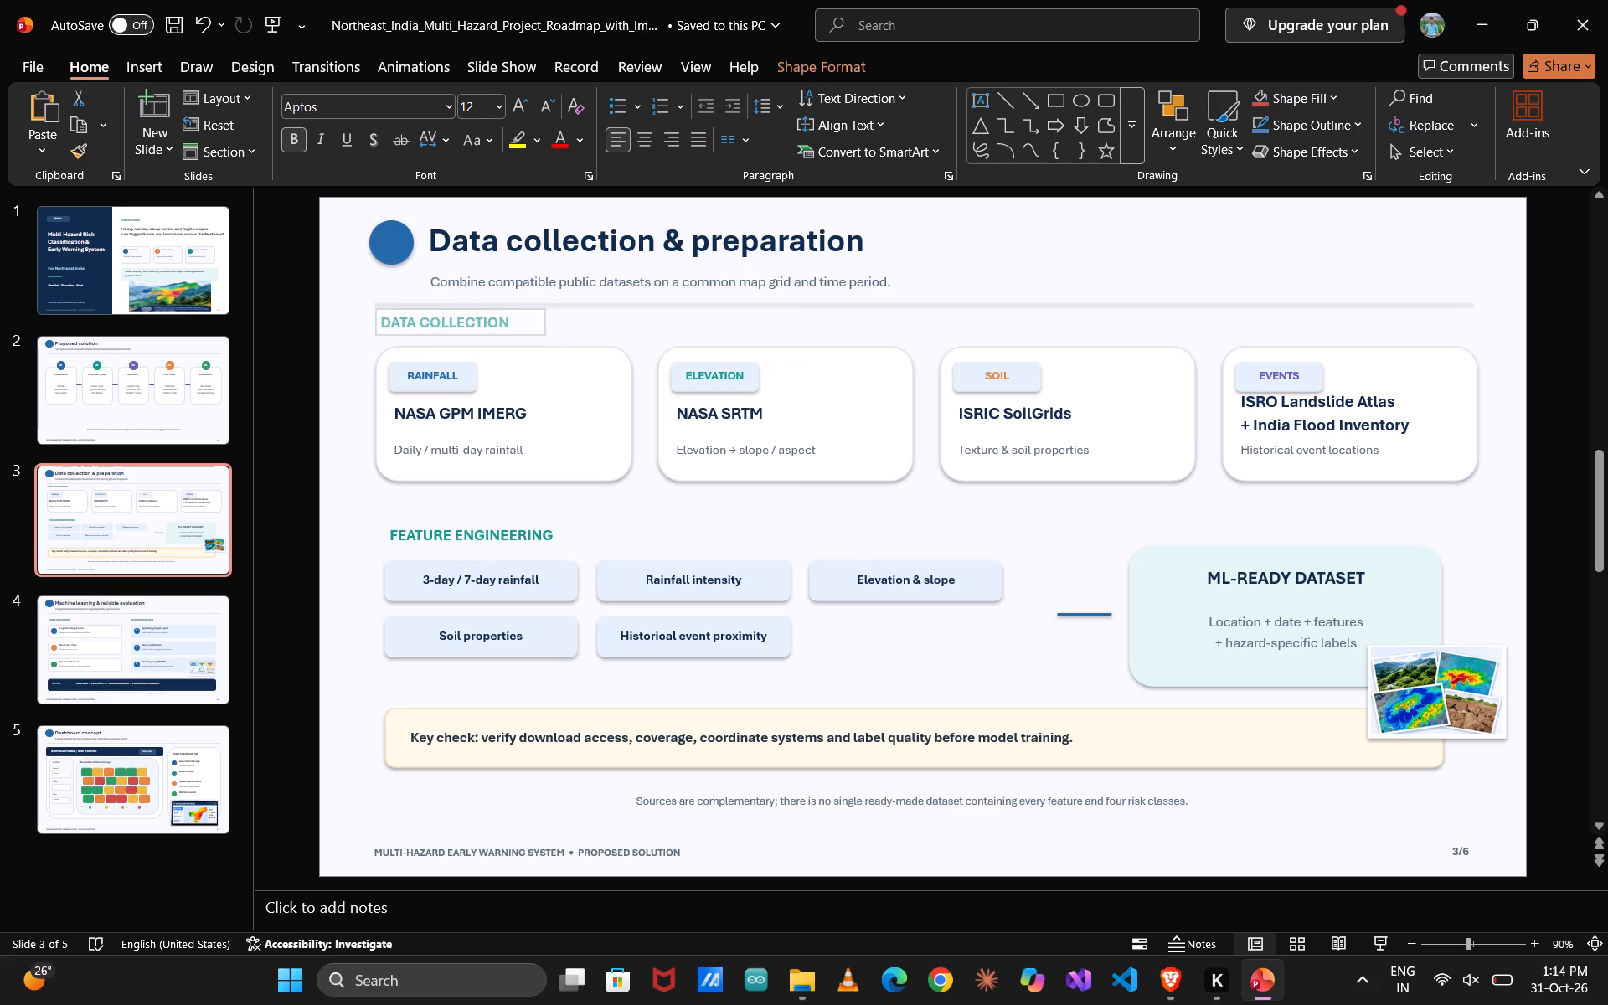
{"action": "left_click_drag", "start_coordinate": [548, 335], "coordinate": [560, 335]}
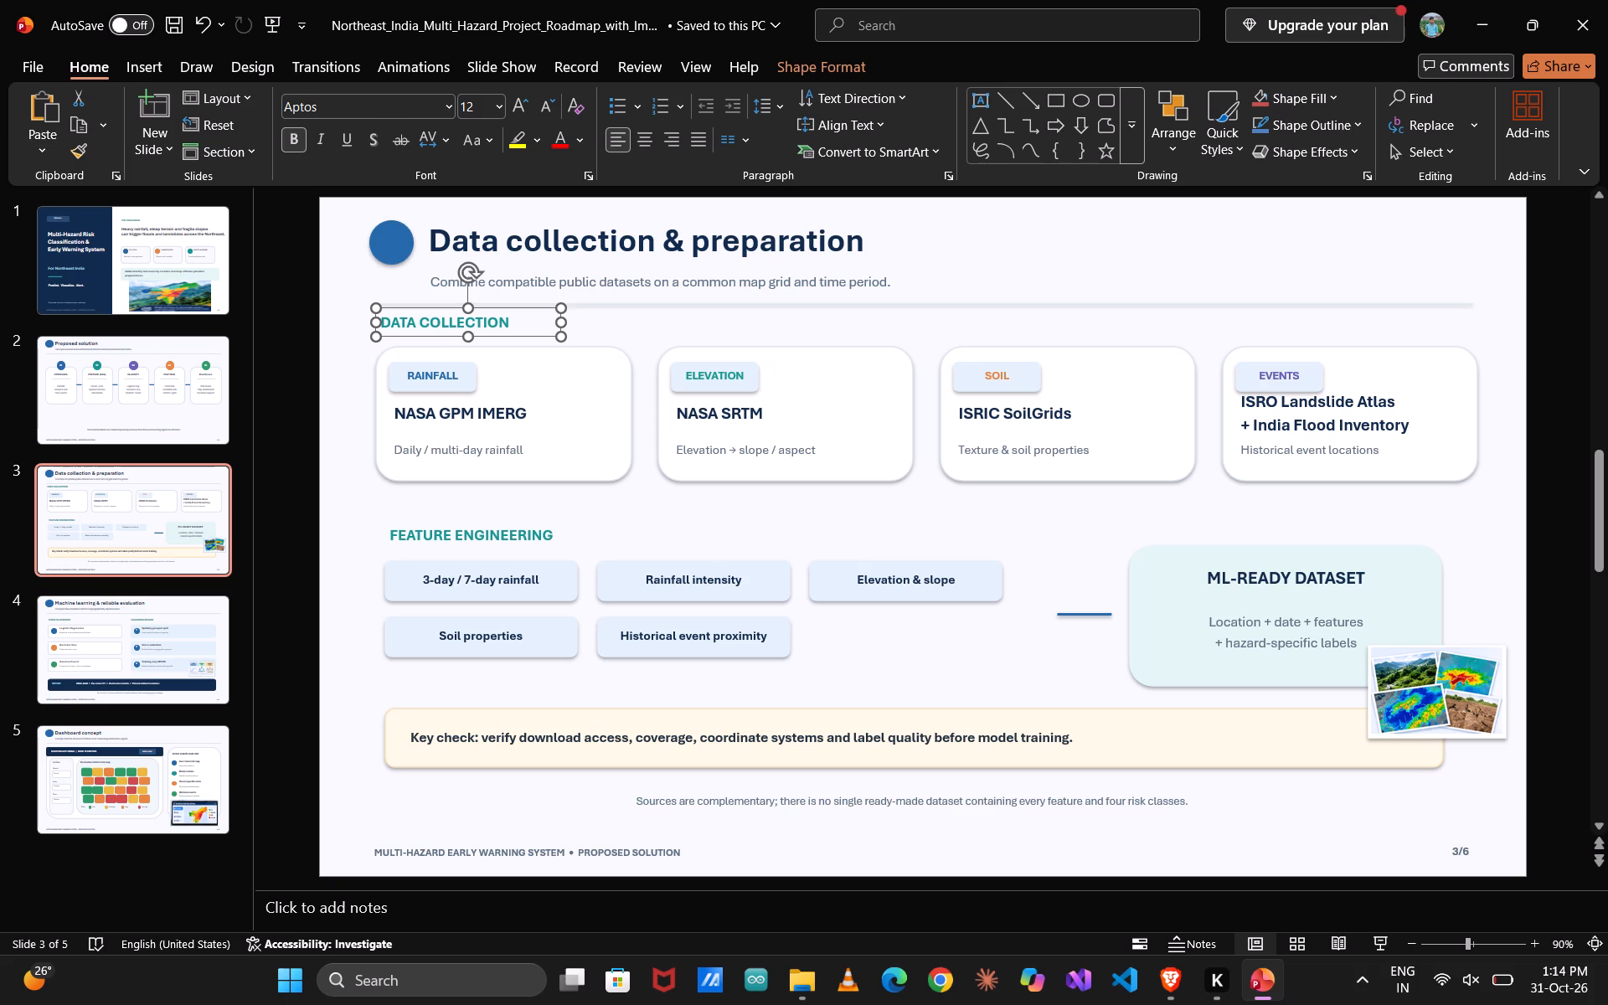
{"action": "left_click_drag", "start_coordinate": [468, 336], "coordinate": [468, 344]}
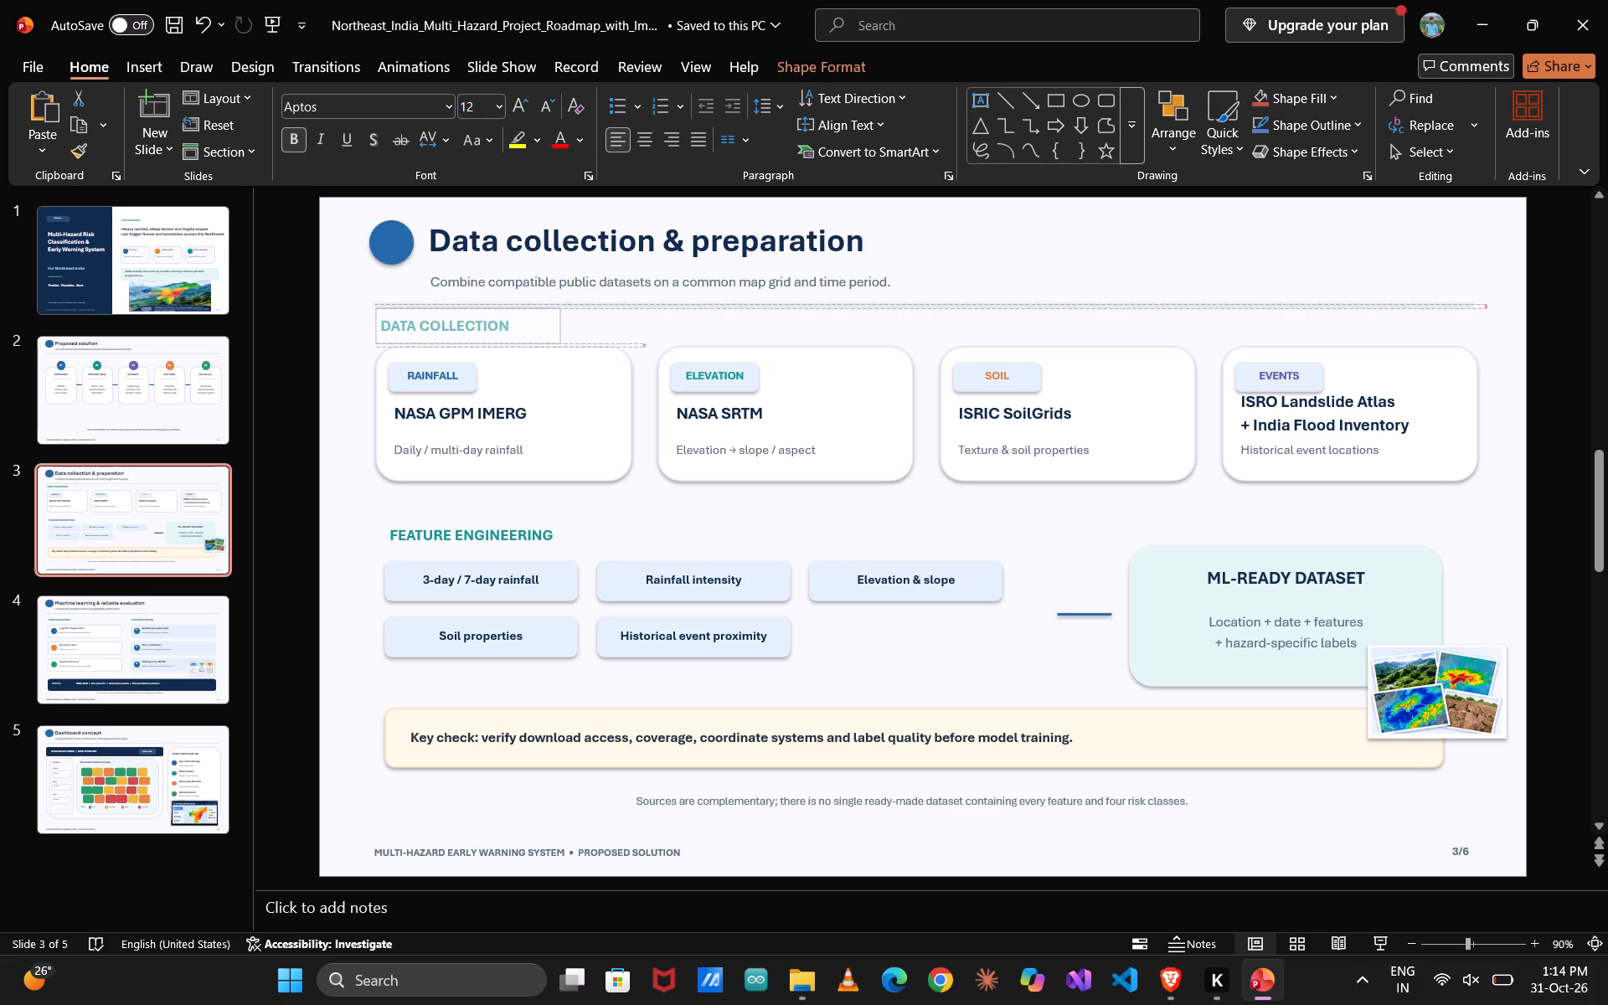
{"action": "left_click_drag", "start_coordinate": [511, 327], "coordinate": [514, 334]}
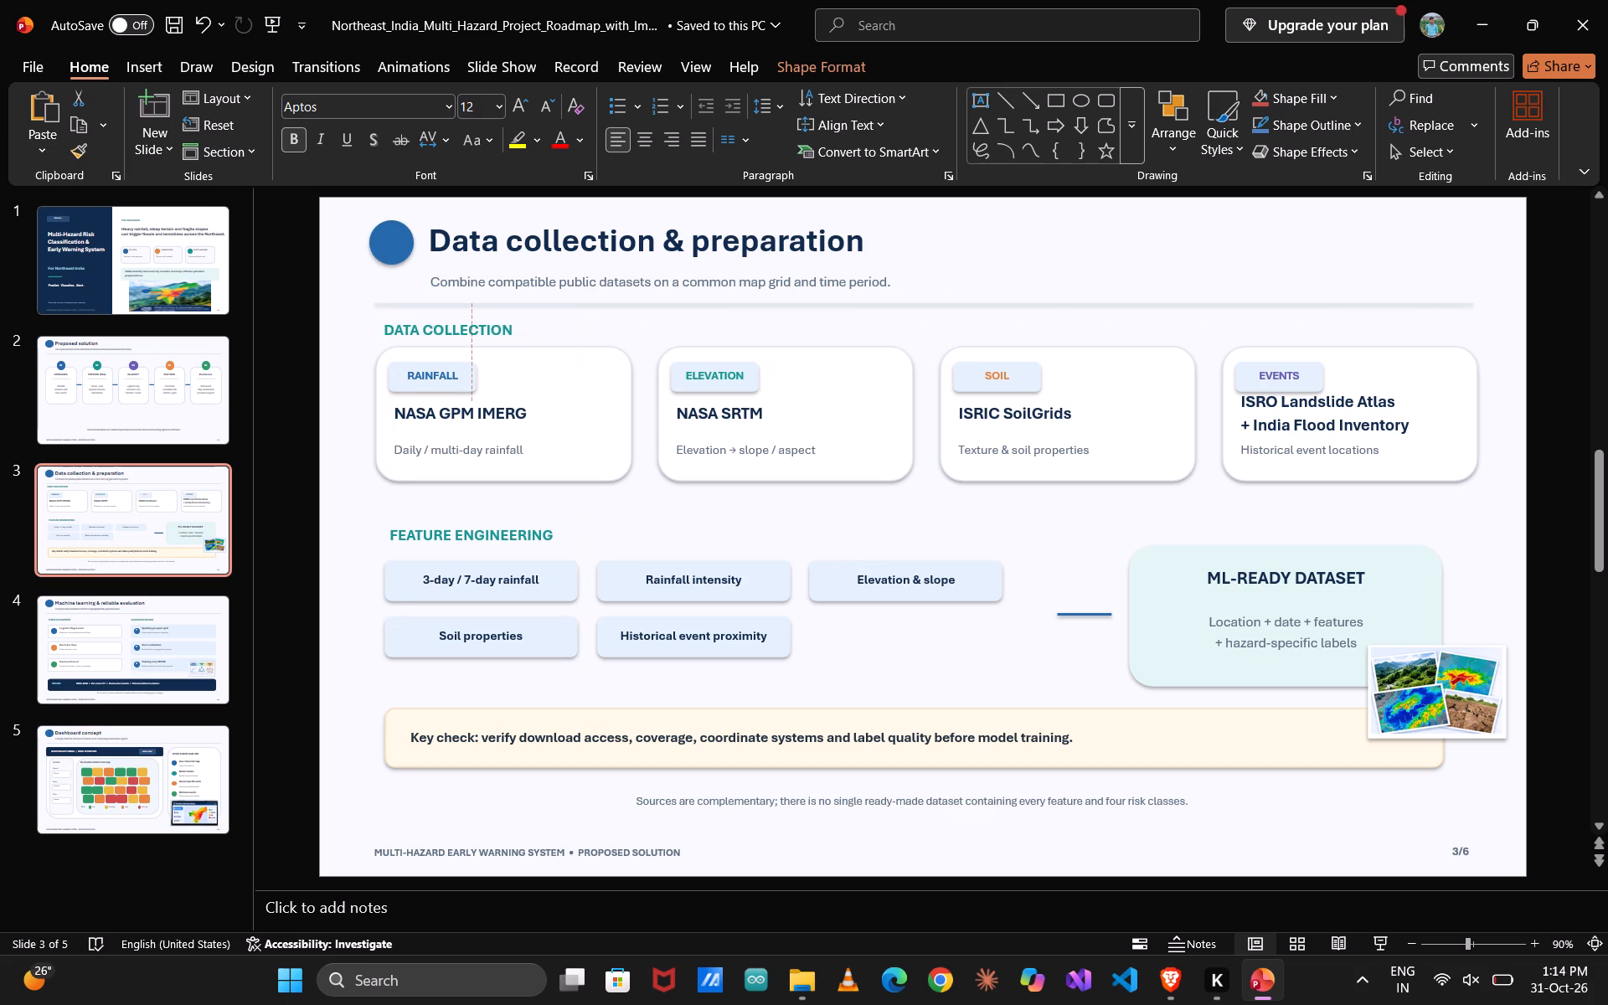
{"action": "left_click_drag", "start_coordinate": [514, 334], "coordinate": [518, 331]}
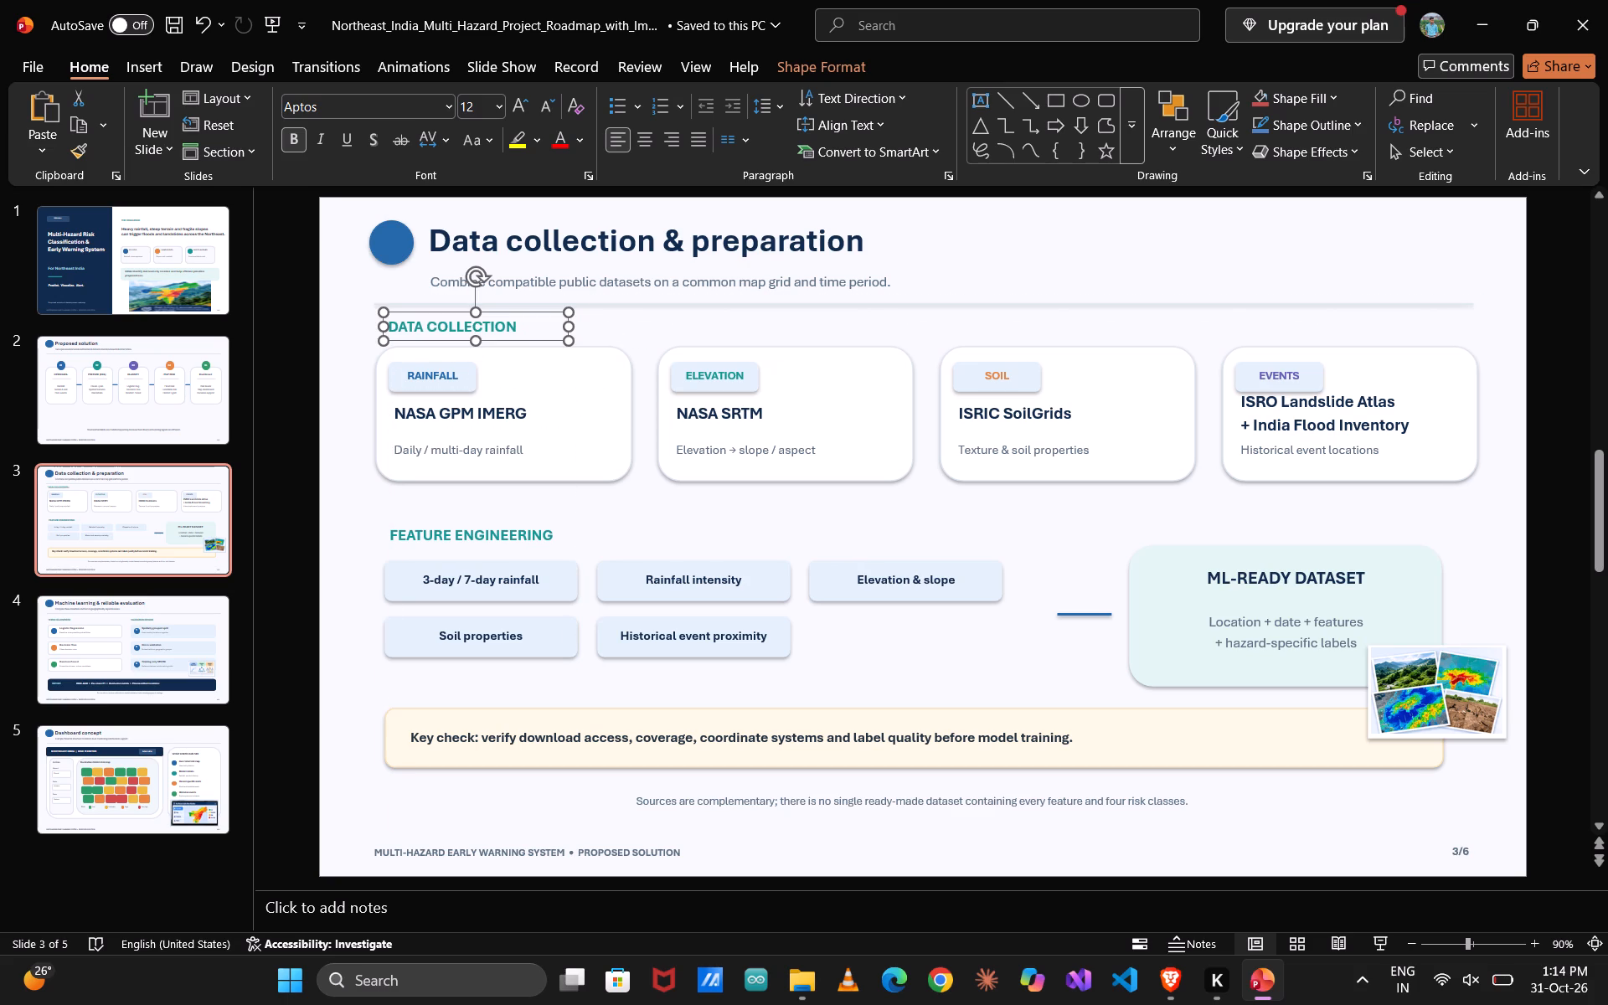
{"action": "left_click", "coordinate": [895, 321]}
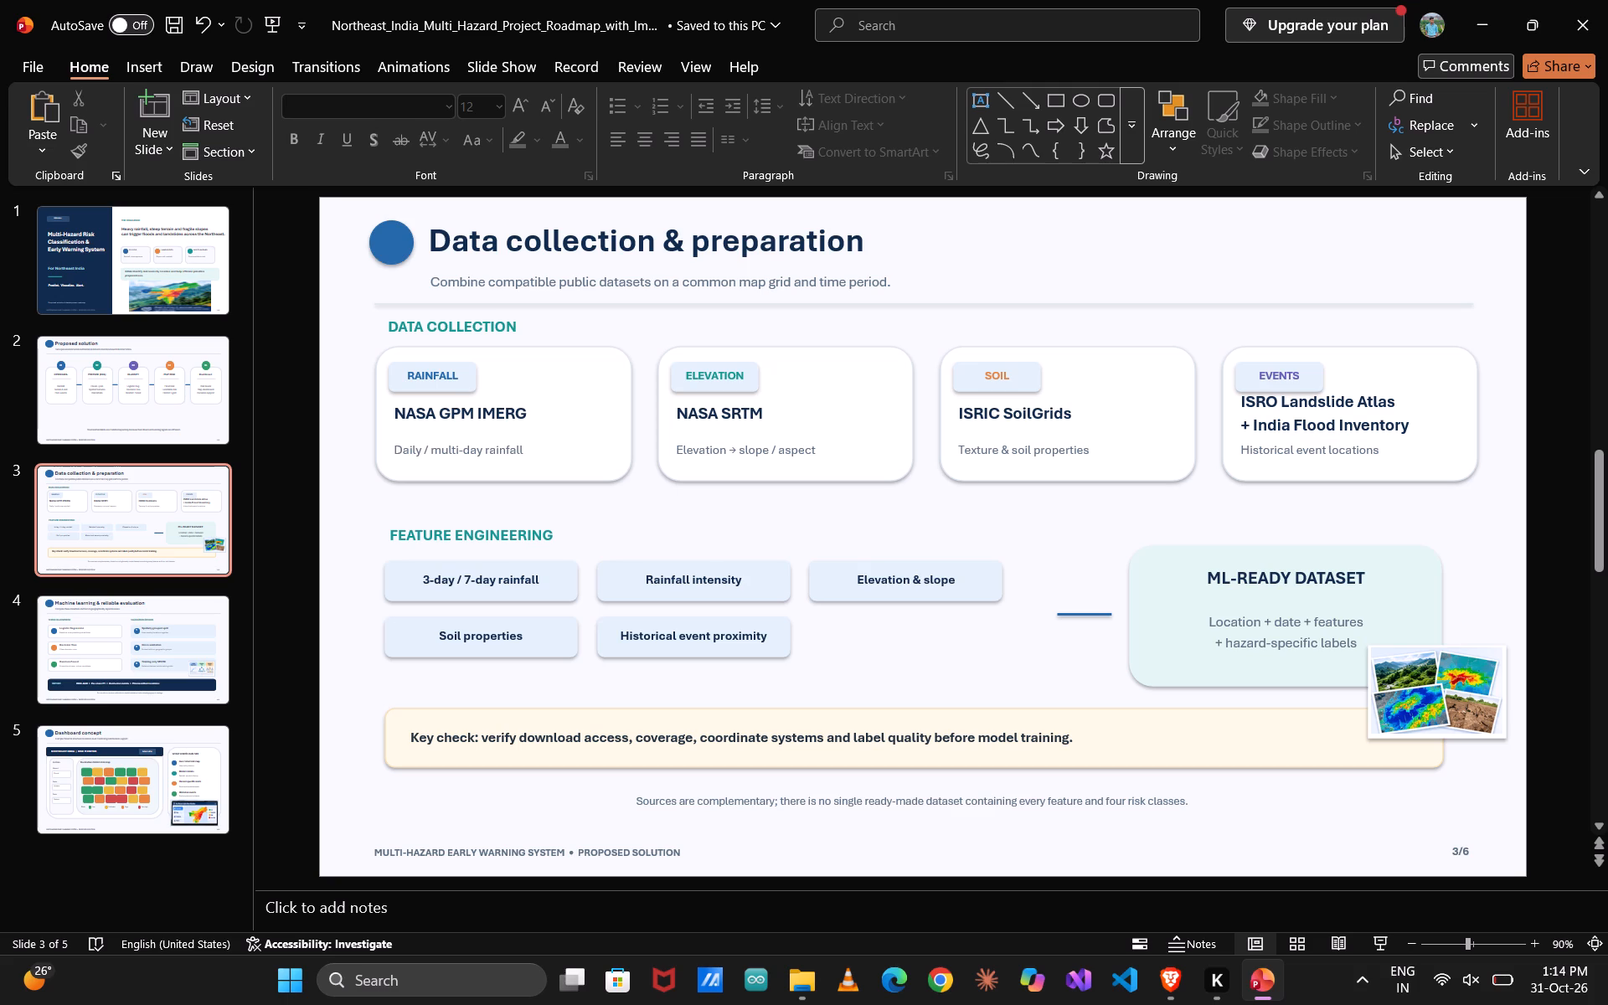
Duplicate slide 3 directly after itself by copying and pasting it, and delete the blank slide inserted between them.
{"action": "left_click", "coordinate": [145, 504]}
{"action": "key", "text": "ctrl+c"}
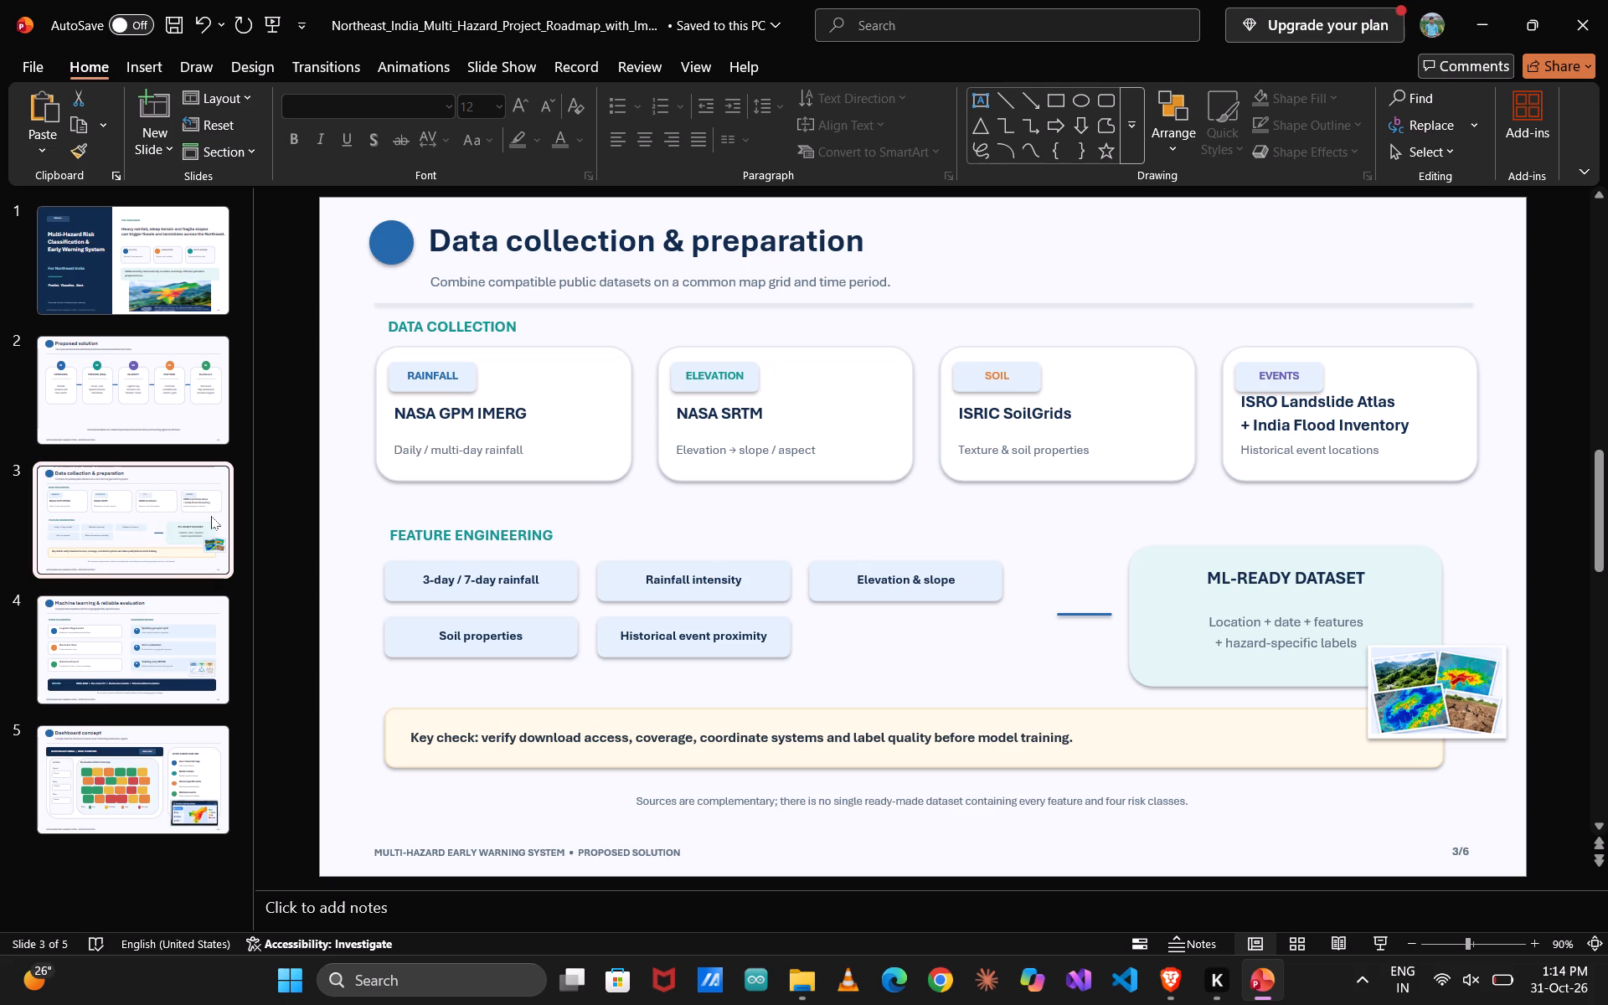
{"action": "key", "text": "Return"}
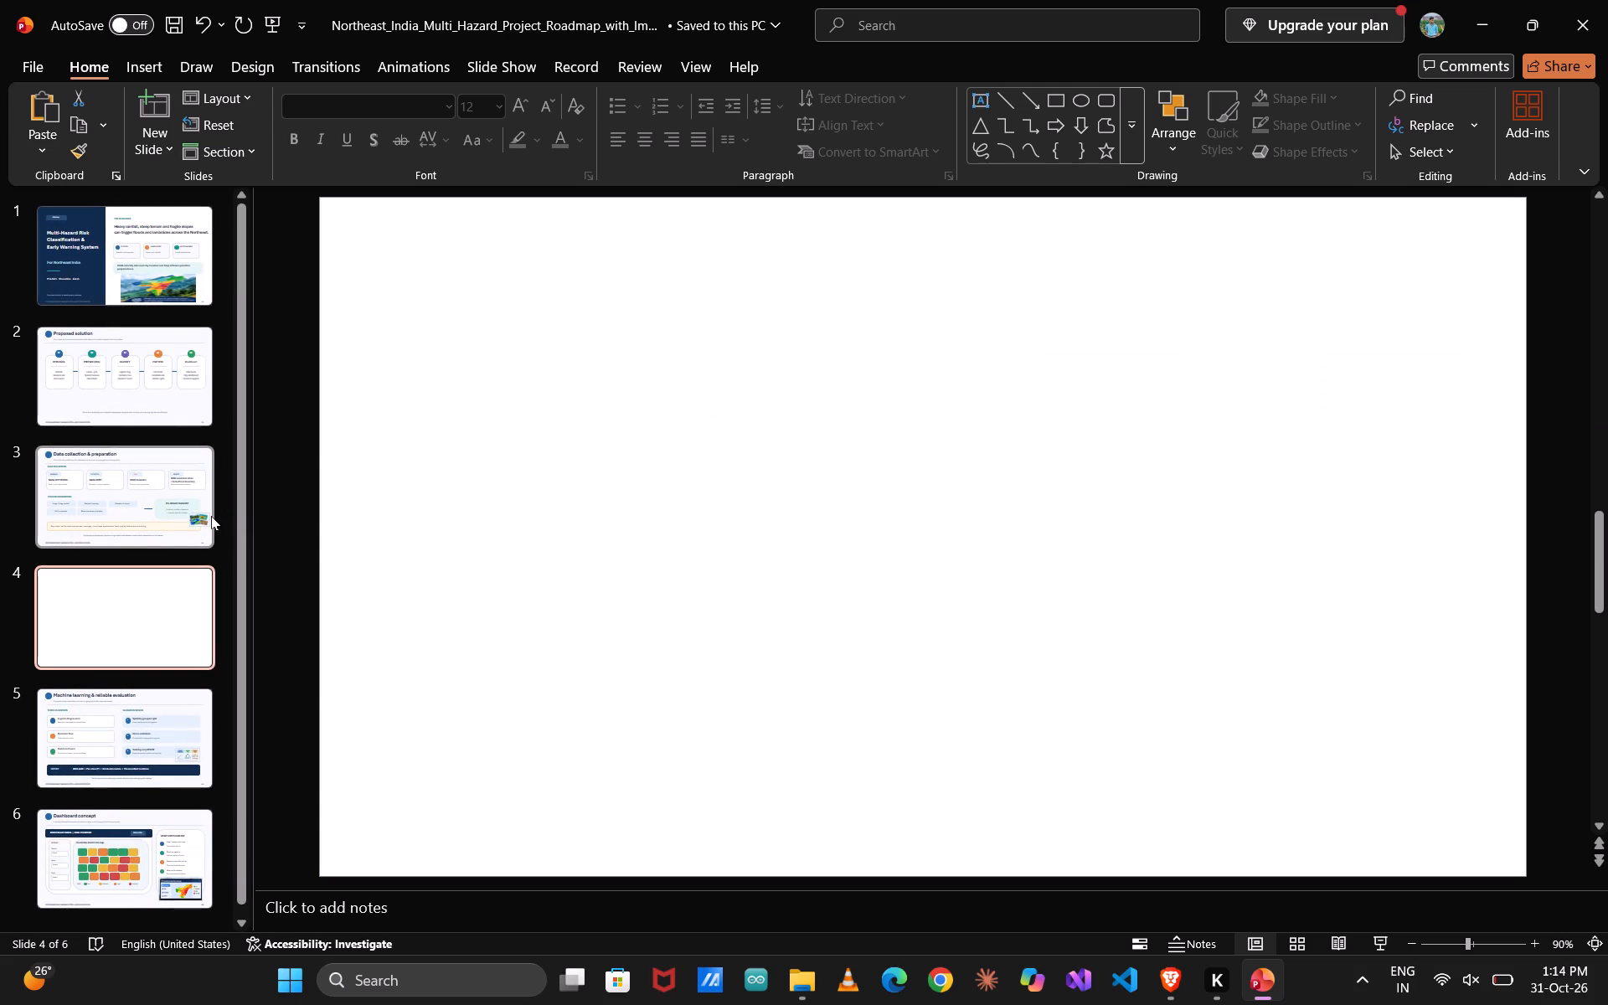
{"action": "key", "text": "ctrl+v"}
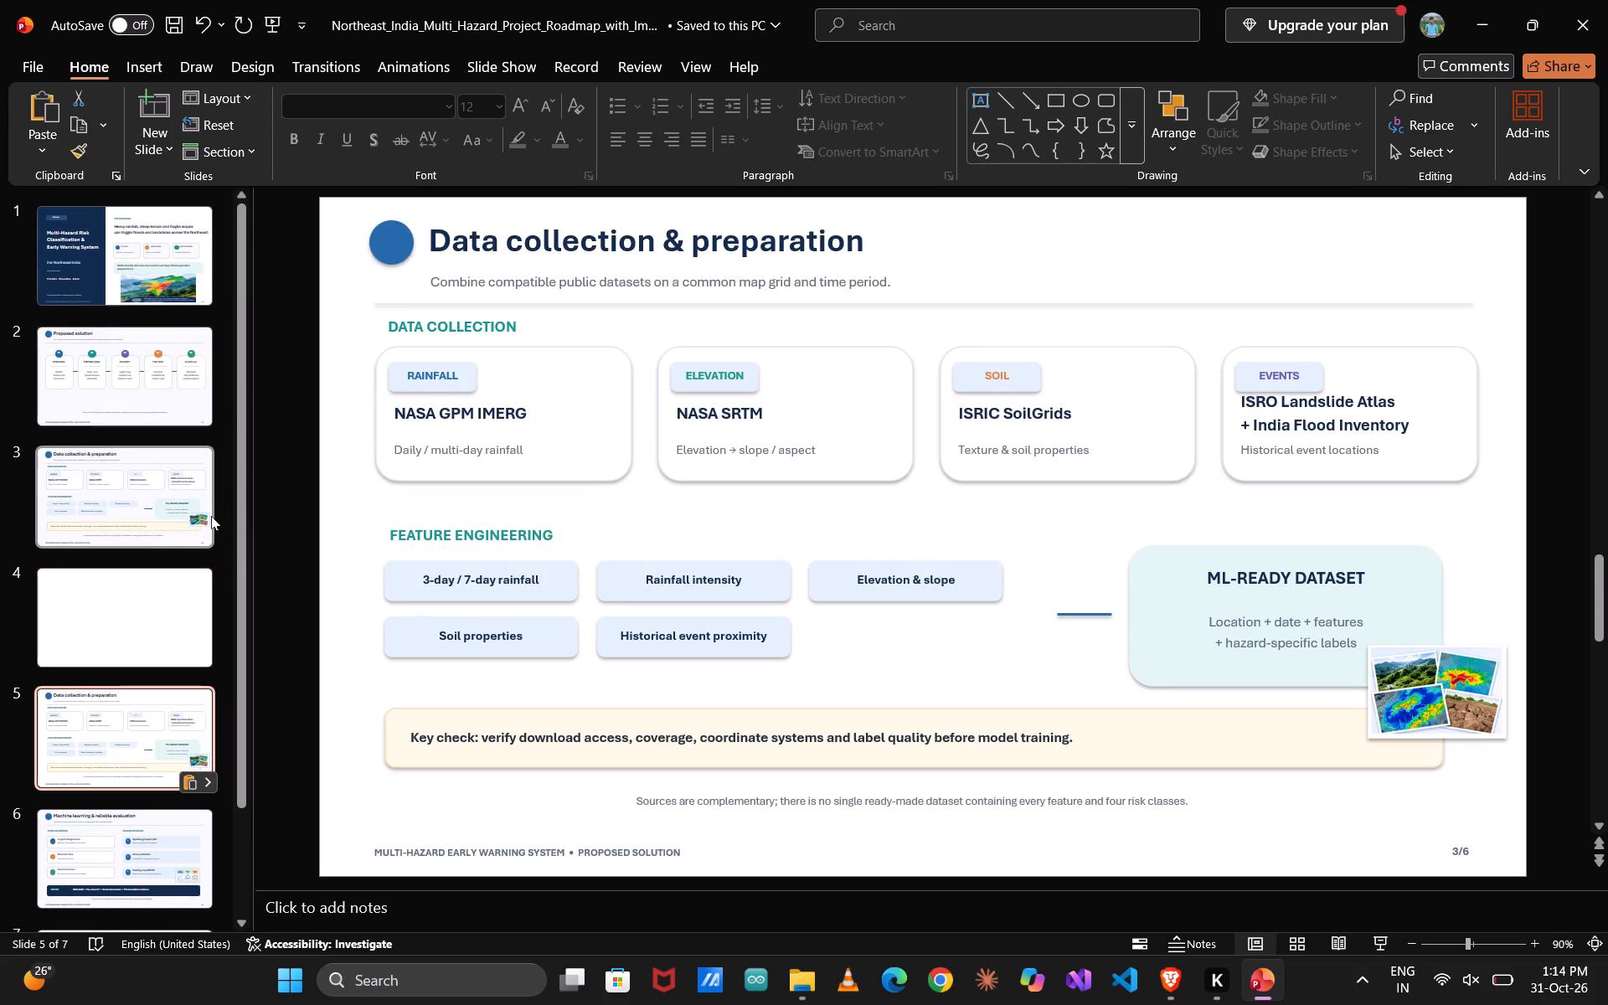
{"action": "left_click", "coordinate": [150, 595]}
{"action": "key", "text": "Delete"}
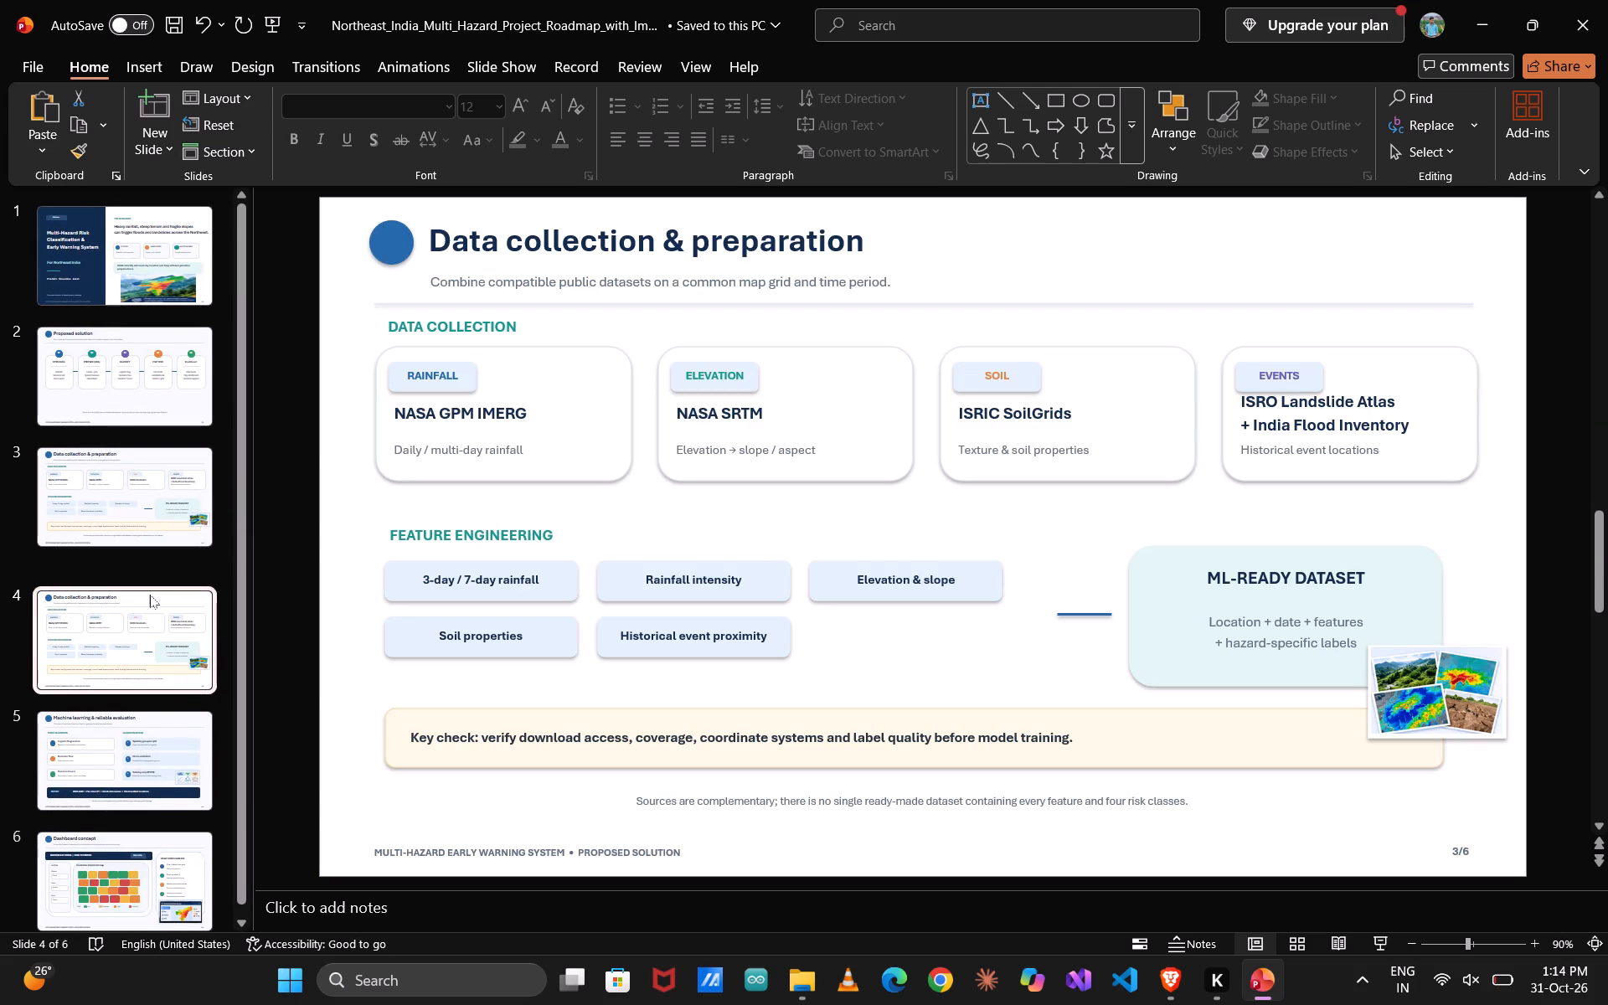
Replace the title of slide 4, the duplicated data collection slide, with "Feature Engineering".
{"action": "left_click", "coordinate": [147, 503]}
{"action": "left_click", "coordinate": [147, 592]}
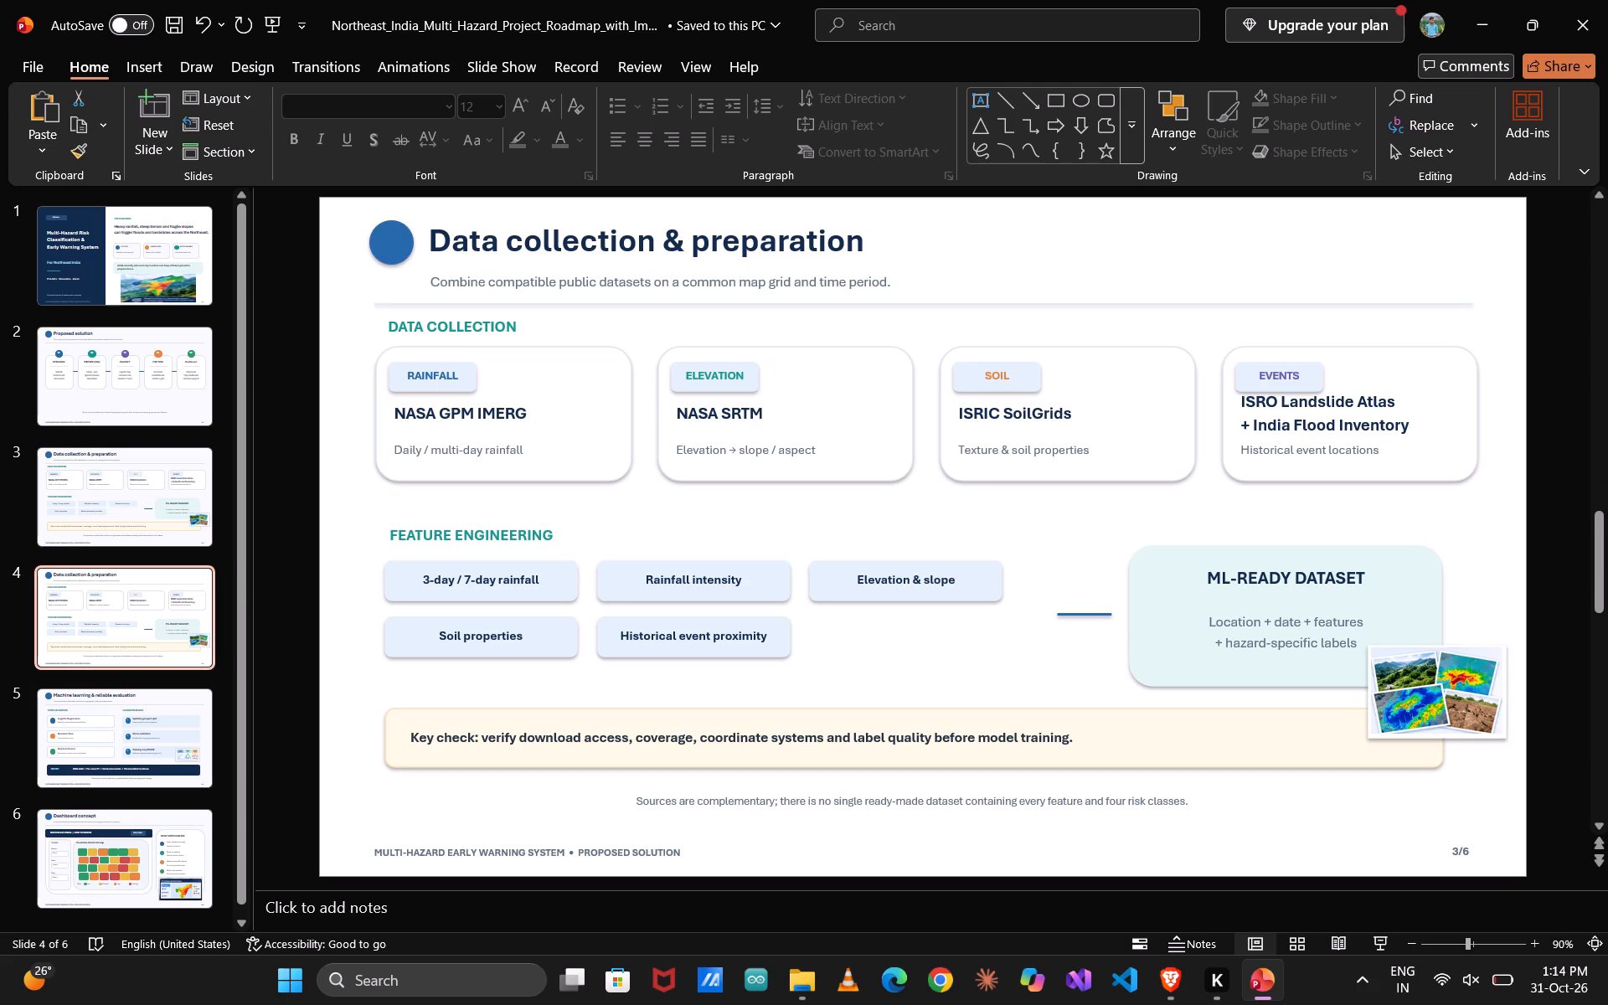
{"action": "left_click", "coordinate": [907, 234]}
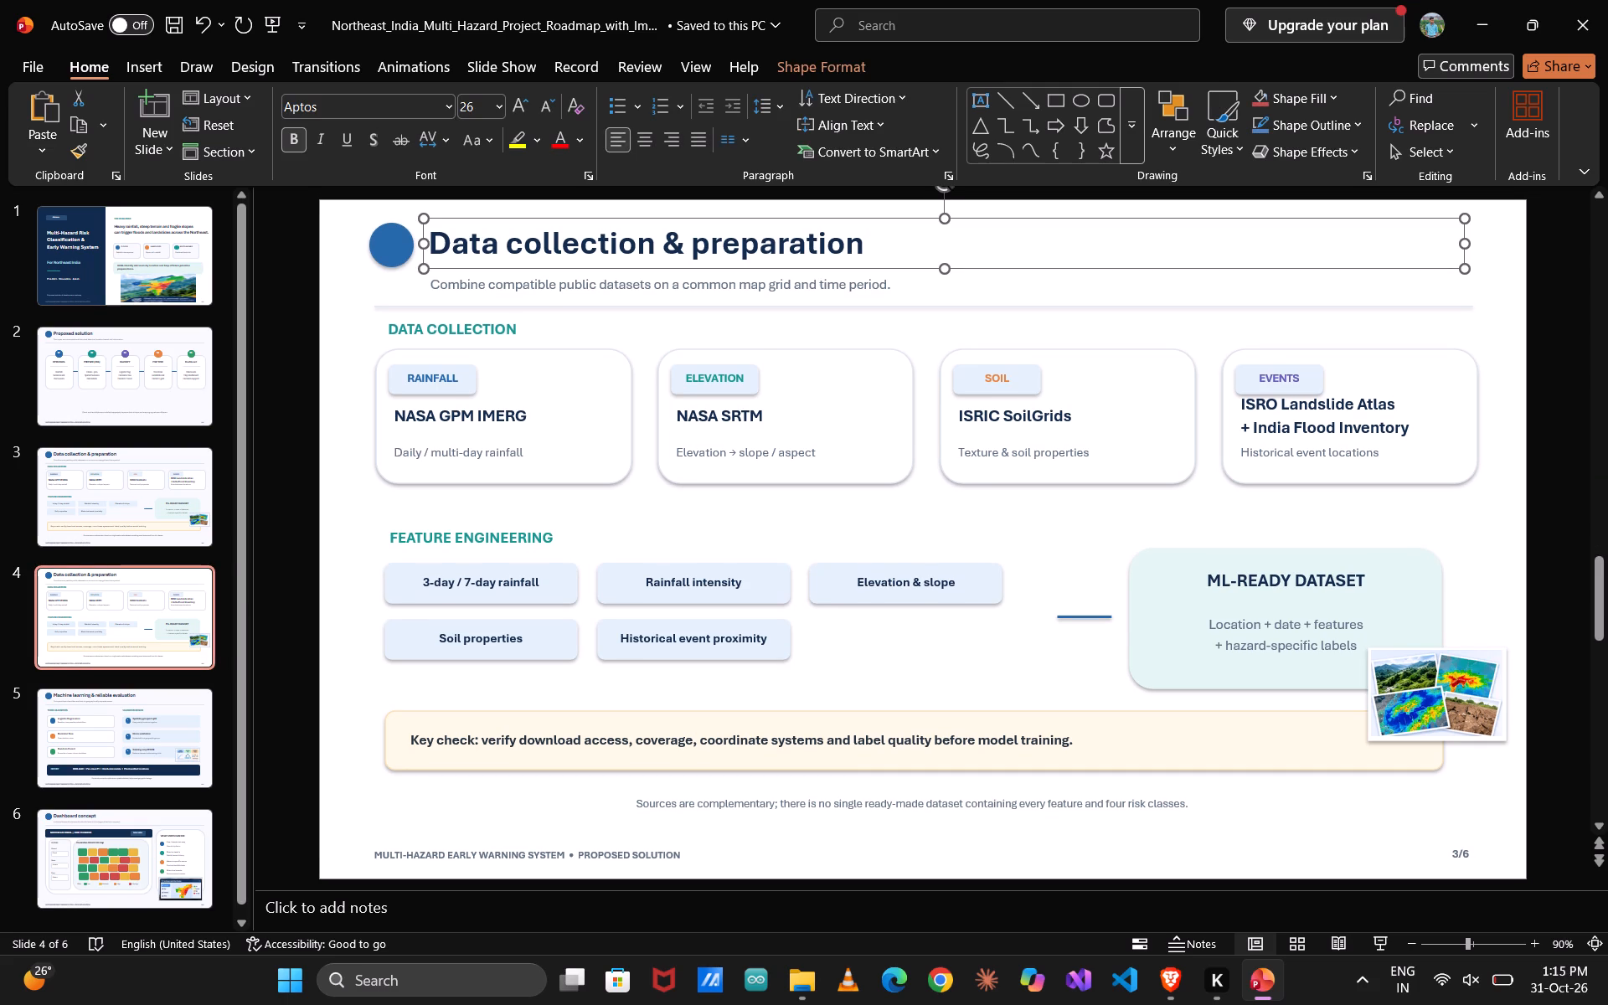
{"action": "left_click", "coordinate": [883, 249]}
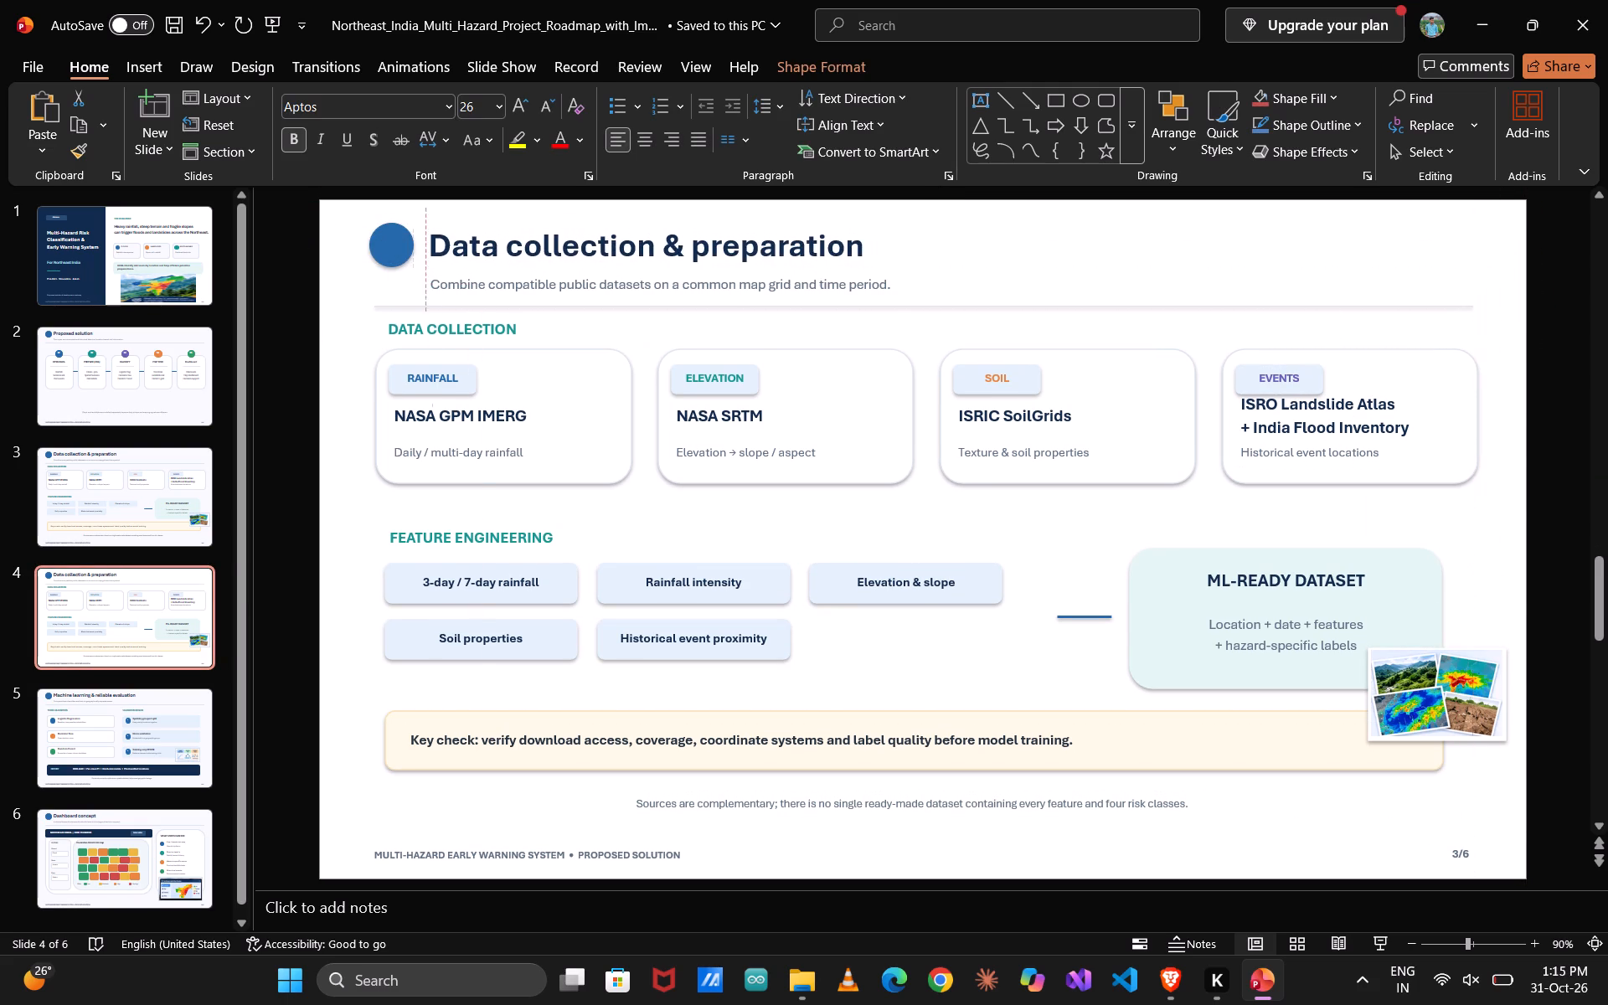
{"action": "double_click", "coordinate": [788, 246]}
{"action": "key", "text": "BackSpace"}
{"action": "key", "text": "BackSpace"}
{"action": "key", "text": "BackSpace"}
{"action": "key", "text": "BackSpace"}
{"action": "key", "text": "BackSpace"}
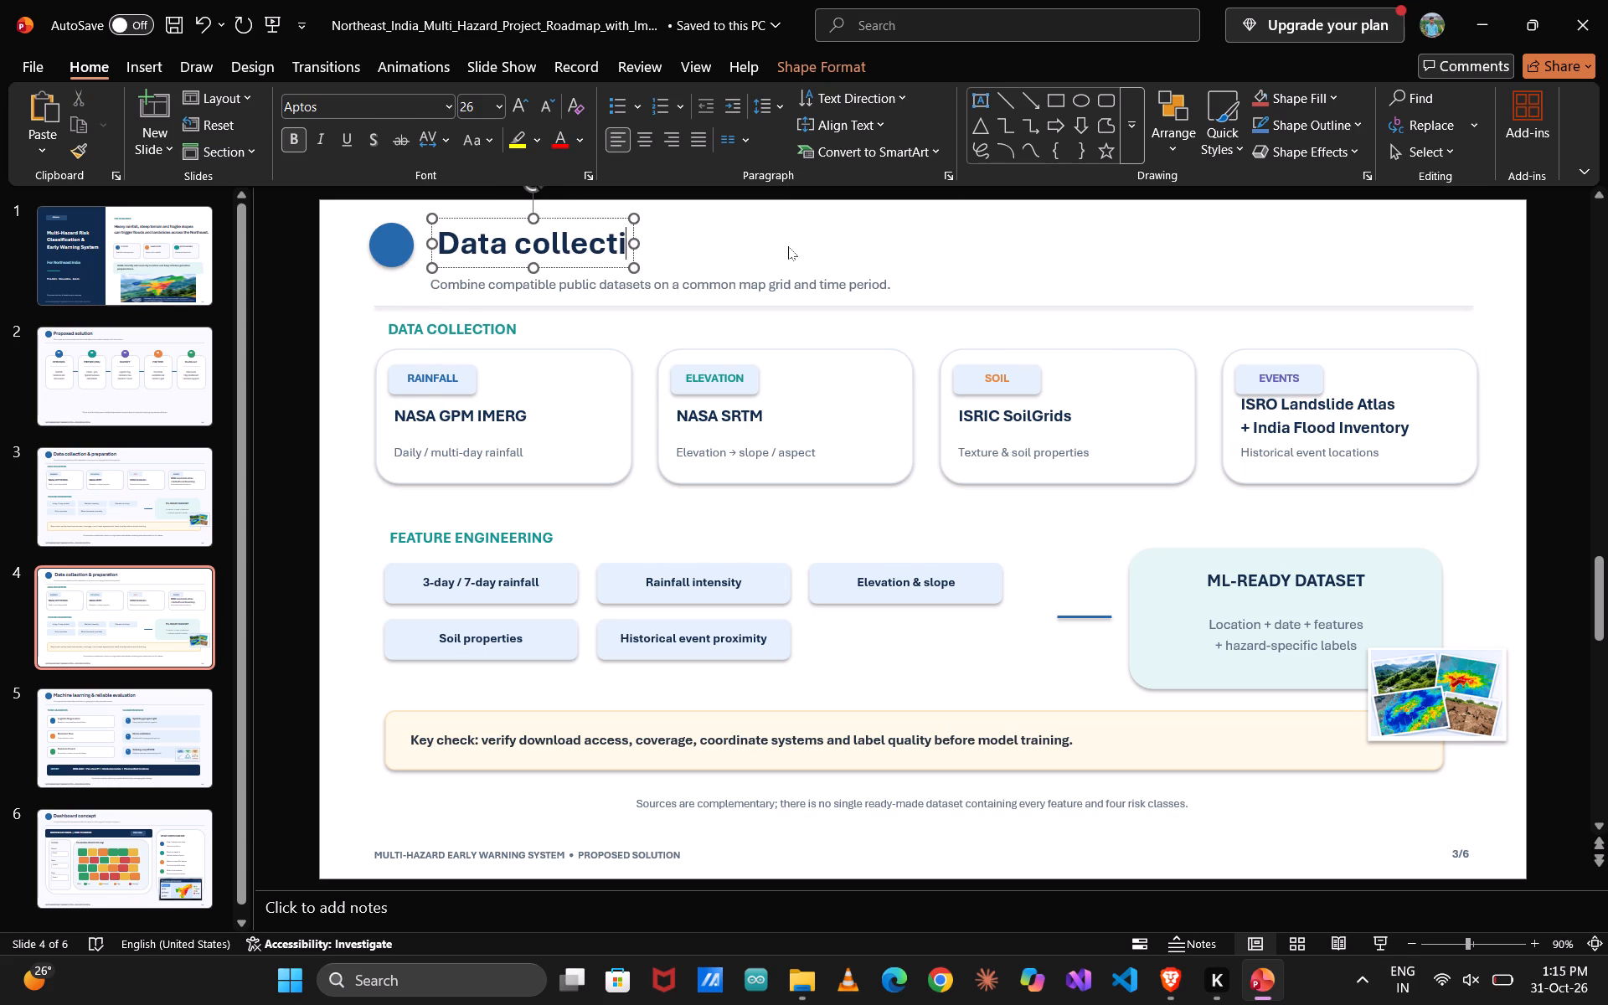
{"action": "key", "text": "BackSpace"}
{"action": "key", "text": "BackSpace"}
{"action": "key", "text": "BackSpace"}
{"action": "key", "text": "BackSpace"}
{"action": "key", "text": "BackSpace"}
{"action": "key", "text": "BackSpace"}
{"action": "key", "text": "BackSpace"}
{"action": "key", "text": "BackSpace"}
{"action": "key", "text": "BackSpace"}
{"action": "key", "text": "BackSpace"}
{"action": "key", "text": "BackSpace"}
{"action": "key", "text": "BackSpace"}
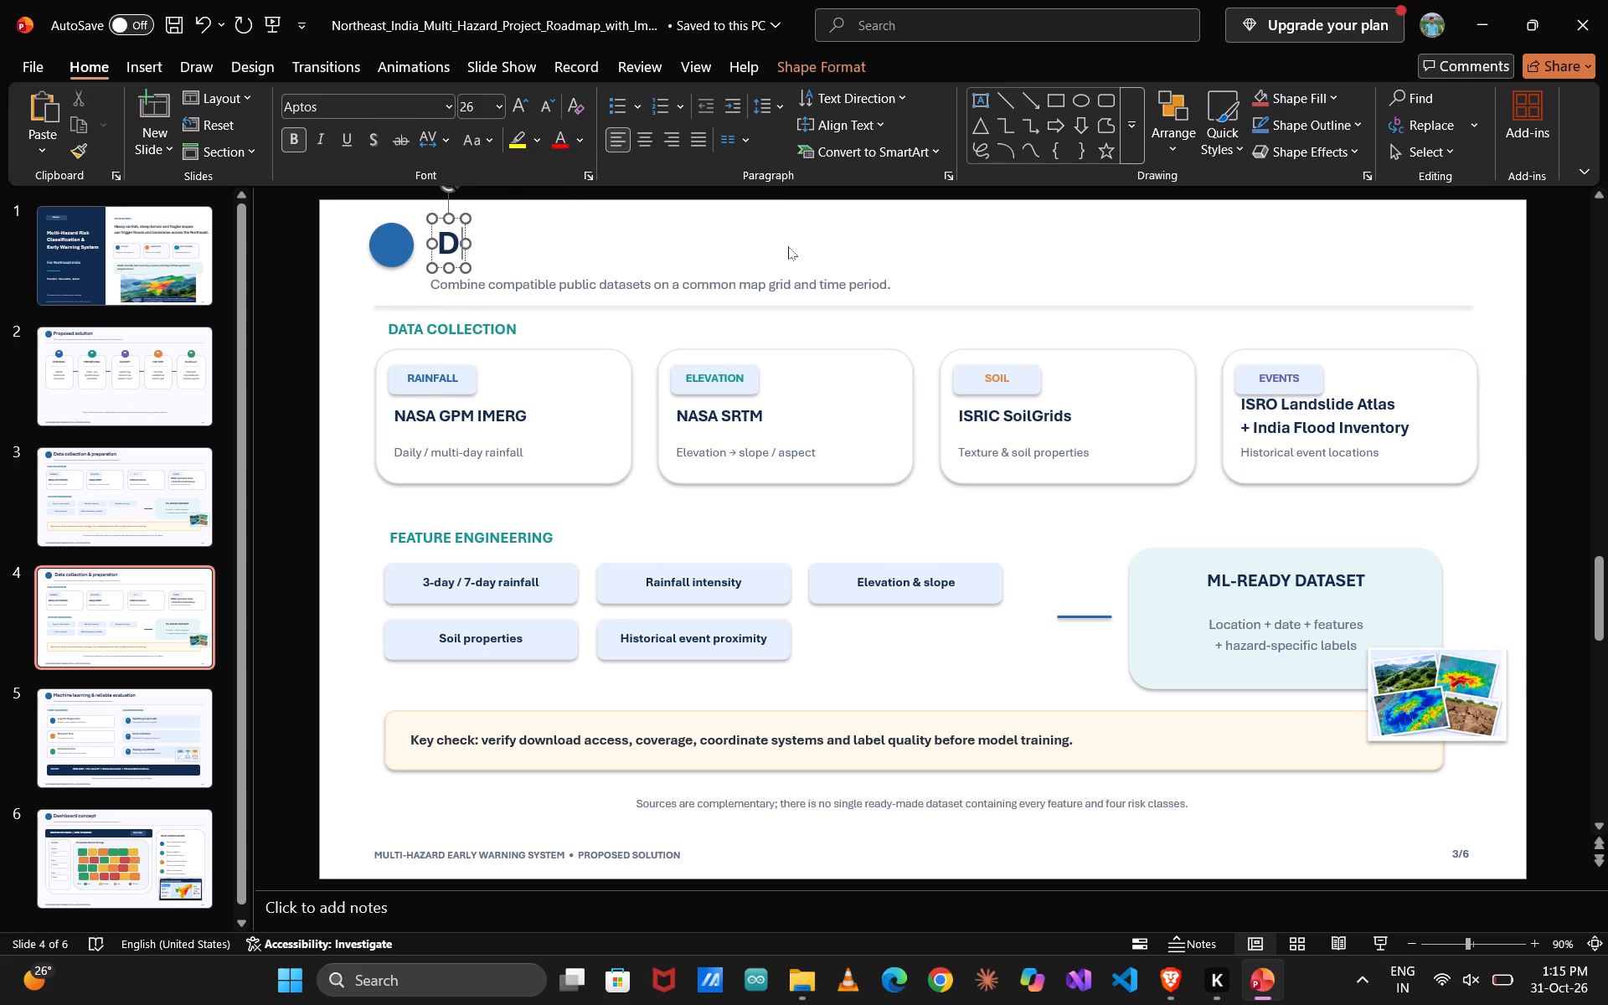
{"action": "key", "text": "BackSpace"}
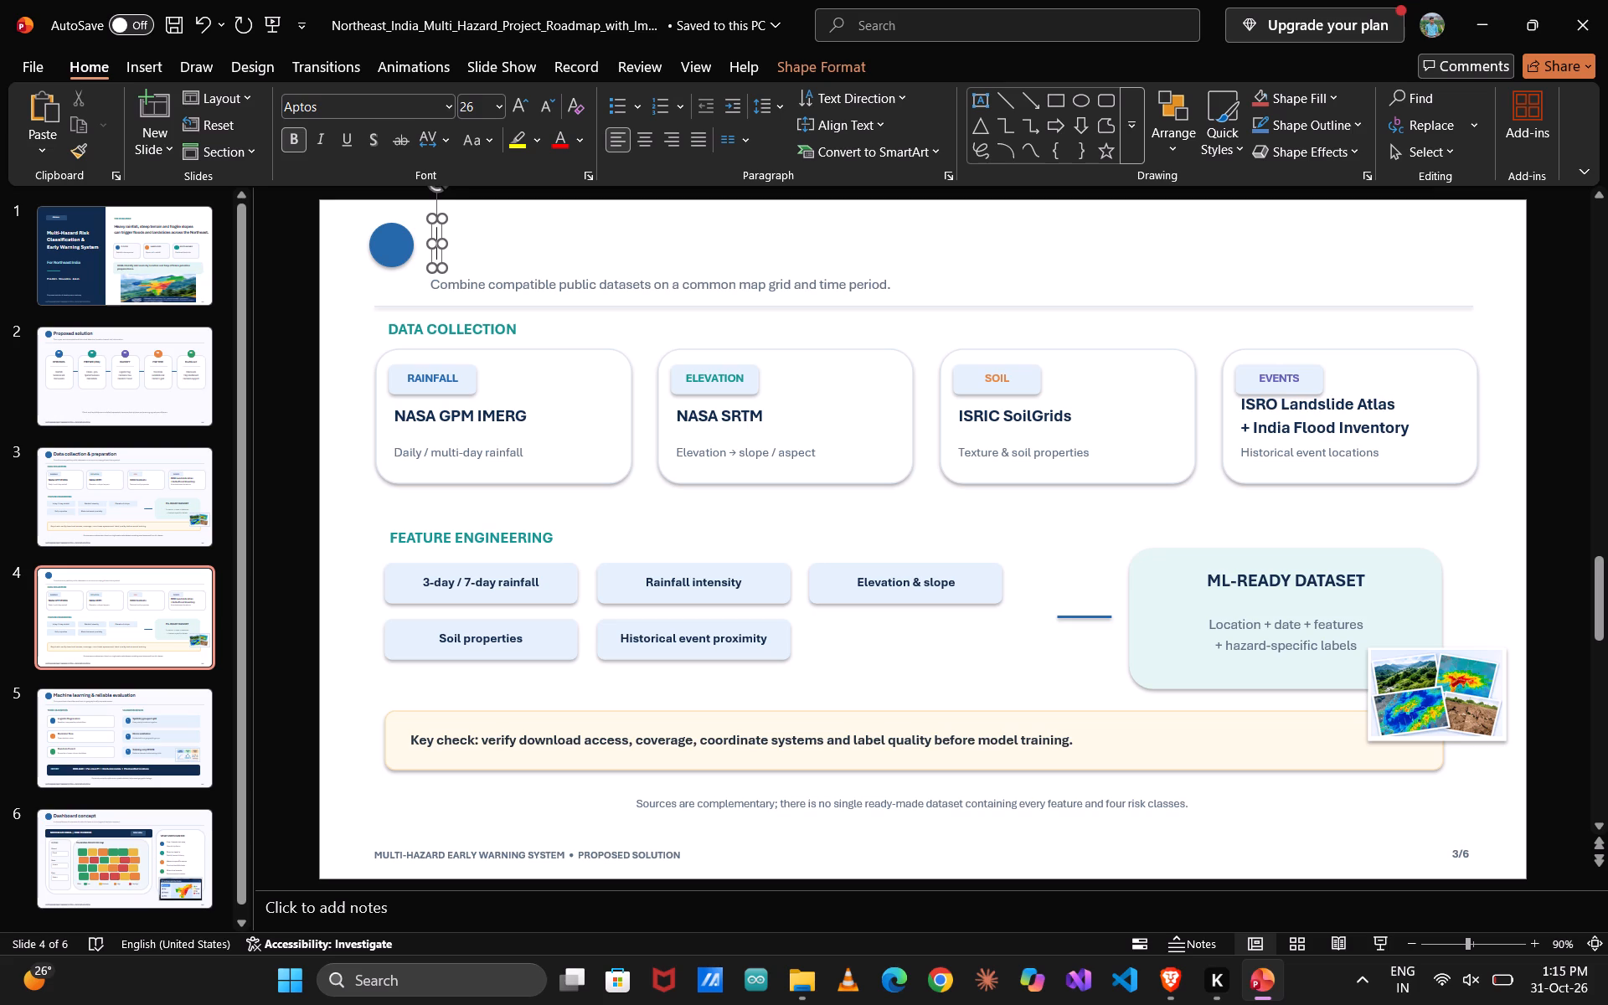
{"action": "type", "text": "FE"}
{"action": "key", "text": "BackSpace"}
{"action": "type", "text": "ea"}
{"action": "type", "text": "tue"}
{"action": "key", "text": "space"}
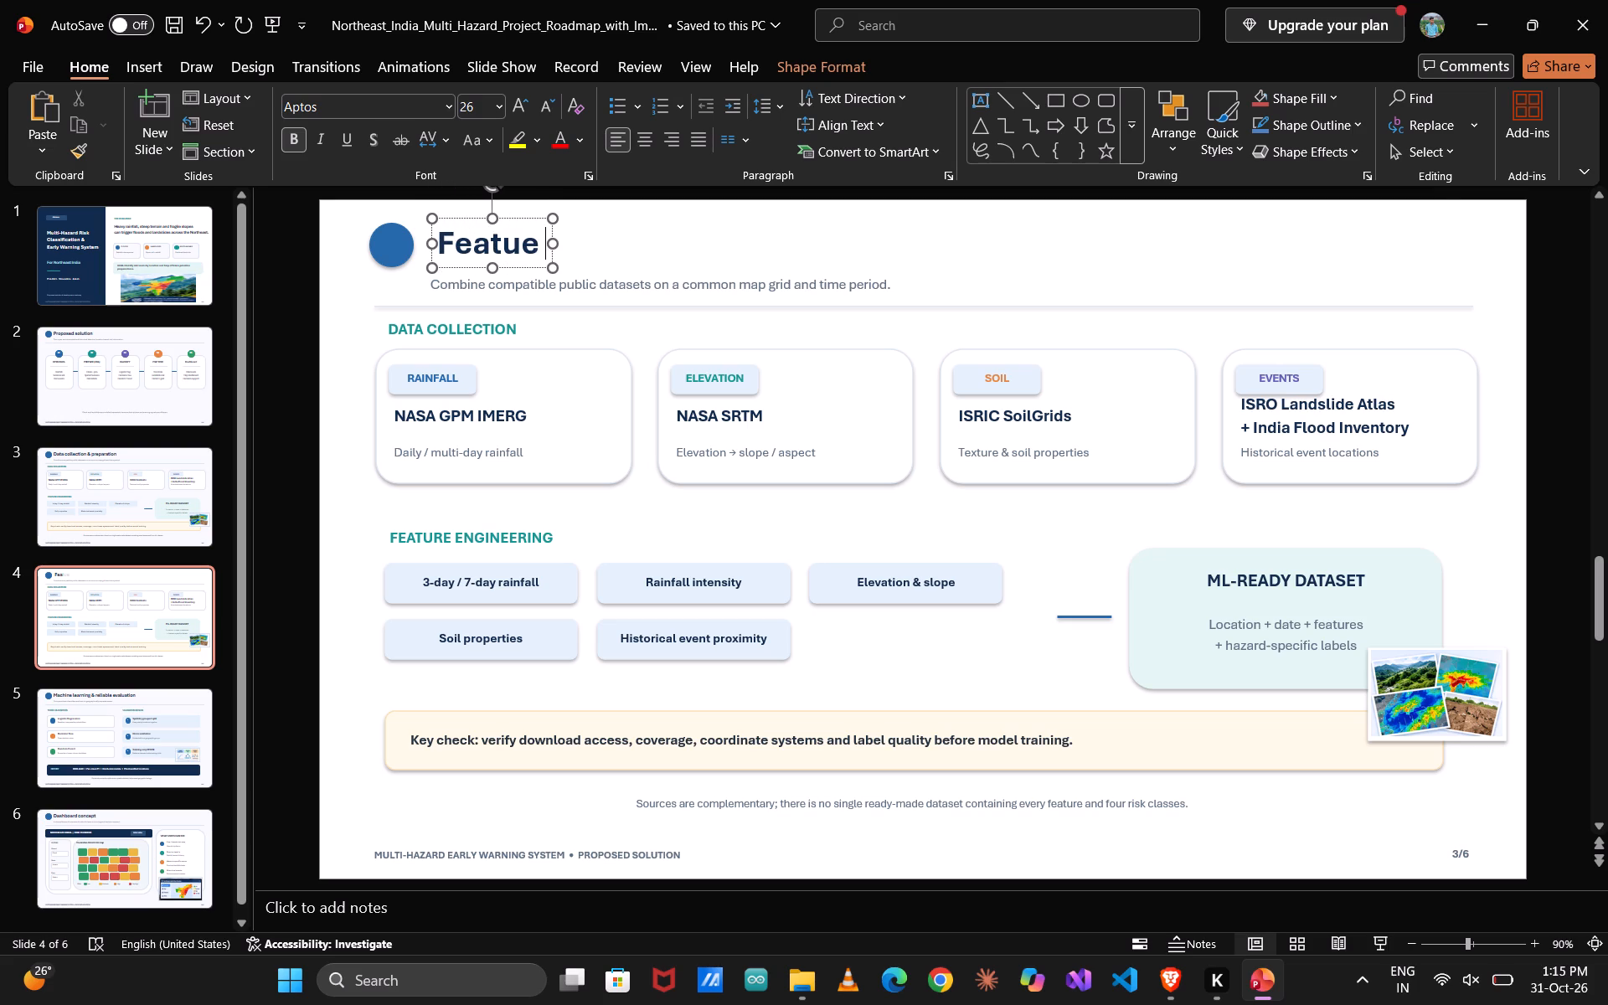
{"action": "key", "text": "BackSpace"}
{"action": "key", "text": "BackSpace"}
{"action": "key", "text": "BackSpace"}
{"action": "key", "text": "BackSpace"}
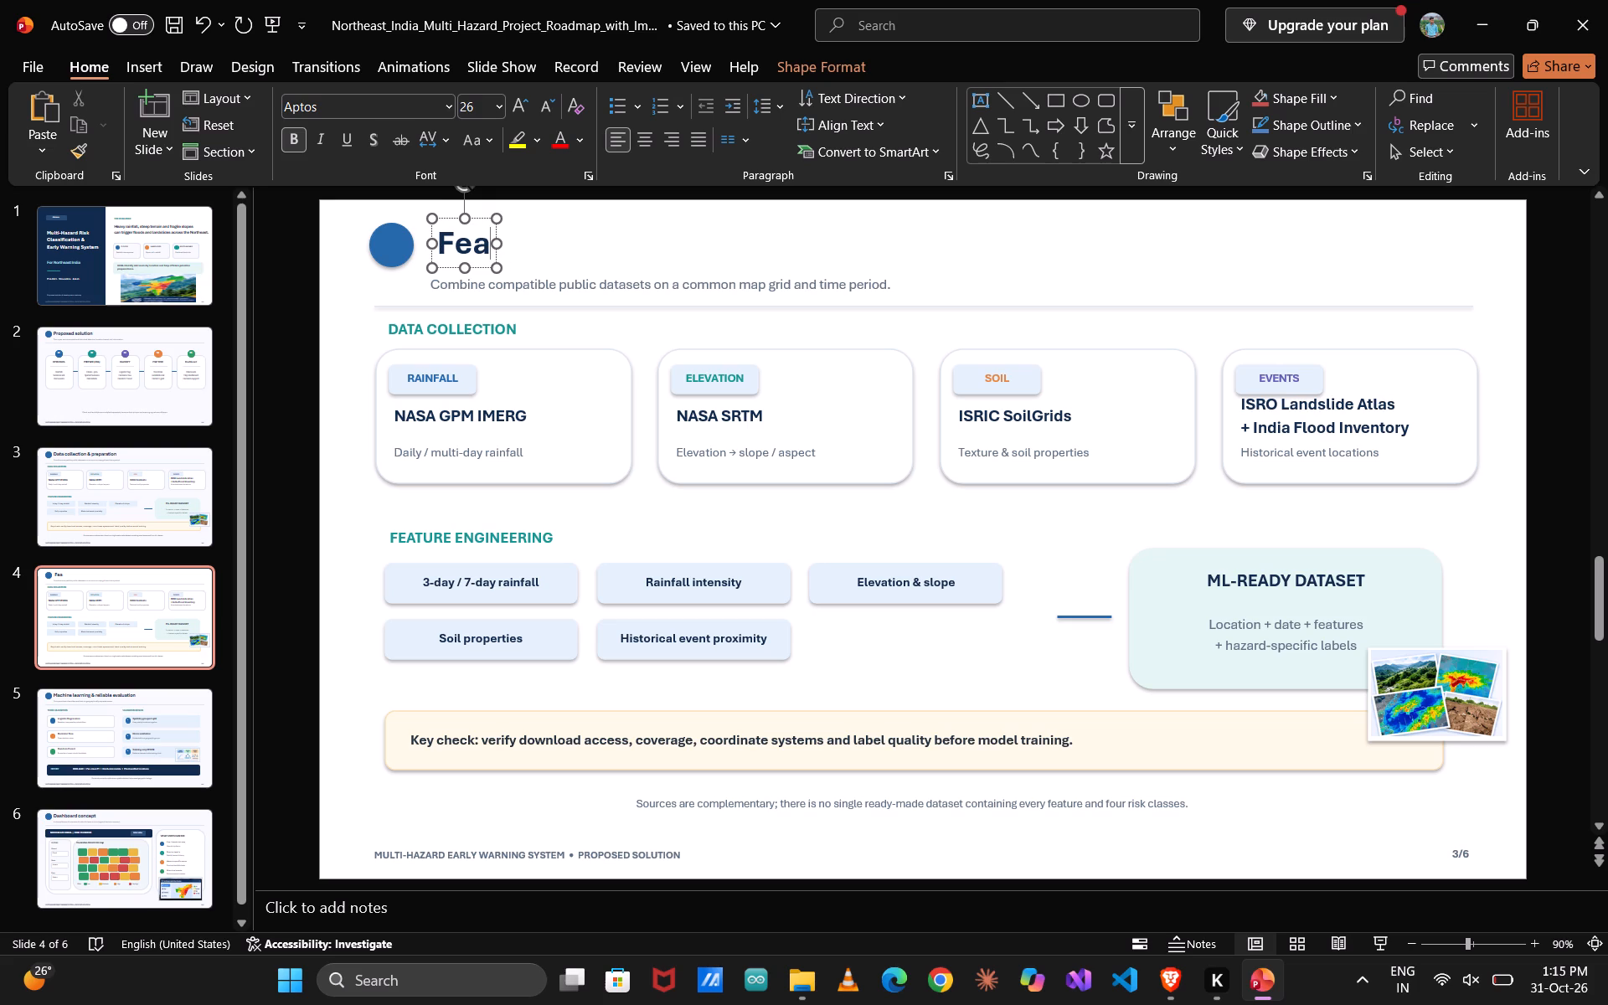
{"action": "type", "text": "tue"}
{"action": "key", "text": "BackSpace"}
{"action": "type", "text": "re"}
{"action": "key", "text": "space"}
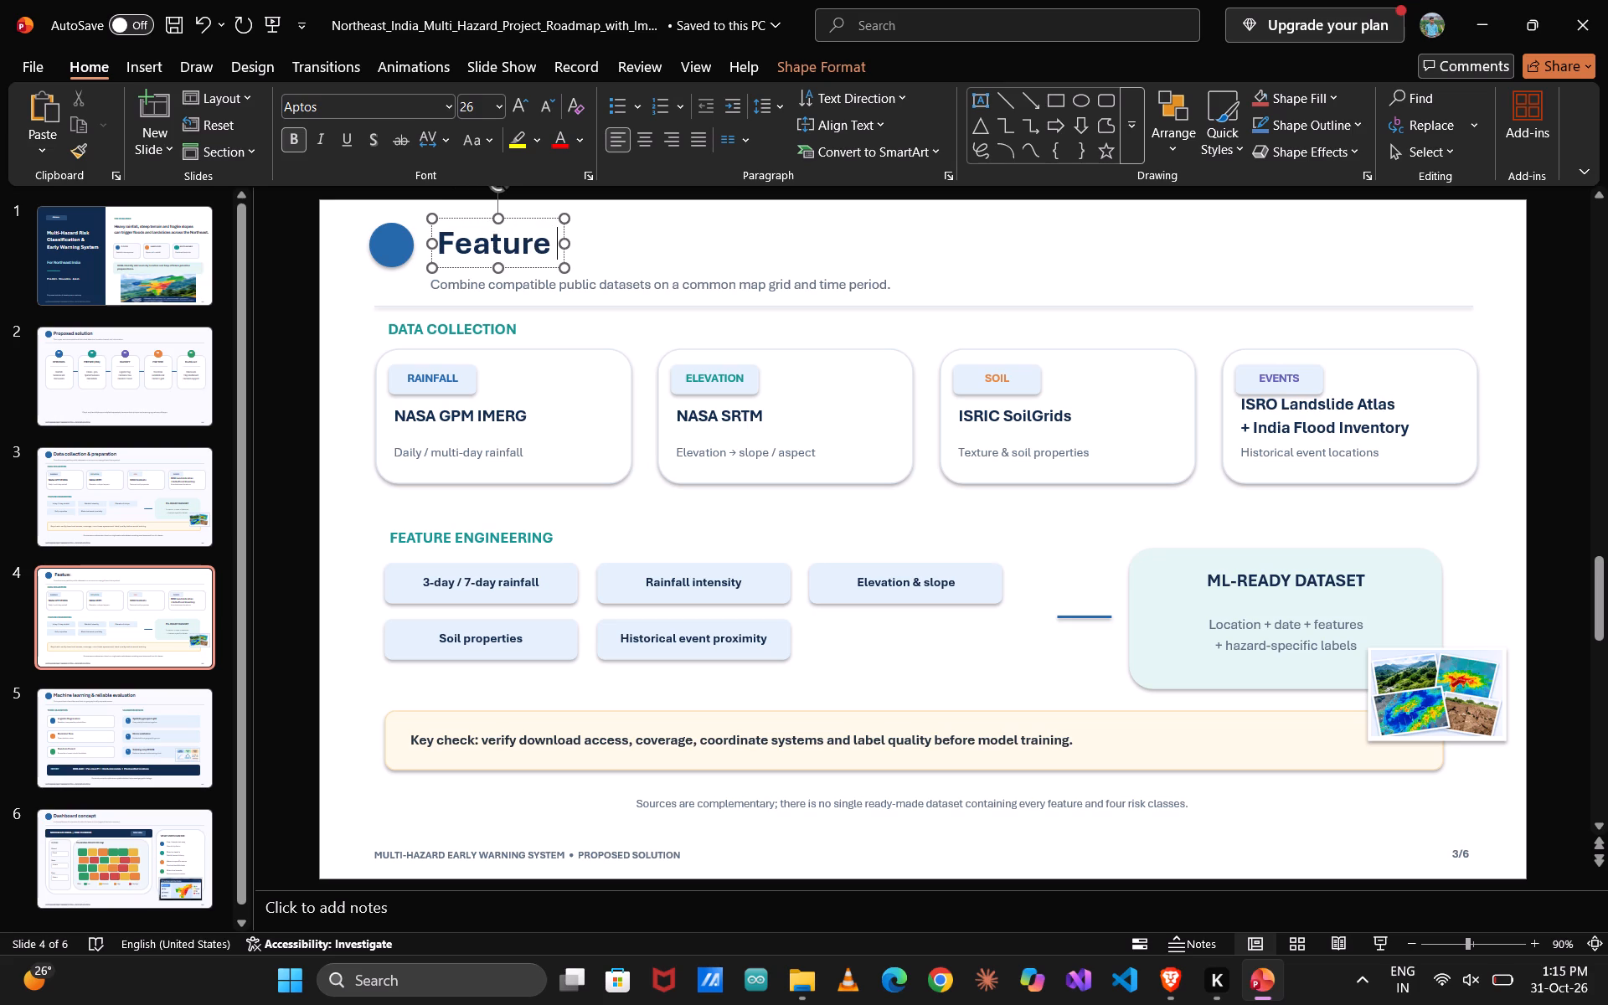
{"action": "type", "text": "Engin"}
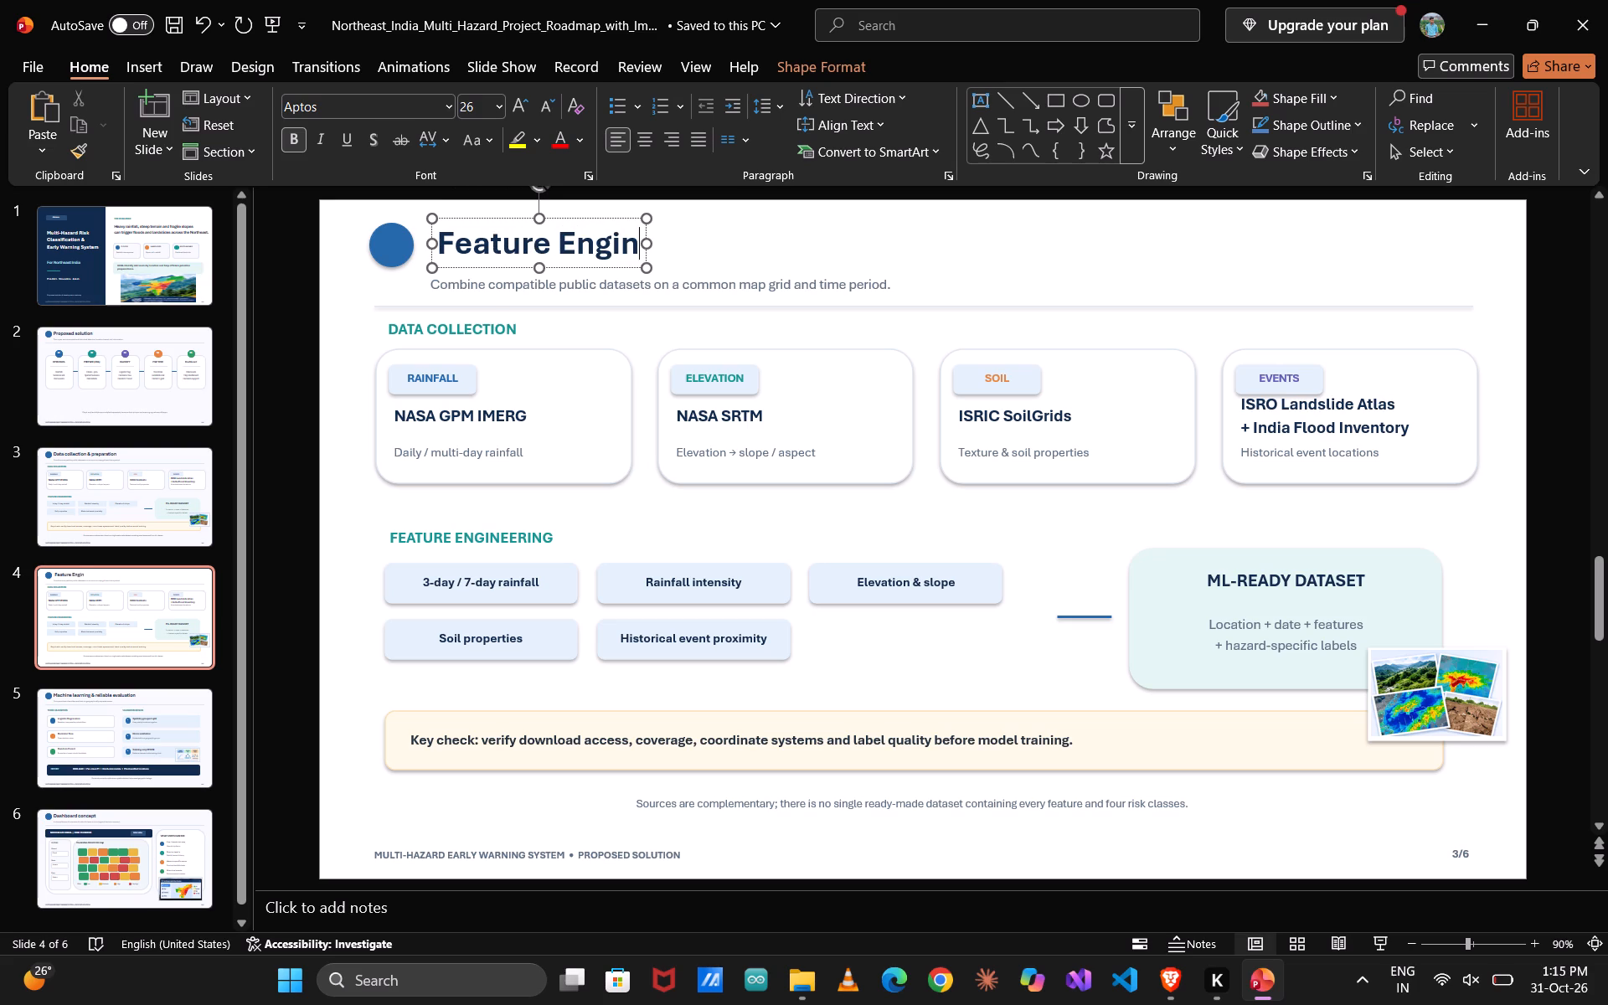
{"action": "type", "text": "eering"}
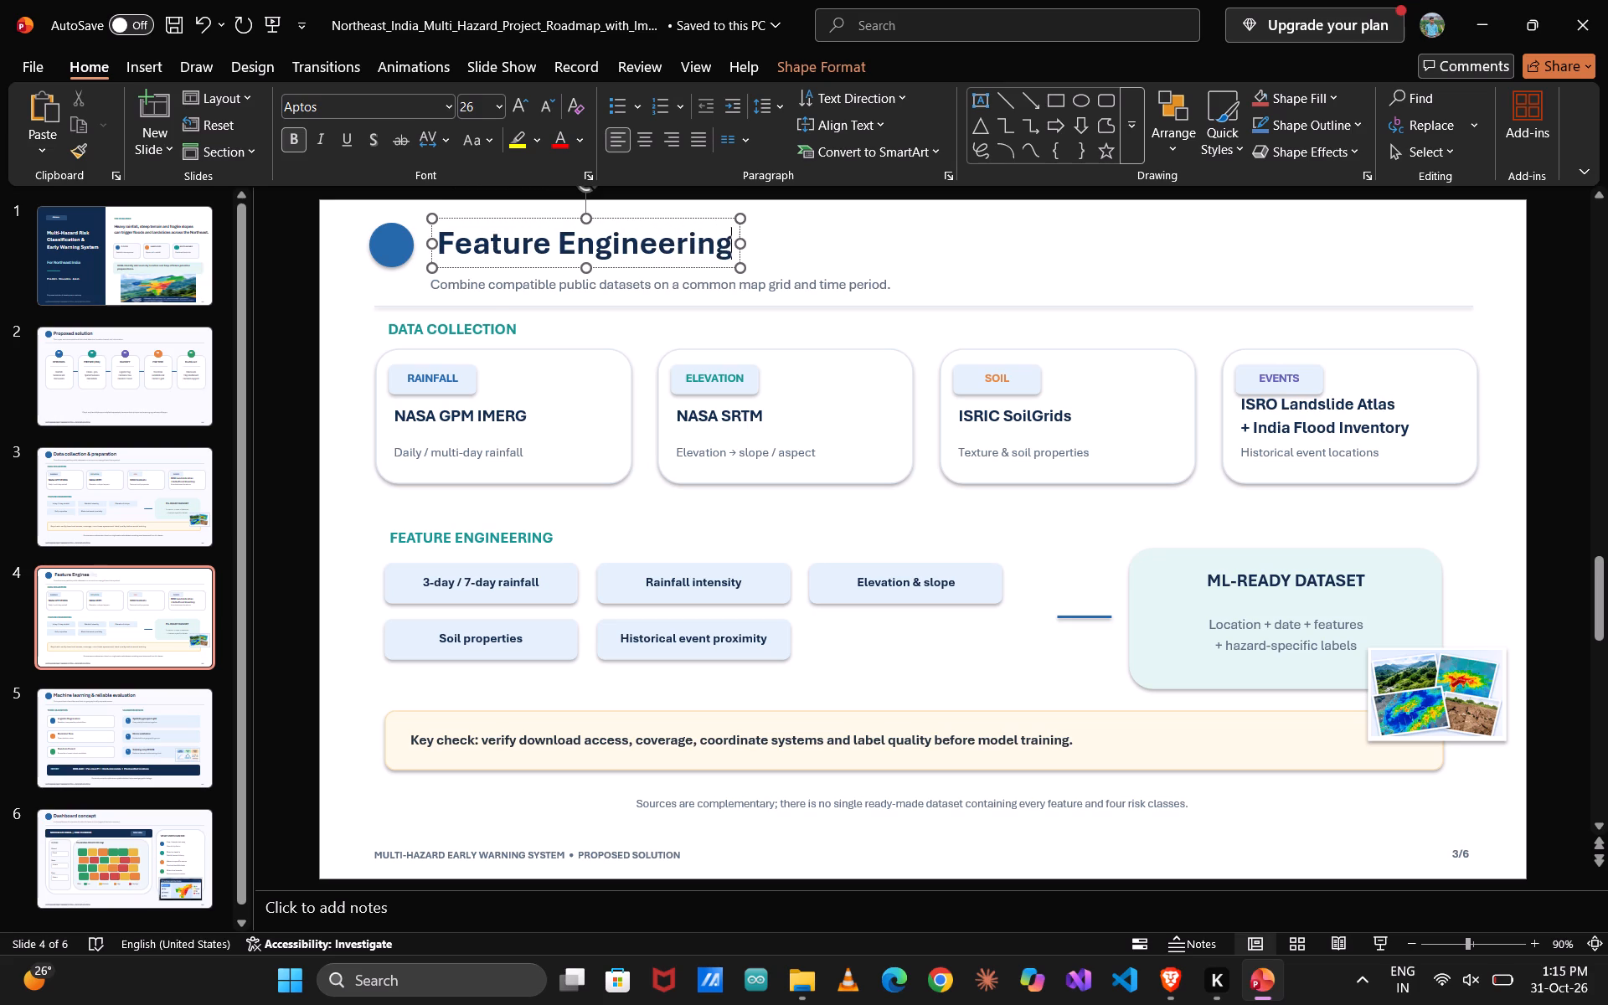
{"action": "left_click", "coordinate": [893, 493]}
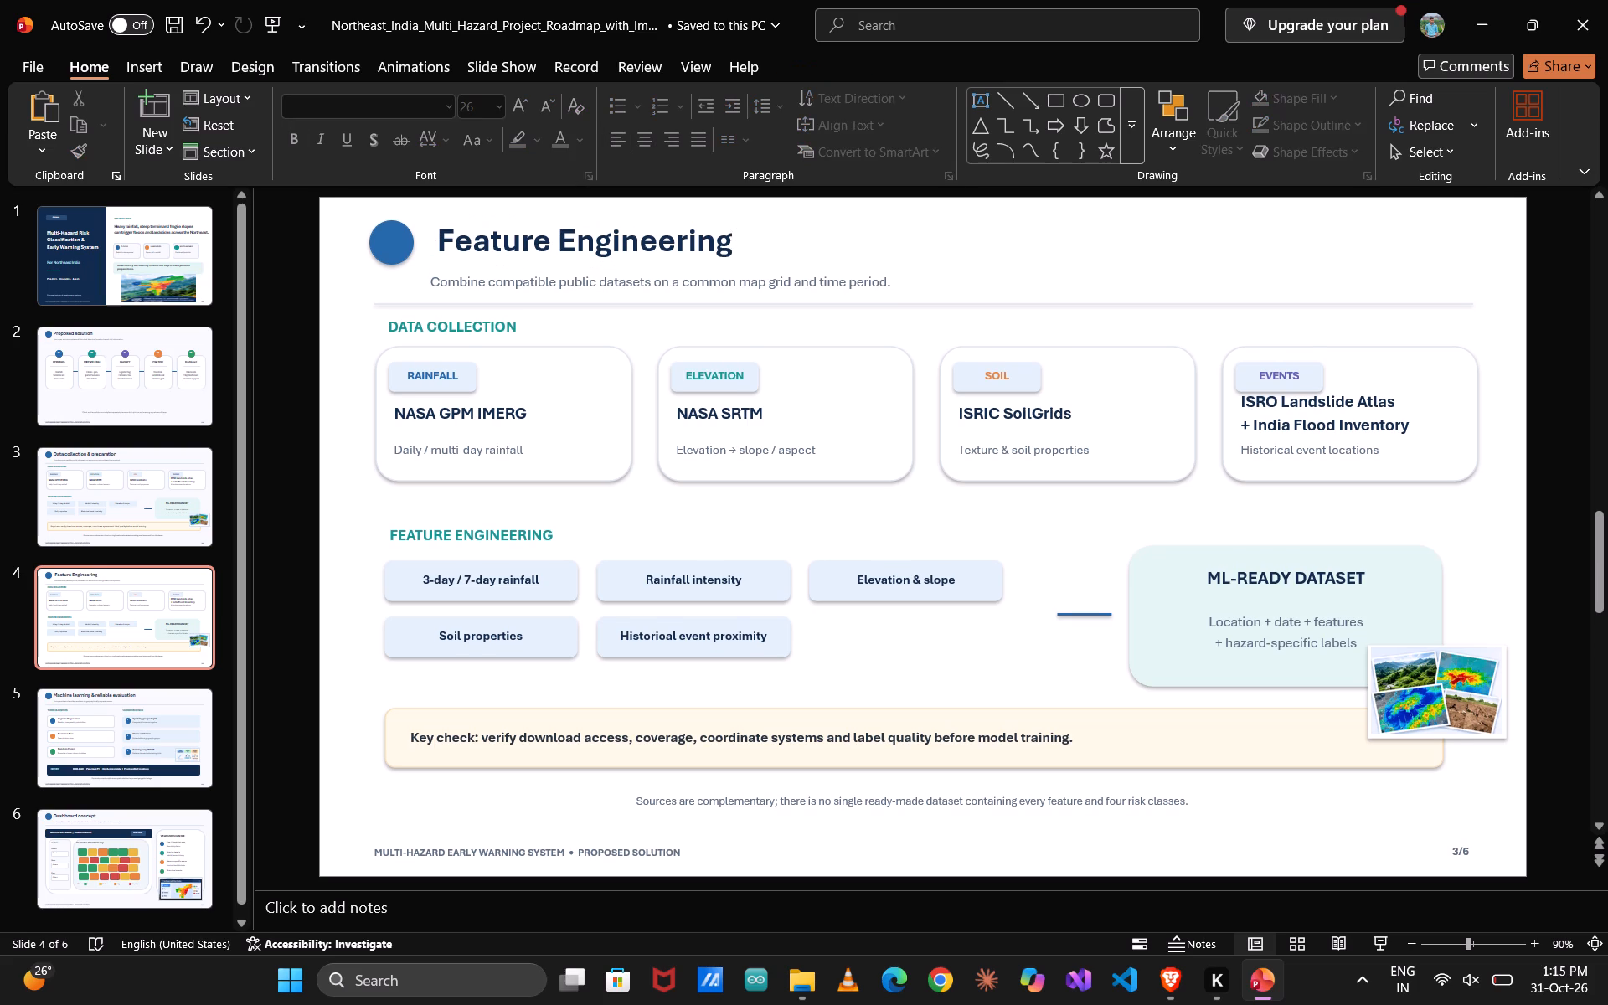
Delete the subtitle about combining compatible public datasets beneath the "Feature Engineering" title.
{"action": "left_click_drag", "start_coordinate": [434, 293], "coordinate": [498, 291]}
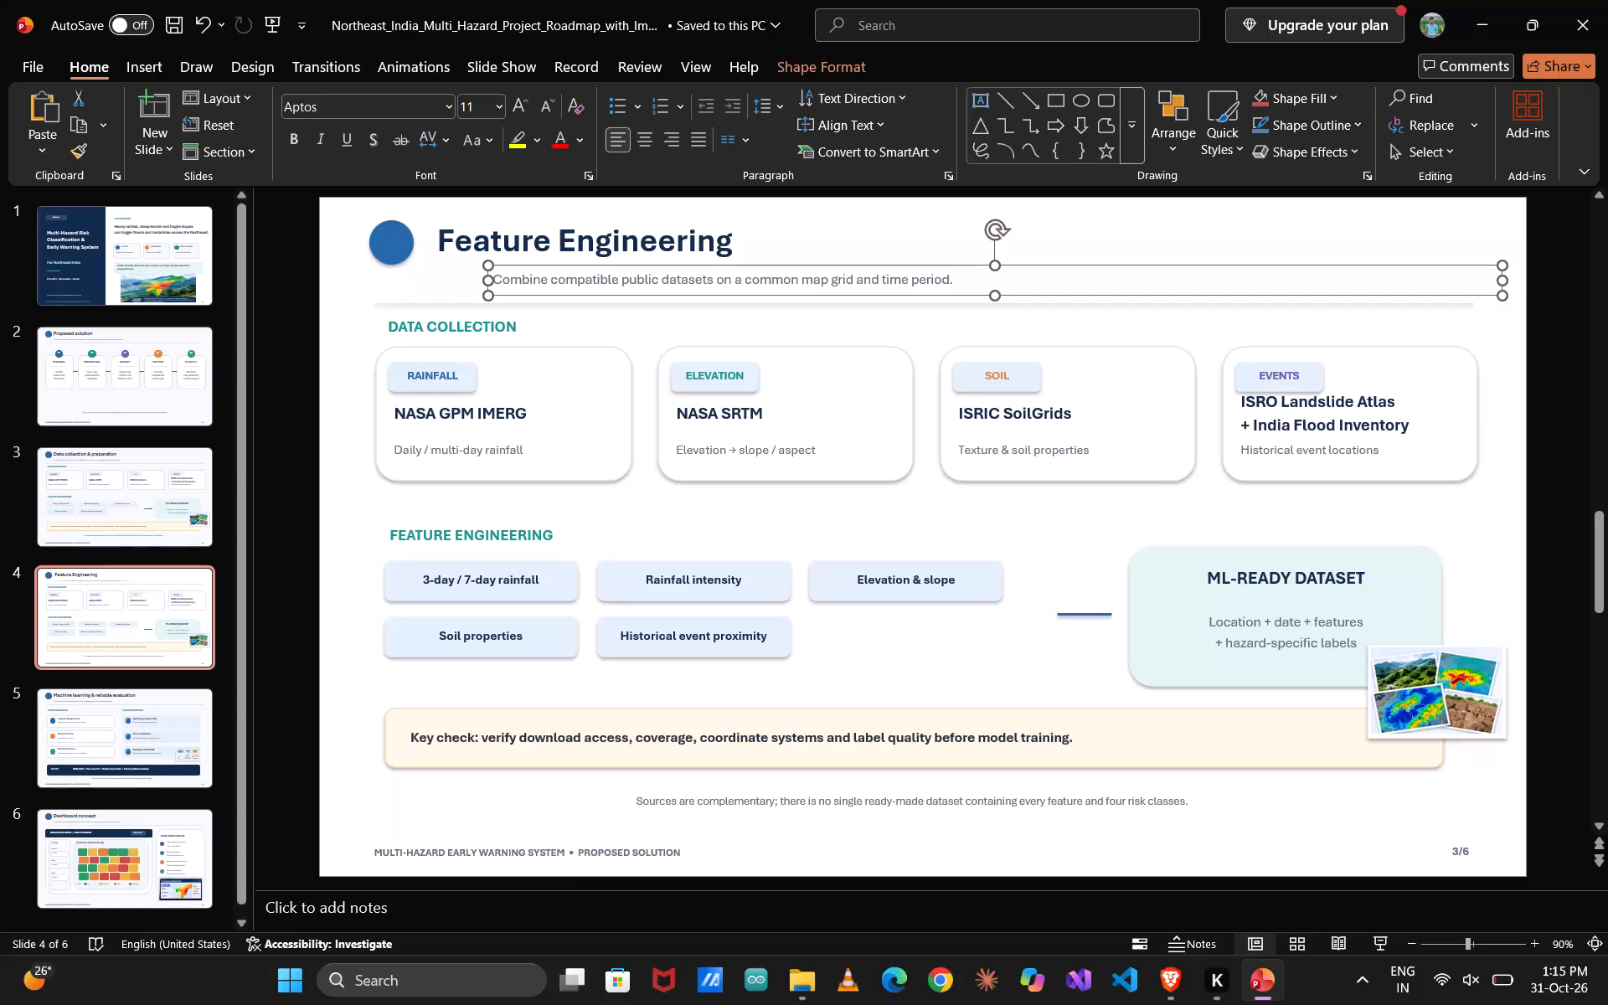
{"action": "key", "text": "Delete"}
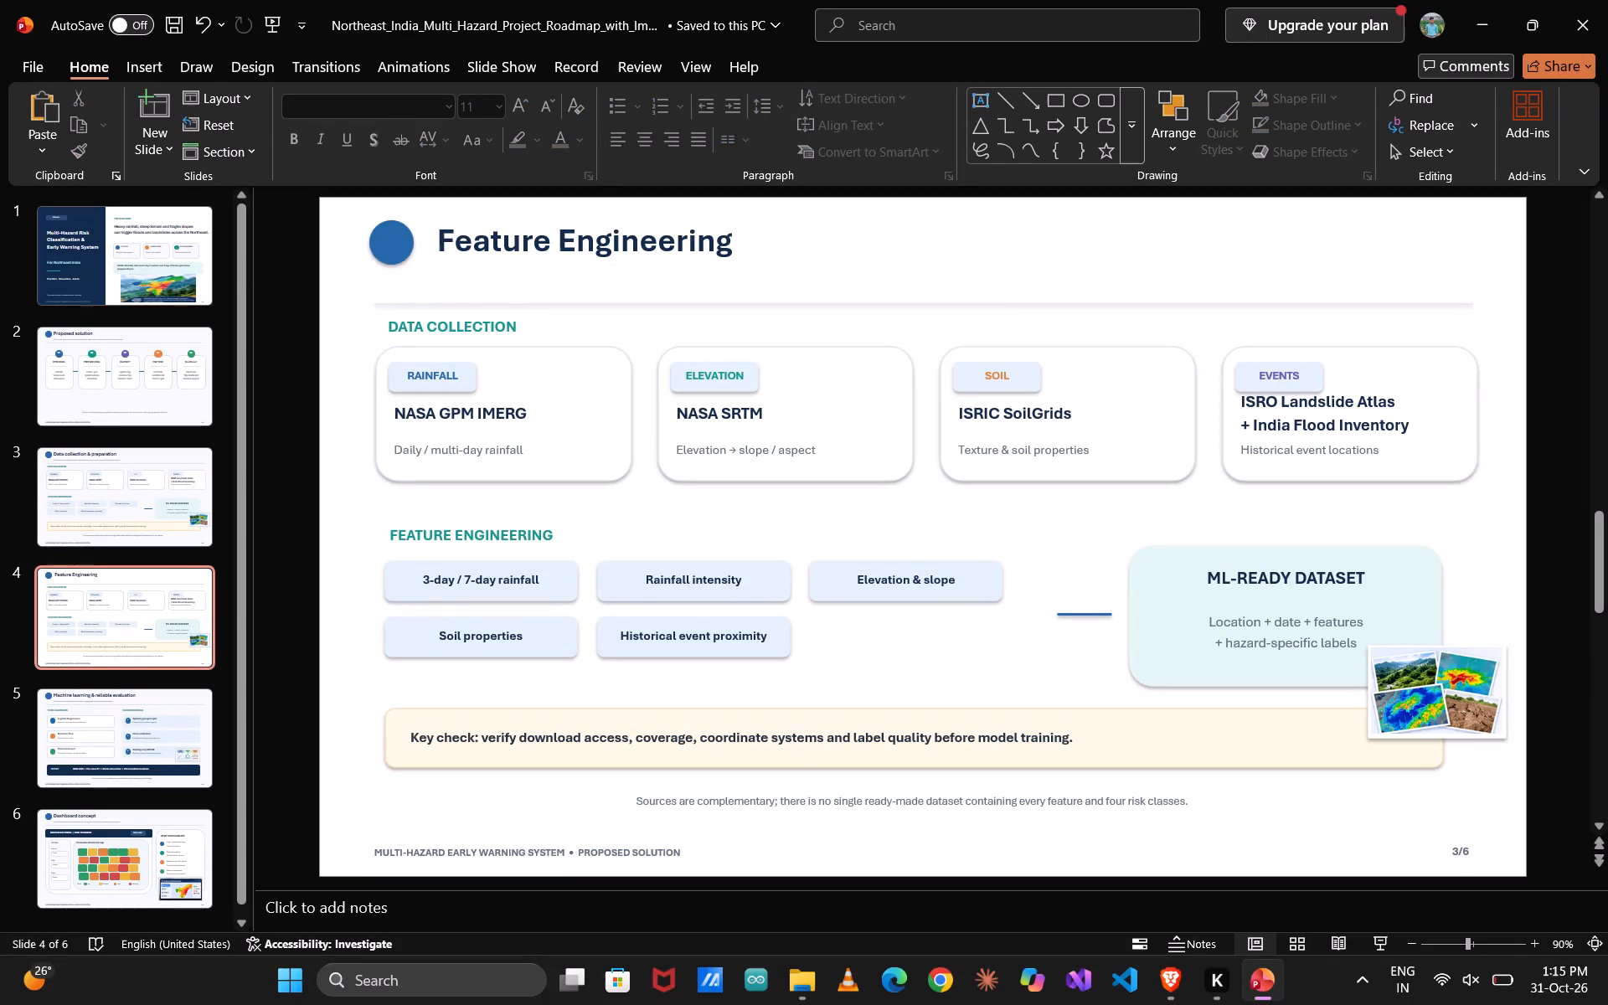
Delete the "DATA COLLECTION" heading and the rainfall, elevation, soil and events dataset cards from slide 4.
{"action": "left_click_drag", "start_coordinate": [388, 325], "coordinate": [560, 417]}
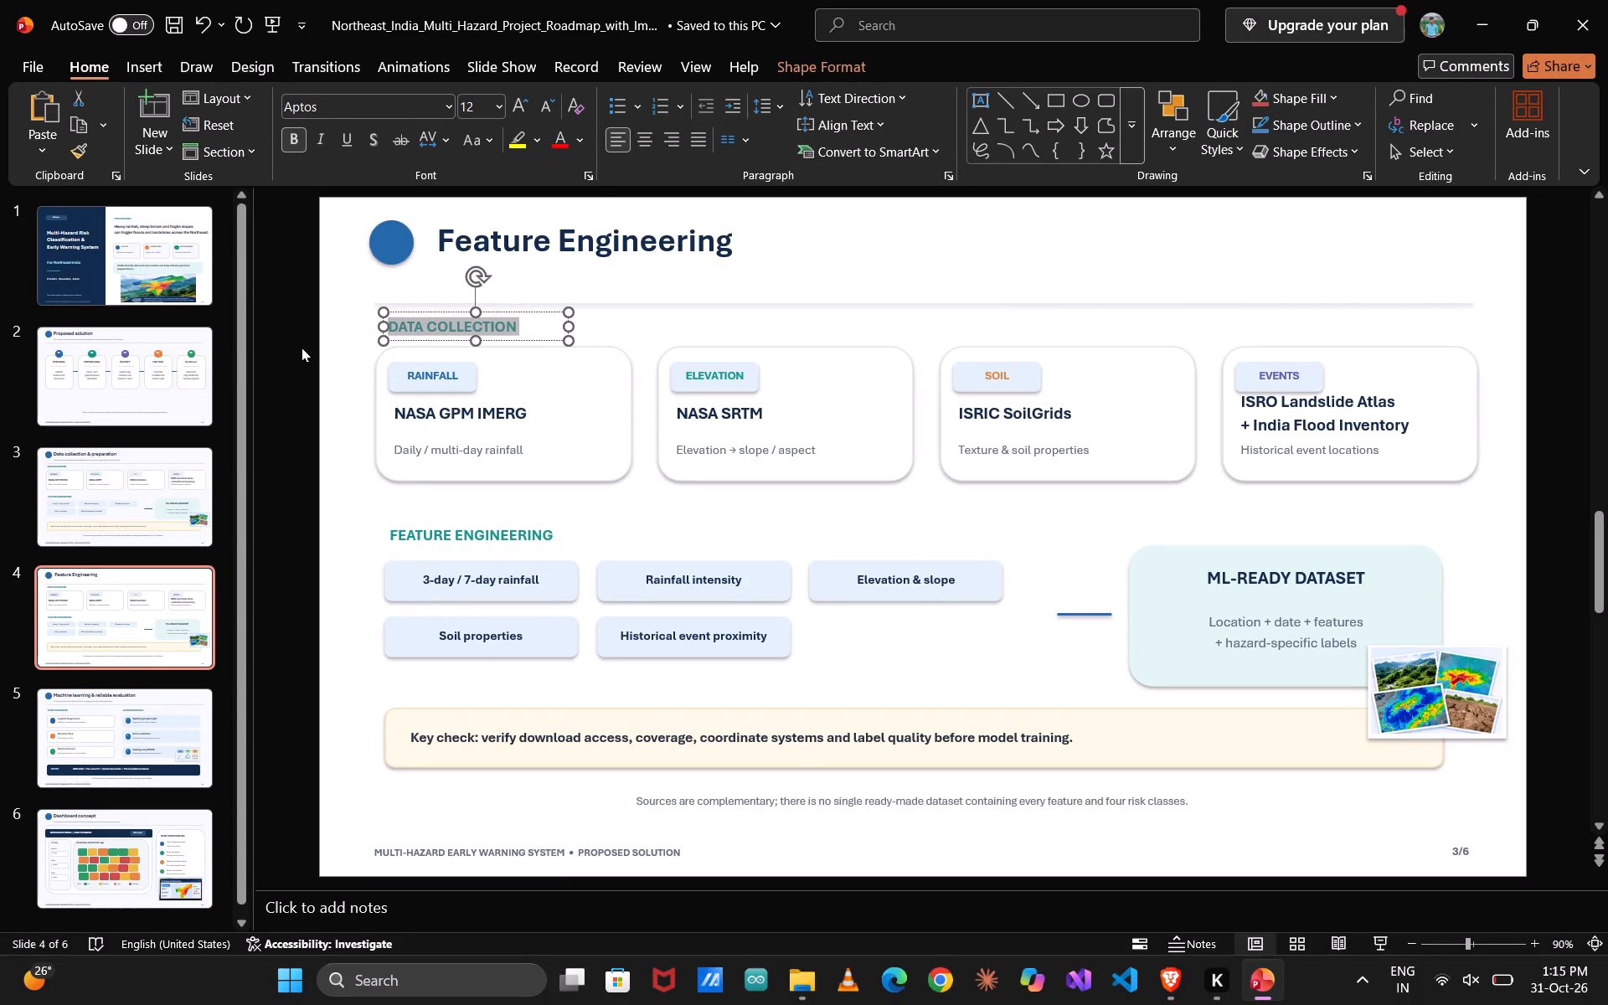
{"action": "left_click", "coordinate": [333, 319]}
{"action": "left_click_drag", "start_coordinate": [333, 319], "coordinate": [874, 467]}
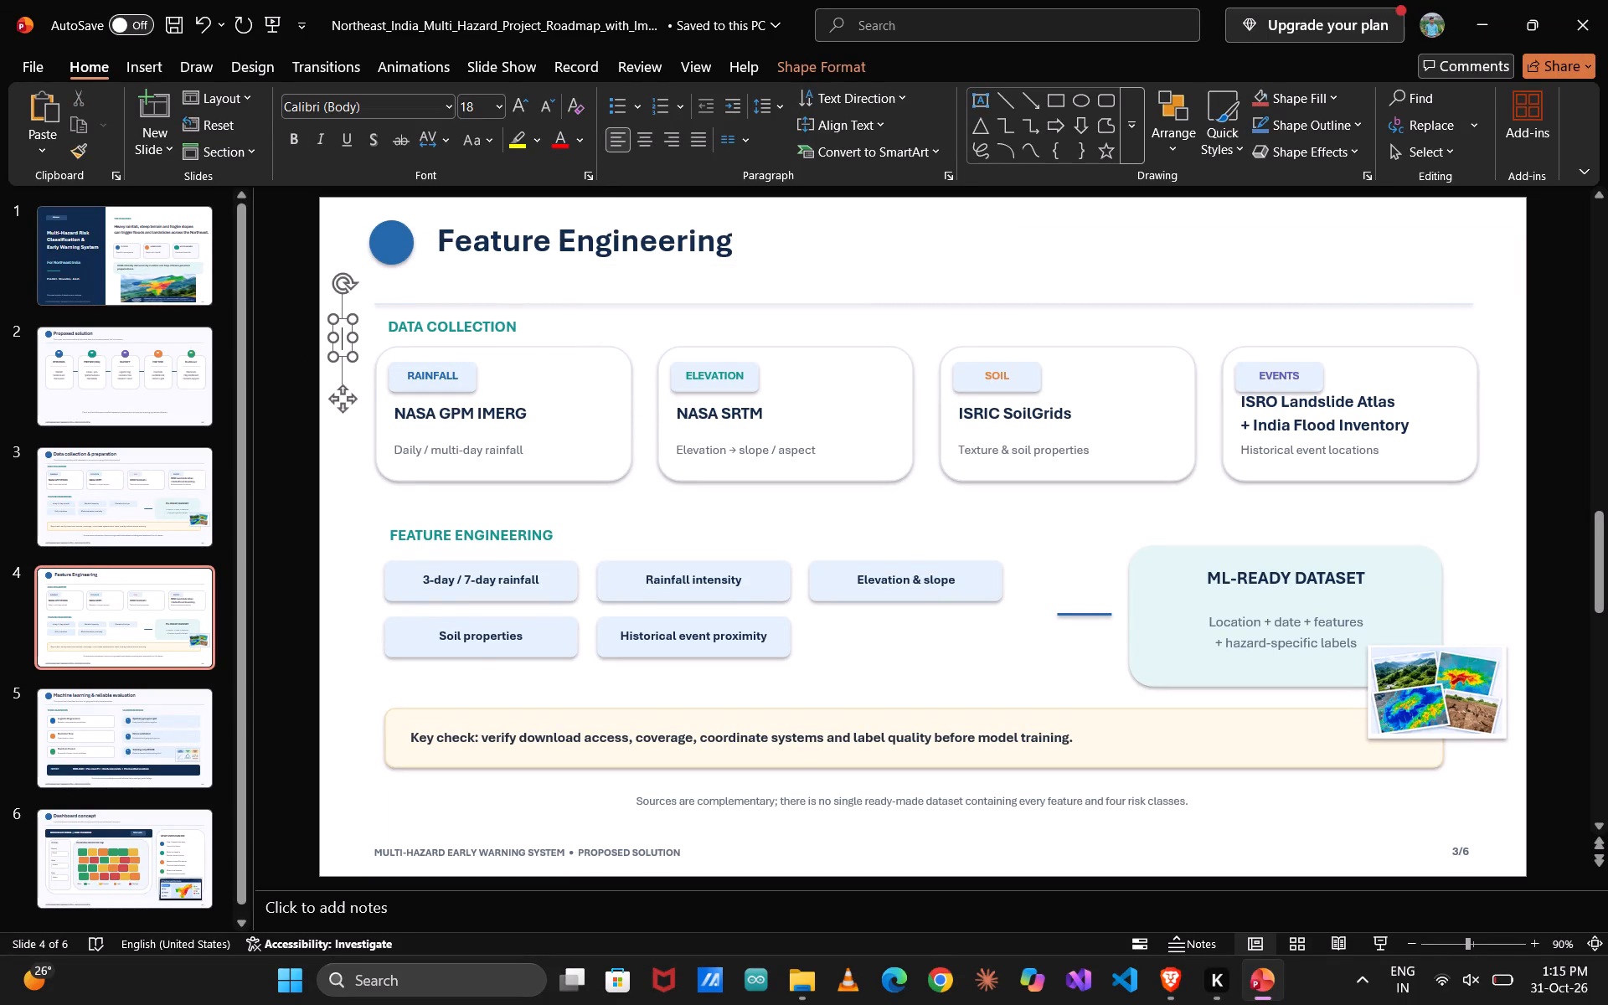
{"action": "left_click_drag", "start_coordinate": [874, 467], "coordinate": [821, 460]}
{"action": "key", "text": "Delete"}
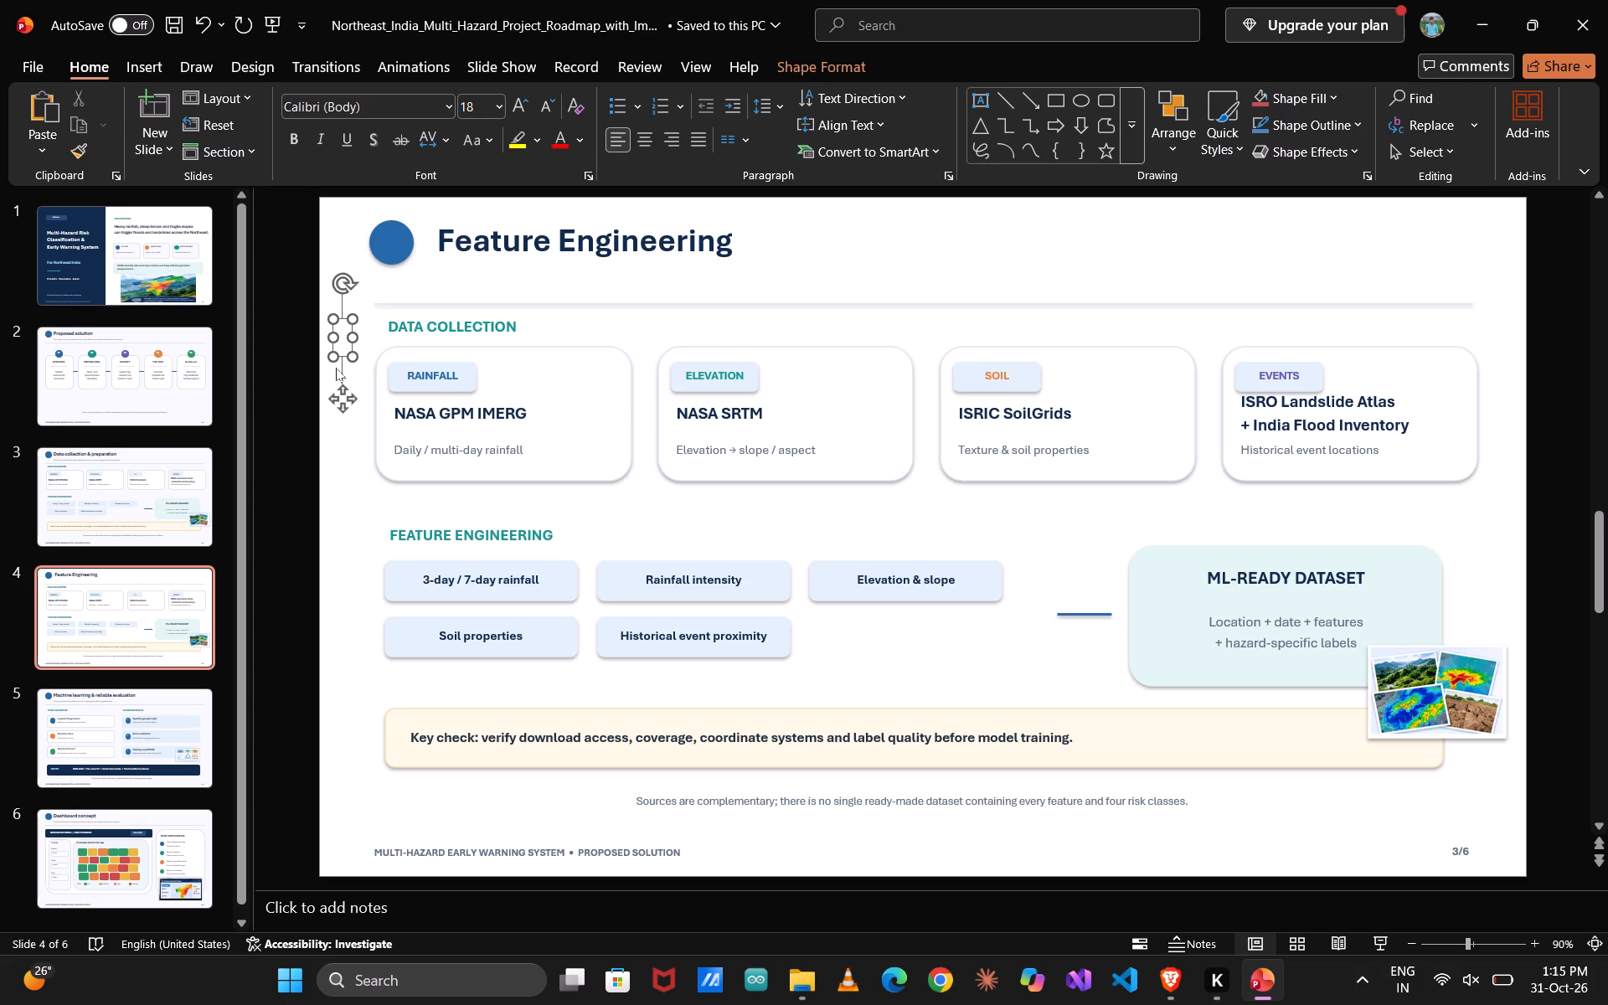
{"action": "left_click", "coordinate": [330, 369]}
{"action": "left_click", "coordinate": [332, 345]}
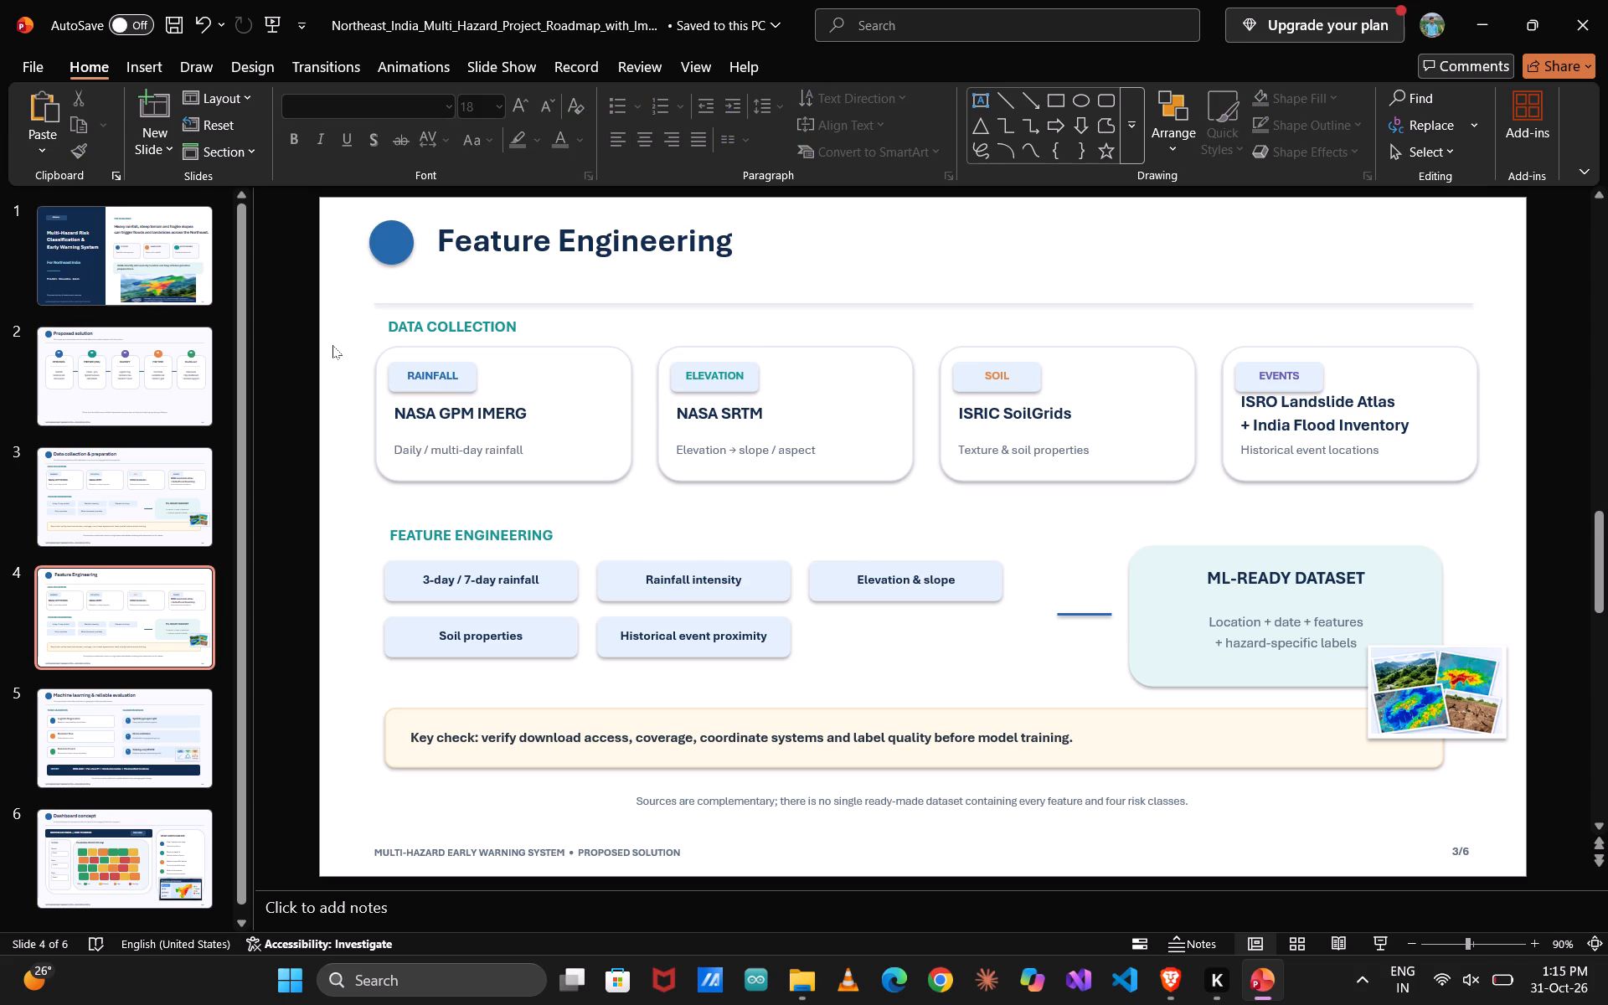
{"action": "left_click", "coordinate": [338, 327]}
{"action": "left_click_drag", "start_coordinate": [323, 251], "coordinate": [1262, 487]}
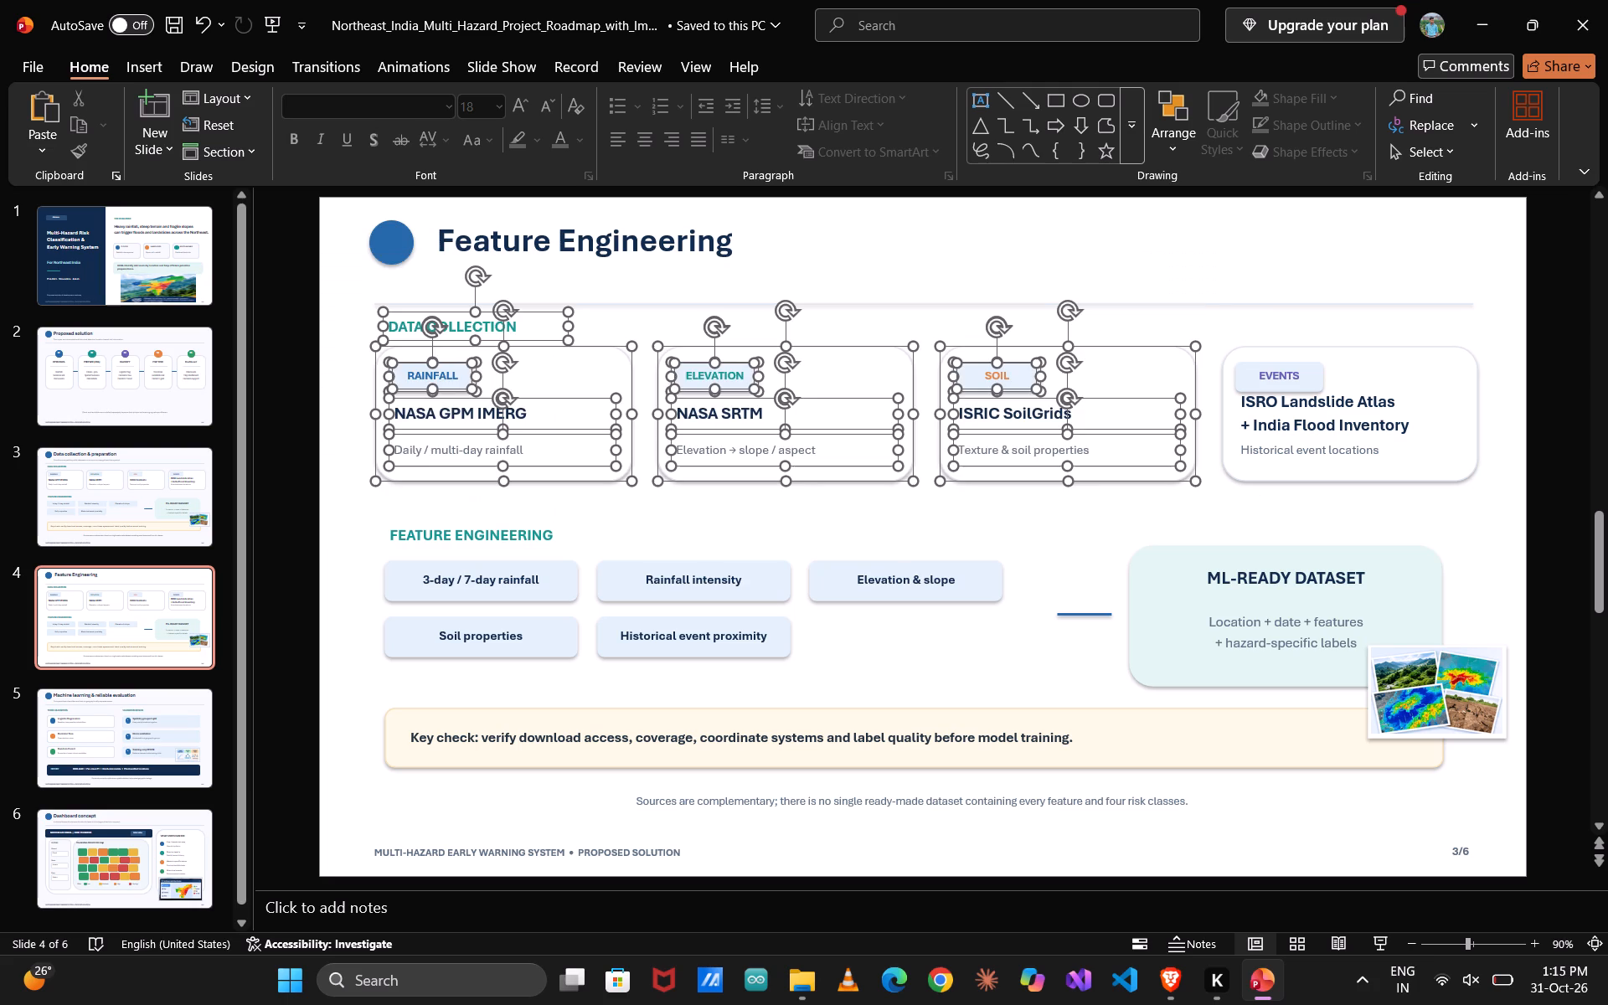
{"action": "key", "text": "Delete"}
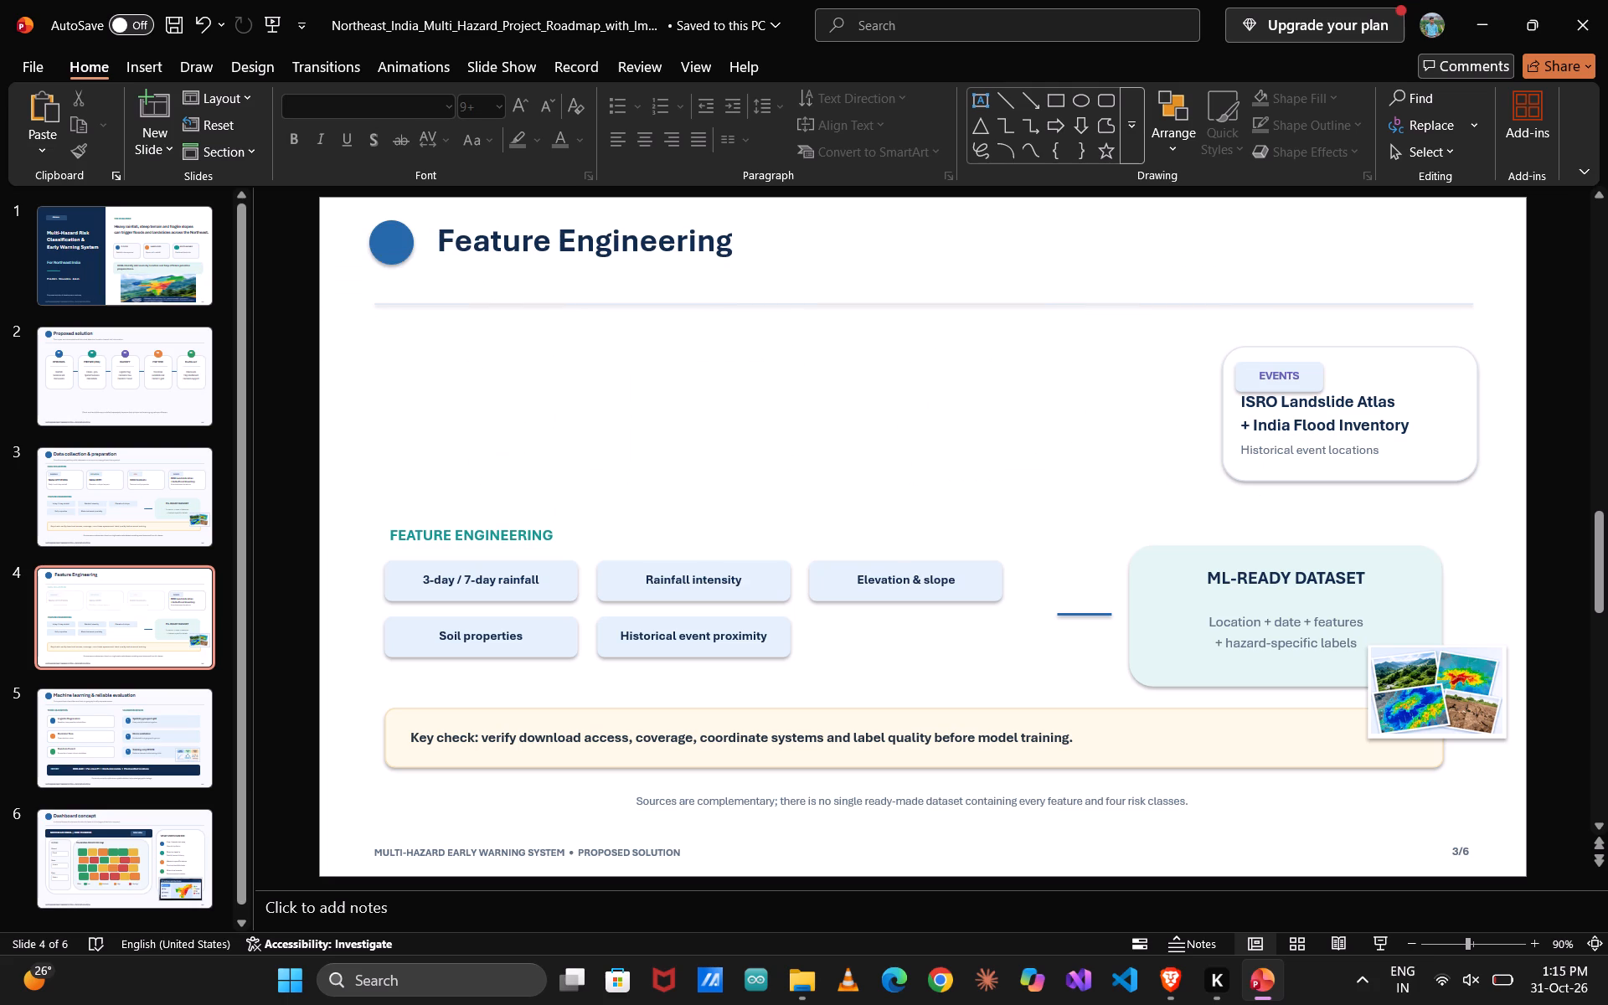
{"action": "left_click_drag", "start_coordinate": [1111, 383], "coordinate": [1457, 441]}
{"action": "left_click_drag", "start_coordinate": [1095, 331], "coordinate": [1136, 332]}
{"action": "left_click_drag", "start_coordinate": [1136, 332], "coordinate": [1553, 513]}
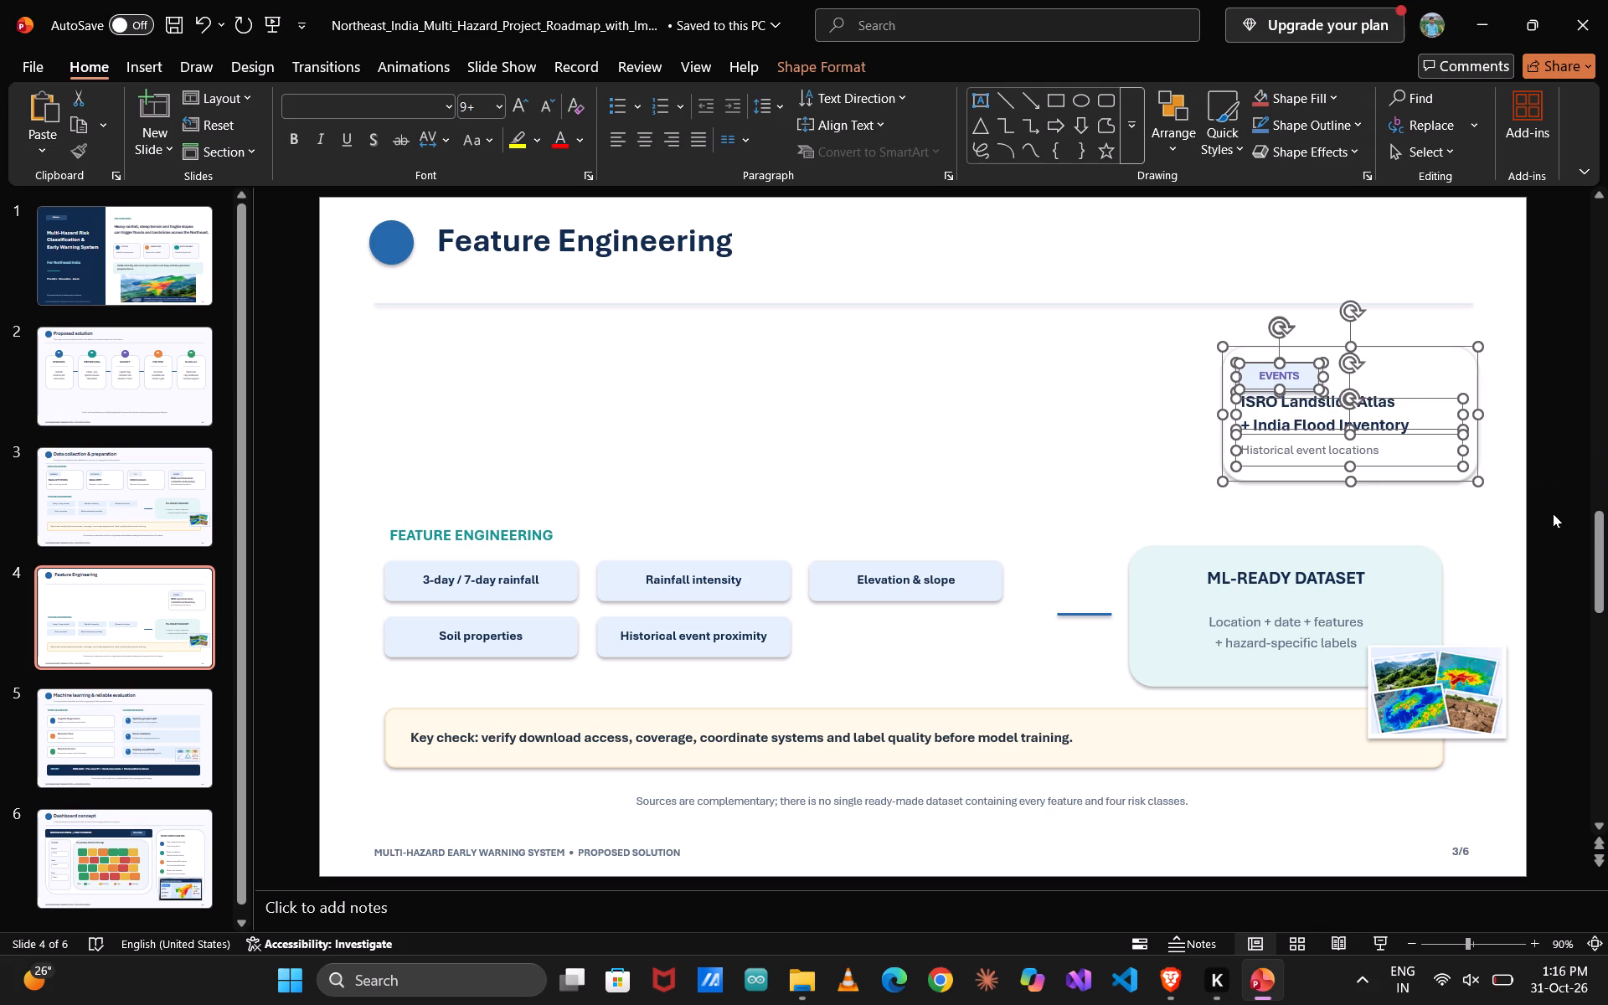
{"action": "key", "text": "Delete"}
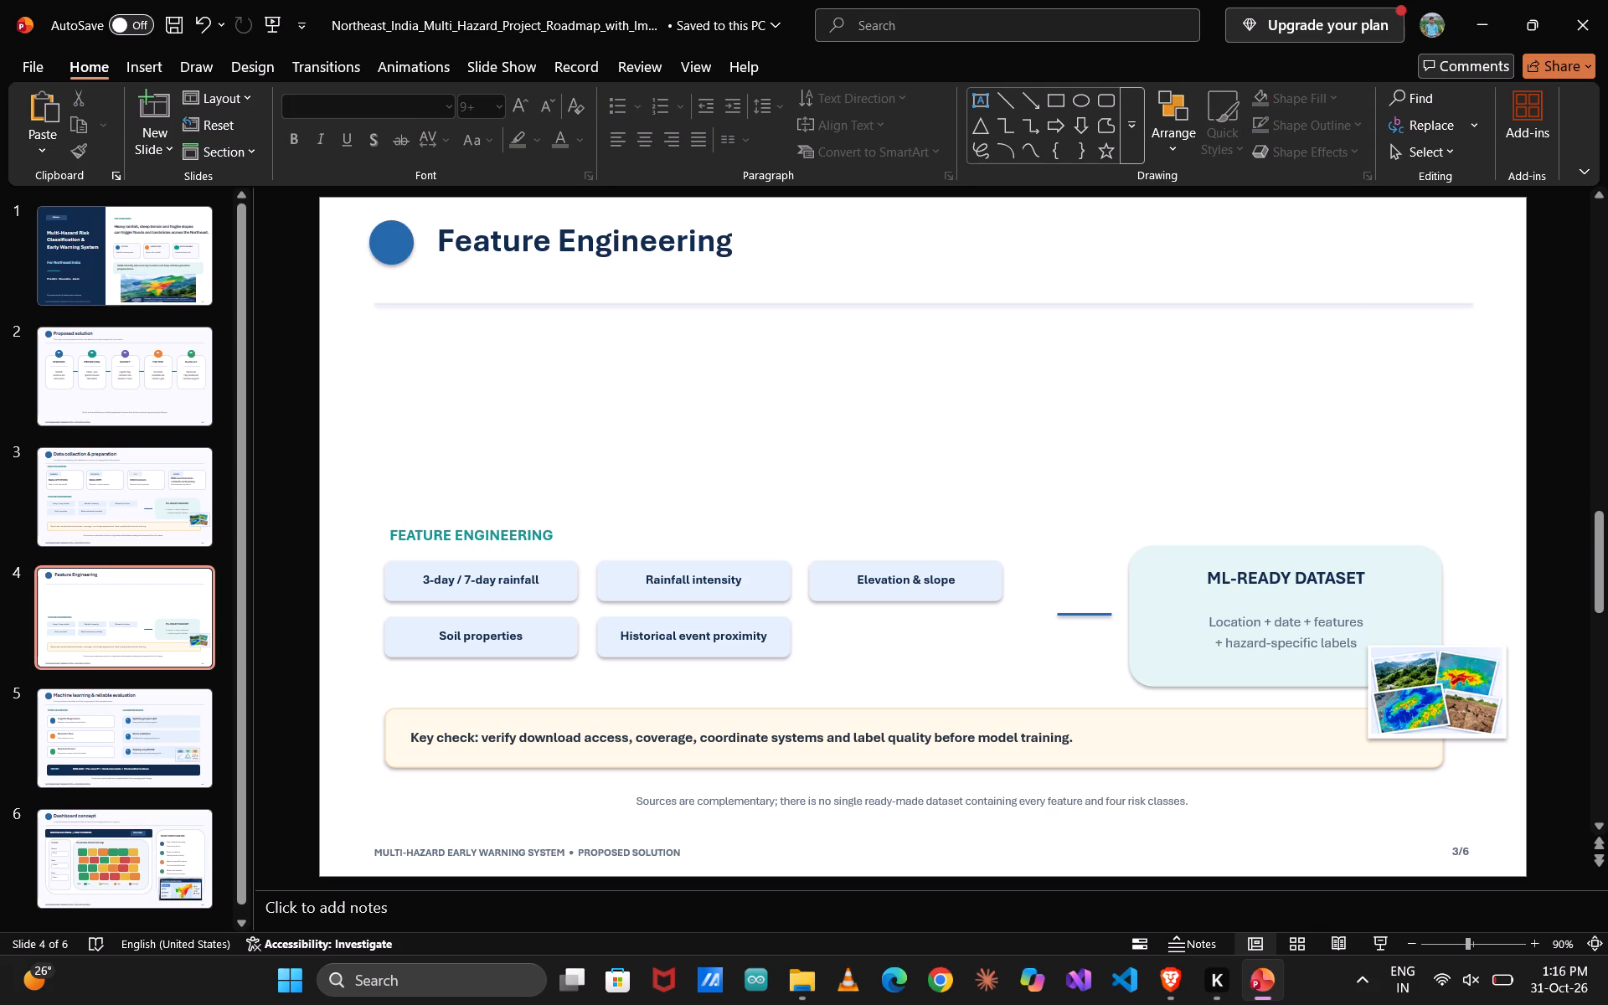
Move all the remaining content, from the "FEATURE ENGINEERING" heading to the sources note, up together into the space beneath the title line.
{"action": "left_click_drag", "start_coordinate": [358, 483], "coordinate": [575, 697]}
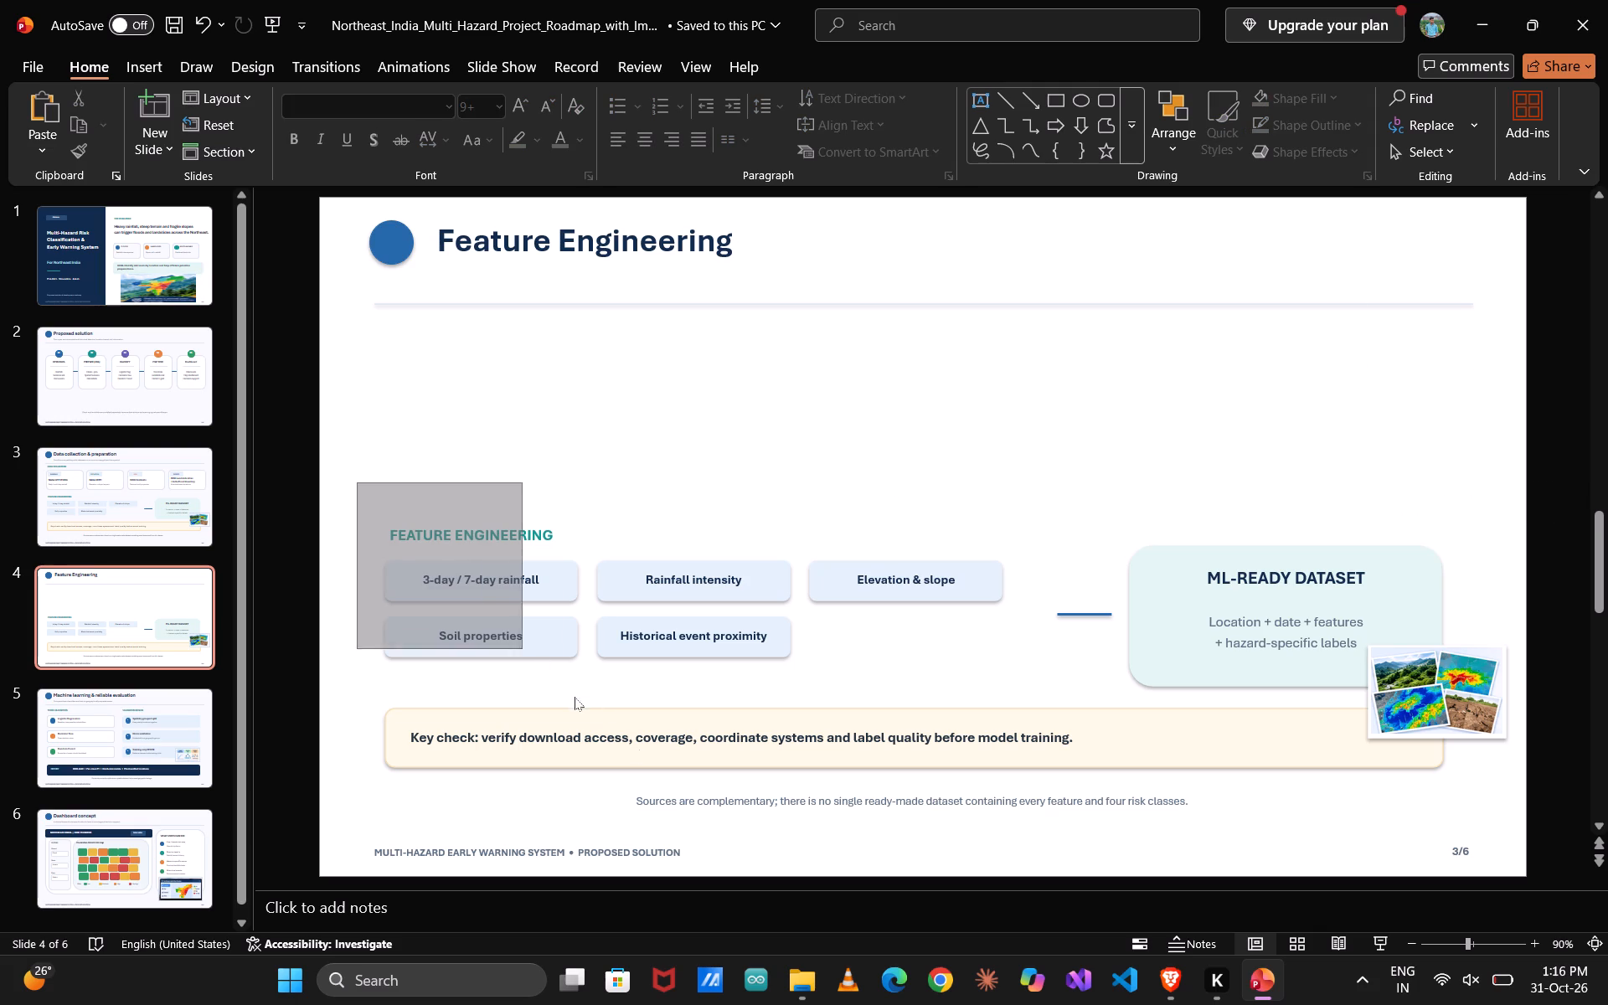
{"action": "left_click_drag", "start_coordinate": [575, 697], "coordinate": [1477, 807]}
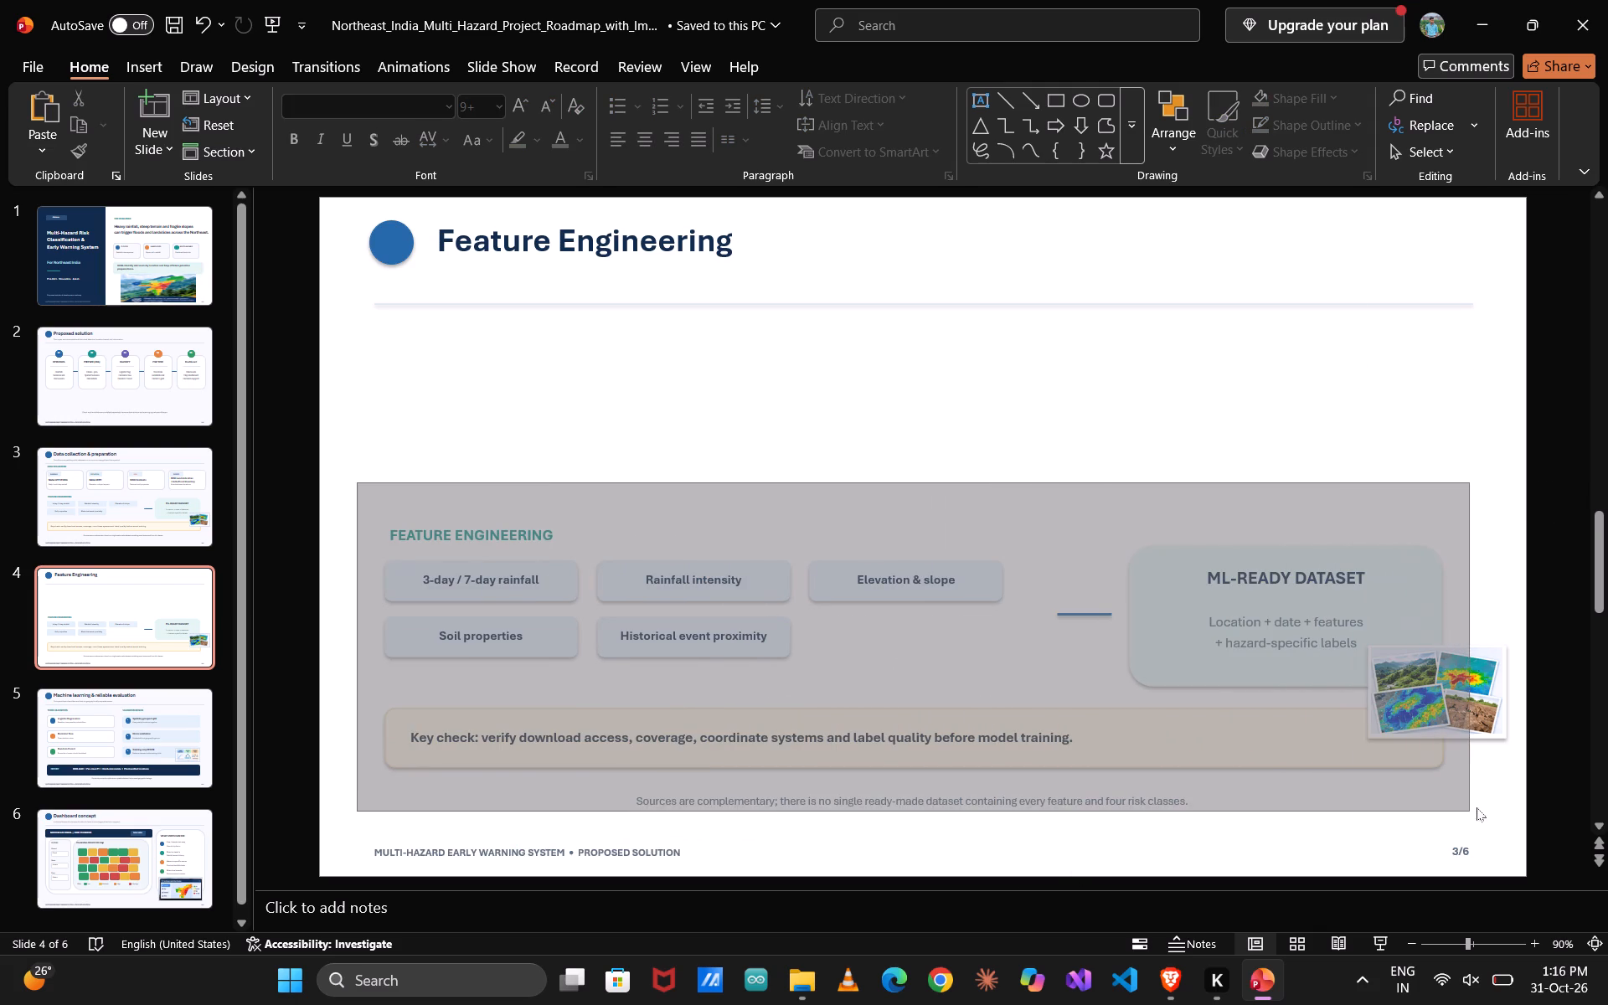
{"action": "left_click_drag", "start_coordinate": [1477, 807], "coordinate": [1518, 813]}
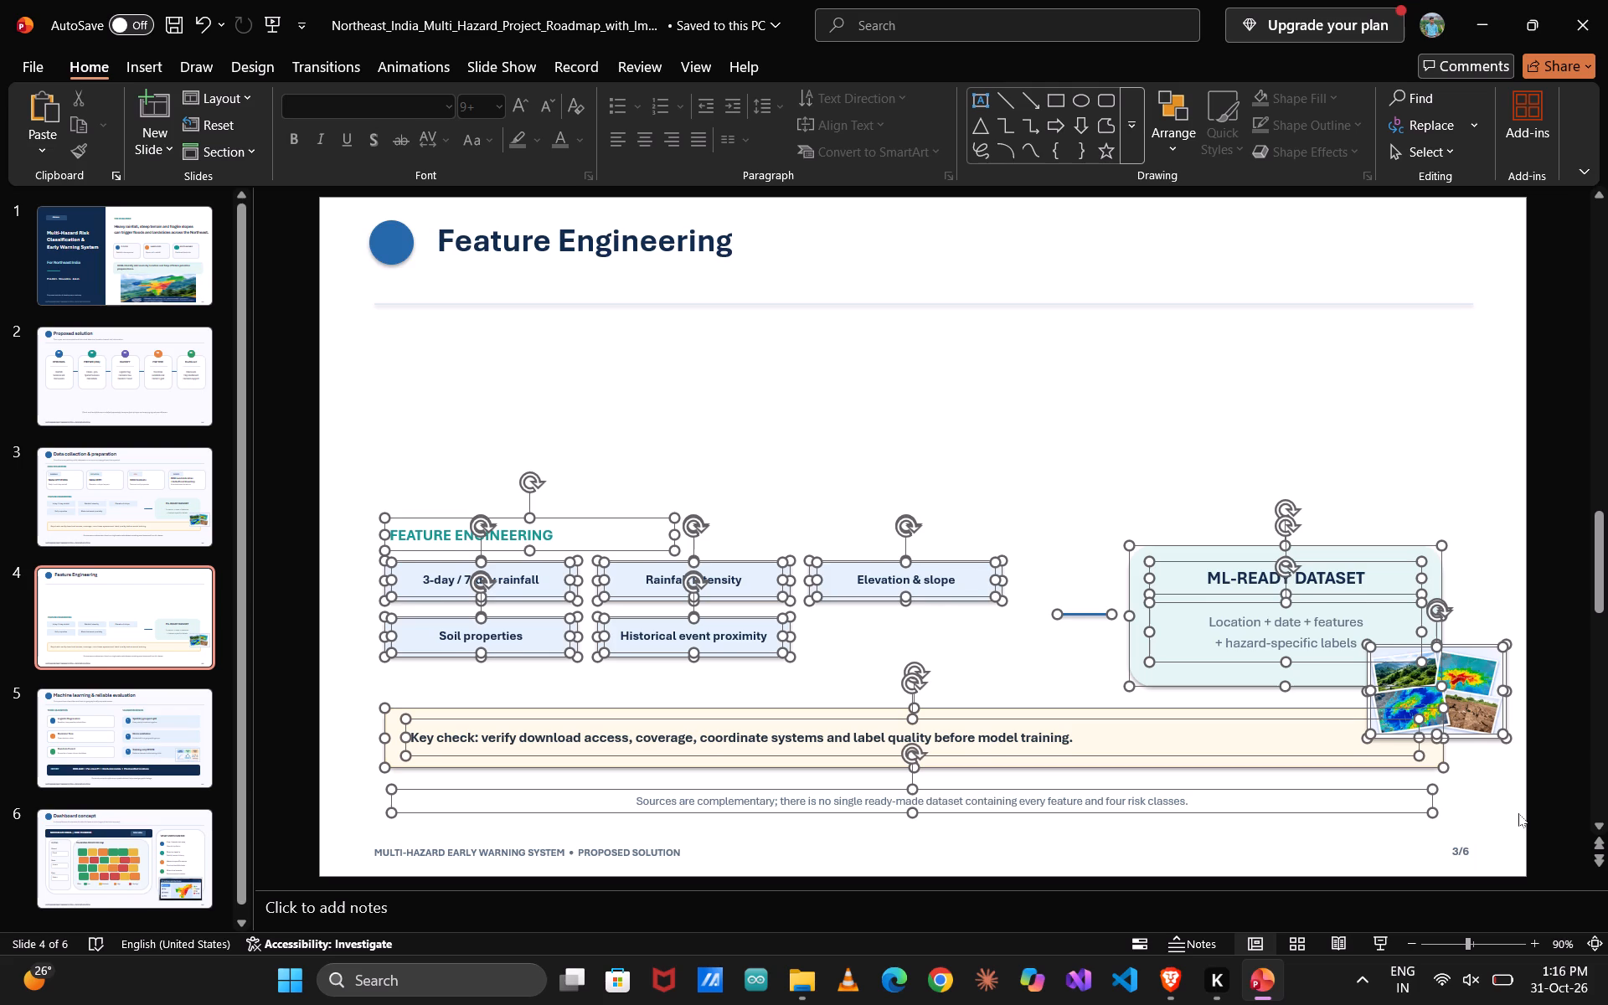
{"action": "key", "text": "Up"}
{"action": "key", "text": "Up"}
{"action": "key", "text": "Up"}
{"action": "key", "text": "Up"}
{"action": "key", "text": "Up"}
{"action": "key", "text": "Up"}
{"action": "key", "text": "Up"}
{"action": "key", "text": "Up"}
{"action": "key", "text": "Up"}
{"action": "key", "text": "Up"}
{"action": "key", "text": "Up"}
{"action": "key", "text": "Up"}
{"action": "key", "text": "Up"}
{"action": "key", "text": "Up"}
{"action": "key", "text": "Up"}
{"action": "key", "text": "Up"}
{"action": "key", "text": "Up"}
{"action": "key", "text": "Up"}
{"action": "key", "text": "Up"}
{"action": "key", "text": "Up"}
{"action": "key", "text": "Up"}
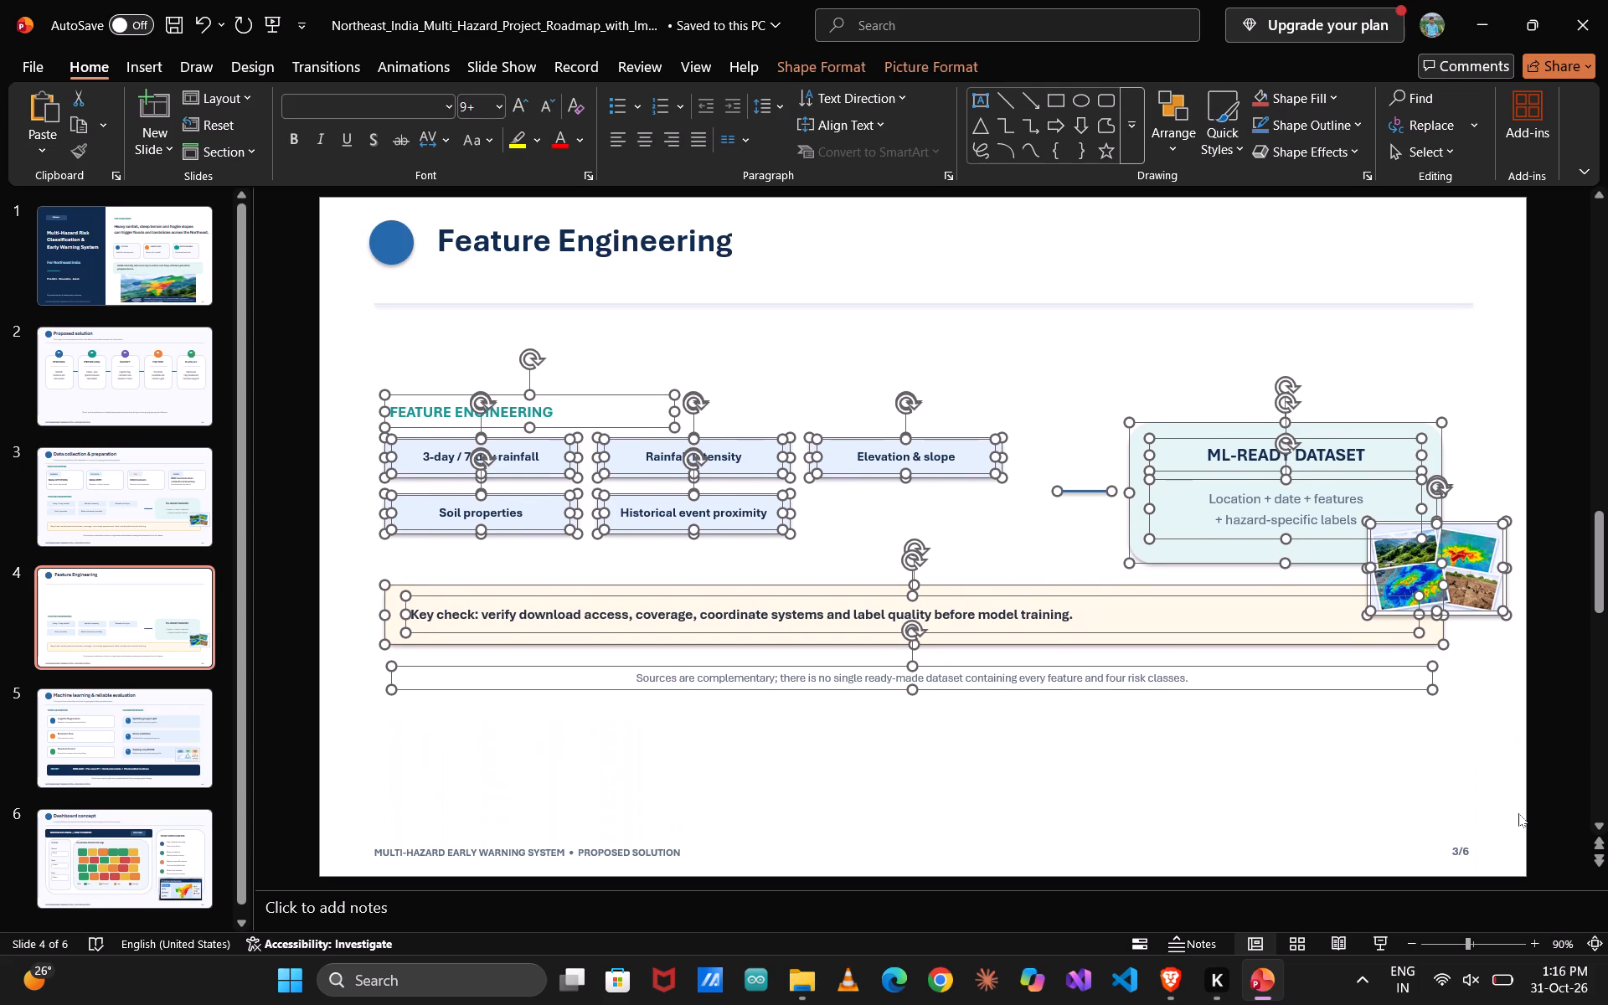
{"action": "key", "text": "Up"}
{"action": "key", "text": "Up"}
{"action": "key", "text": "Up"}
{"action": "key", "text": "Up"}
{"action": "key", "text": "Up"}
{"action": "key", "text": "Up"}
{"action": "key", "text": "Up"}
{"action": "key", "text": "Up"}
{"action": "key", "text": "Up"}
{"action": "key", "text": "Up"}
{"action": "key", "text": "Up"}
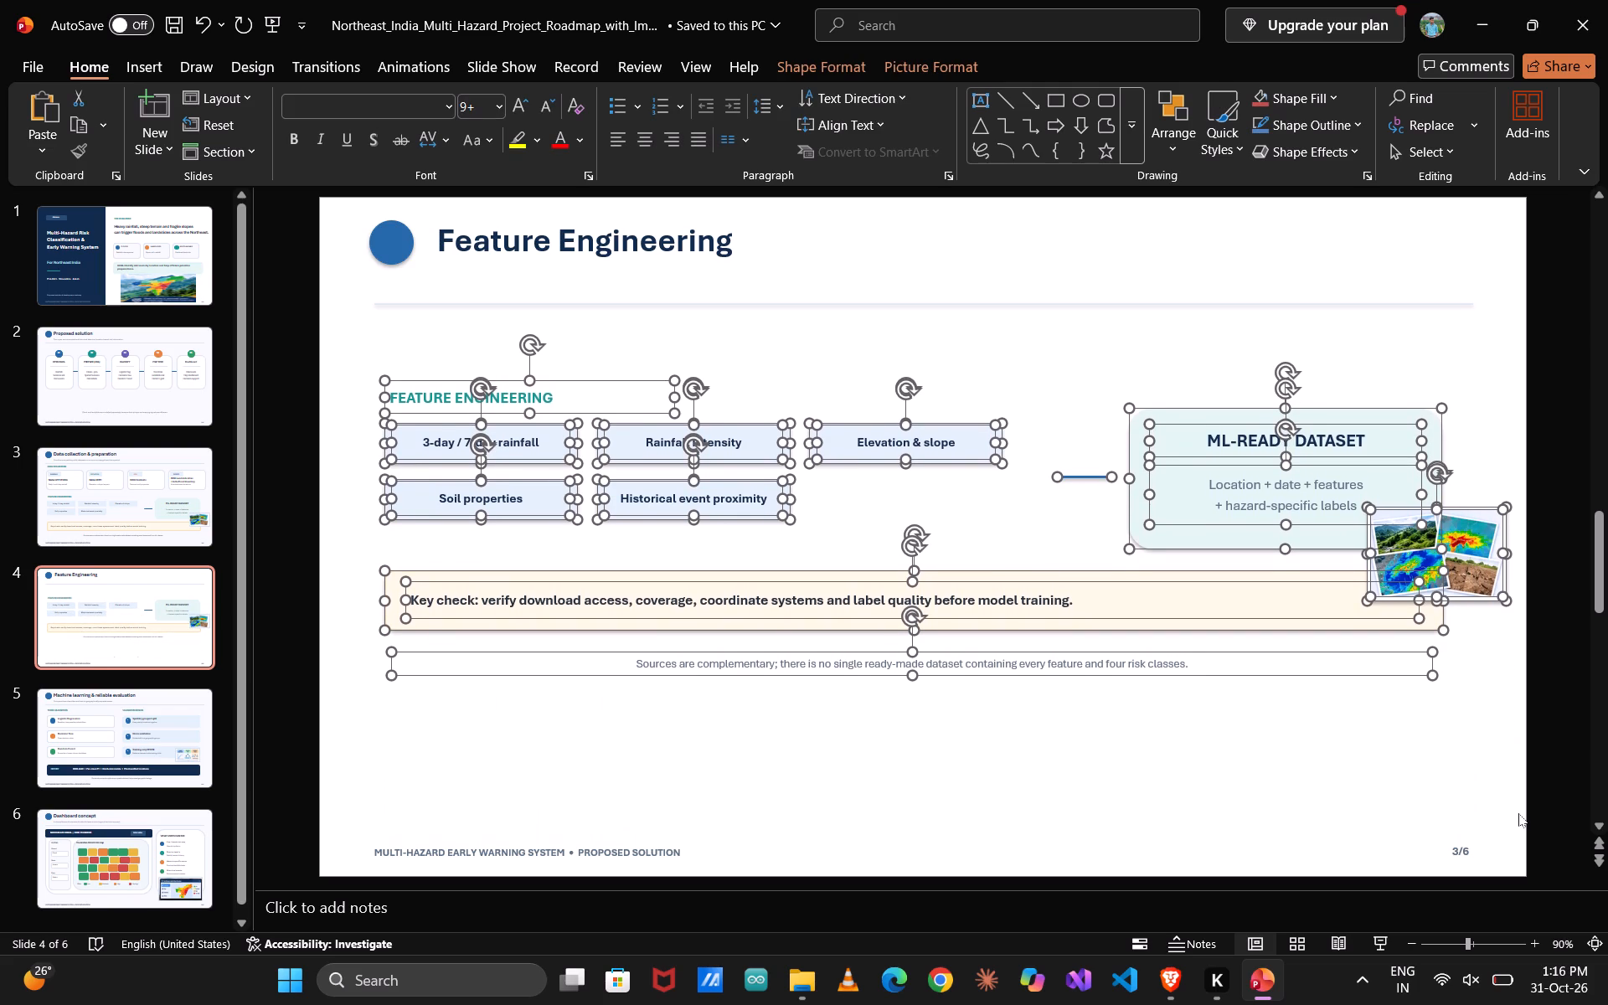
{"action": "key", "text": "Up"}
{"action": "key", "text": "Up"}
{"action": "key", "text": "Up"}
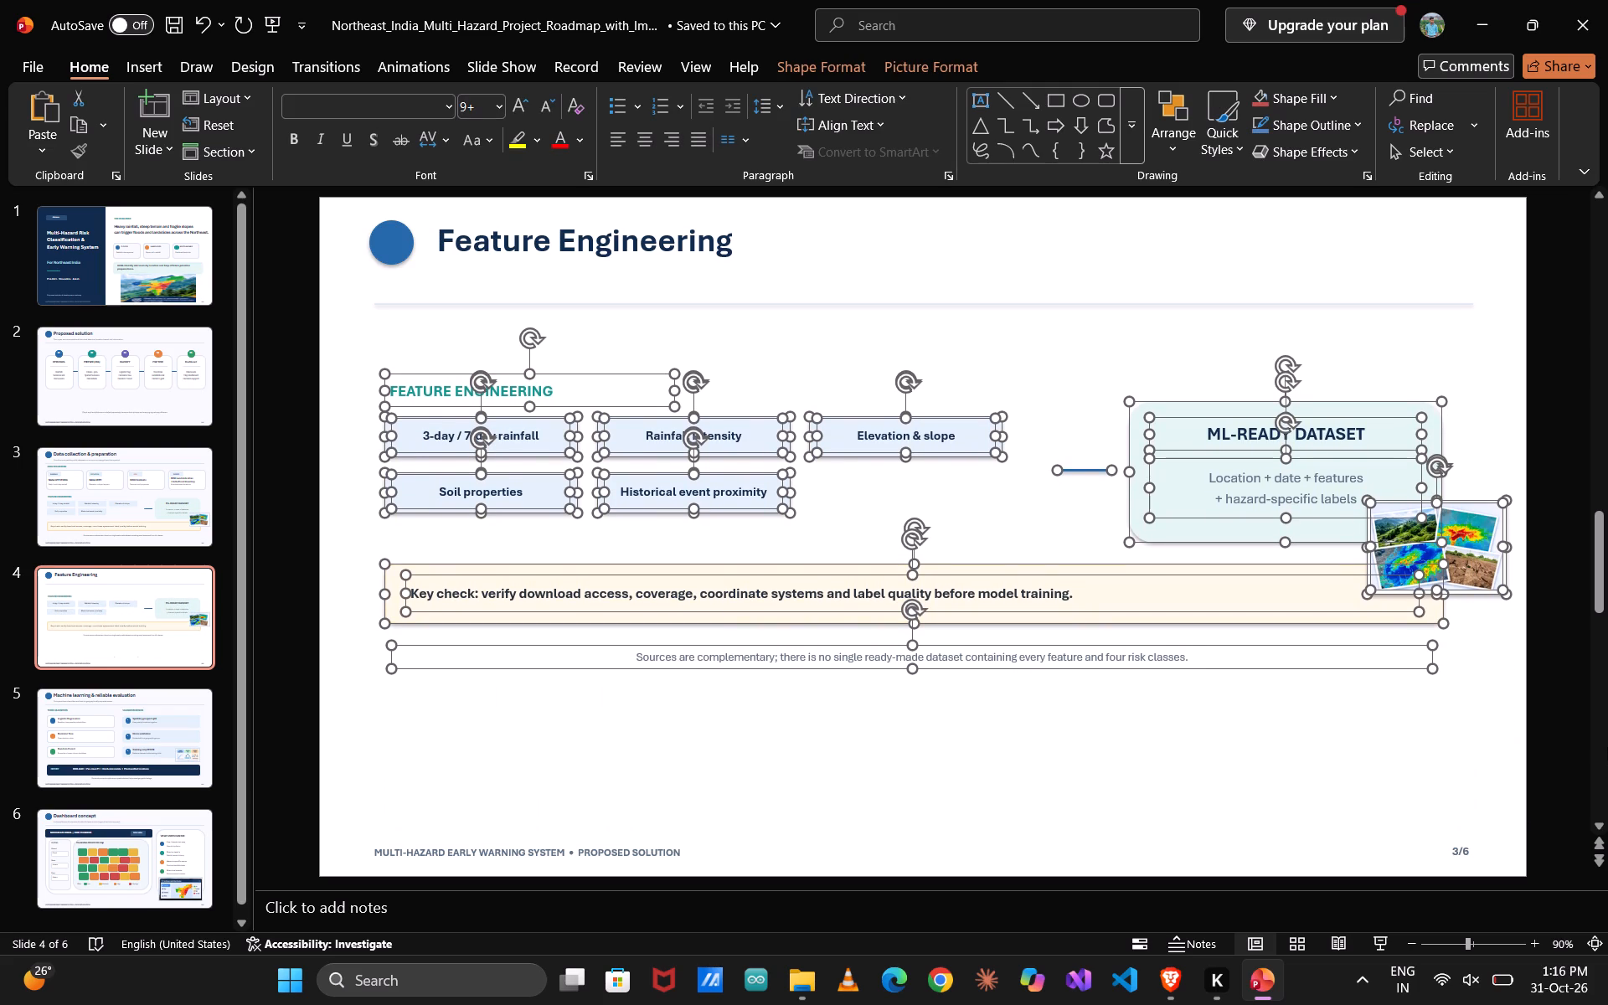
{"action": "left_click", "coordinate": [1533, 375]}
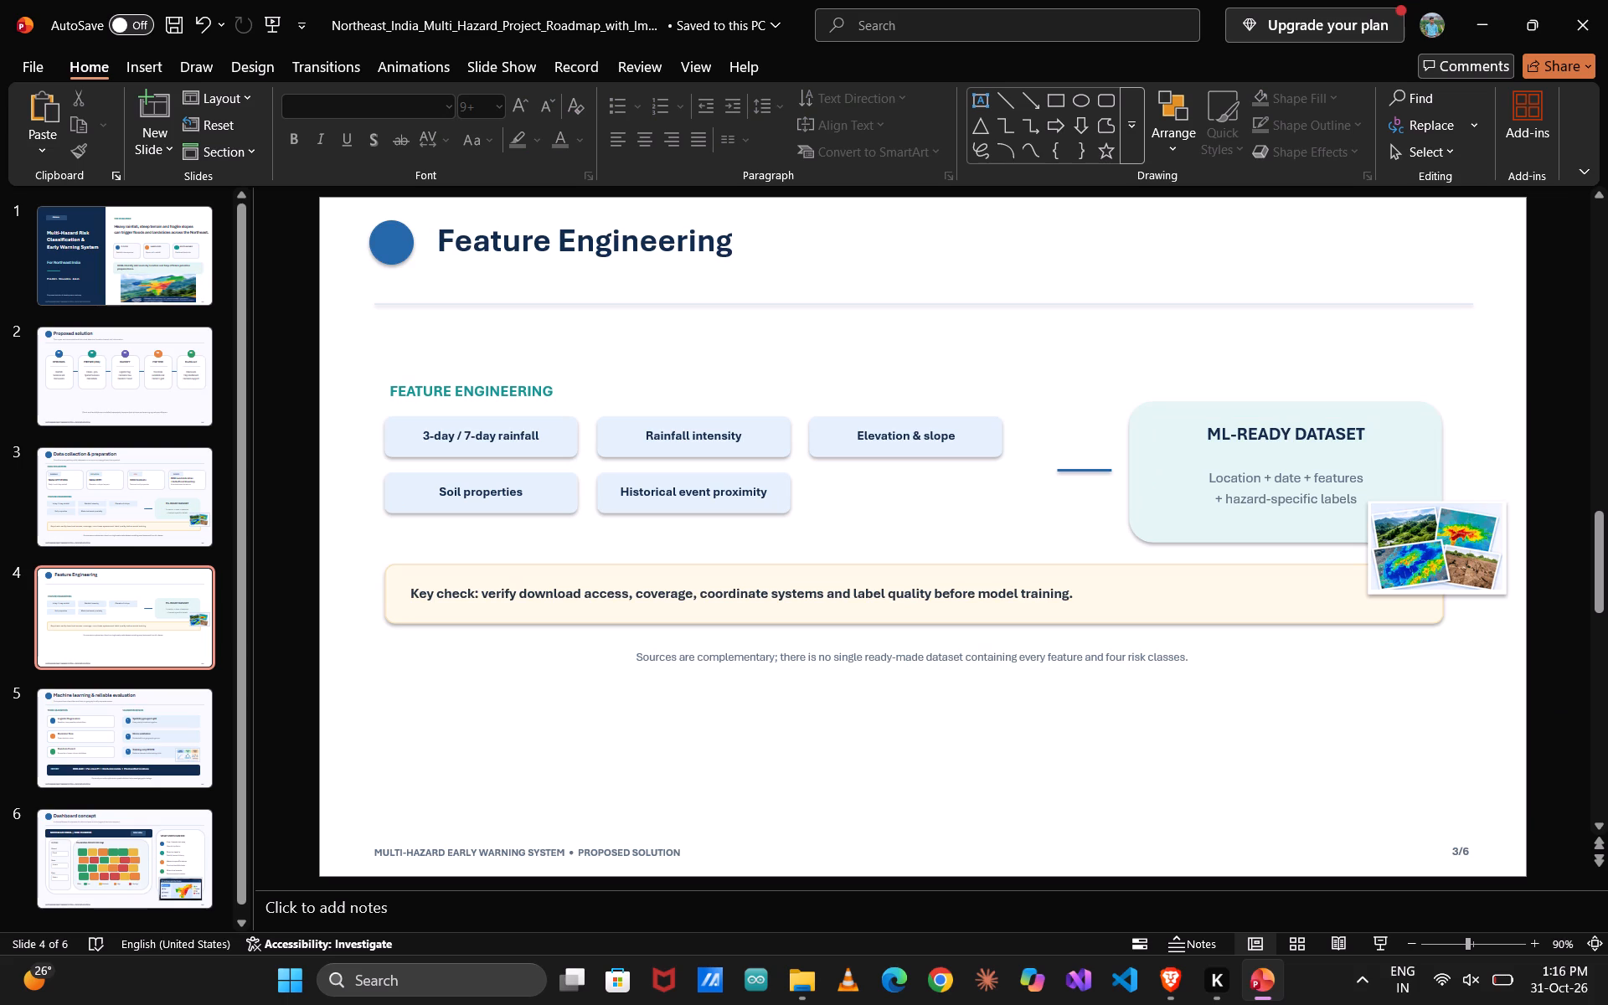
Move the cream background box of the "Key check" banner down below the sources note, just above the footer.
{"action": "left_click", "coordinate": [1045, 615]}
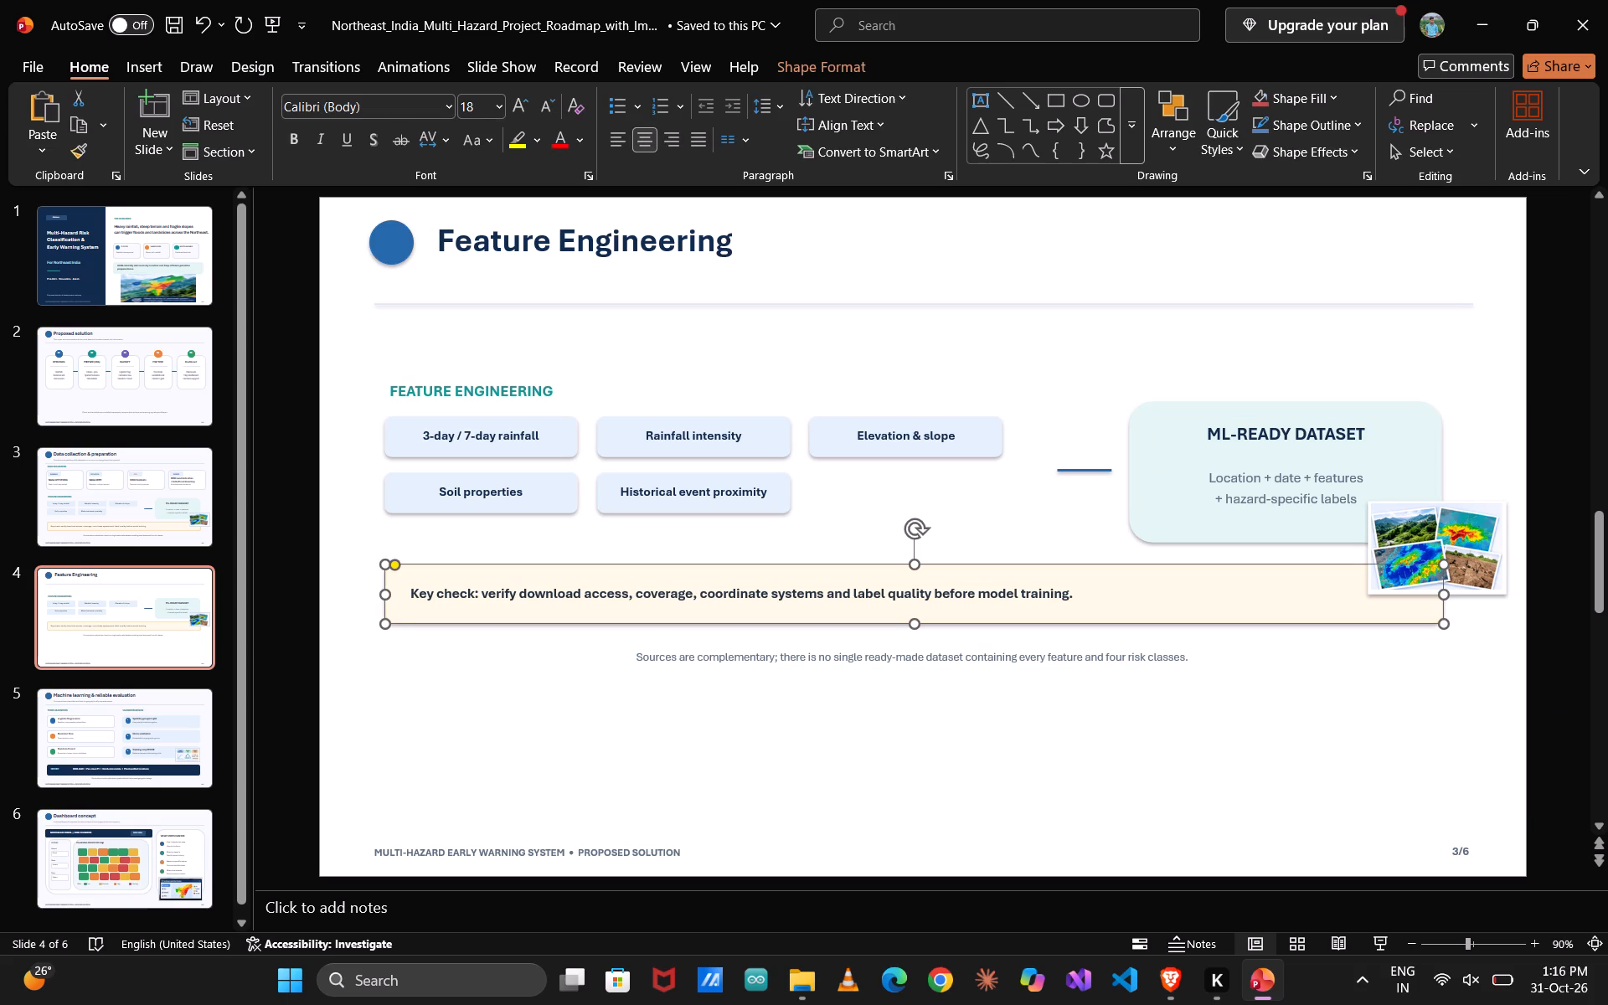
{"action": "key", "text": "Down"}
{"action": "key", "text": "Down"}
{"action": "key", "text": "Down"}
{"action": "key", "text": "Down"}
{"action": "key", "text": "Down"}
{"action": "key", "text": "Down"}
{"action": "key", "text": "Down"}
{"action": "key", "text": "Down"}
{"action": "key", "text": "Down"}
{"action": "key", "text": "Down"}
{"action": "key", "text": "Down"}
{"action": "key", "text": "Down"}
{"action": "key", "text": "Down"}
{"action": "key", "text": "Down"}
{"action": "key", "text": "Down"}
{"action": "key", "text": "Down"}
{"action": "key", "text": "Down"}
{"action": "key", "text": "Down"}
{"action": "key", "text": "Down"}
{"action": "key", "text": "Down"}
{"action": "key", "text": "Down"}
{"action": "key", "text": "Down"}
{"action": "key", "text": "Down"}
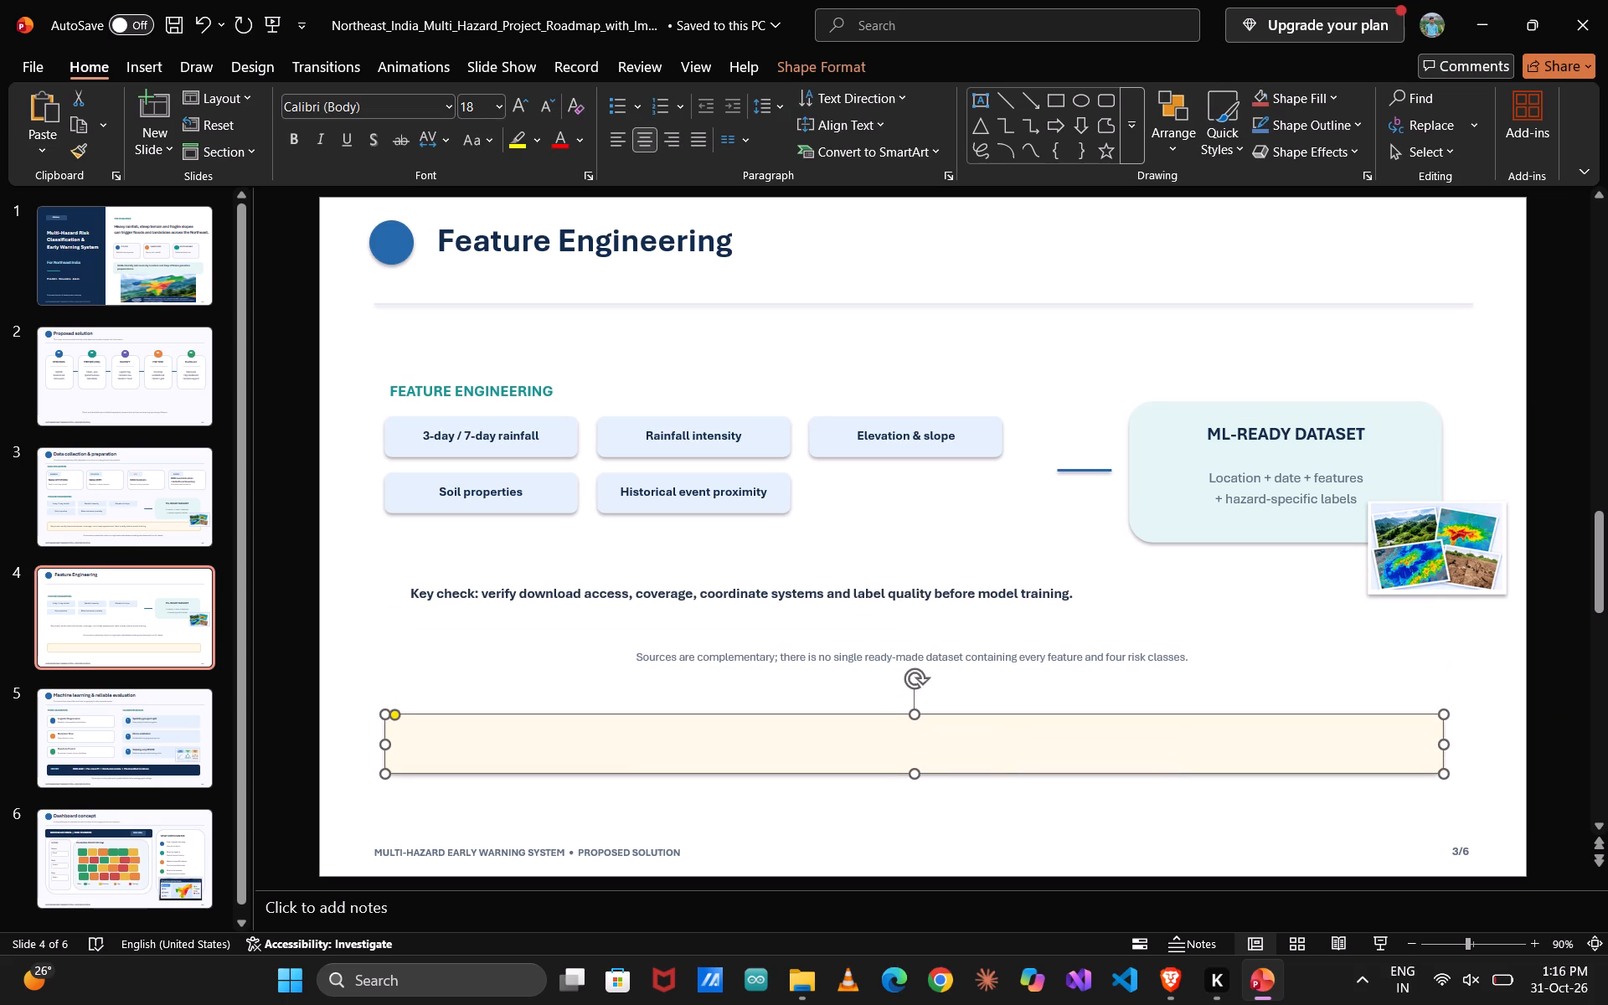
{"action": "key", "text": "Up"}
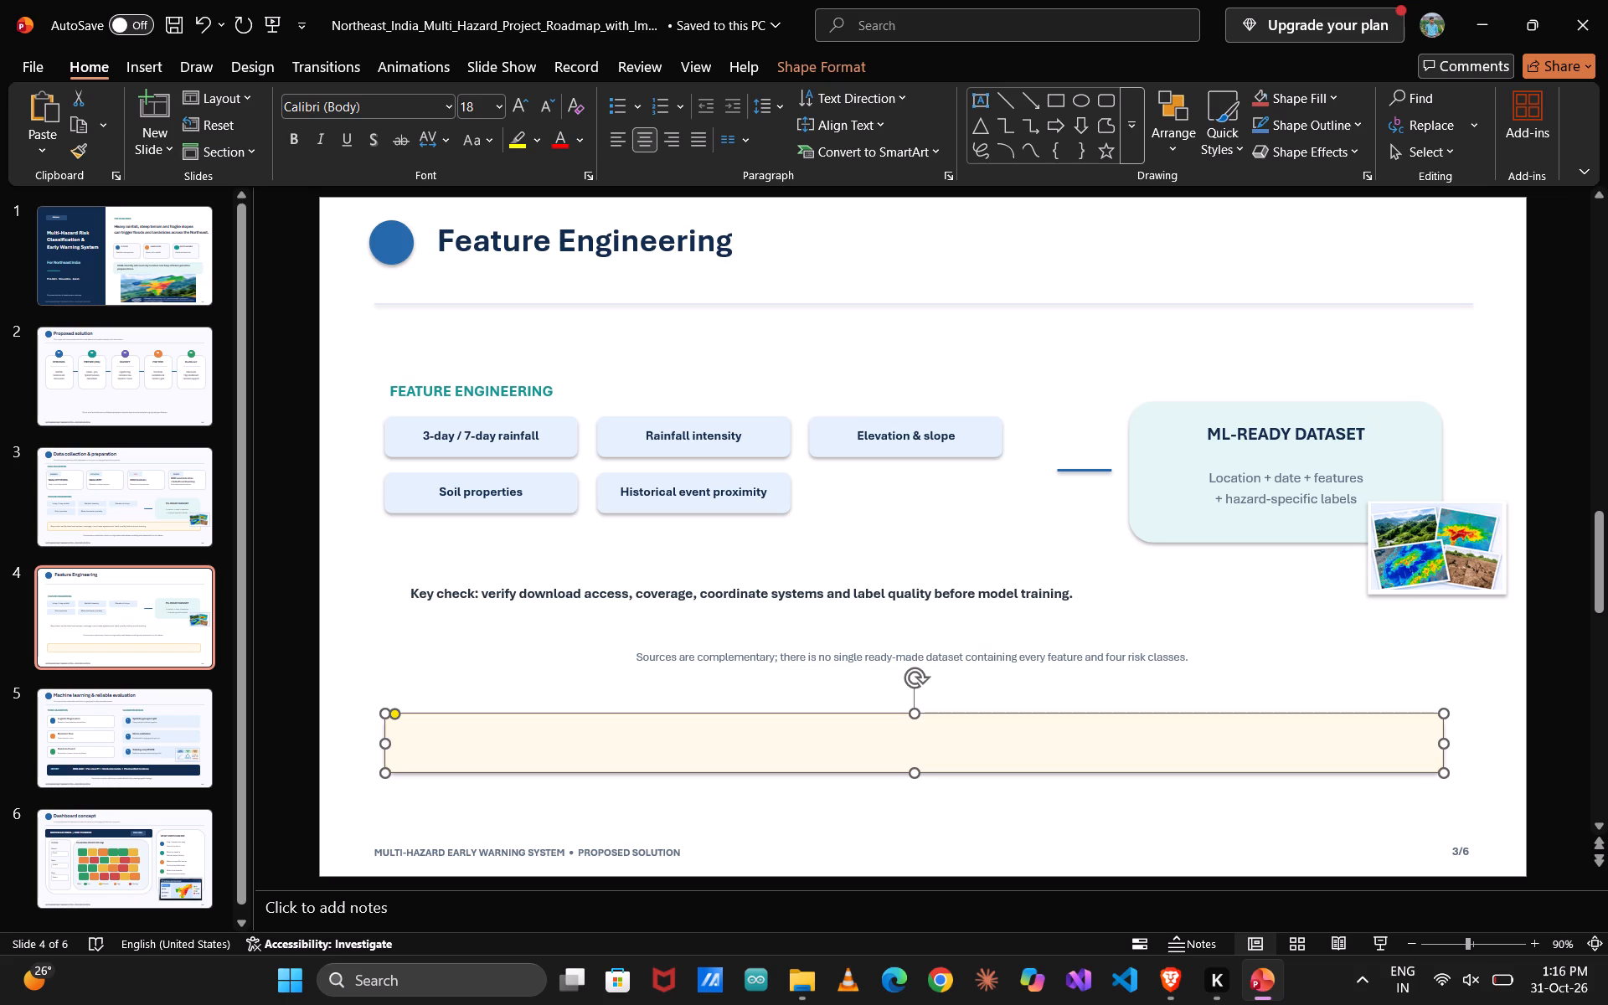
Move the "Key check" text down into the cream background box, vertically centred within it.
{"action": "left_click", "coordinate": [958, 586]}
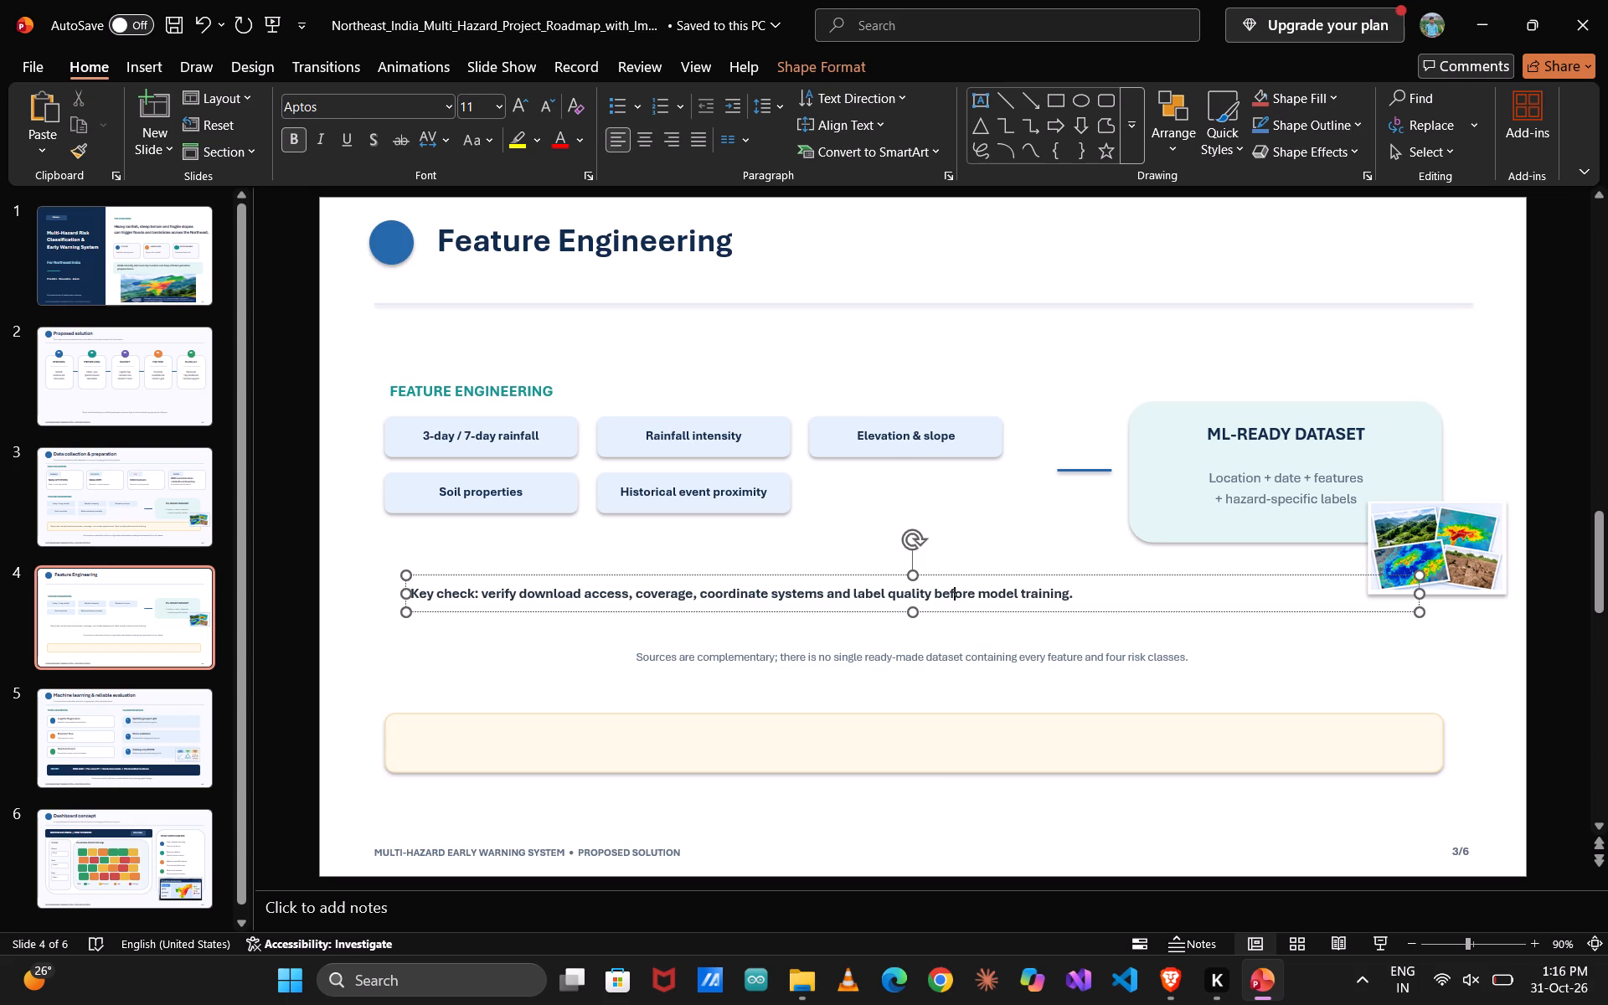
{"action": "key", "text": "Down"}
{"action": "left_click", "coordinate": [1136, 601]}
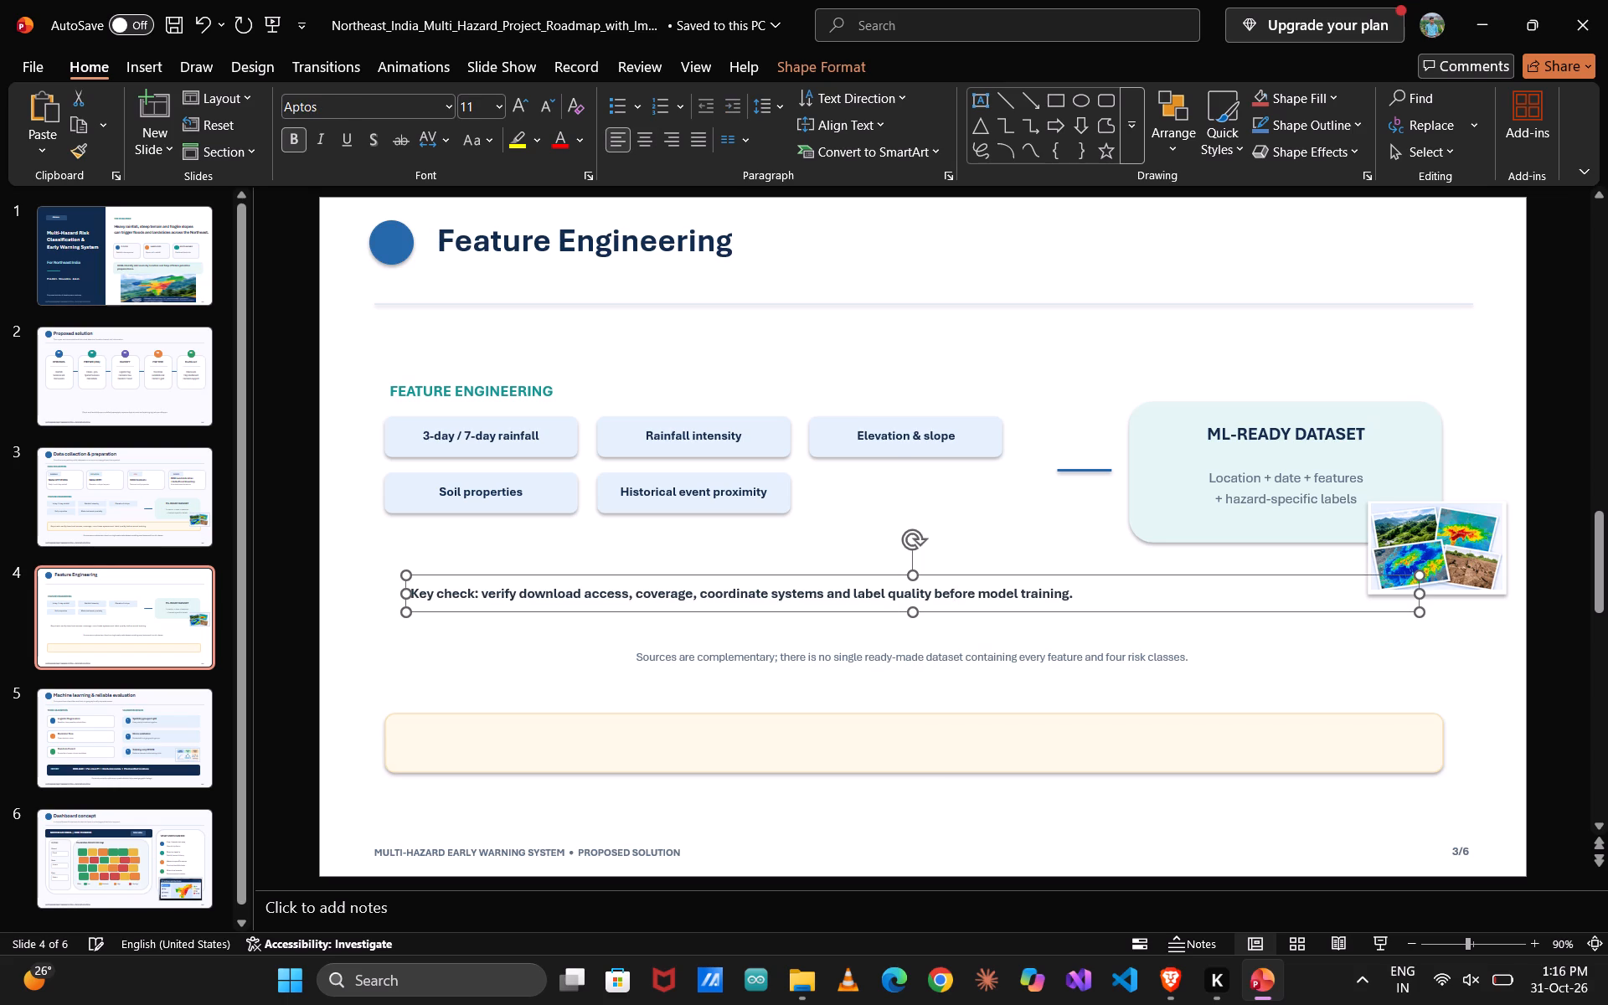
{"action": "key", "text": "Down"}
{"action": "key", "text": "Down"}
{"action": "key", "text": "Down"}
{"action": "key", "text": "Down"}
{"action": "key", "text": "Down"}
{"action": "key", "text": "Down"}
{"action": "key", "text": "Down"}
{"action": "key", "text": "Down"}
{"action": "key", "text": "Down"}
{"action": "key", "text": "Down"}
{"action": "key", "text": "Down"}
{"action": "key", "text": "Down"}
{"action": "key", "text": "Down"}
{"action": "key", "text": "Down"}
{"action": "key", "text": "Down"}
{"action": "key", "text": "Down"}
{"action": "key", "text": "Down"}
{"action": "key", "text": "Down"}
{"action": "key", "text": "Down"}
{"action": "key", "text": "Down"}
{"action": "key", "text": "Down"}
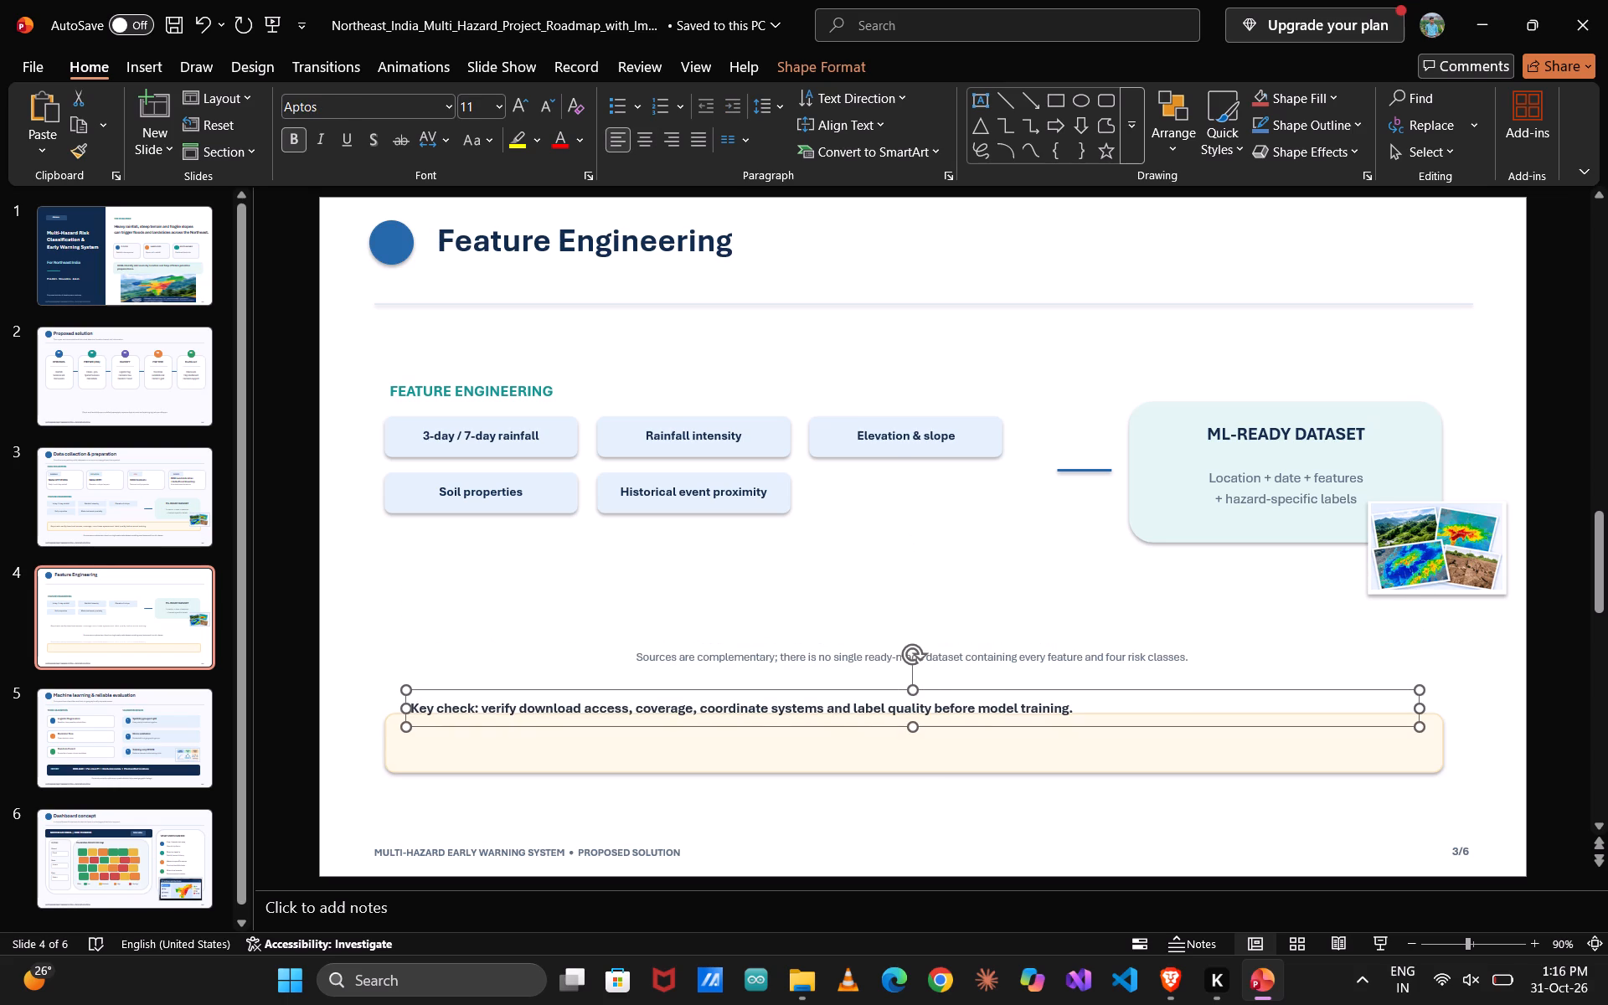
{"action": "key", "text": "Down"}
{"action": "key", "text": "Down"}
{"action": "key", "text": "Down"}
{"action": "key", "text": "Down"}
{"action": "key", "text": "Down"}
{"action": "key", "text": "Down"}
{"action": "key", "text": "Down"}
{"action": "key", "text": "Down"}
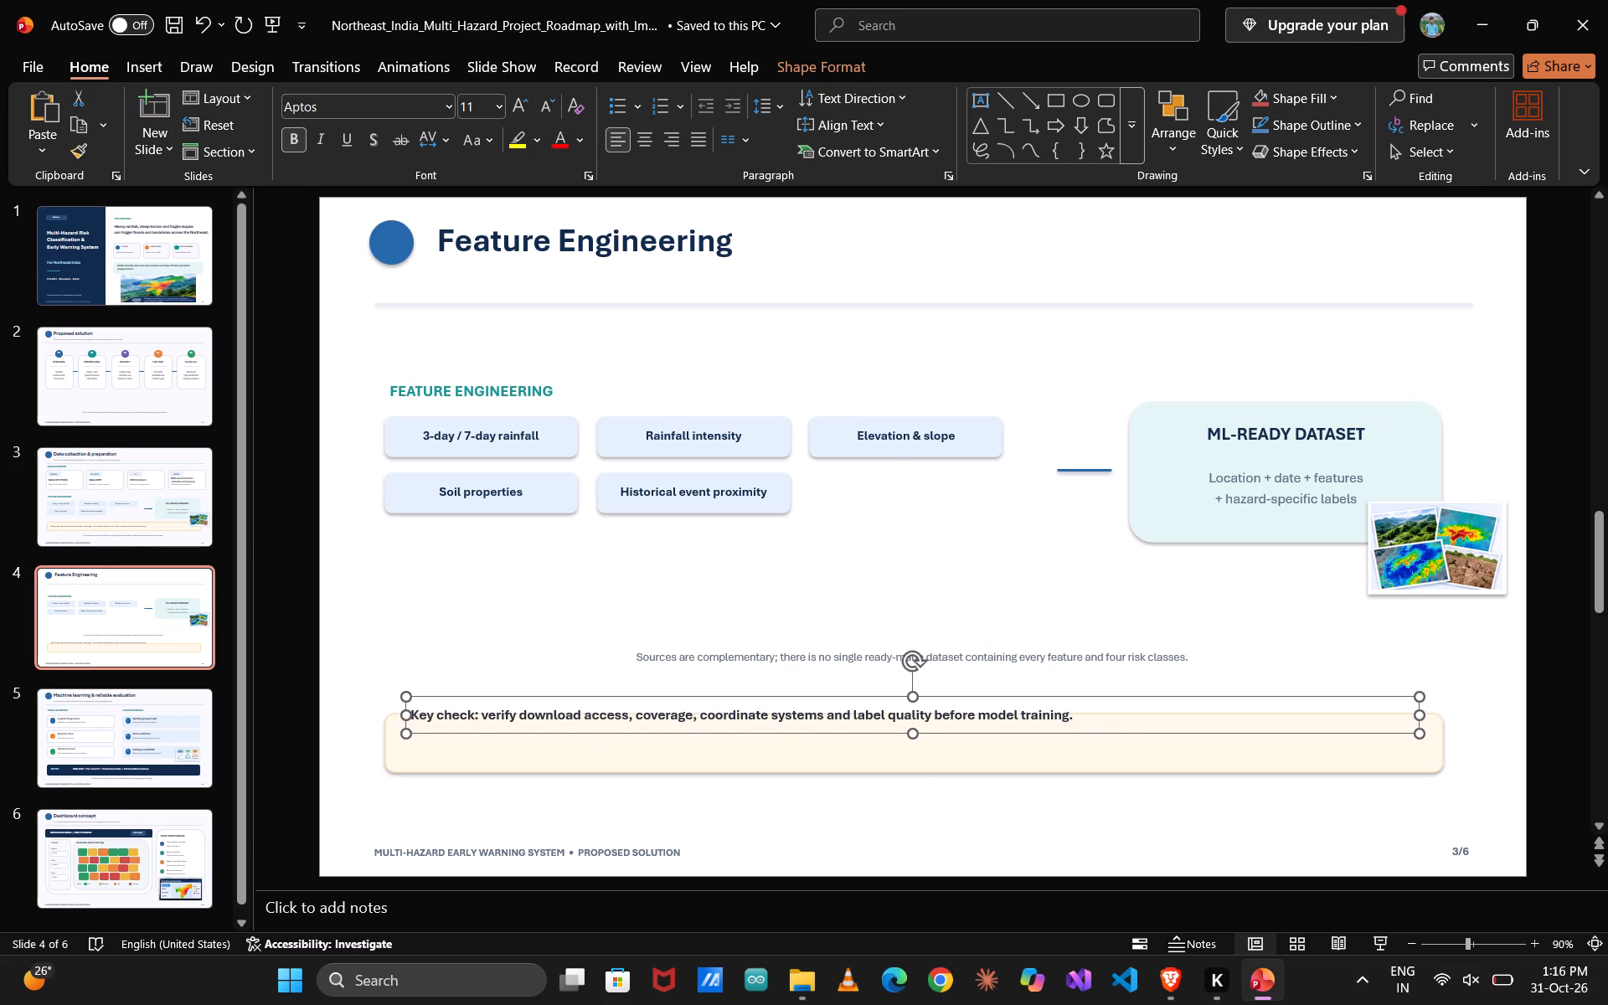
{"action": "key", "text": "Down"}
{"action": "key", "text": "Down"}
{"action": "key", "text": "Down"}
{"action": "key", "text": "Down"}
{"action": "key", "text": "Down"}
{"action": "key", "text": "Down"}
{"action": "key", "text": "Down"}
{"action": "key", "text": "Down"}
{"action": "key", "text": "Down"}
{"action": "key", "text": "Down"}
{"action": "key", "text": "Down"}
{"action": "key", "text": "Down"}
{"action": "key", "text": "Down"}
{"action": "key", "text": "Down"}
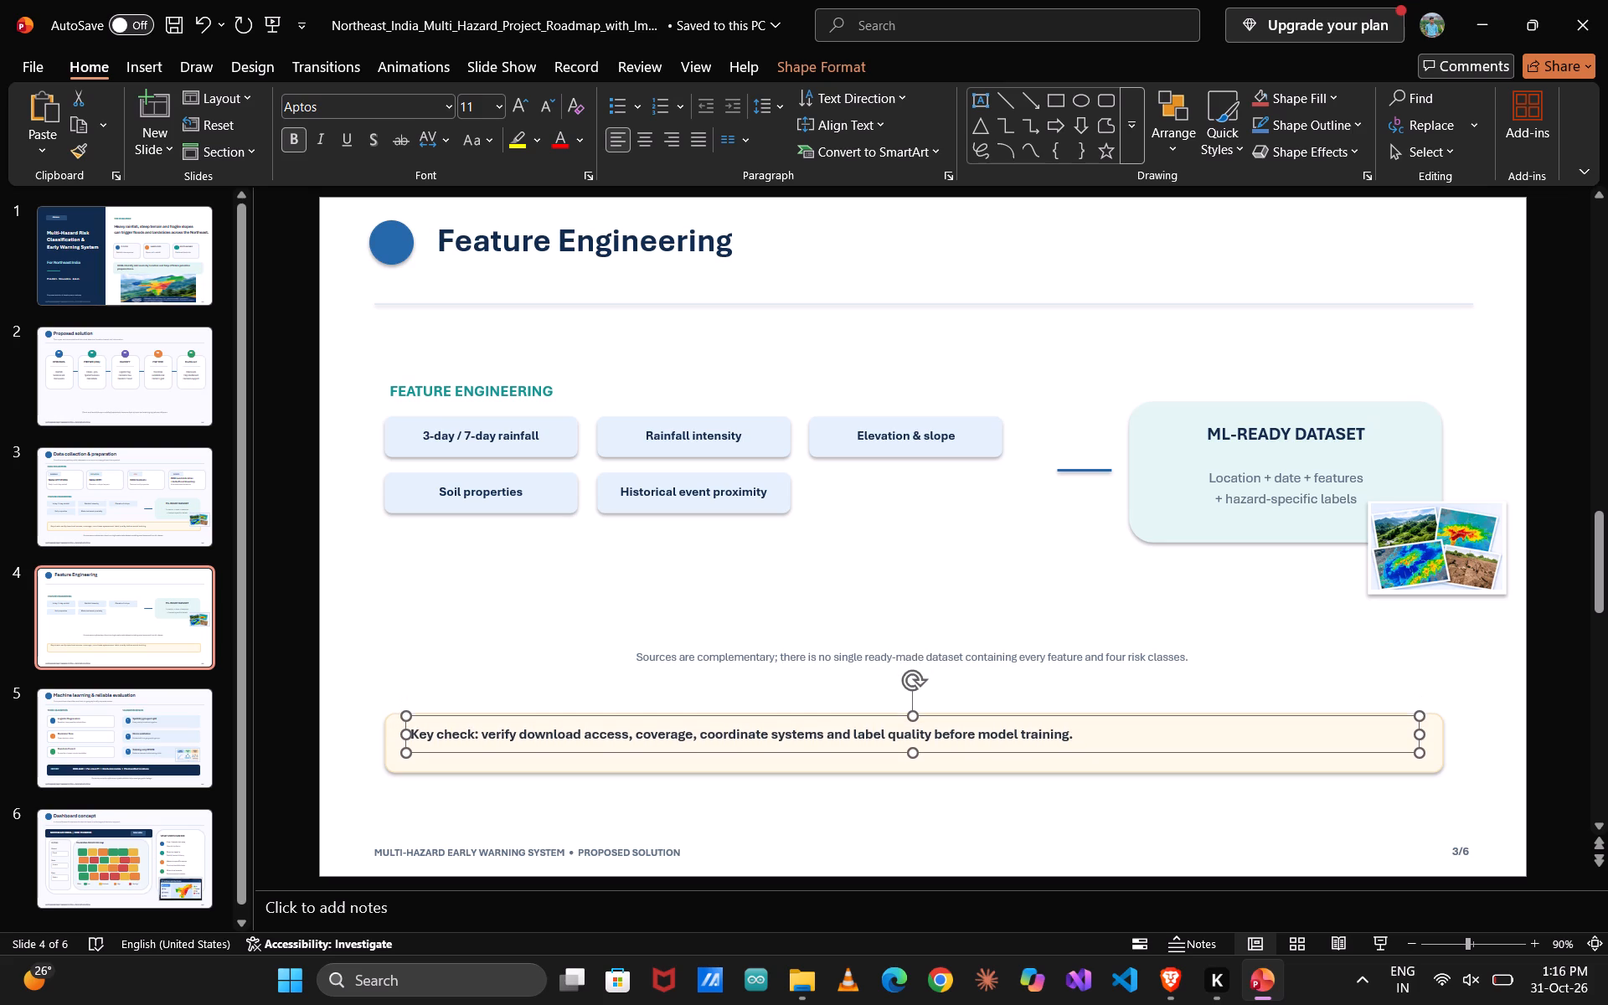
{"action": "key", "text": "Down"}
{"action": "key", "text": "Down"}
{"action": "key", "text": "Down"}
{"action": "key", "text": "Down"}
{"action": "key", "text": "Down"}
{"action": "key", "text": "Down"}
{"action": "key", "text": "Down"}
{"action": "key", "text": "Down"}
{"action": "key", "text": "Down"}
{"action": "key", "text": "Down"}
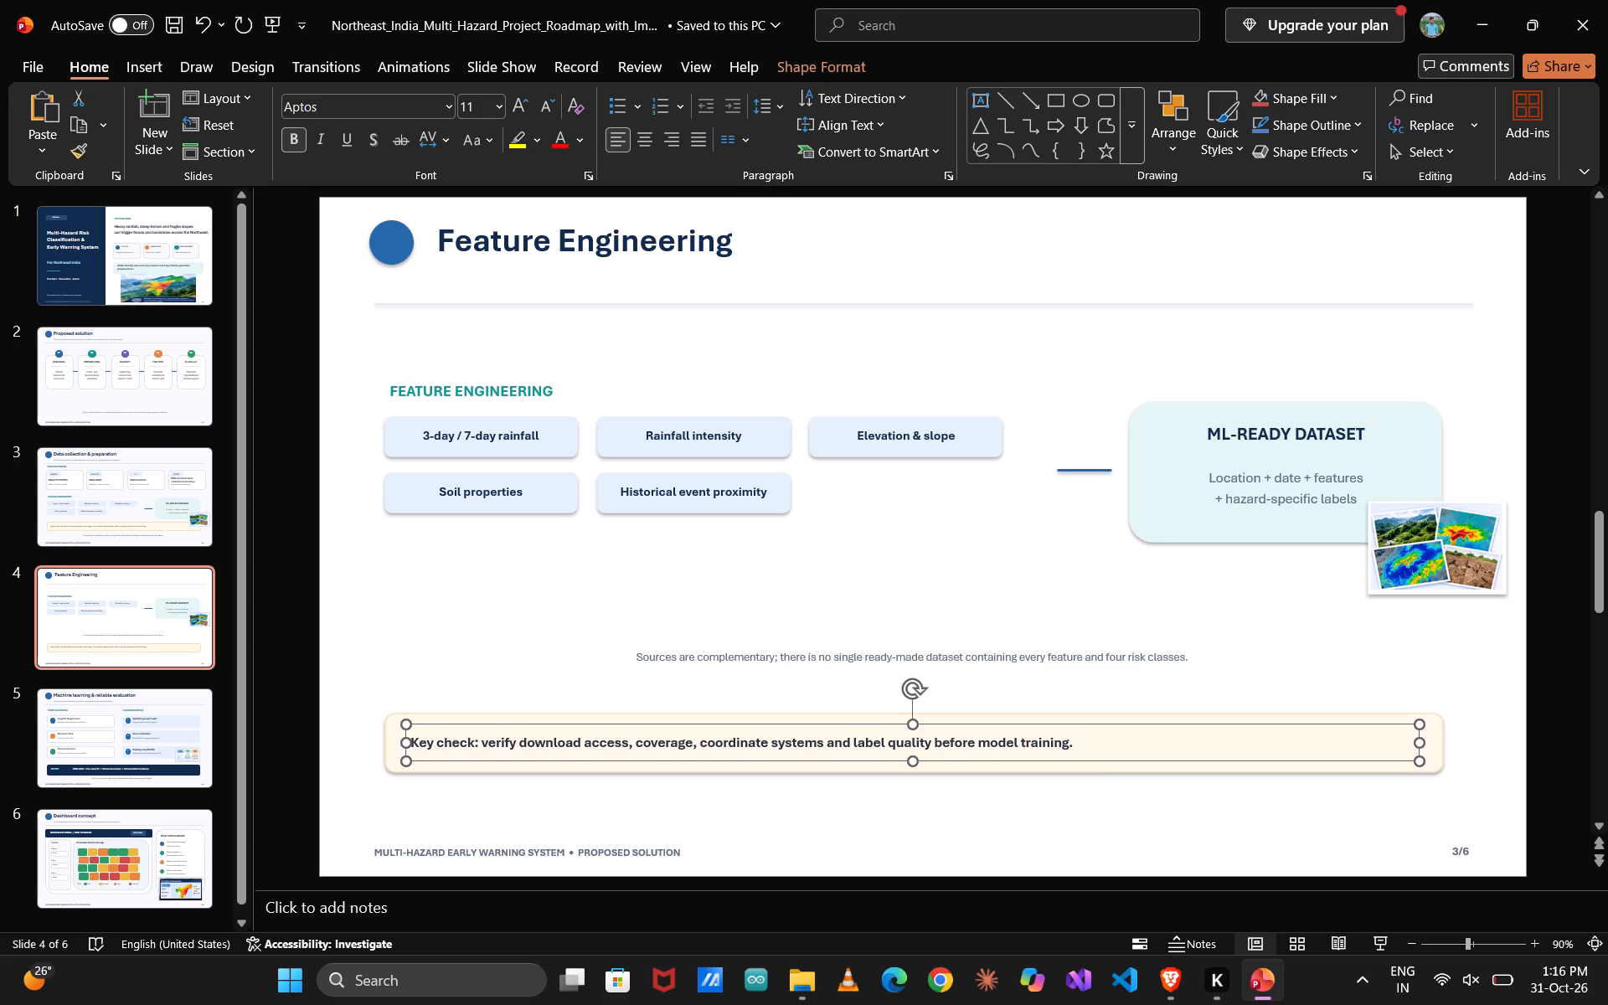
{"action": "key", "text": "Down"}
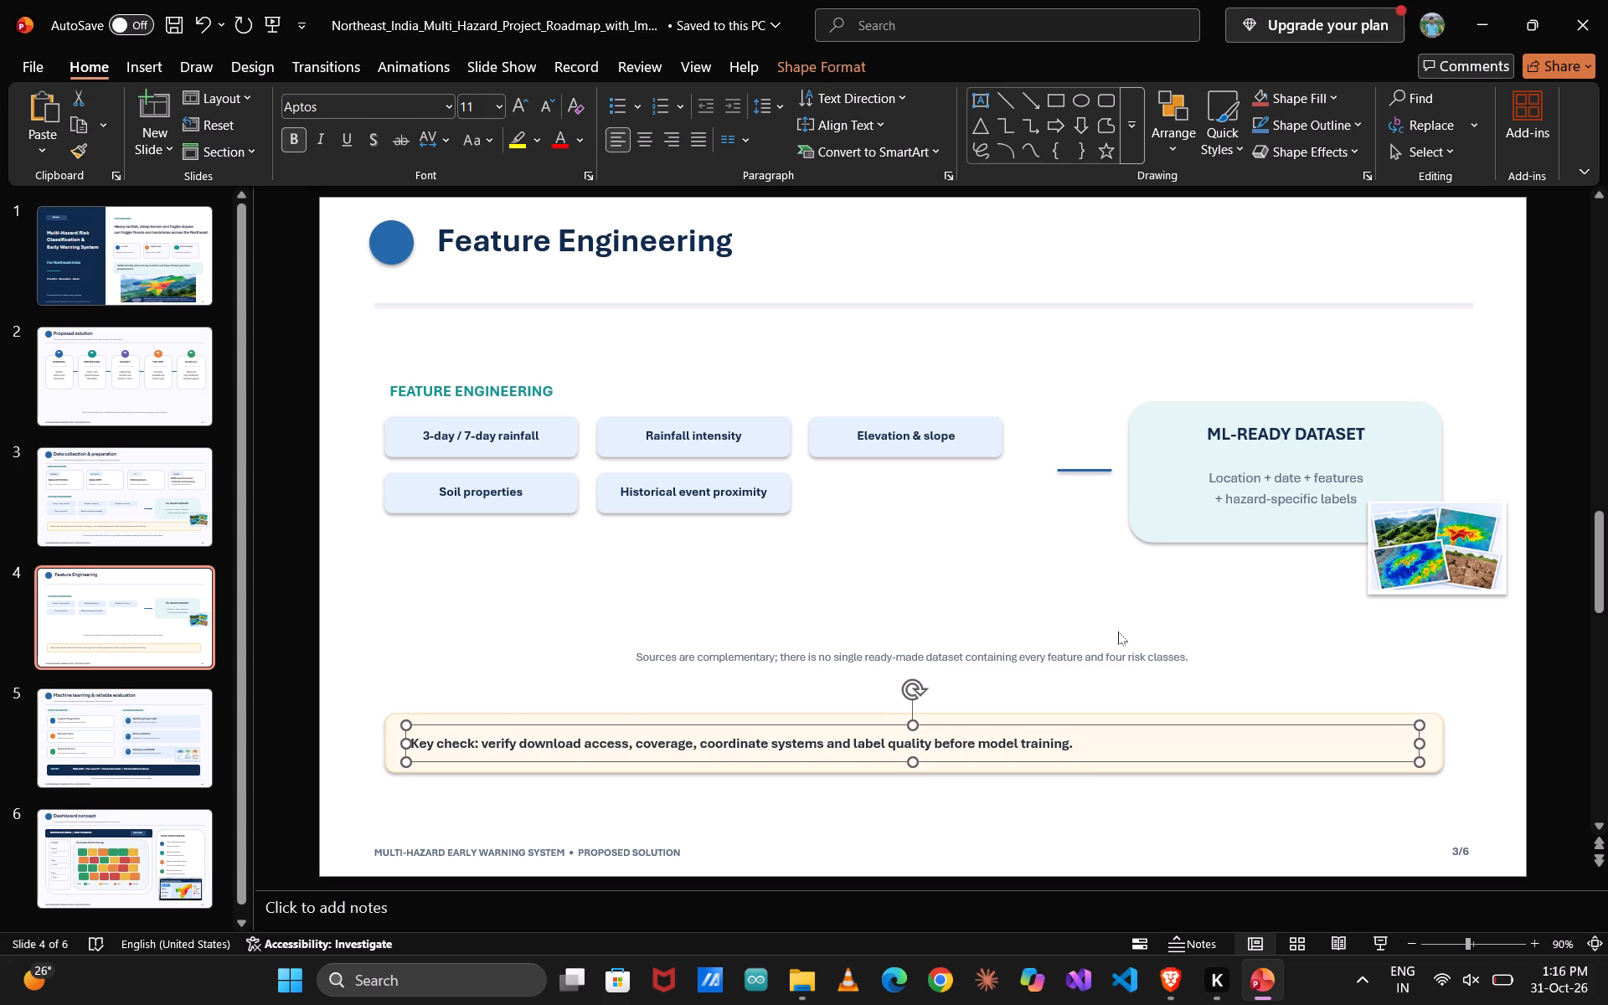
Move the "Sources are complementary" note down below the "Key check" banner, just above the footer.
{"action": "left_click", "coordinate": [1111, 643]}
{"action": "key", "text": "Down"}
{"action": "key", "text": "Down"}
{"action": "key", "text": "Down"}
{"action": "key", "text": "Down"}
{"action": "key", "text": "Down"}
{"action": "key", "text": "Down"}
{"action": "key", "text": "Down"}
{"action": "key", "text": "Down"}
{"action": "key", "text": "Down"}
{"action": "key", "text": "Down"}
{"action": "key", "text": "Down"}
{"action": "key", "text": "Down"}
{"action": "key", "text": "Down"}
{"action": "key", "text": "Down"}
{"action": "key", "text": "Down"}
{"action": "key", "text": "Down"}
{"action": "key", "text": "Down"}
{"action": "key", "text": "Down"}
{"action": "key", "text": "Down"}
{"action": "key", "text": "Down"}
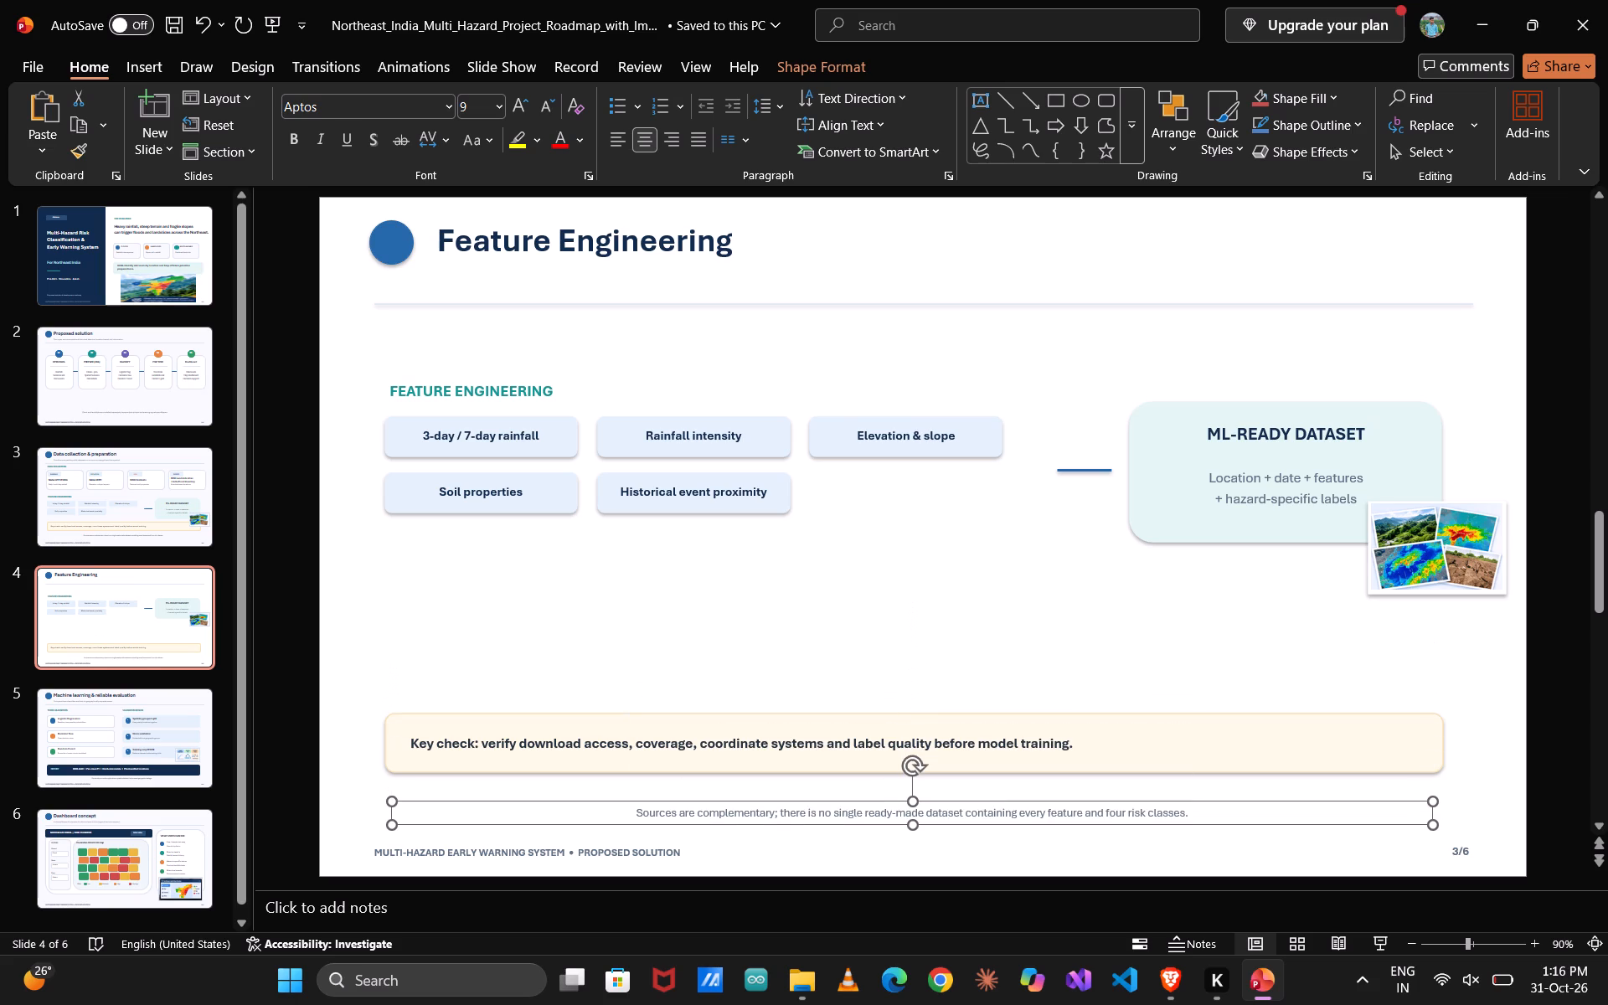
{"action": "left_click", "coordinate": [1203, 590]}
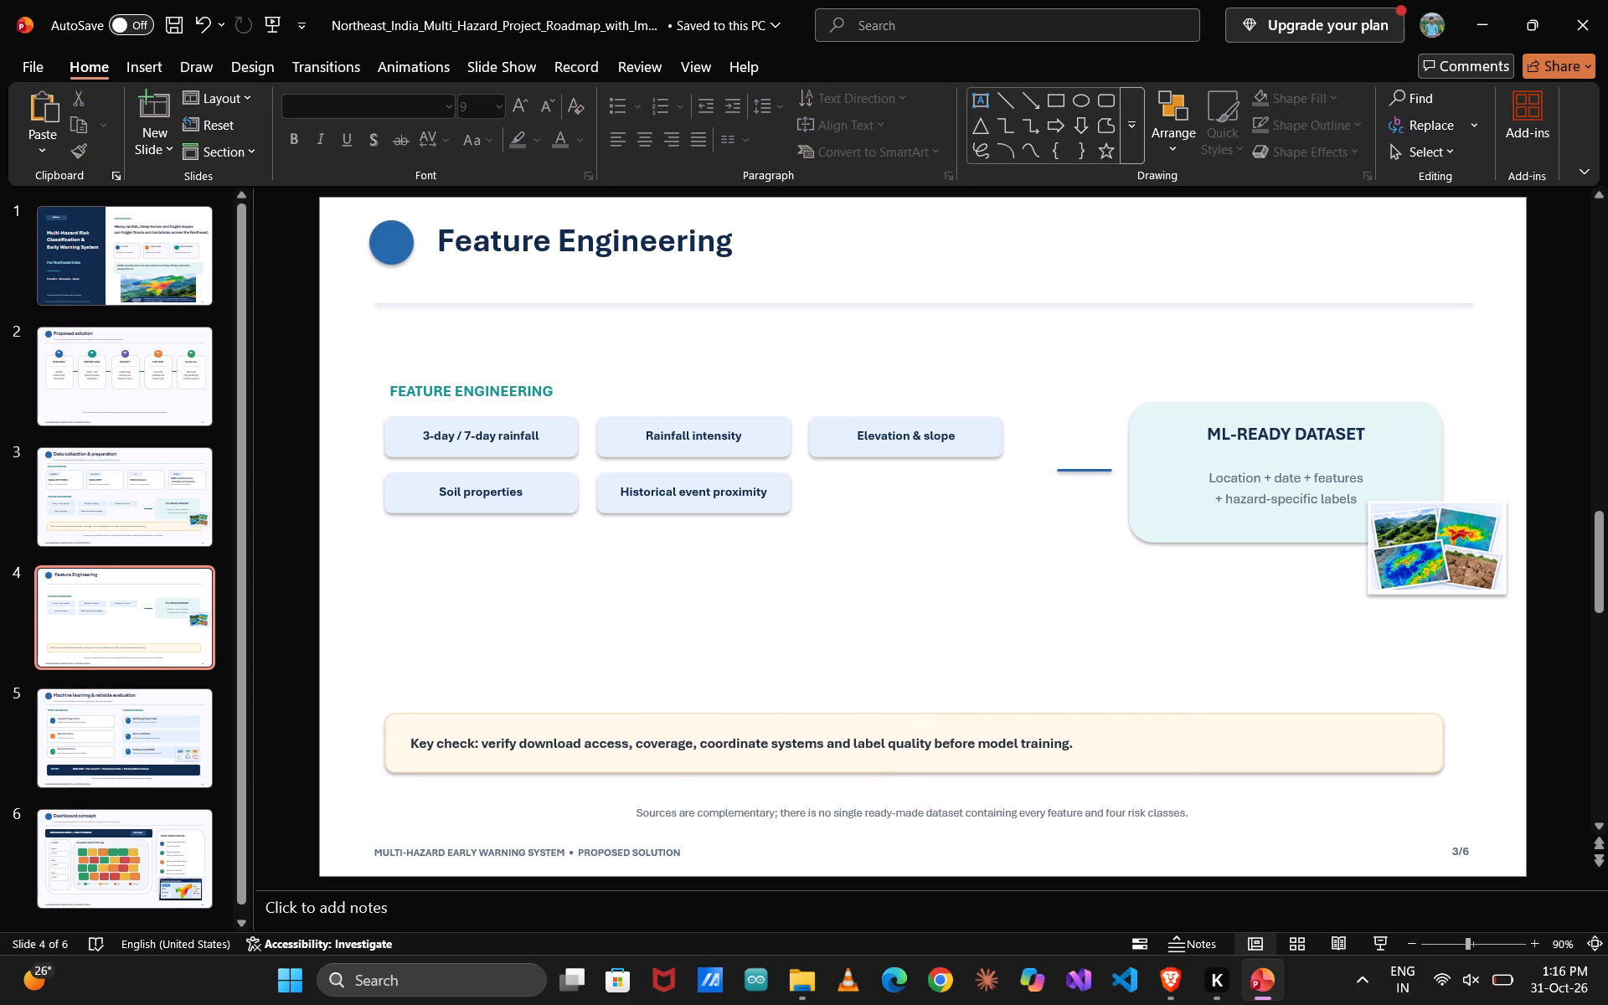
Delete the four-photo collage and its white backing frame overlapping the "ML-READY DATASET" card.
{"action": "left_click", "coordinate": [1436, 547]}
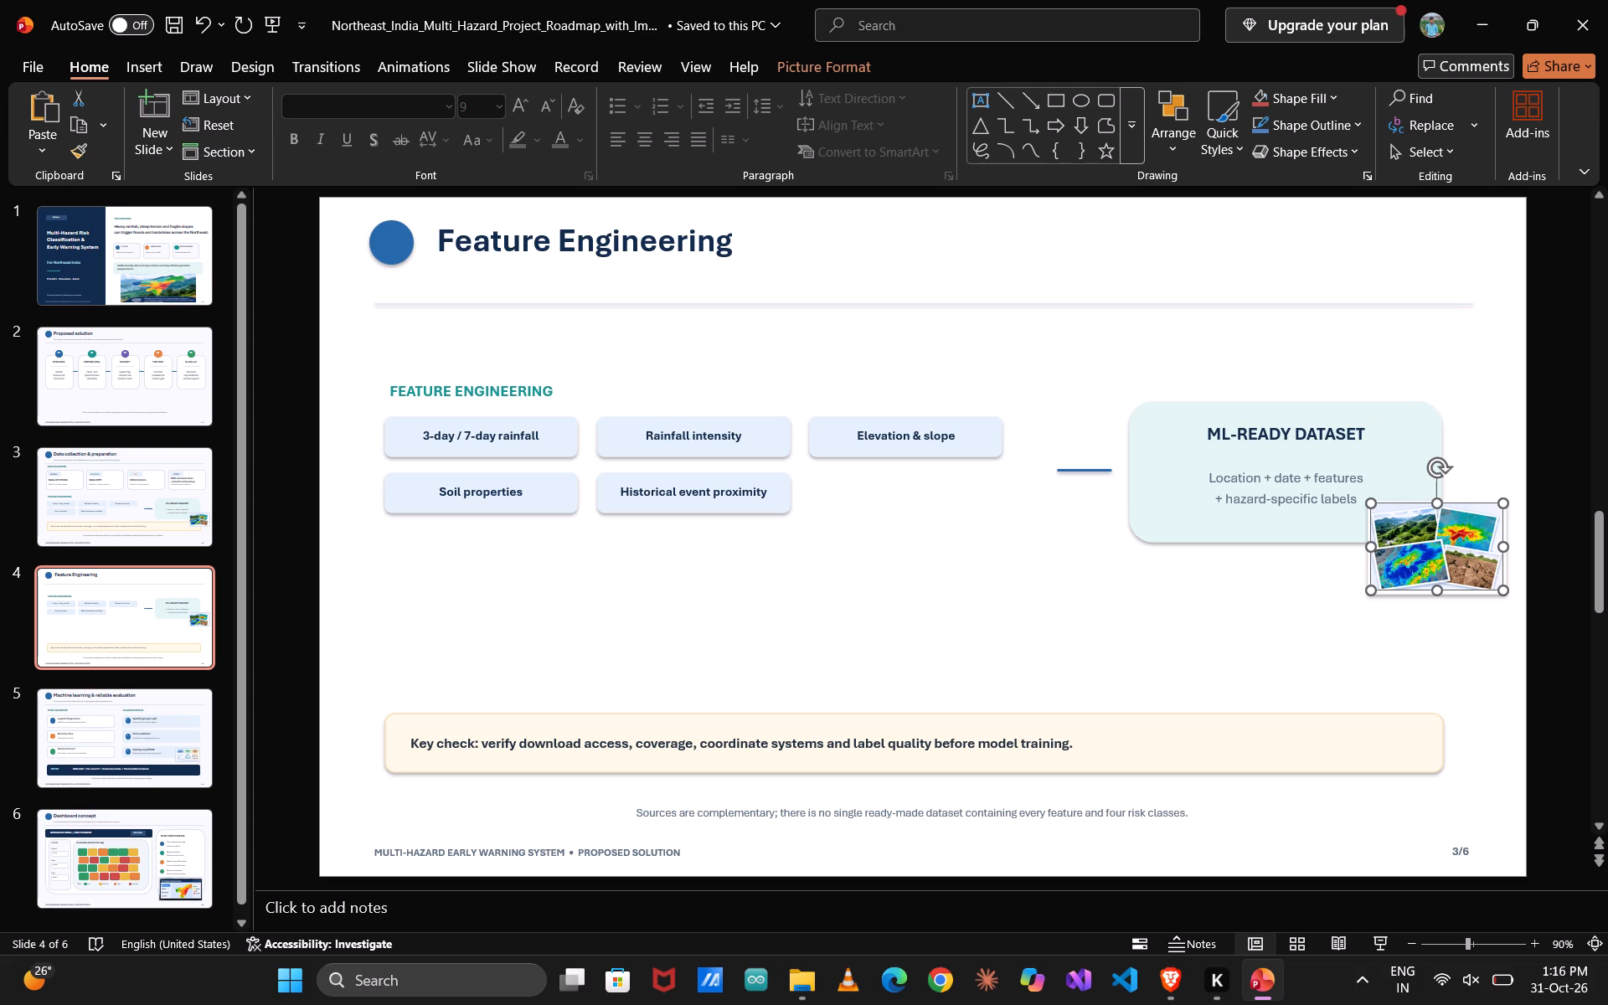
{"action": "key", "text": "Delete"}
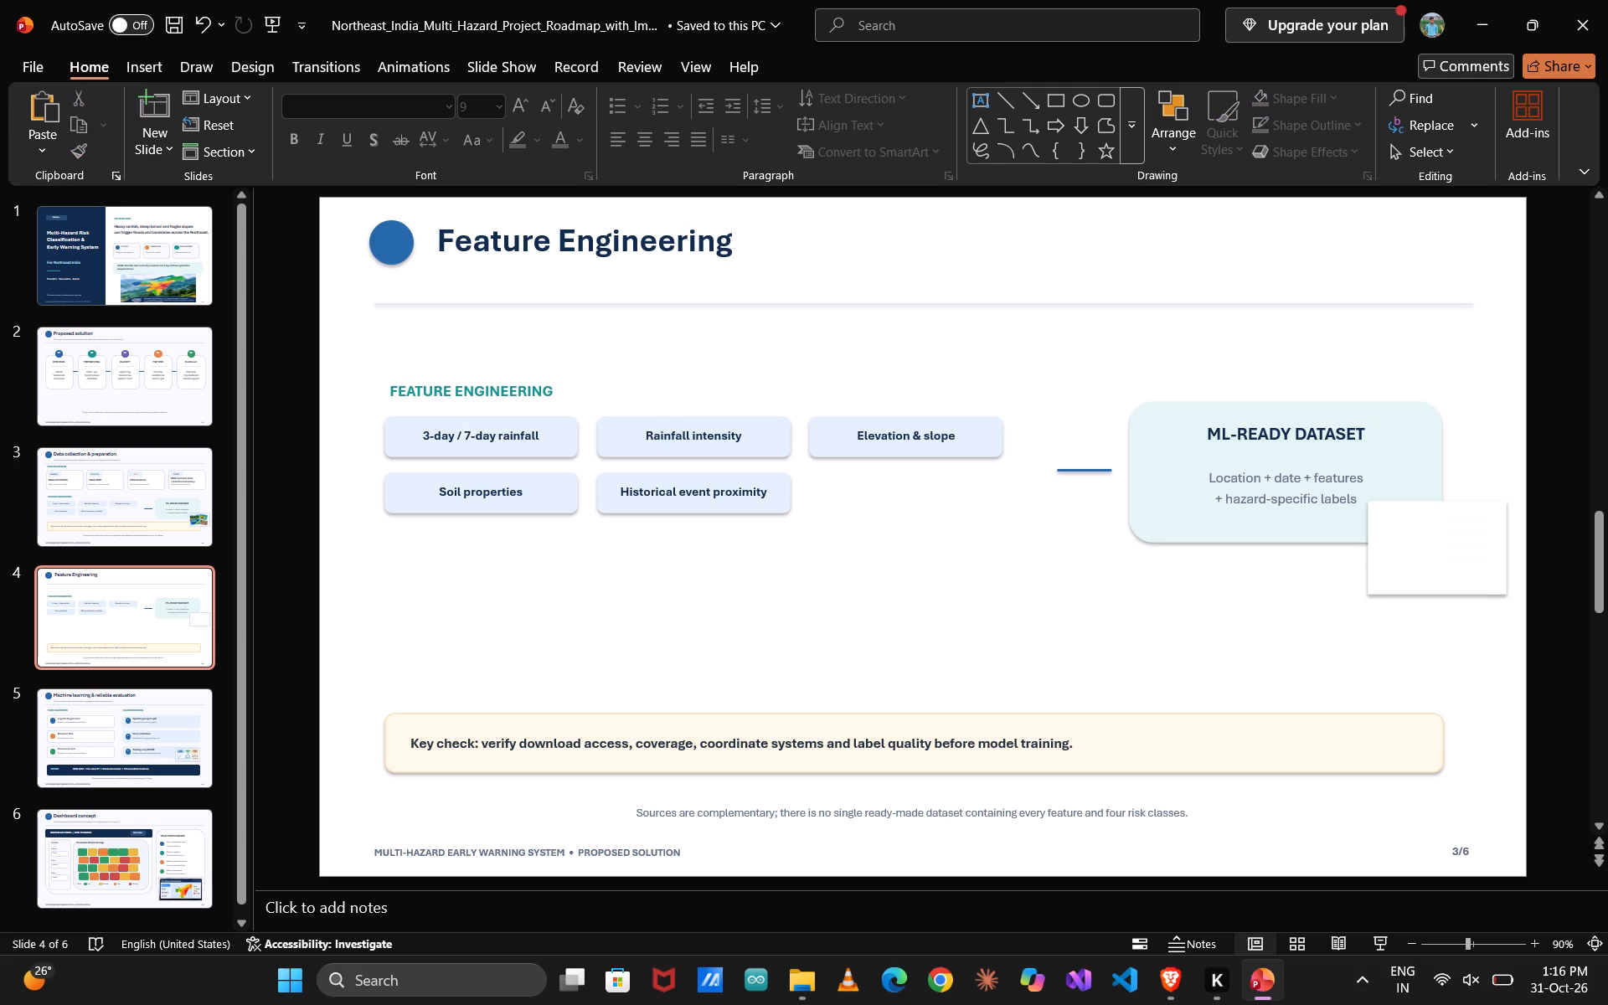
{"action": "left_click", "coordinate": [1436, 547]}
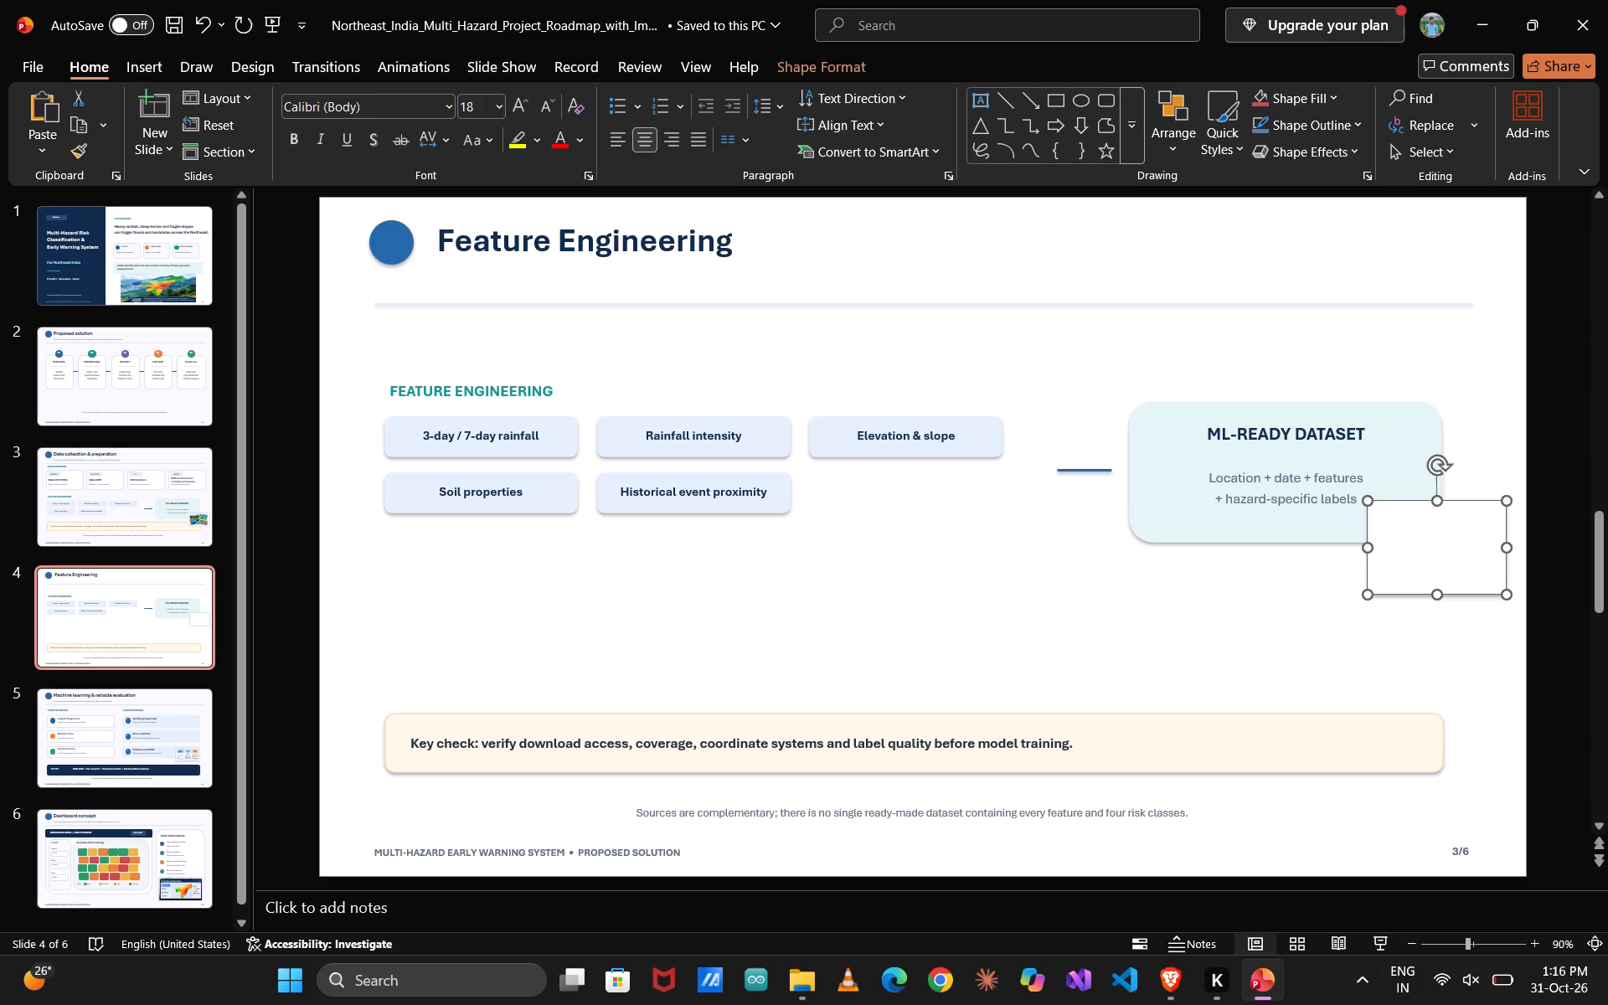
{"action": "key", "text": "Delete"}
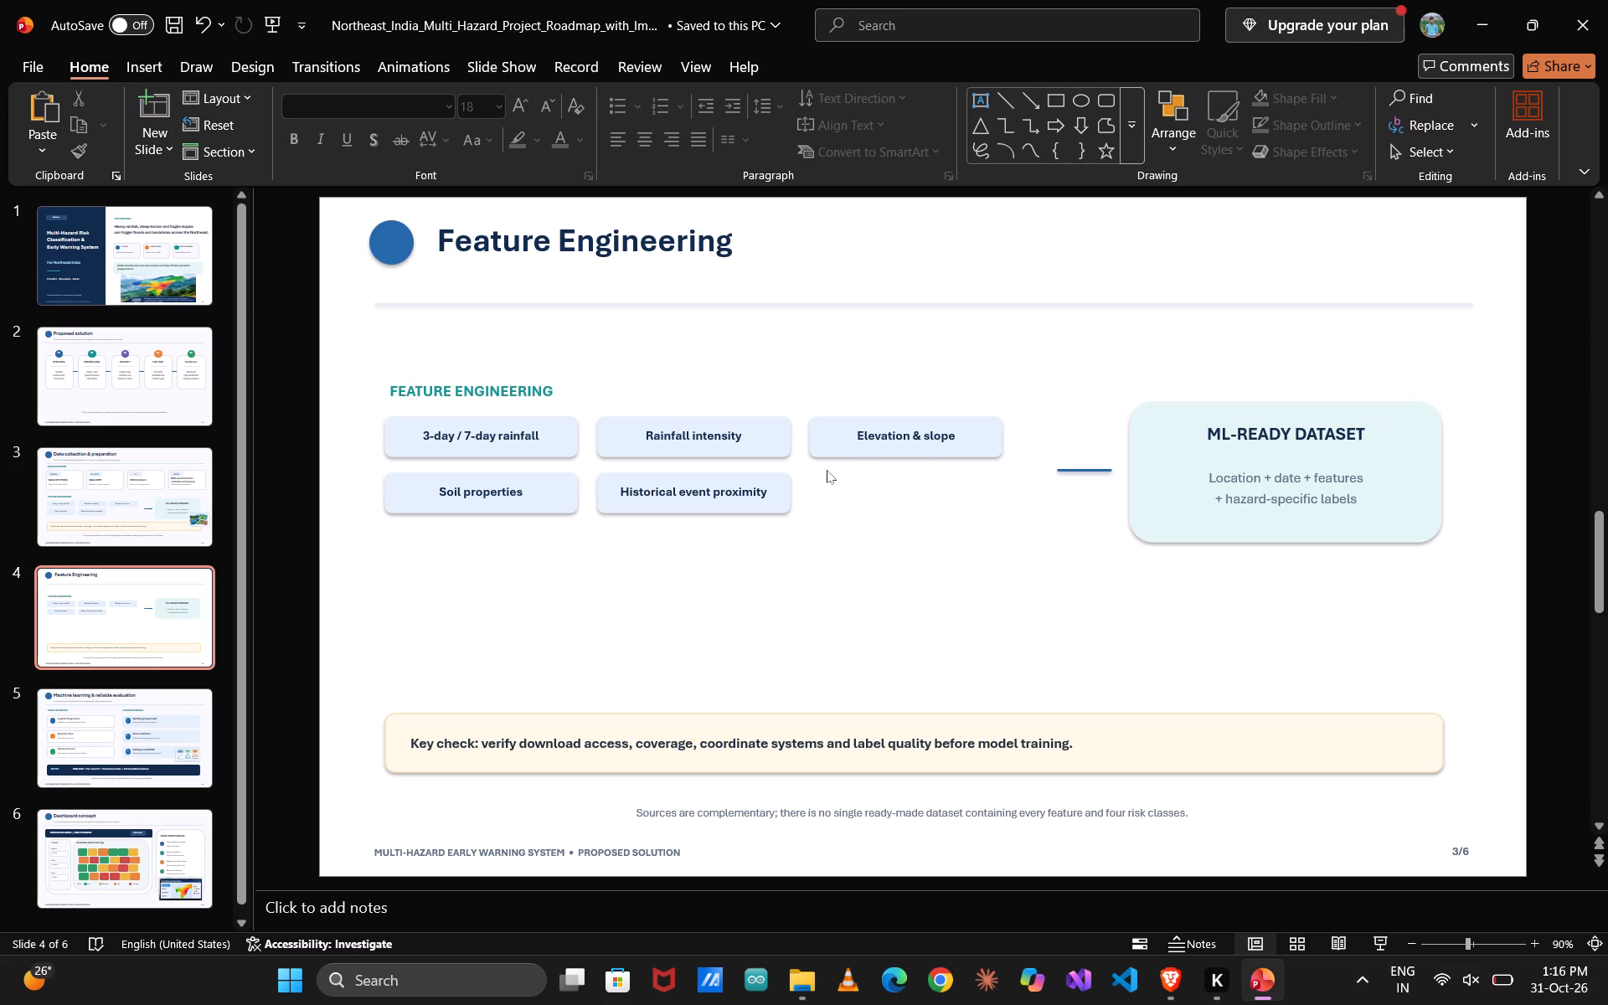
Move the "Elevation & slope" card with its text into a third row, centred beneath "Soil properties" and "Historical event proximity".
{"action": "left_click_drag", "start_coordinate": [900, 431], "coordinate": [935, 496]}
{"action": "left_click", "coordinate": [935, 496]}
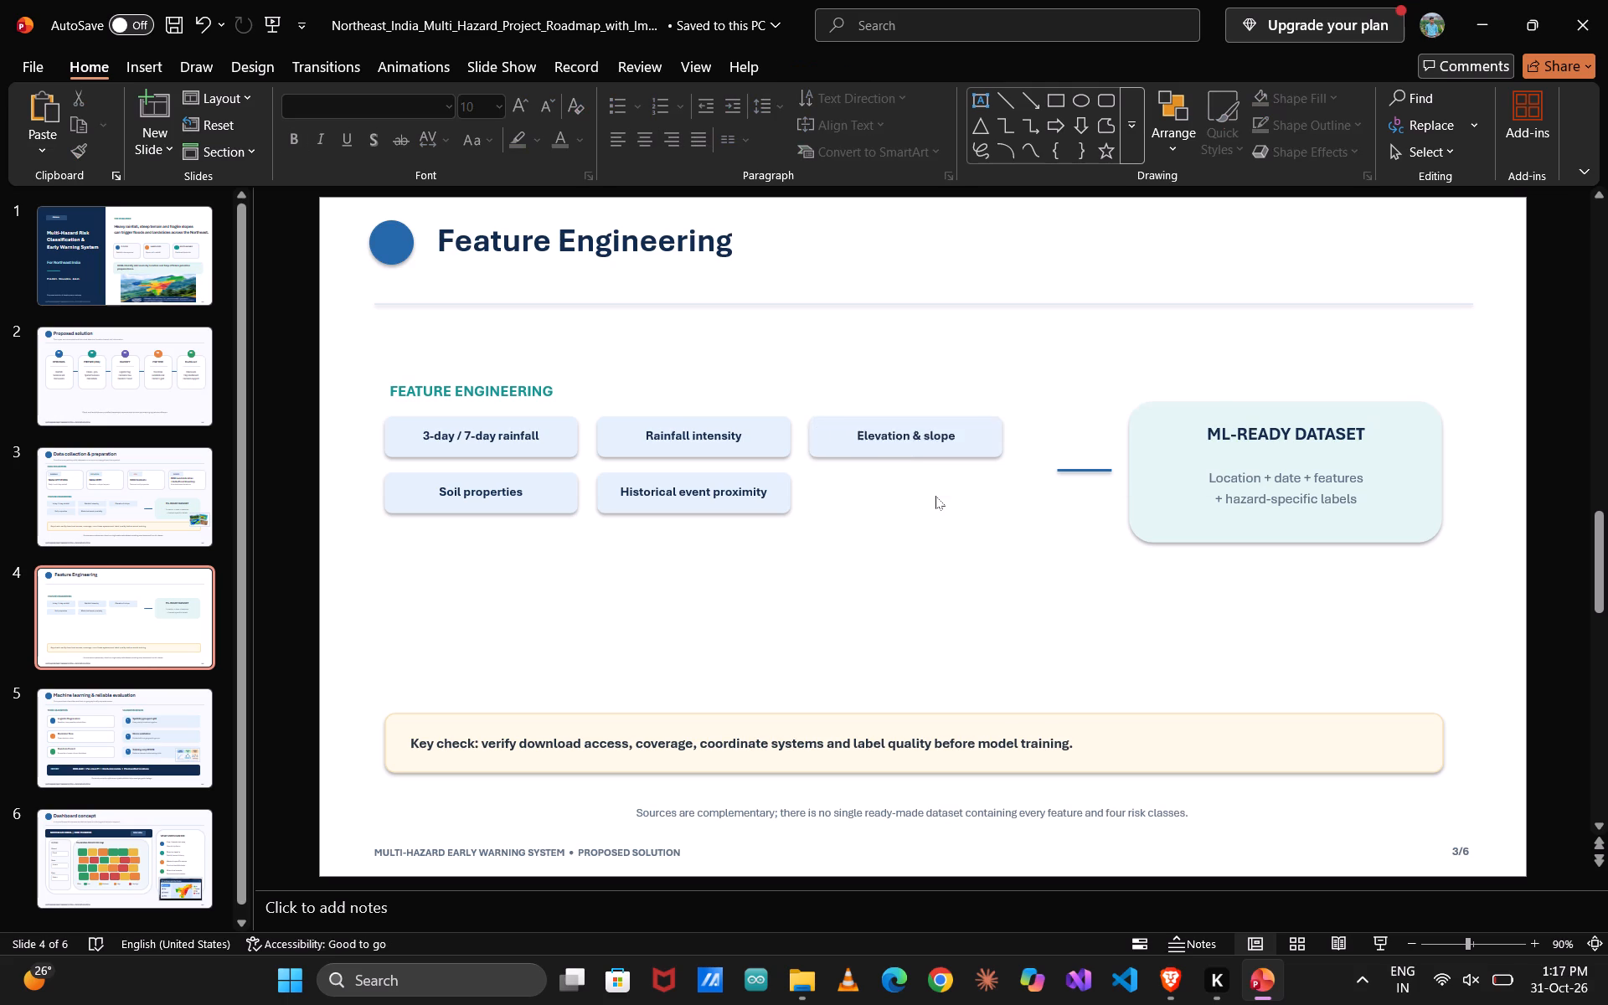
{"action": "left_click", "coordinate": [988, 430]}
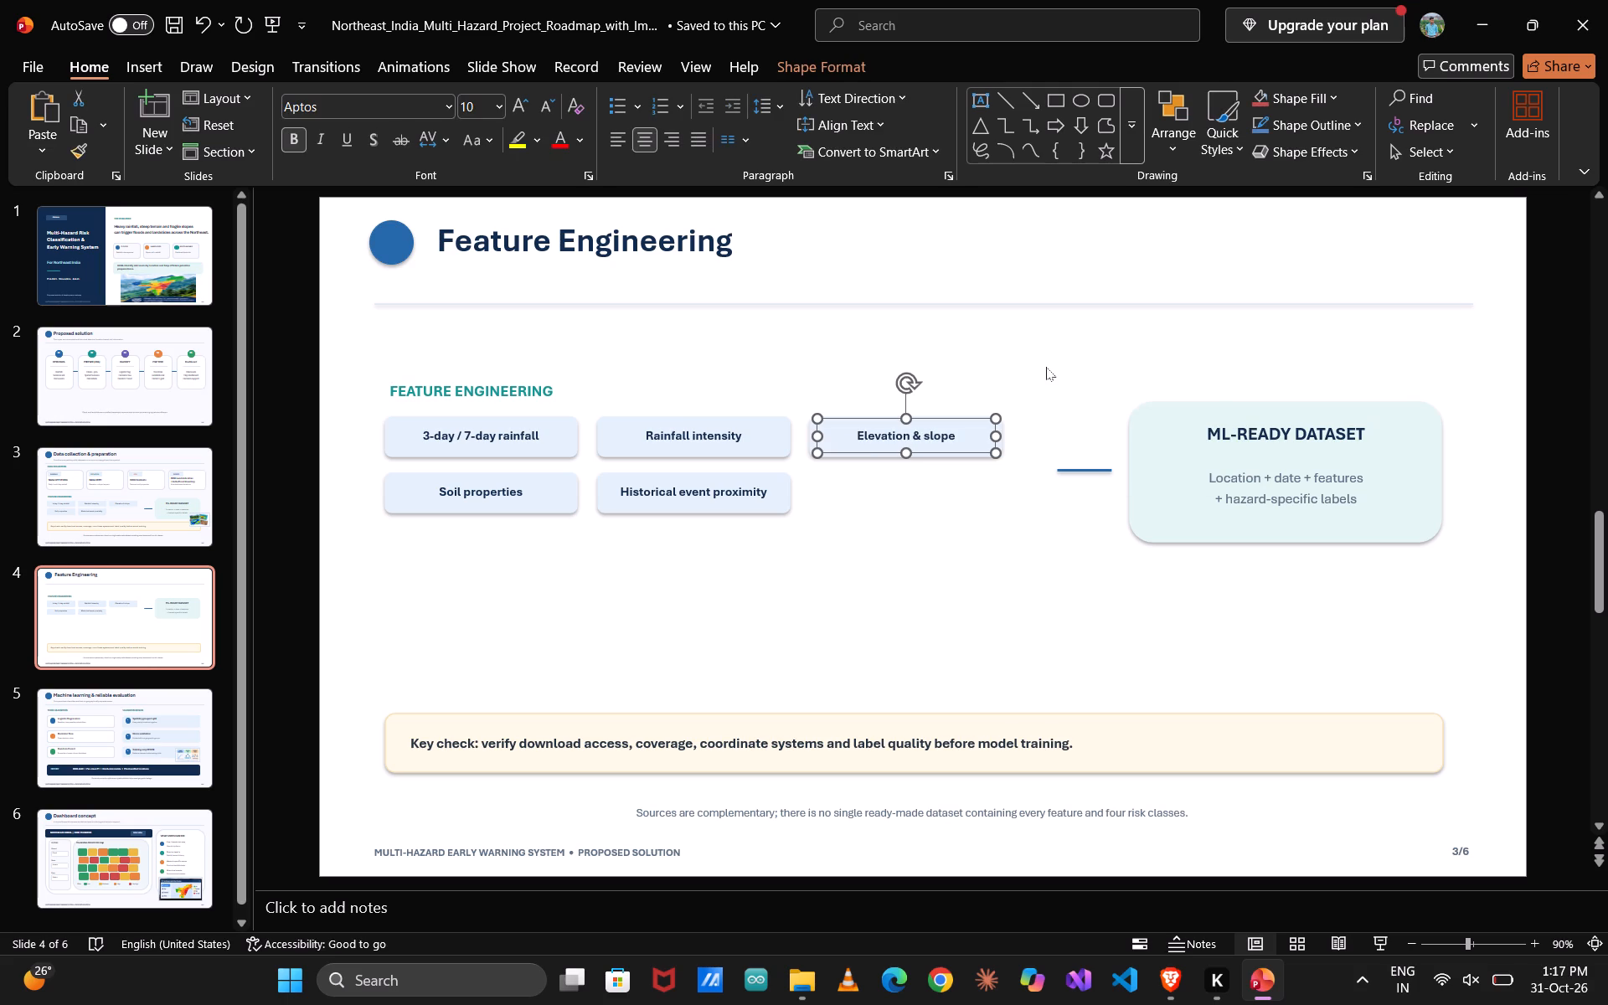
{"action": "left_click_drag", "start_coordinate": [1046, 367], "coordinate": [802, 494]}
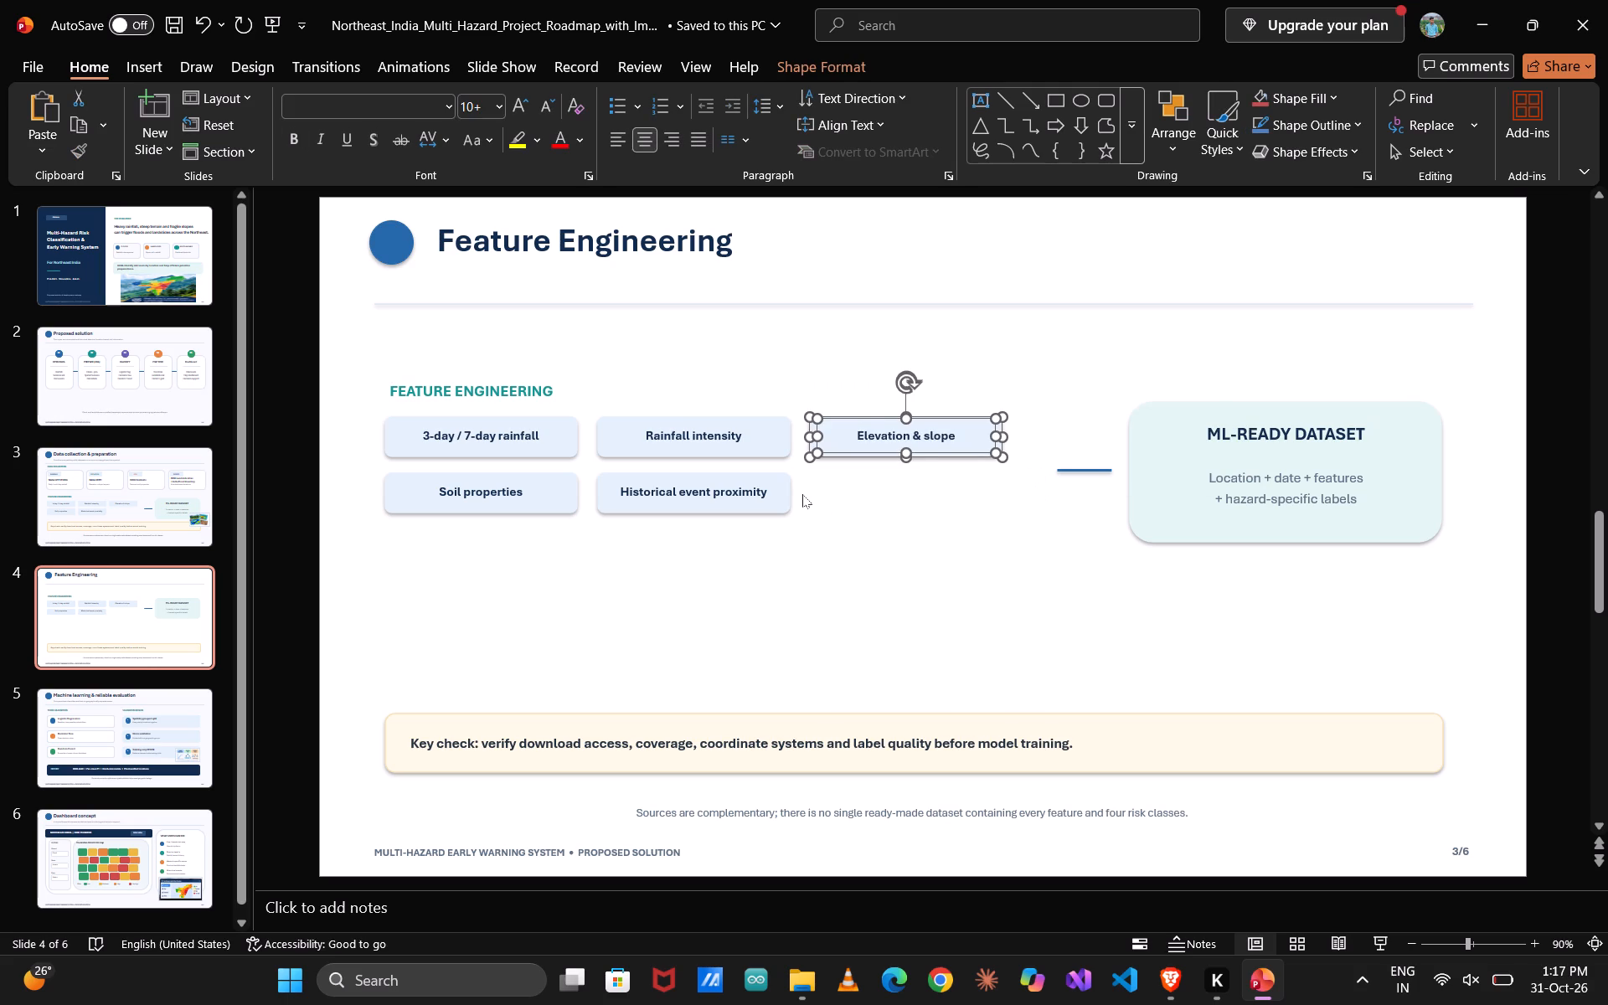
{"action": "key", "text": "Down"}
{"action": "key", "text": "Down"}
{"action": "key", "text": "Down"}
{"action": "key", "text": "Down"}
{"action": "key", "text": "Down"}
{"action": "key", "text": "Down"}
{"action": "key", "text": "Down"}
{"action": "key", "text": "Down"}
{"action": "key", "text": "Down"}
{"action": "key", "text": "Down"}
{"action": "key", "text": "Down"}
{"action": "key", "text": "Down"}
{"action": "key", "text": "Down"}
{"action": "key", "text": "Down"}
{"action": "key", "text": "Down"}
{"action": "key", "text": "Down"}
{"action": "key", "text": "Down"}
{"action": "key", "text": "Down"}
{"action": "key", "text": "Down"}
{"action": "key", "text": "Down"}
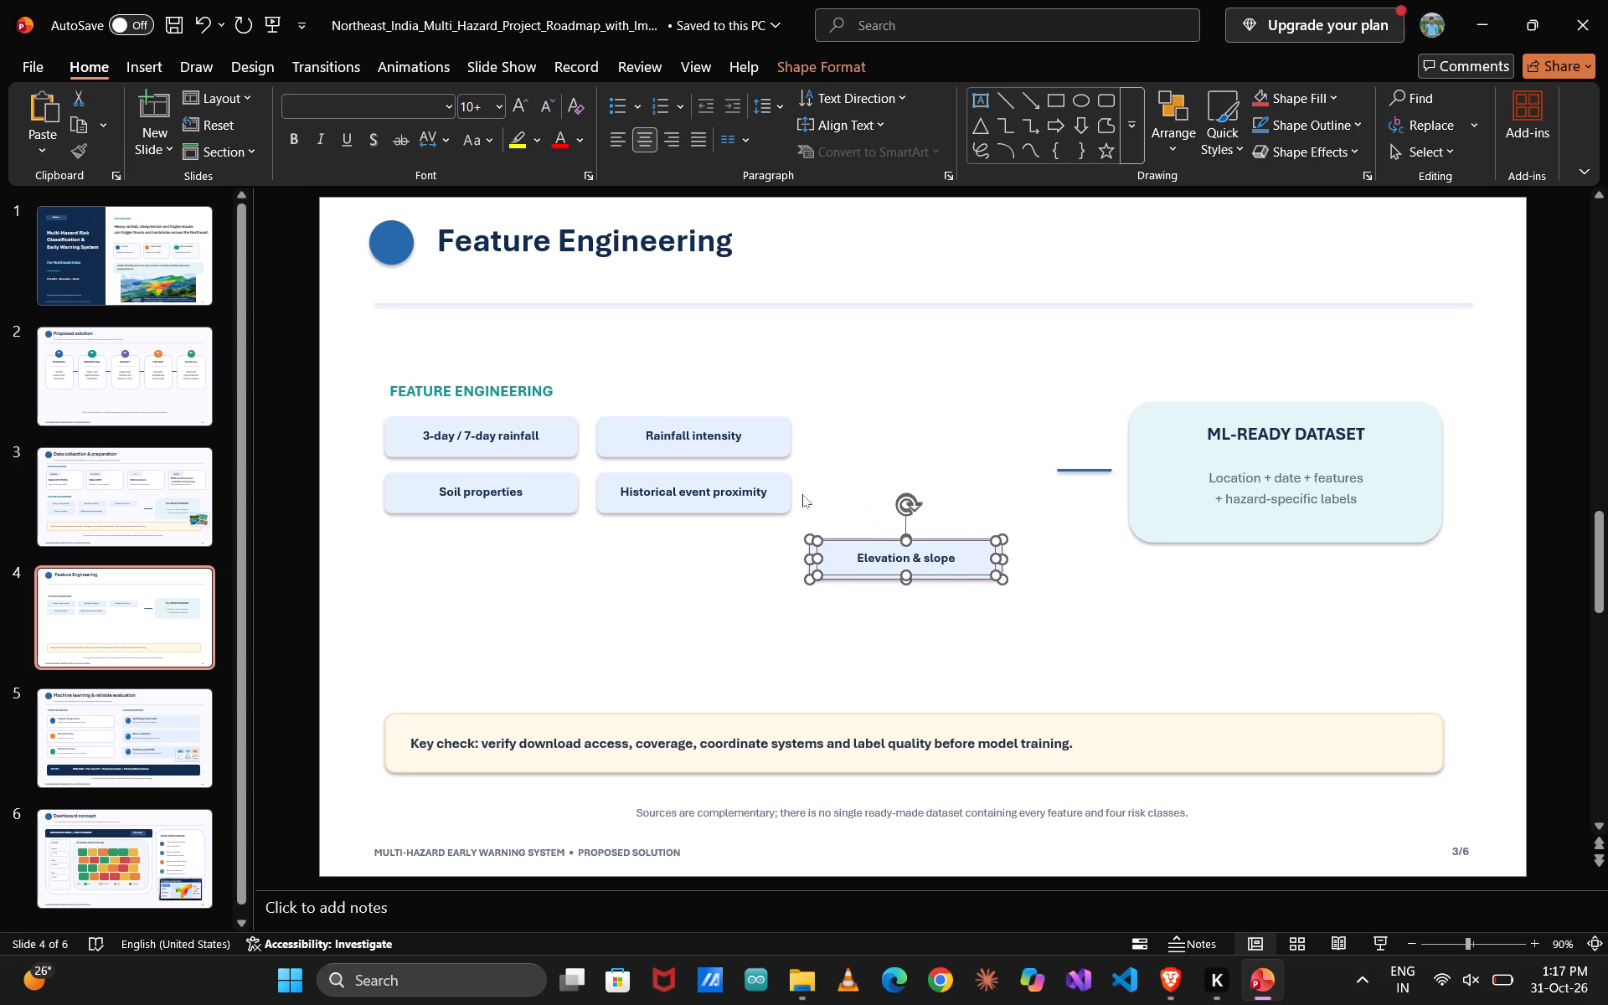
{"action": "key", "text": "Left"}
{"action": "key", "text": "Left"}
{"action": "key", "text": "Left"}
{"action": "key", "text": "Left"}
{"action": "key", "text": "Left"}
{"action": "key", "text": "Left"}
{"action": "key", "text": "Left"}
{"action": "key", "text": "Left"}
{"action": "key", "text": "Left"}
{"action": "key", "text": "Left"}
{"action": "key", "text": "Left"}
{"action": "key", "text": "Left"}
{"action": "key", "text": "Left"}
{"action": "key", "text": "Left"}
{"action": "key", "text": "Left"}
{"action": "key", "text": "Left"}
{"action": "key", "text": "Left"}
{"action": "key", "text": "Left"}
{"action": "key", "text": "Left"}
{"action": "key", "text": "Left"}
{"action": "key", "text": "Left"}
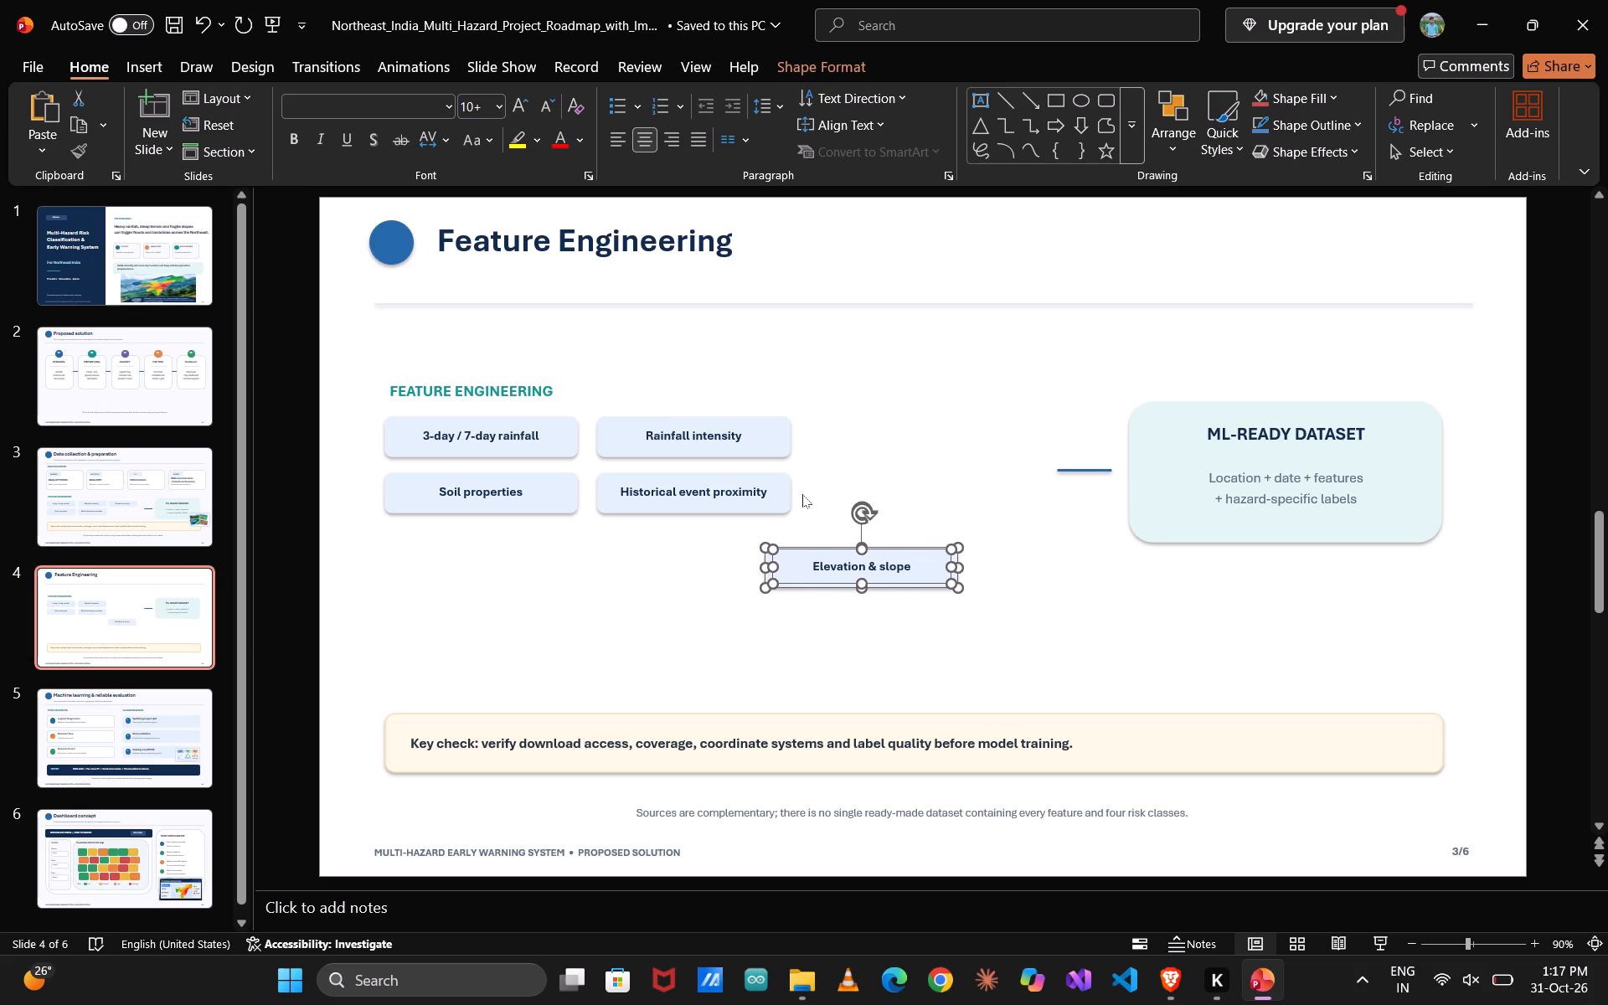
{"action": "key", "text": "Left"}
{"action": "key", "text": "Left"}
{"action": "key", "text": "Left"}
{"action": "key", "text": "Left"}
{"action": "key", "text": "Left"}
{"action": "key", "text": "Left"}
{"action": "key", "text": "Left"}
{"action": "key", "text": "Left"}
{"action": "key", "text": "Left"}
{"action": "key", "text": "Left"}
{"action": "key", "text": "Left"}
{"action": "key", "text": "Left"}
{"action": "key", "text": "Left"}
{"action": "key", "text": "Left"}
{"action": "key", "text": "Left"}
{"action": "key", "text": "Left"}
{"action": "key", "text": "Left"}
{"action": "key", "text": "Left"}
{"action": "key", "text": "Left"}
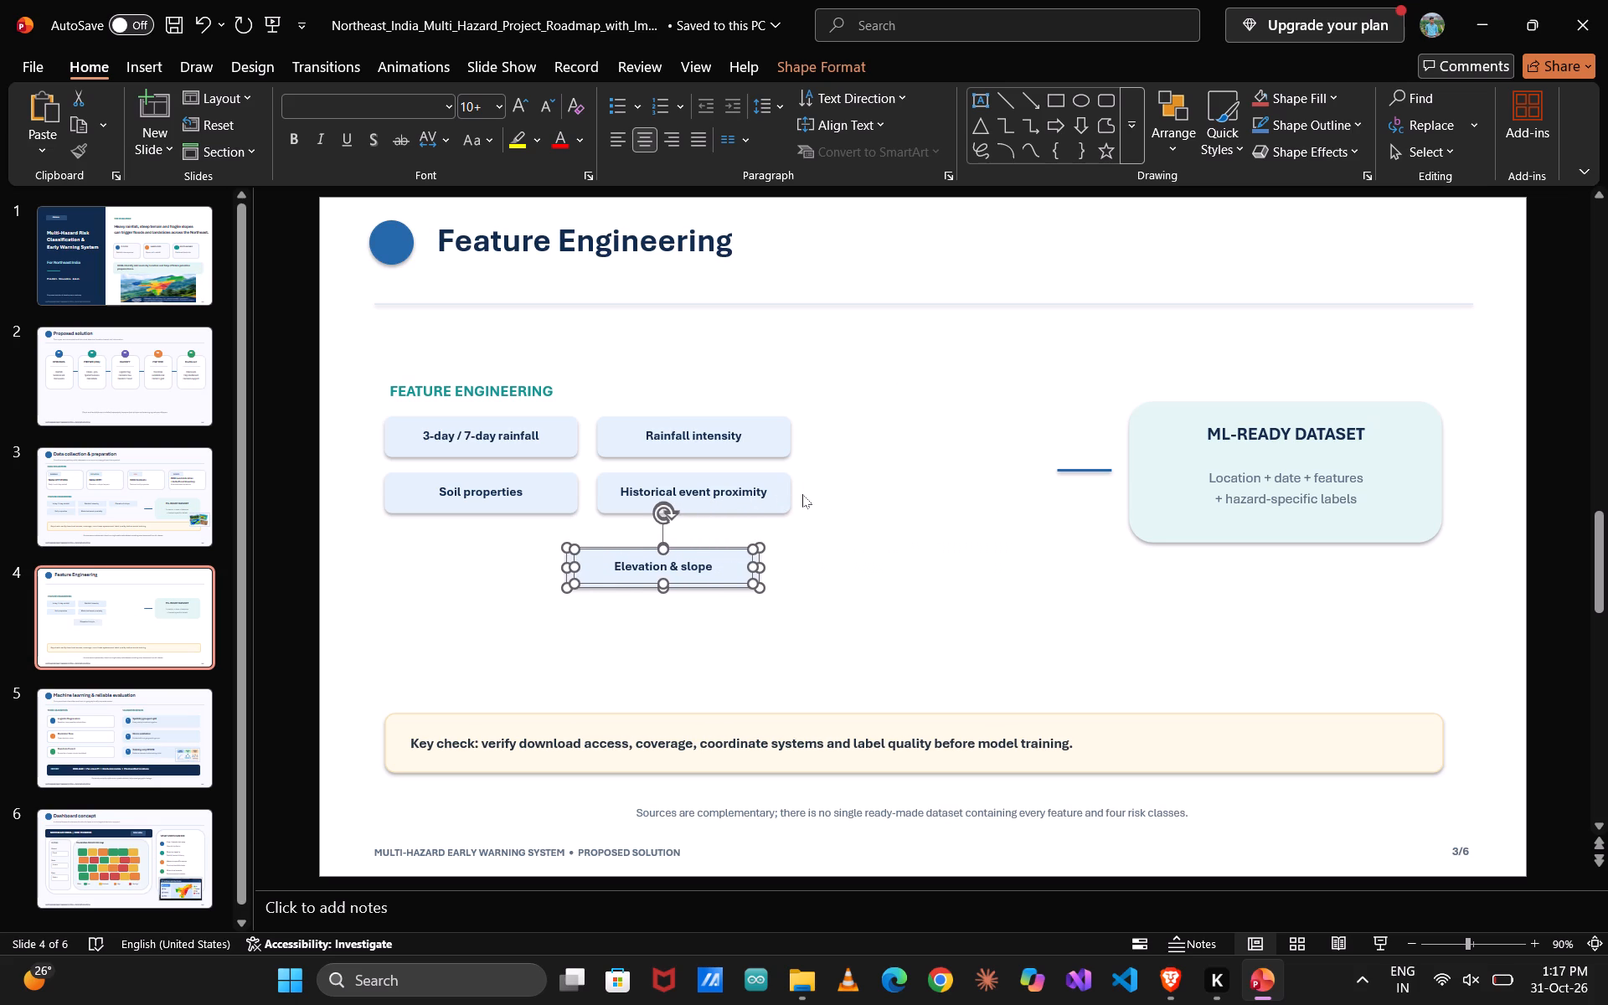
{"action": "key", "text": "Left"}
{"action": "key", "text": "Left"}
{"action": "key", "text": "Left"}
{"action": "key", "text": "Left"}
{"action": "key", "text": "Left"}
{"action": "key", "text": "Left"}
{"action": "key", "text": "Left"}
{"action": "key", "text": "Left"}
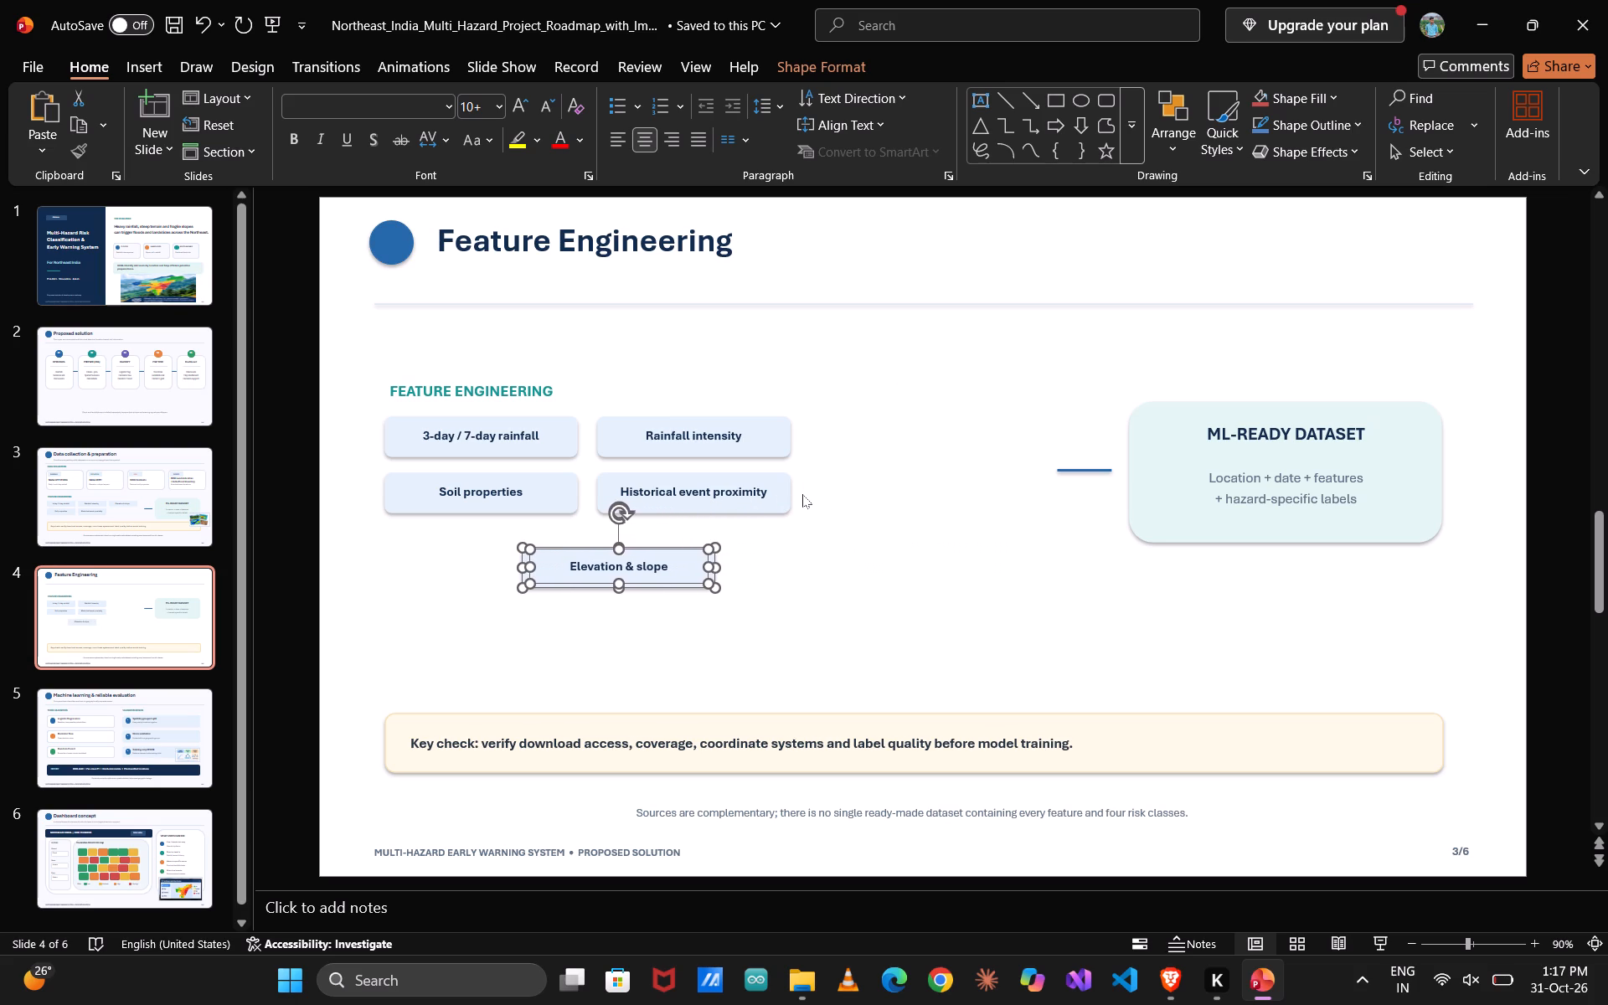
{"action": "key", "text": "Left"}
{"action": "key", "text": "Left"}
{"action": "key", "text": "Left"}
{"action": "key", "text": "Left"}
{"action": "key", "text": "Left"}
{"action": "key", "text": "Left"}
{"action": "key", "text": "Left"}
{"action": "key", "text": "Left"}
{"action": "key", "text": "Left"}
{"action": "key", "text": "Left"}
{"action": "key", "text": "Left"}
{"action": "key", "text": "Left"}
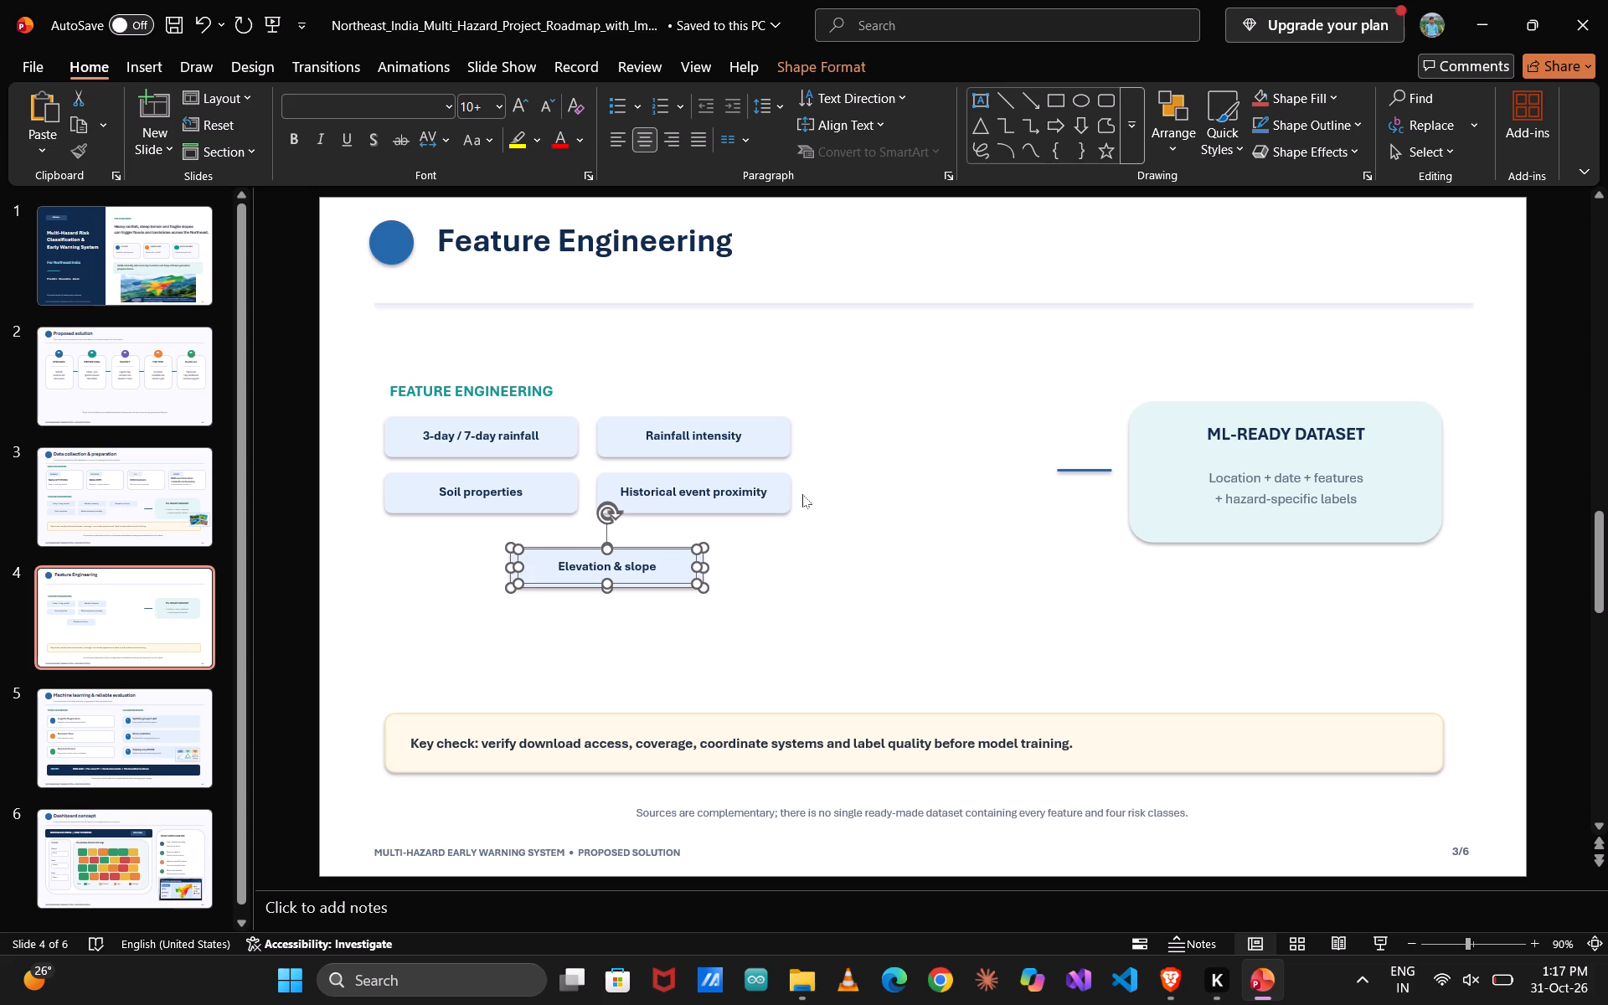
{"action": "key", "text": "Left"}
{"action": "key", "text": "Left"}
{"action": "key", "text": "Left"}
{"action": "key", "text": "Left"}
{"action": "key", "text": "Left"}
{"action": "key", "text": "Left"}
{"action": "key", "text": "Left"}
{"action": "key", "text": "Left"}
{"action": "key", "text": "Left"}
{"action": "key", "text": "Left"}
{"action": "key", "text": "Left"}
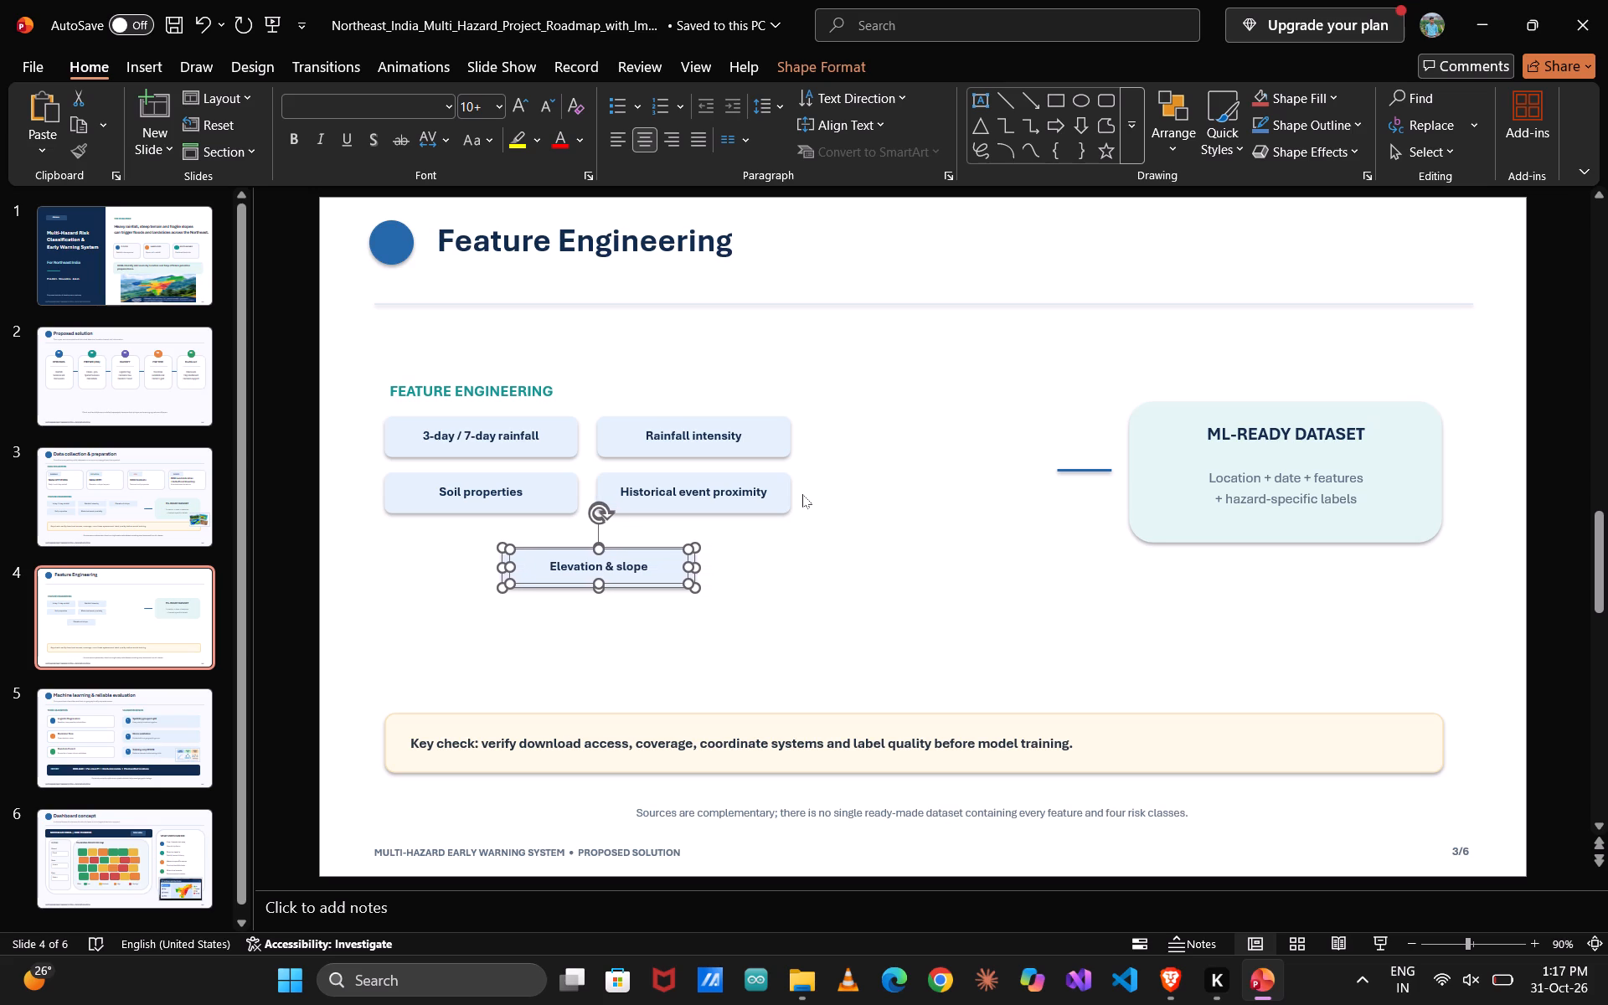
{"action": "key", "text": "Left"}
{"action": "key", "text": "Left"}
{"action": "key", "text": "Left"}
{"action": "key", "text": "Left"}
{"action": "key", "text": "Left"}
{"action": "key", "text": "Left"}
{"action": "key", "text": "Left"}
{"action": "key", "text": "Left"}
{"action": "key", "text": "Left"}
{"action": "key", "text": "Left"}
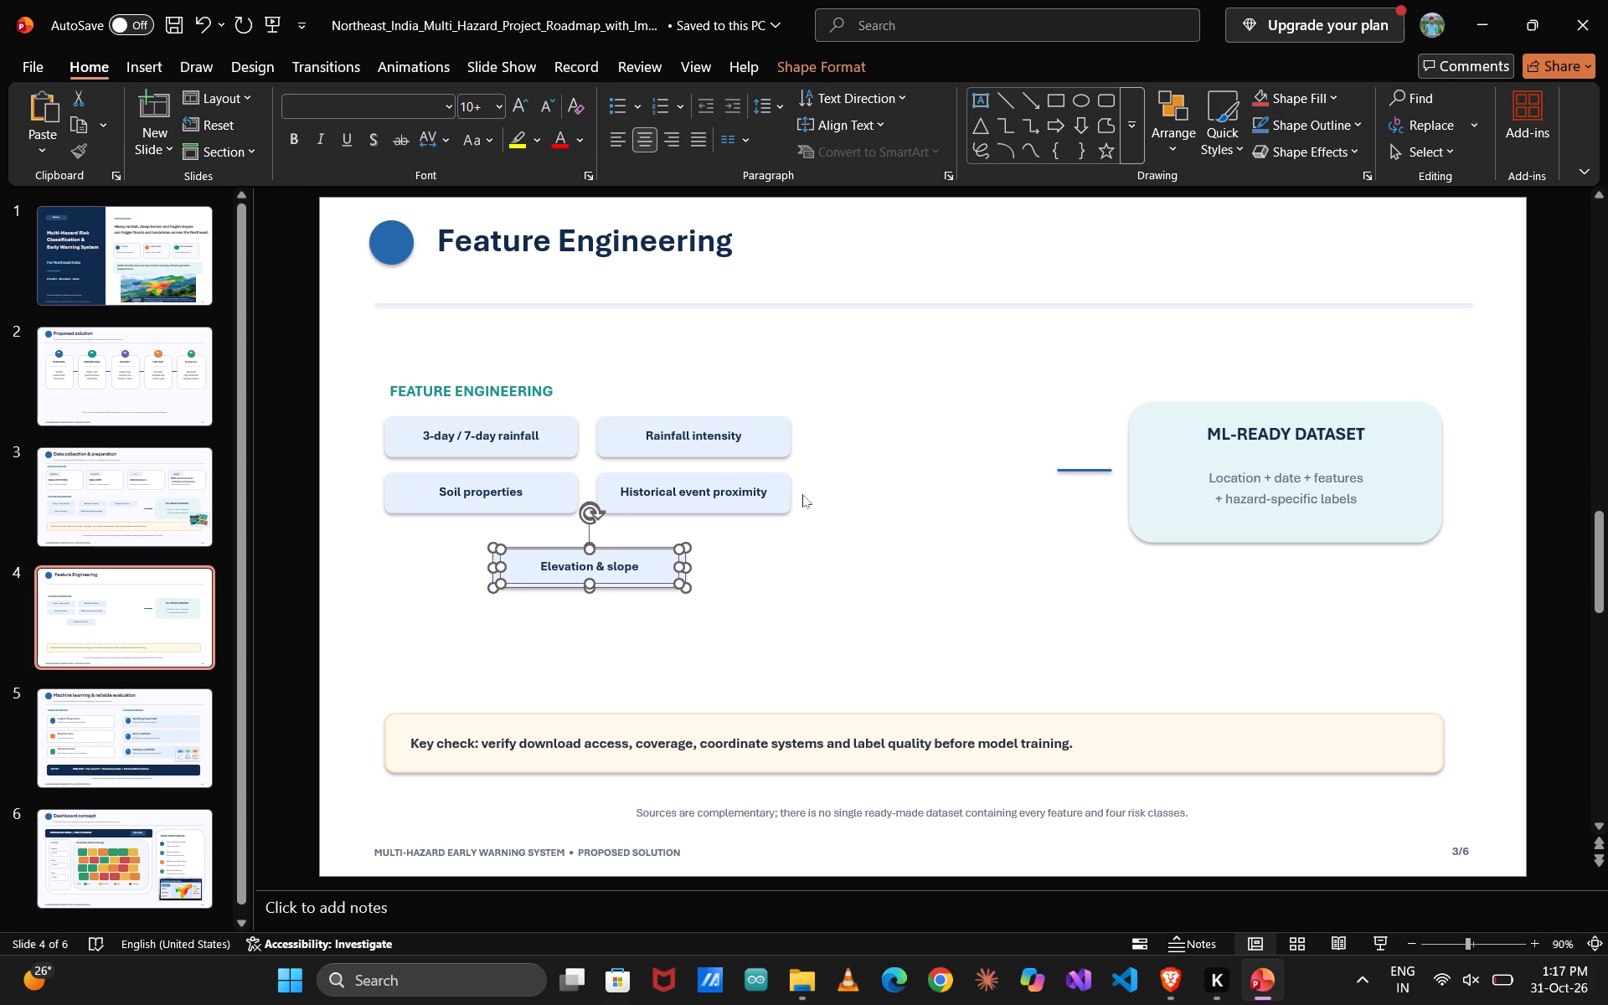
{"action": "key", "text": "Left"}
{"action": "key", "text": "Left"}
{"action": "key", "text": "Up"}
{"action": "key", "text": "Up"}
{"action": "key", "text": "Up"}
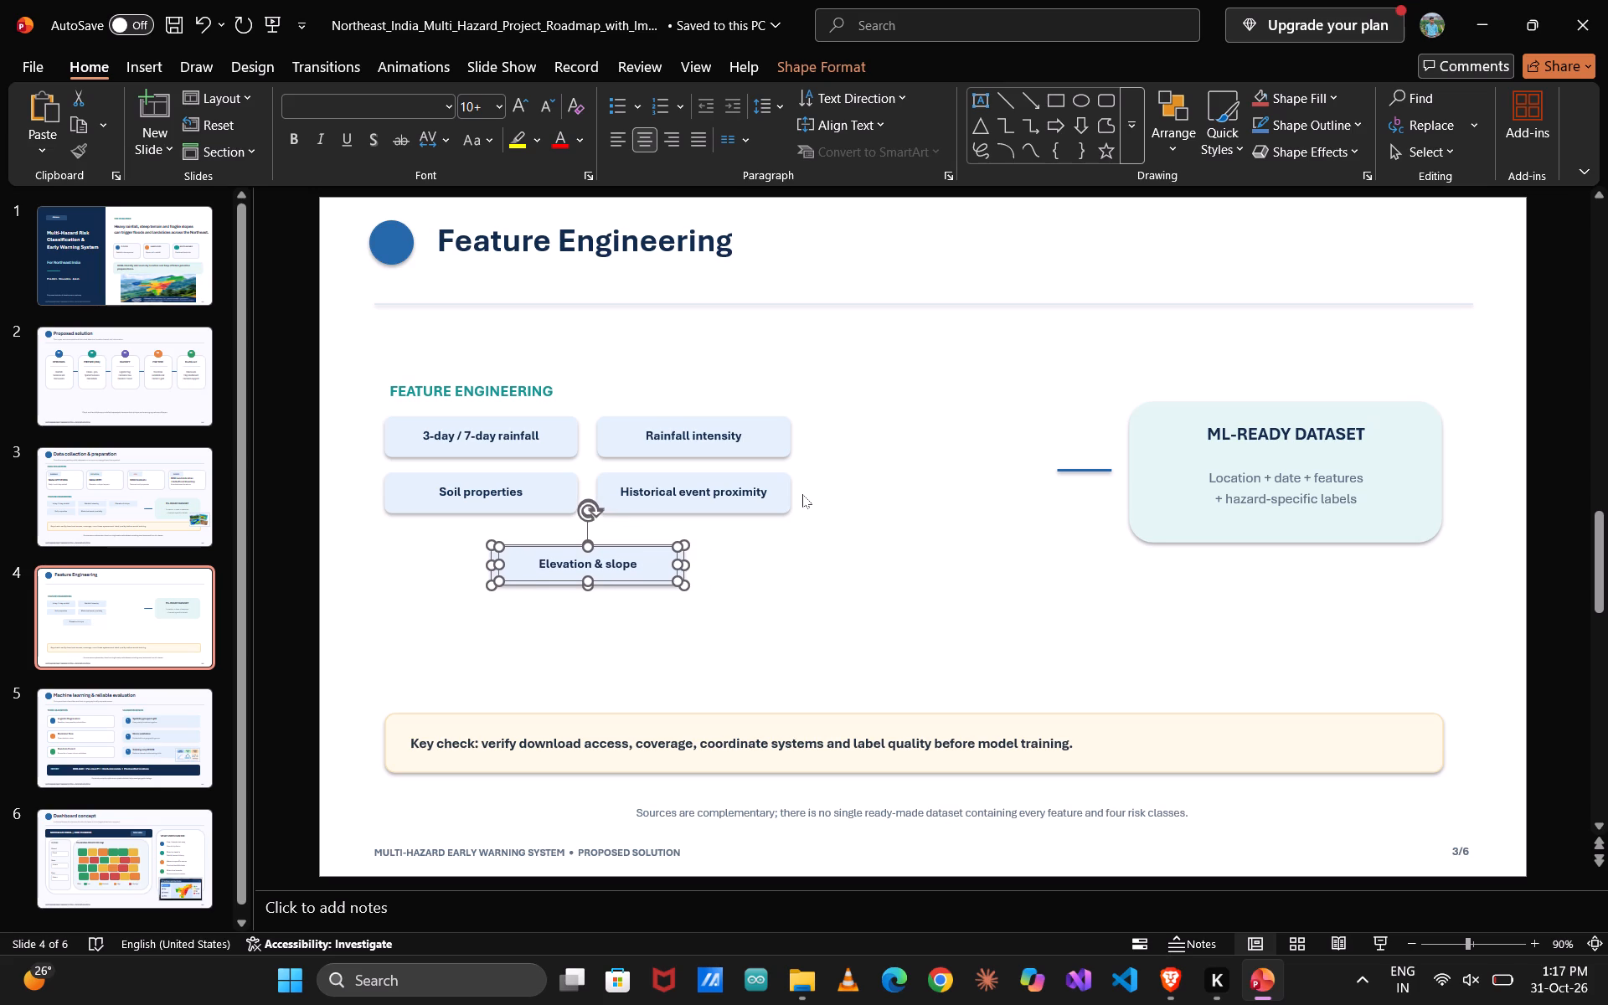
{"action": "key", "text": "Up"}
{"action": "key", "text": "Up"}
{"action": "key", "text": "Up"}
{"action": "key", "text": "Up"}
{"action": "key", "text": "Up"}
{"action": "key", "text": "Up"}
{"action": "key", "text": "Up"}
{"action": "key", "text": "Up"}
{"action": "key", "text": "Up"}
{"action": "key", "text": "Up"}
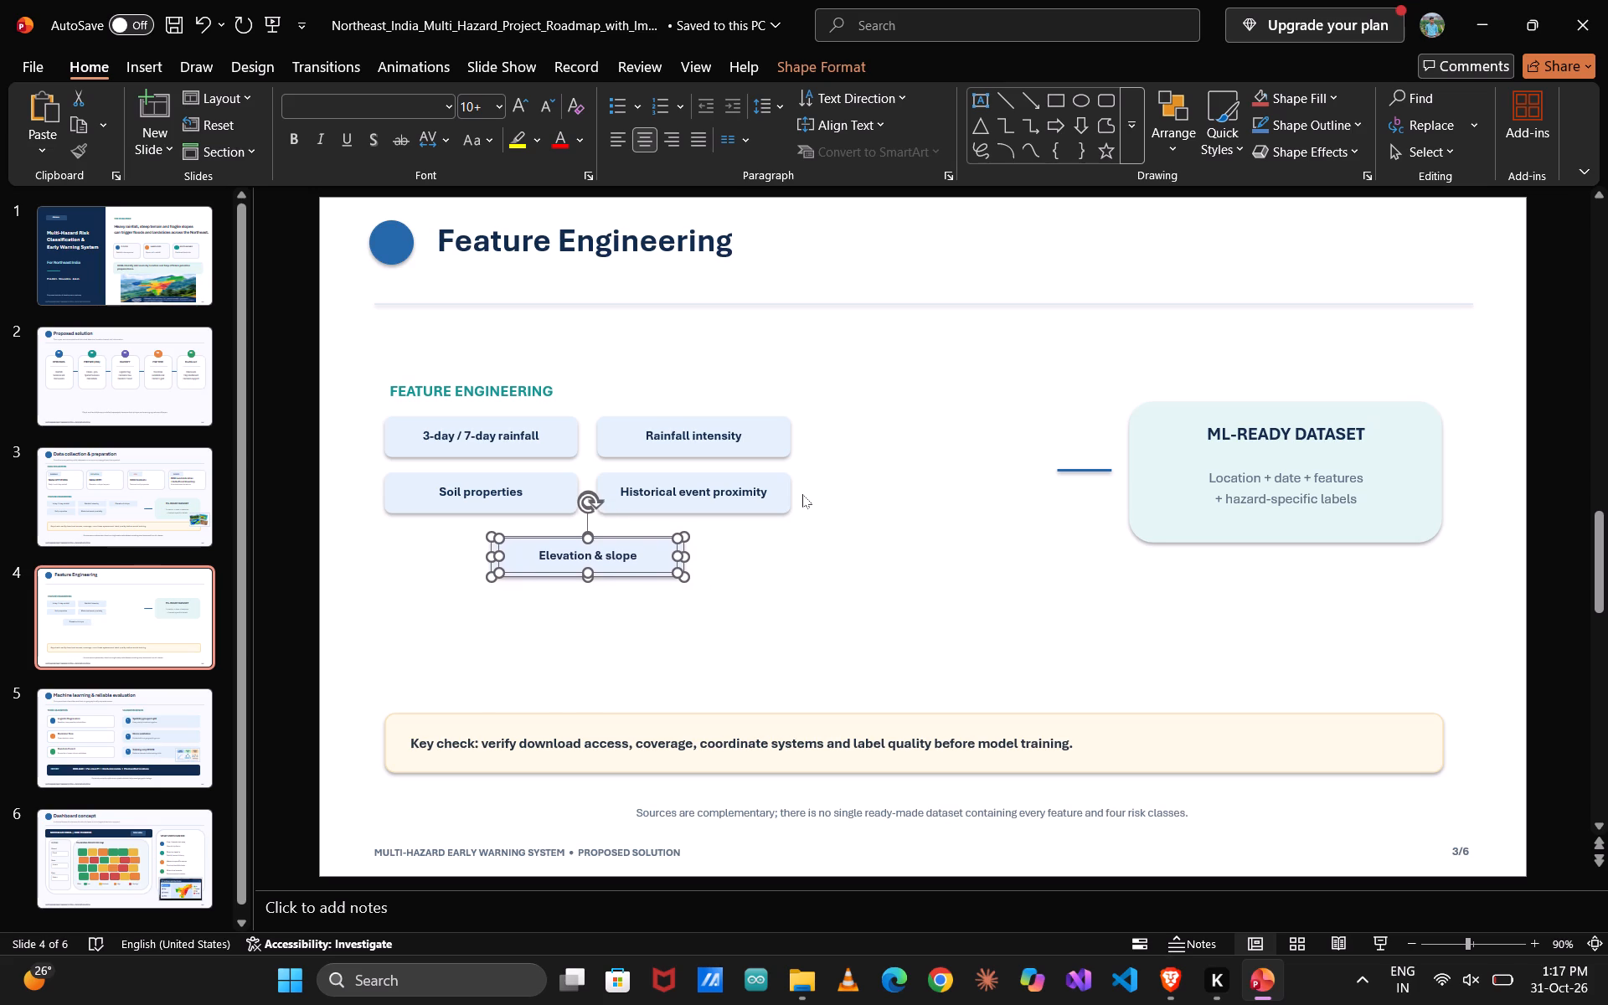
{"action": "key", "text": "Up"}
{"action": "key", "text": "Up"}
{"action": "key", "text": "Up"}
{"action": "key", "text": "Up"}
{"action": "key", "text": "Up"}
{"action": "key", "text": "Up"}
{"action": "key", "text": "Up"}
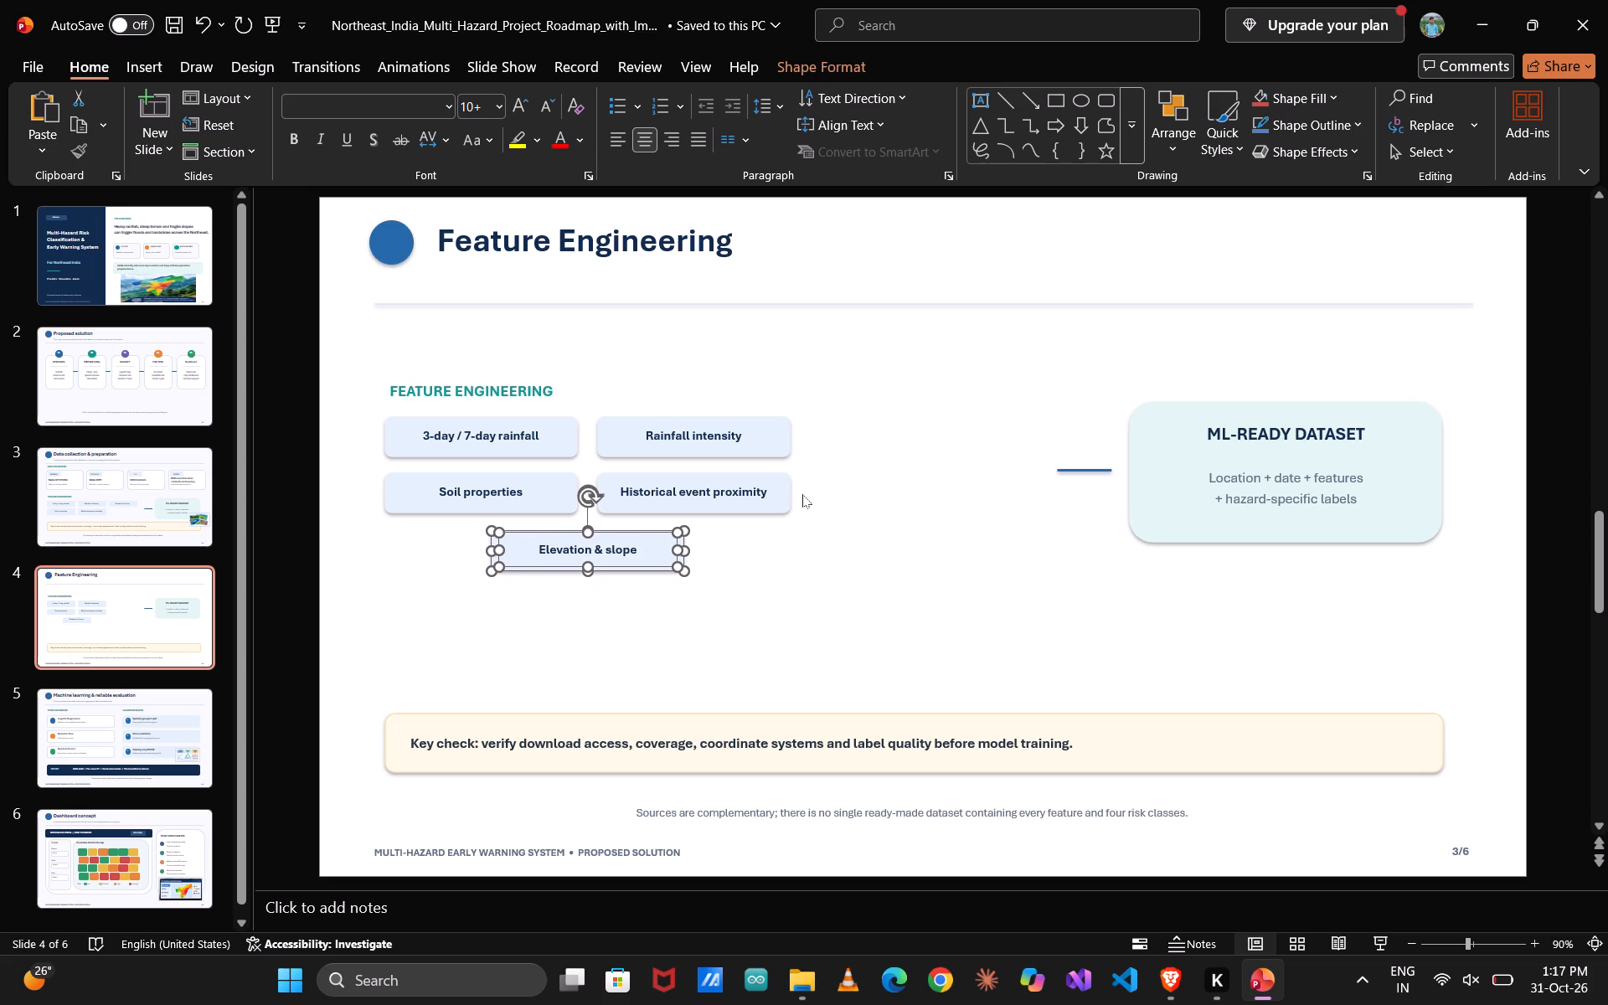
Move the short blue connector line horizontally towards the feature cards, roughly midway between "Rainfall intensity" and the "ML-READY DATASET" card.
{"action": "left_click", "coordinate": [1081, 476]}
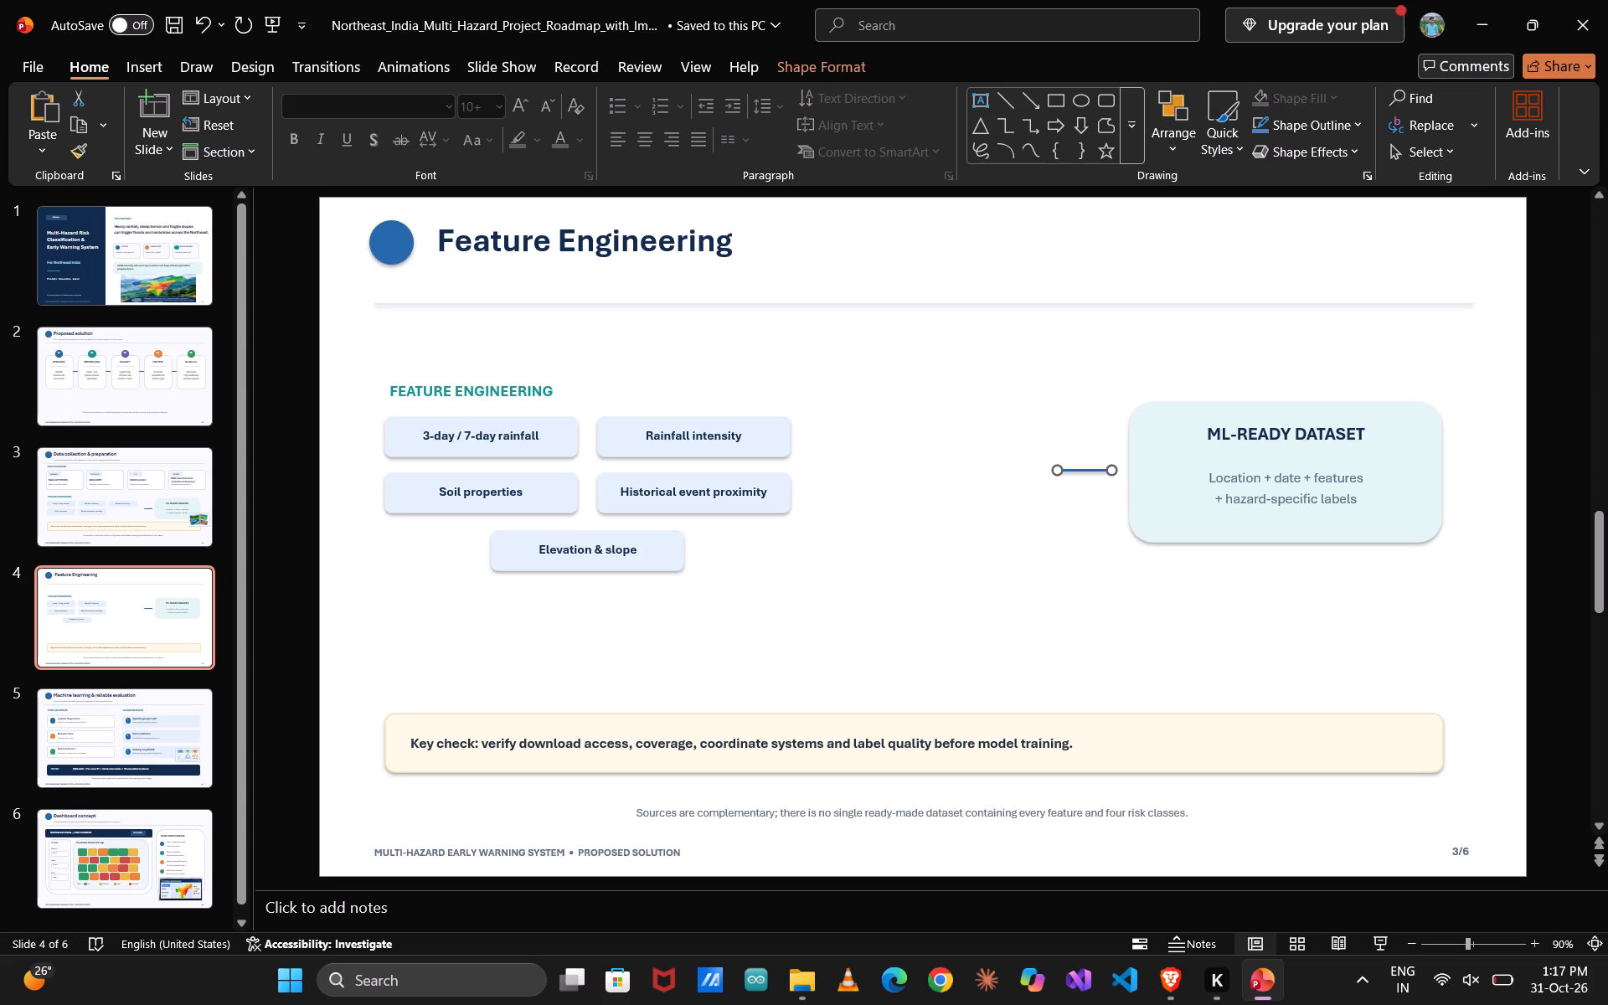
{"action": "key", "text": "Left"}
{"action": "key", "text": "Left"}
{"action": "key", "text": "Left"}
{"action": "key", "text": "Left"}
{"action": "key", "text": "Left"}
{"action": "key", "text": "Left"}
{"action": "key", "text": "Left"}
{"action": "key", "text": "Left"}
{"action": "key", "text": "Left"}
{"action": "key", "text": "Left"}
{"action": "key", "text": "Left"}
{"action": "key", "text": "Left"}
{"action": "key", "text": "Left"}
{"action": "key", "text": "Left"}
{"action": "key", "text": "Left"}
{"action": "key", "text": "Left"}
{"action": "key", "text": "Left"}
{"action": "key", "text": "Left"}
{"action": "key", "text": "Left"}
{"action": "key", "text": "Left"}
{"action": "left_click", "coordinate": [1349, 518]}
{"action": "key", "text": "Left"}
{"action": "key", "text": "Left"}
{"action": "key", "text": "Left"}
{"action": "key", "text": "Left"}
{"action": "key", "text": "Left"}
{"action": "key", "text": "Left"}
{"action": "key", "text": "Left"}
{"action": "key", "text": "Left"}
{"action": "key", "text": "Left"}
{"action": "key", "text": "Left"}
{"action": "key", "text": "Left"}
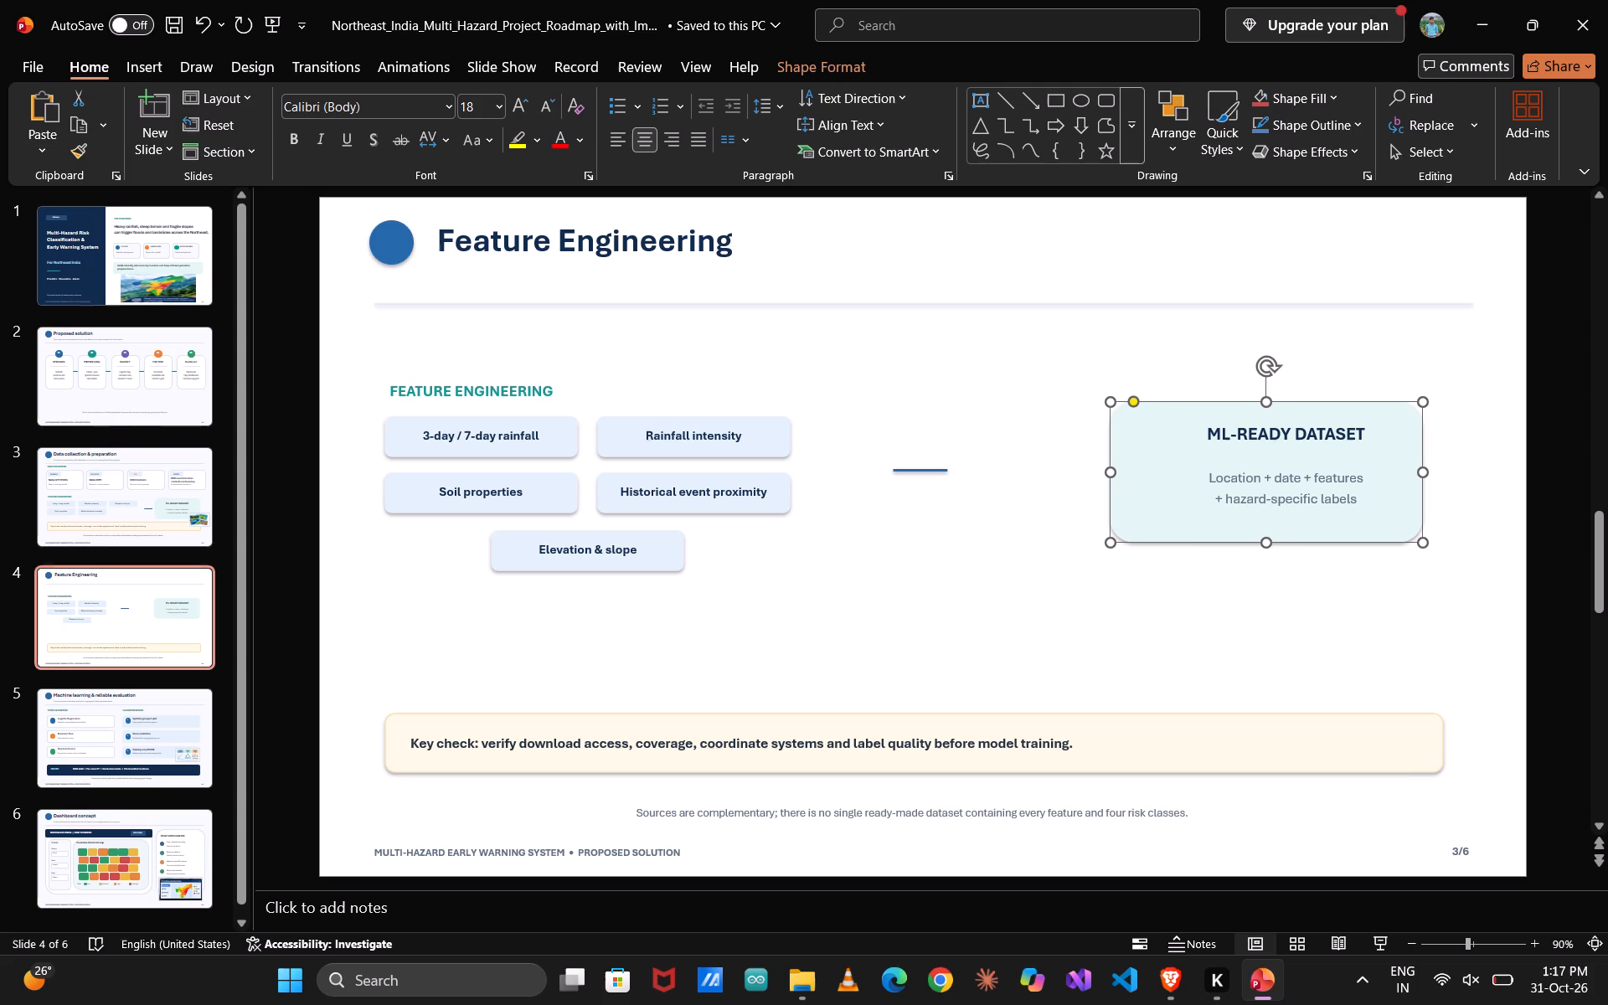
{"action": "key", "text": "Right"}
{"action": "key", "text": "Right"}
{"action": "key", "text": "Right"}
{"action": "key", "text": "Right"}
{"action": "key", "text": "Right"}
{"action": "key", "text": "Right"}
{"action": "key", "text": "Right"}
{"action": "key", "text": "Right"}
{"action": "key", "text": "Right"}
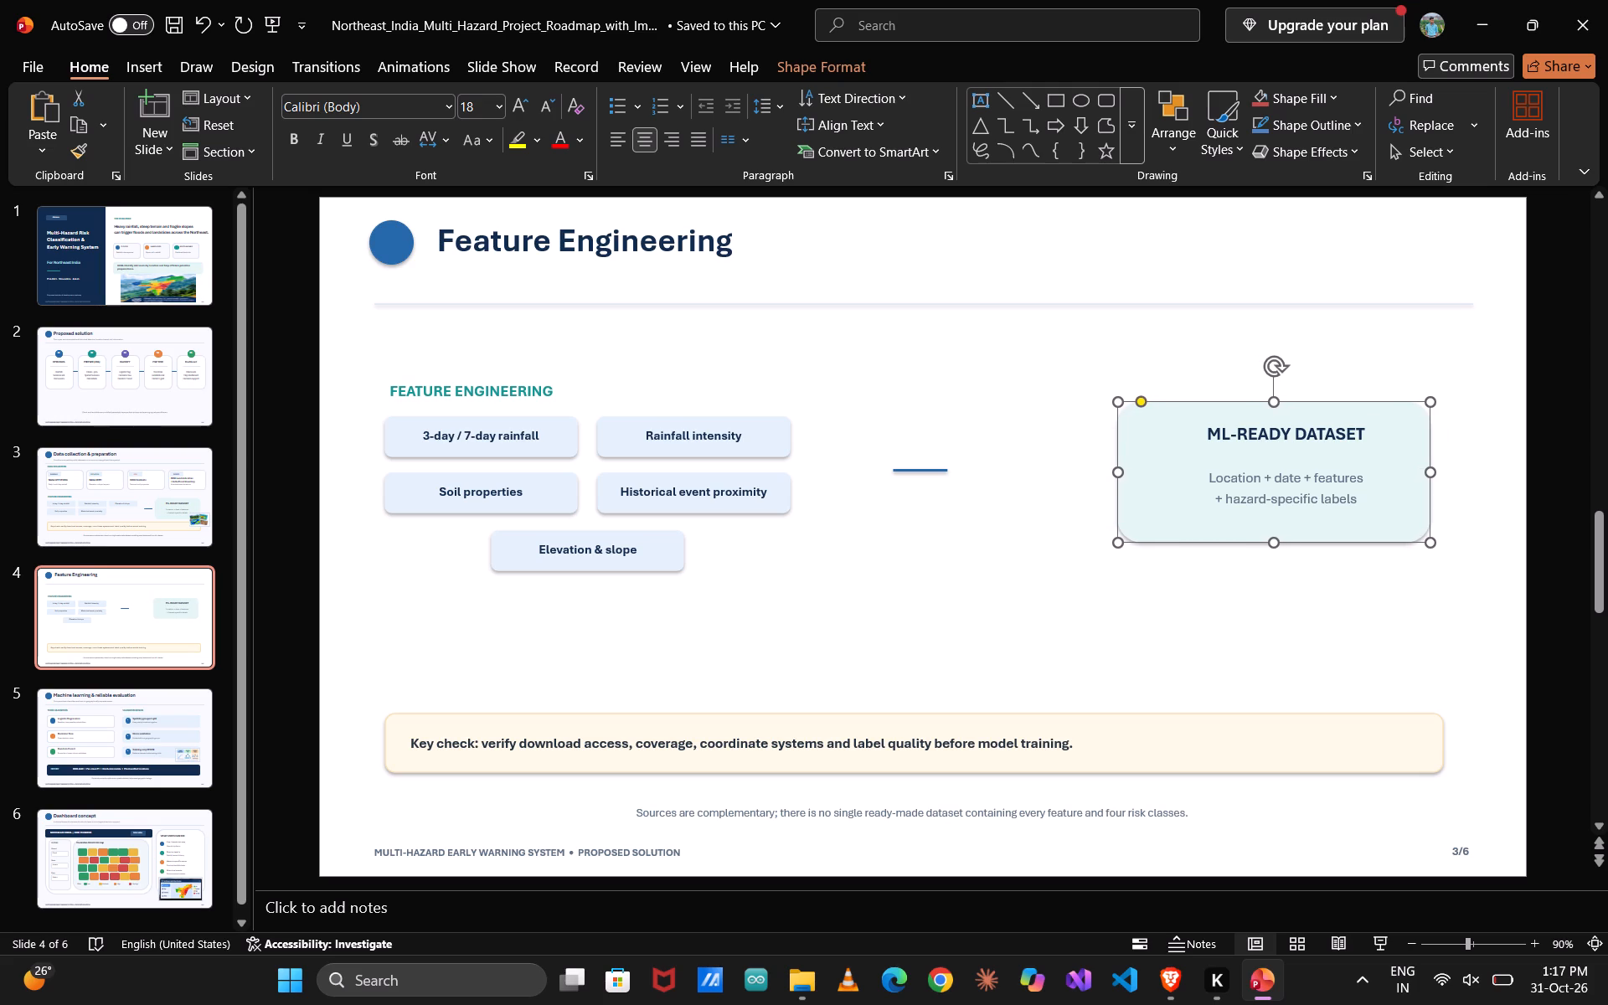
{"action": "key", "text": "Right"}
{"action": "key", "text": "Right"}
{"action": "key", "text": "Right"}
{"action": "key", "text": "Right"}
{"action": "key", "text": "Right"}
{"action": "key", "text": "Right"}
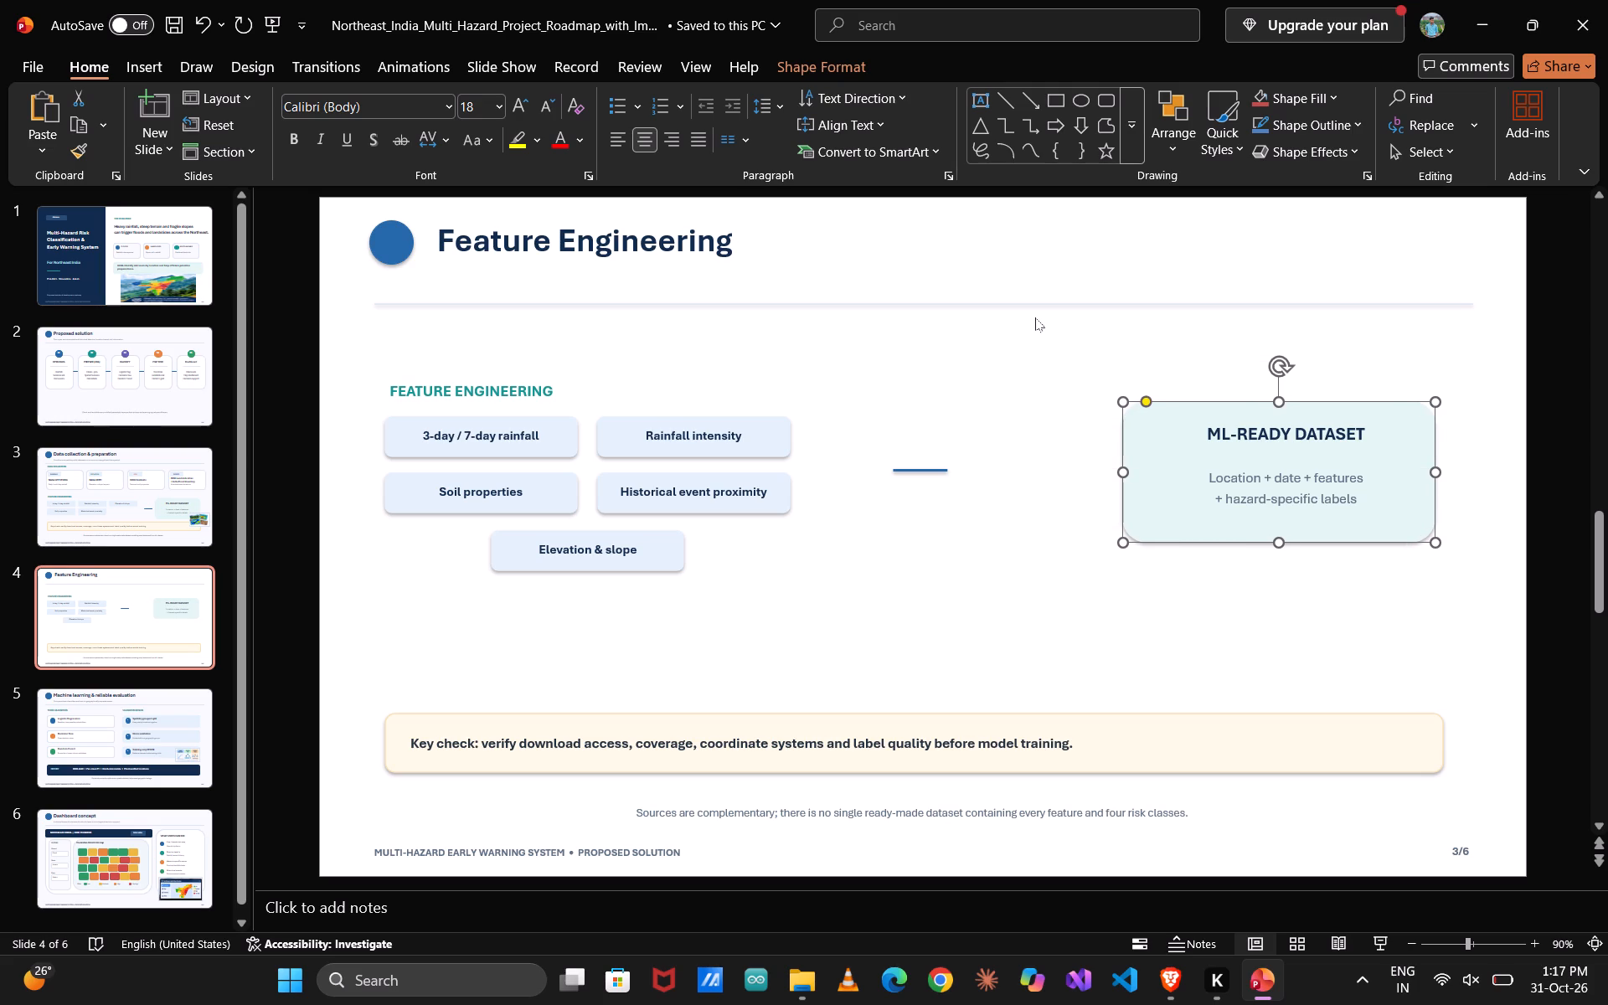
Move the "ML-READY DATASET" card together with its heading and description horizontally closer to the blue connector line.
{"action": "left_click_drag", "start_coordinate": [1035, 318], "coordinate": [1550, 623]}
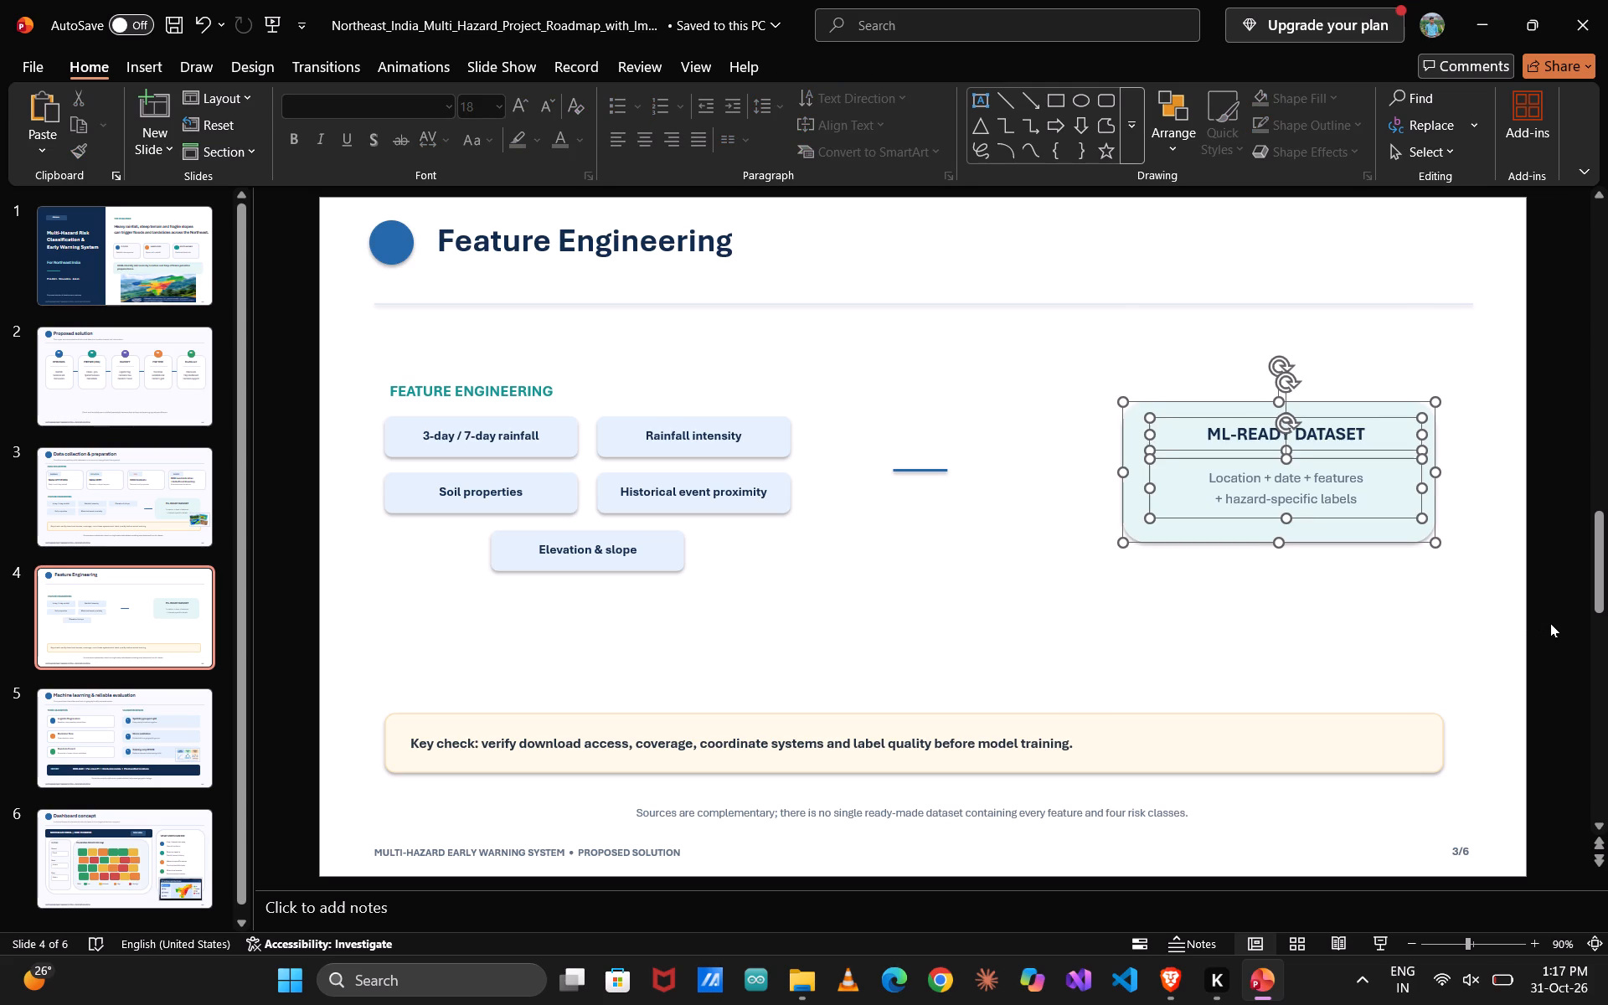
{"action": "key", "text": "Left"}
{"action": "key", "text": "Left"}
{"action": "key", "text": "Left"}
{"action": "key", "text": "Left"}
{"action": "key", "text": "Left"}
{"action": "key", "text": "Left"}
{"action": "key", "text": "Left"}
{"action": "key", "text": "Left"}
{"action": "key", "text": "Left"}
{"action": "key", "text": "Left"}
{"action": "key", "text": "Left"}
{"action": "key", "text": "Left"}
{"action": "key", "text": "Left"}
{"action": "key", "text": "Left"}
{"action": "key", "text": "Left"}
{"action": "key", "text": "Left"}
{"action": "key", "text": "Left"}
{"action": "key", "text": "Left"}
{"action": "key", "text": "Left"}
{"action": "key", "text": "Left"}
{"action": "key", "text": "Left"}
{"action": "key", "text": "Left"}
{"action": "key", "text": "Left"}
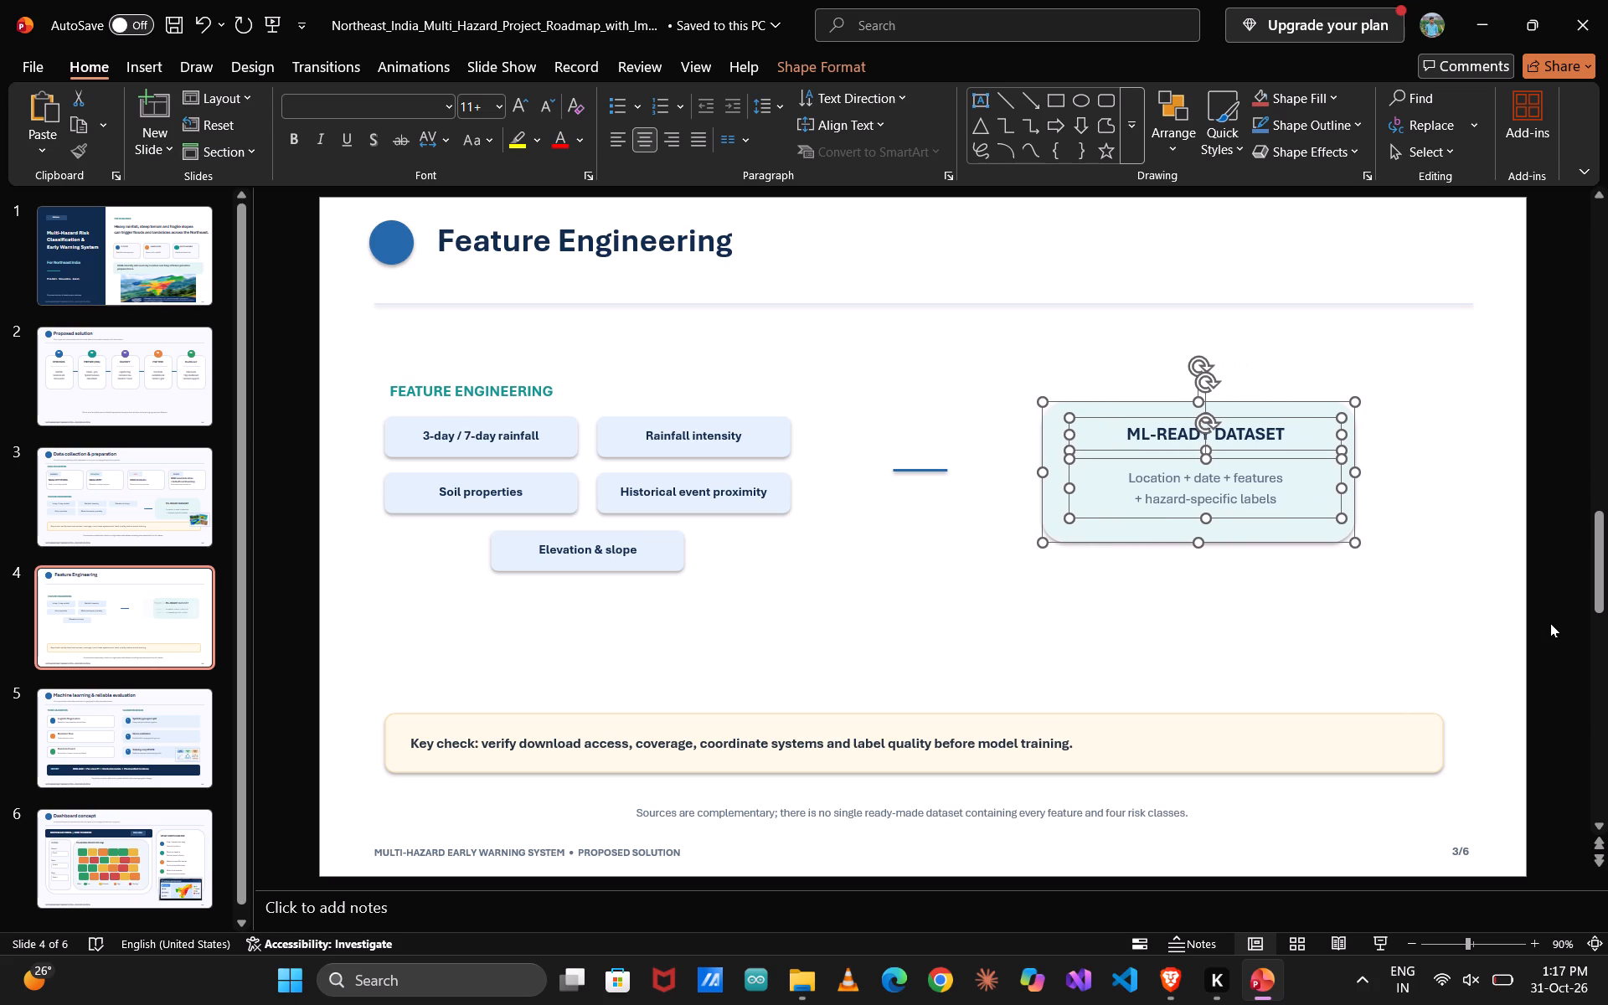
{"action": "key", "text": "Right"}
{"action": "key", "text": "Right"}
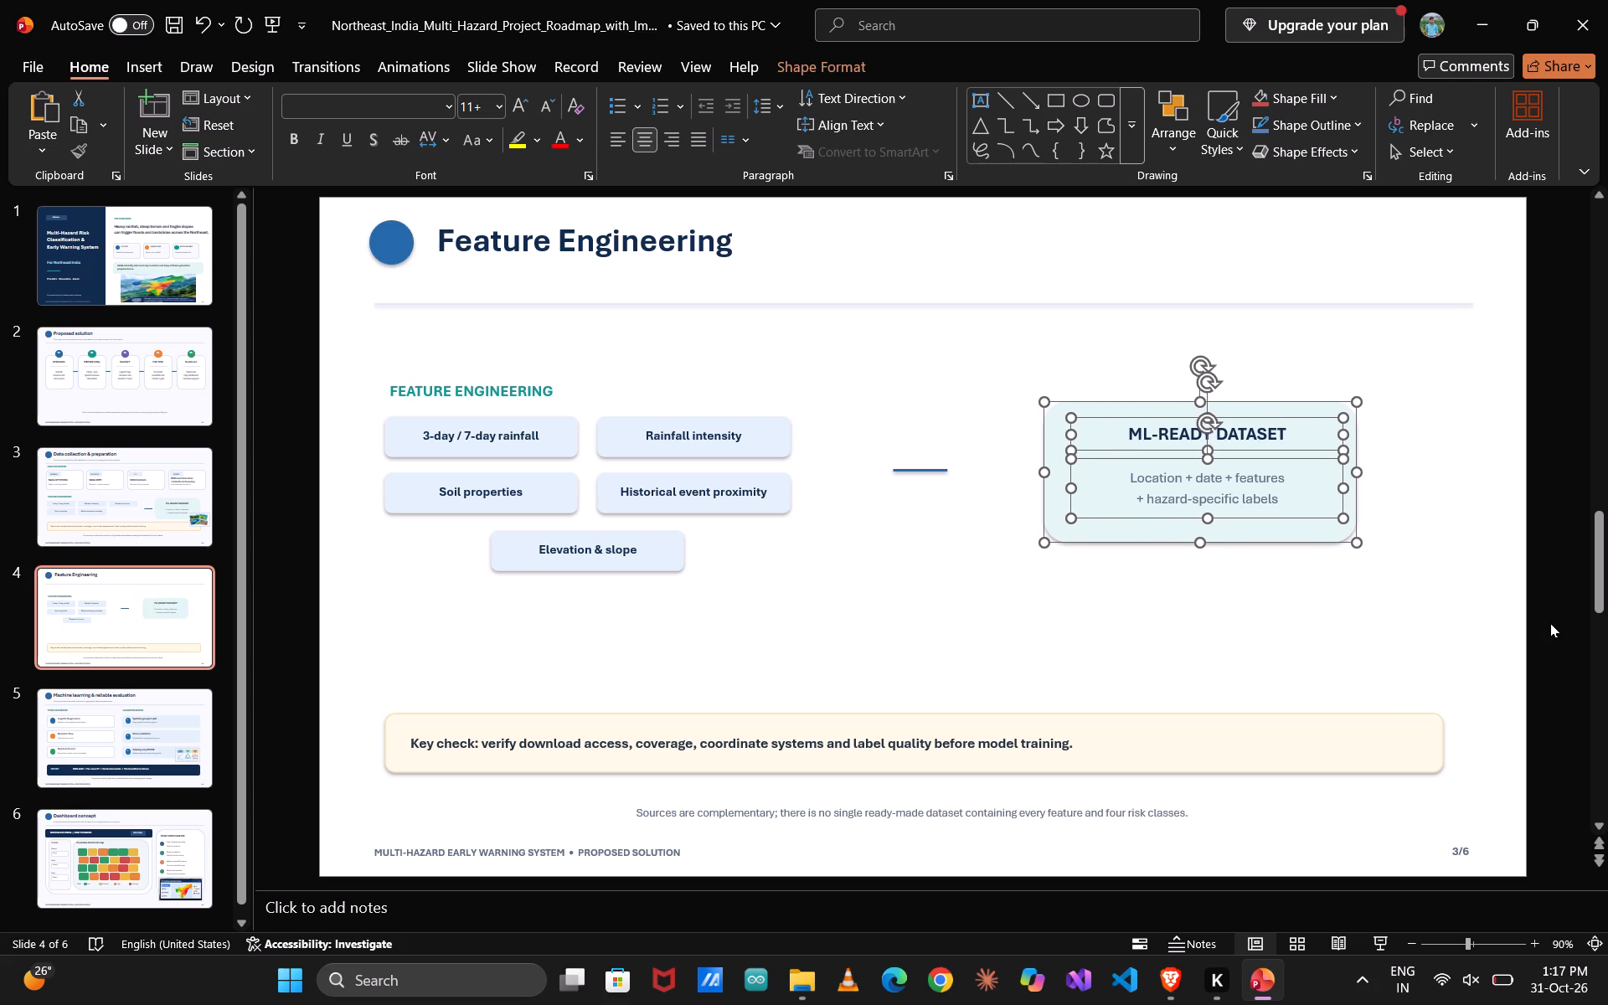
{"action": "left_click", "coordinate": [966, 331]}
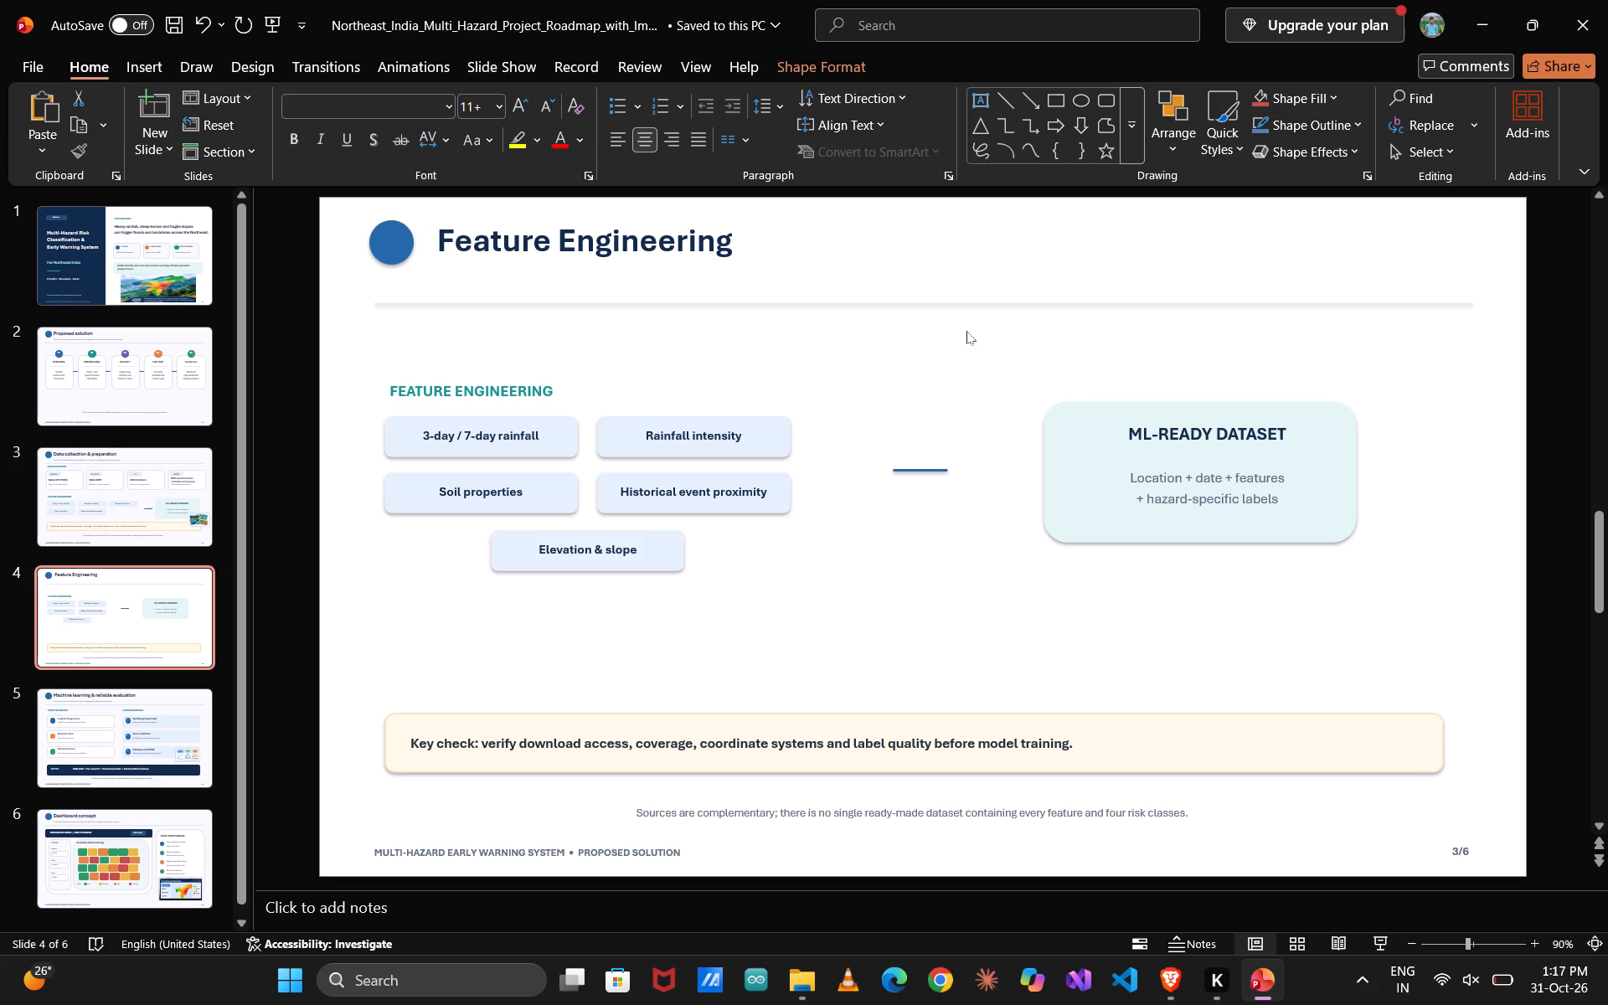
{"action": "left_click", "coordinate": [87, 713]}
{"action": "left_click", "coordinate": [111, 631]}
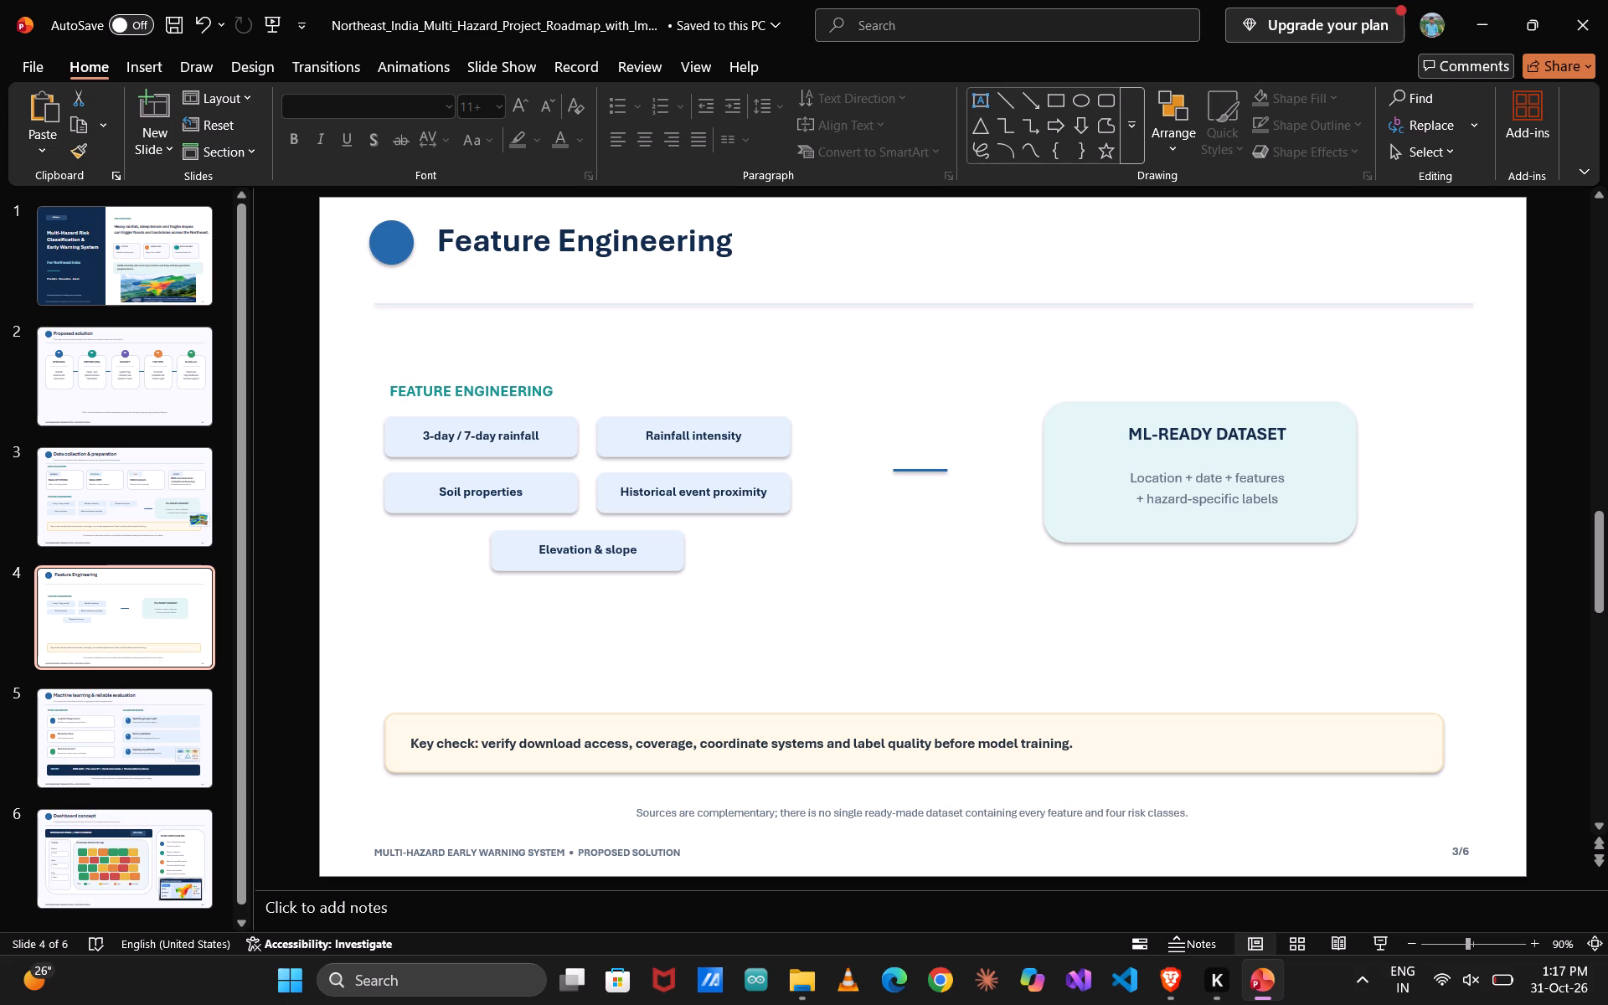
Shift the "FEATURE ENGINEERING" heading and all five feature cards together horizontally inwards, closer to the blue connector line.
{"action": "left_click_drag", "start_coordinate": [375, 358], "coordinate": [829, 595]}
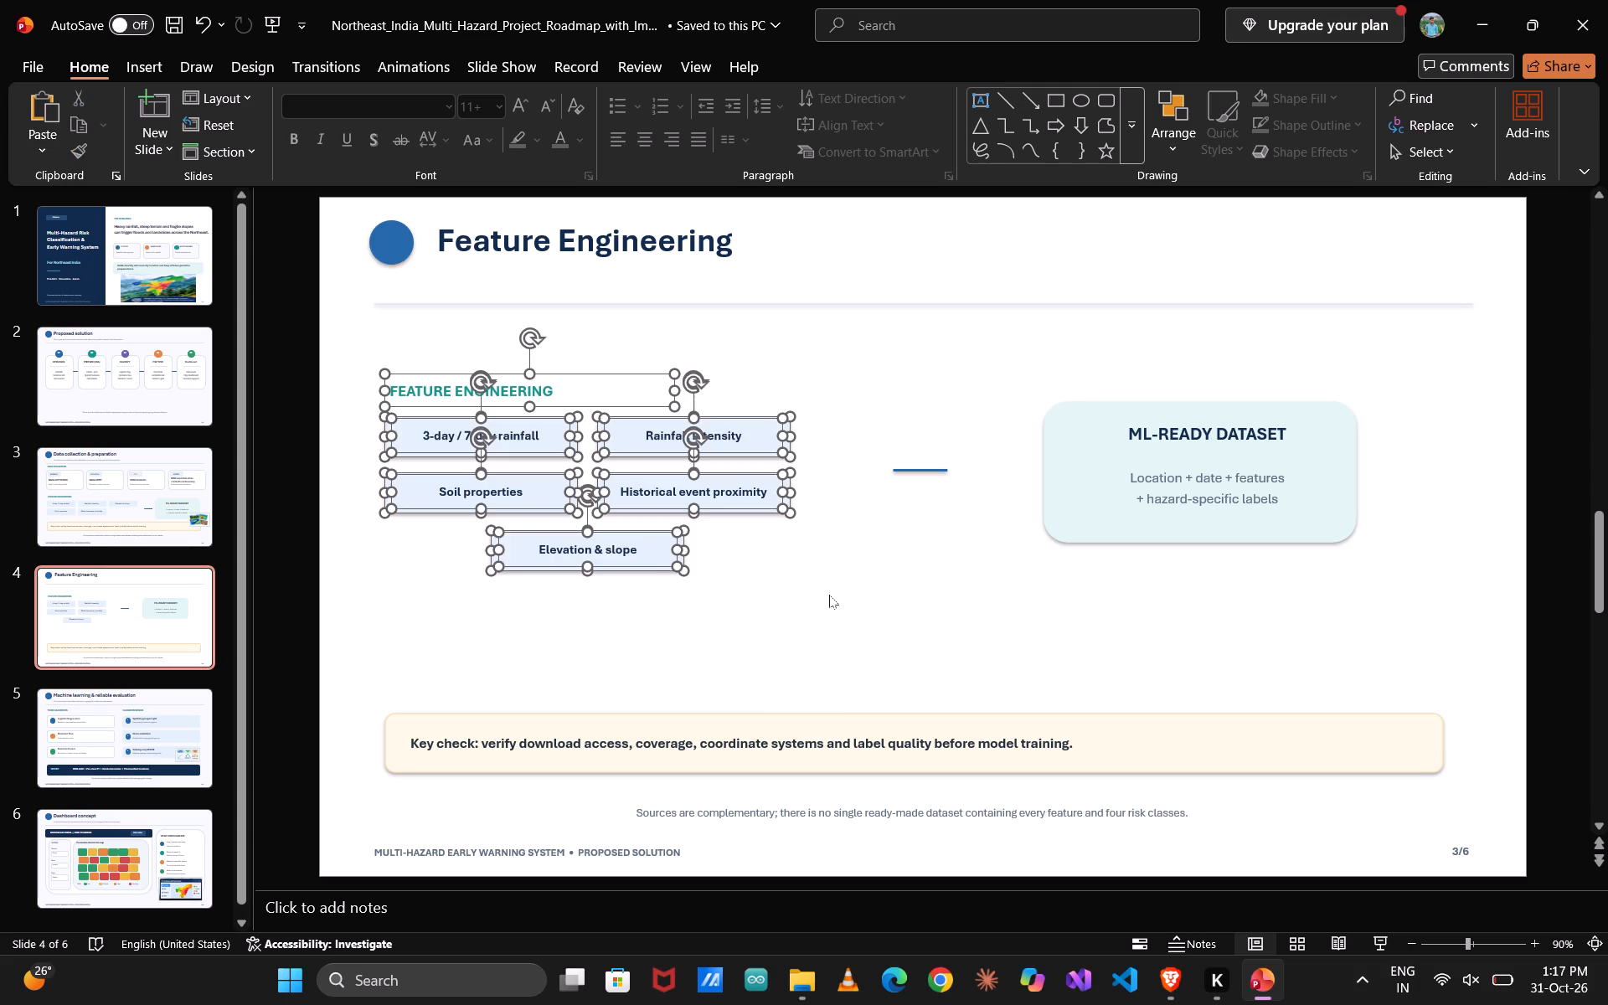
{"action": "key", "text": "Right"}
{"action": "key", "text": "Right"}
{"action": "key", "text": "Right"}
{"action": "key", "text": "Right"}
{"action": "key", "text": "Right"}
{"action": "key", "text": "Right"}
{"action": "key", "text": "Right"}
{"action": "key", "text": "Right"}
{"action": "key", "text": "Right"}
{"action": "key", "text": "Right"}
{"action": "key", "text": "Right"}
{"action": "key", "text": "Right"}
{"action": "key", "text": "Right"}
{"action": "key", "text": "Right"}
{"action": "key", "text": "Right"}
{"action": "key", "text": "Right"}
{"action": "key", "text": "Right"}
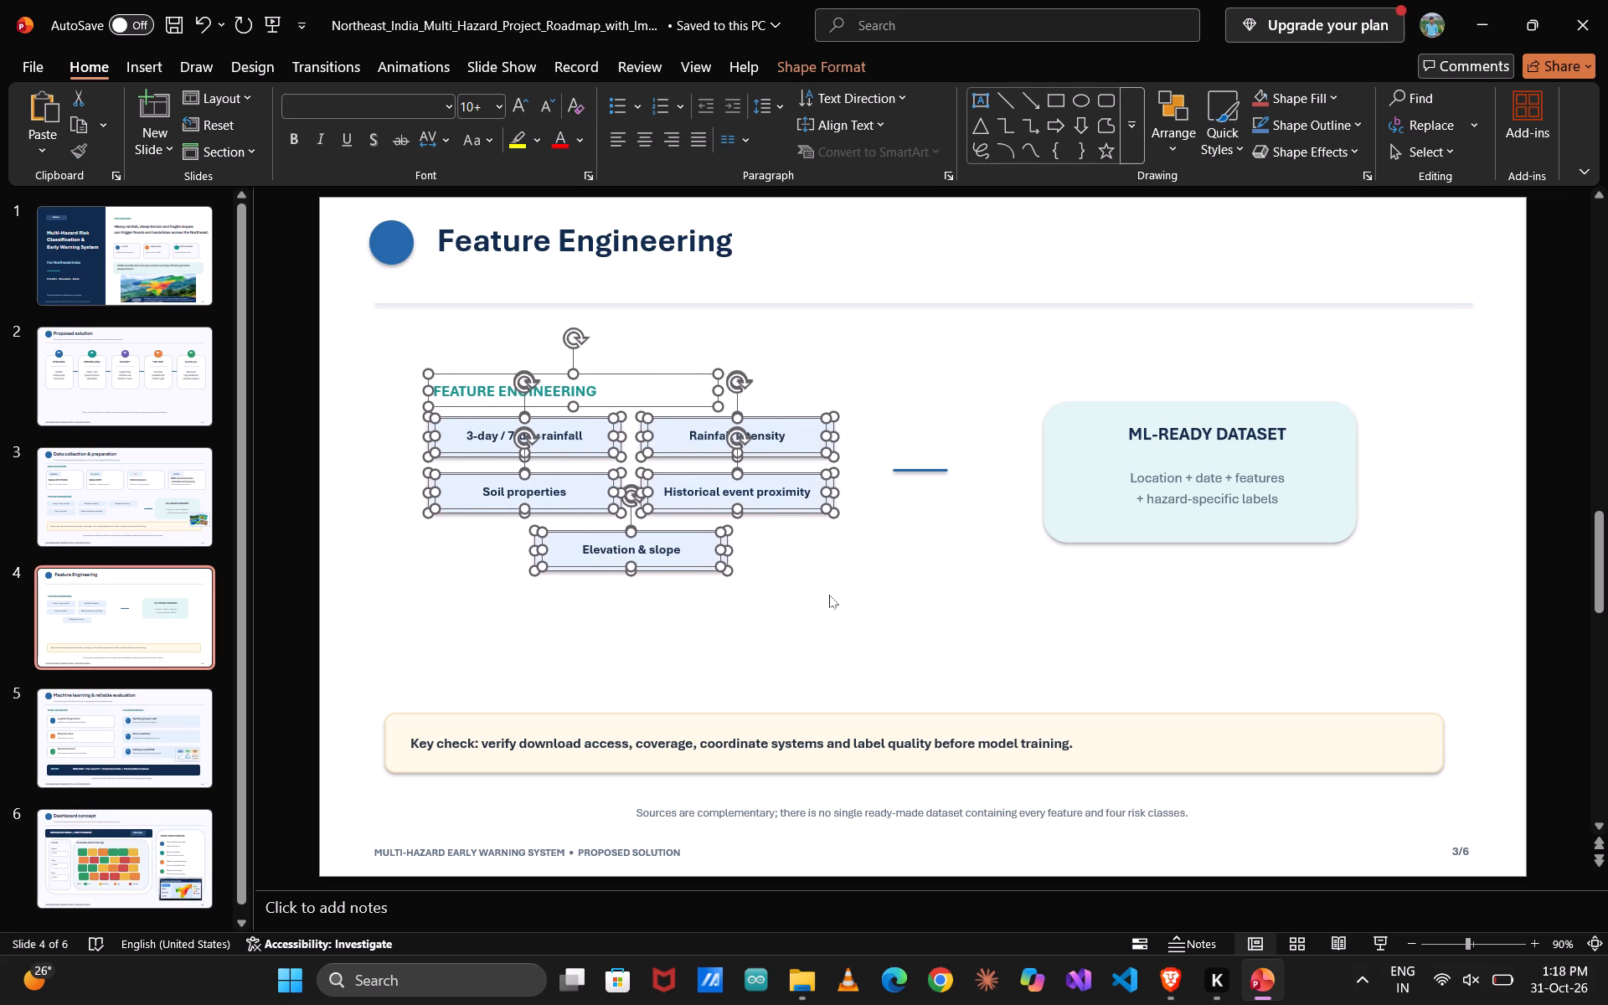
Nudge the blue connector line horizontally so it sits midway between the feature cards and the "ML-READY DATASET" card.
{"action": "left_click", "coordinate": [1113, 464]}
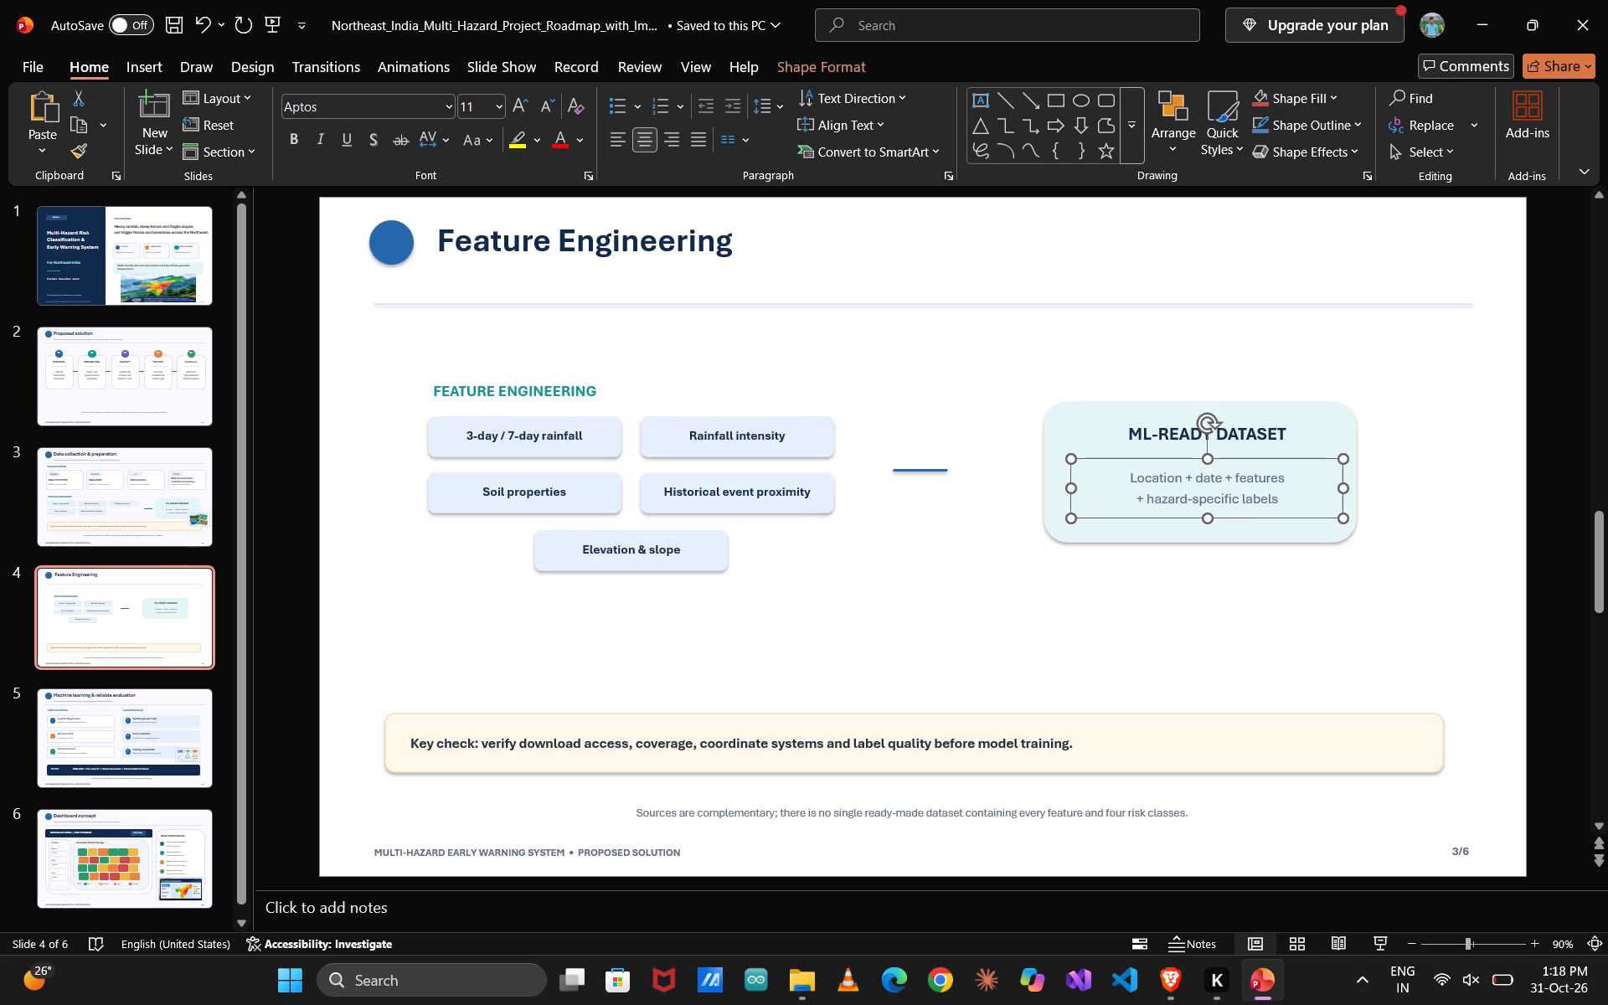
{"action": "left_click", "coordinate": [929, 465]}
{"action": "left_click_drag", "start_coordinate": [929, 465], "coordinate": [940, 465]}
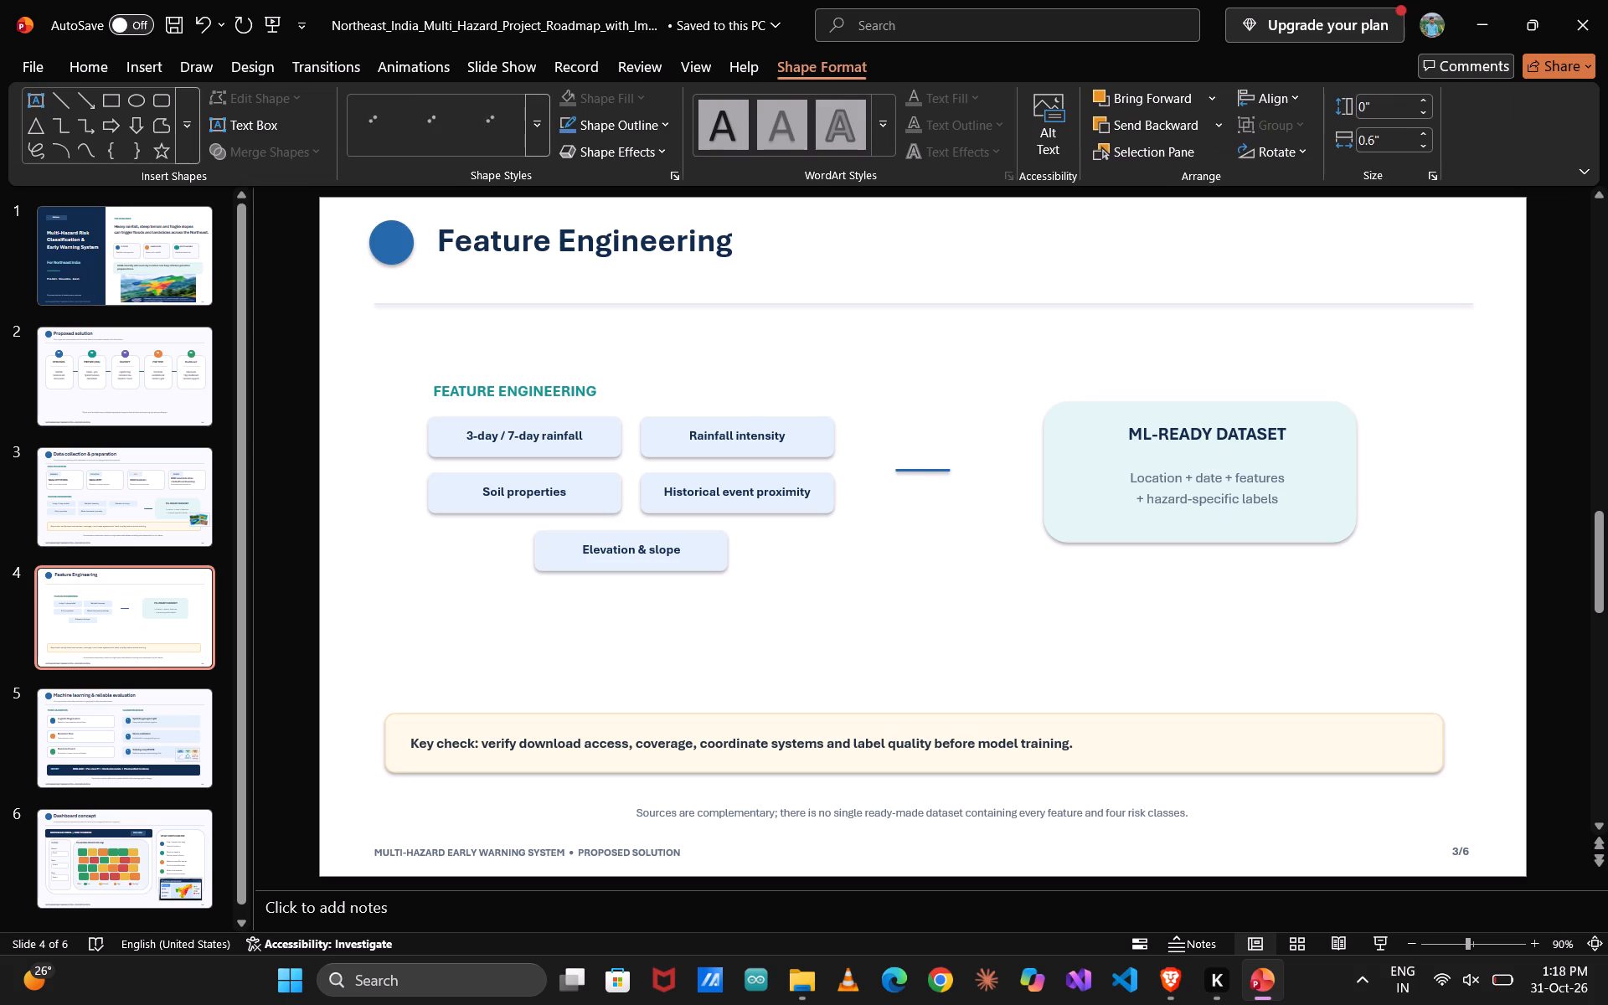
{"action": "left_click_drag", "start_coordinate": [940, 465], "coordinate": [945, 464]}
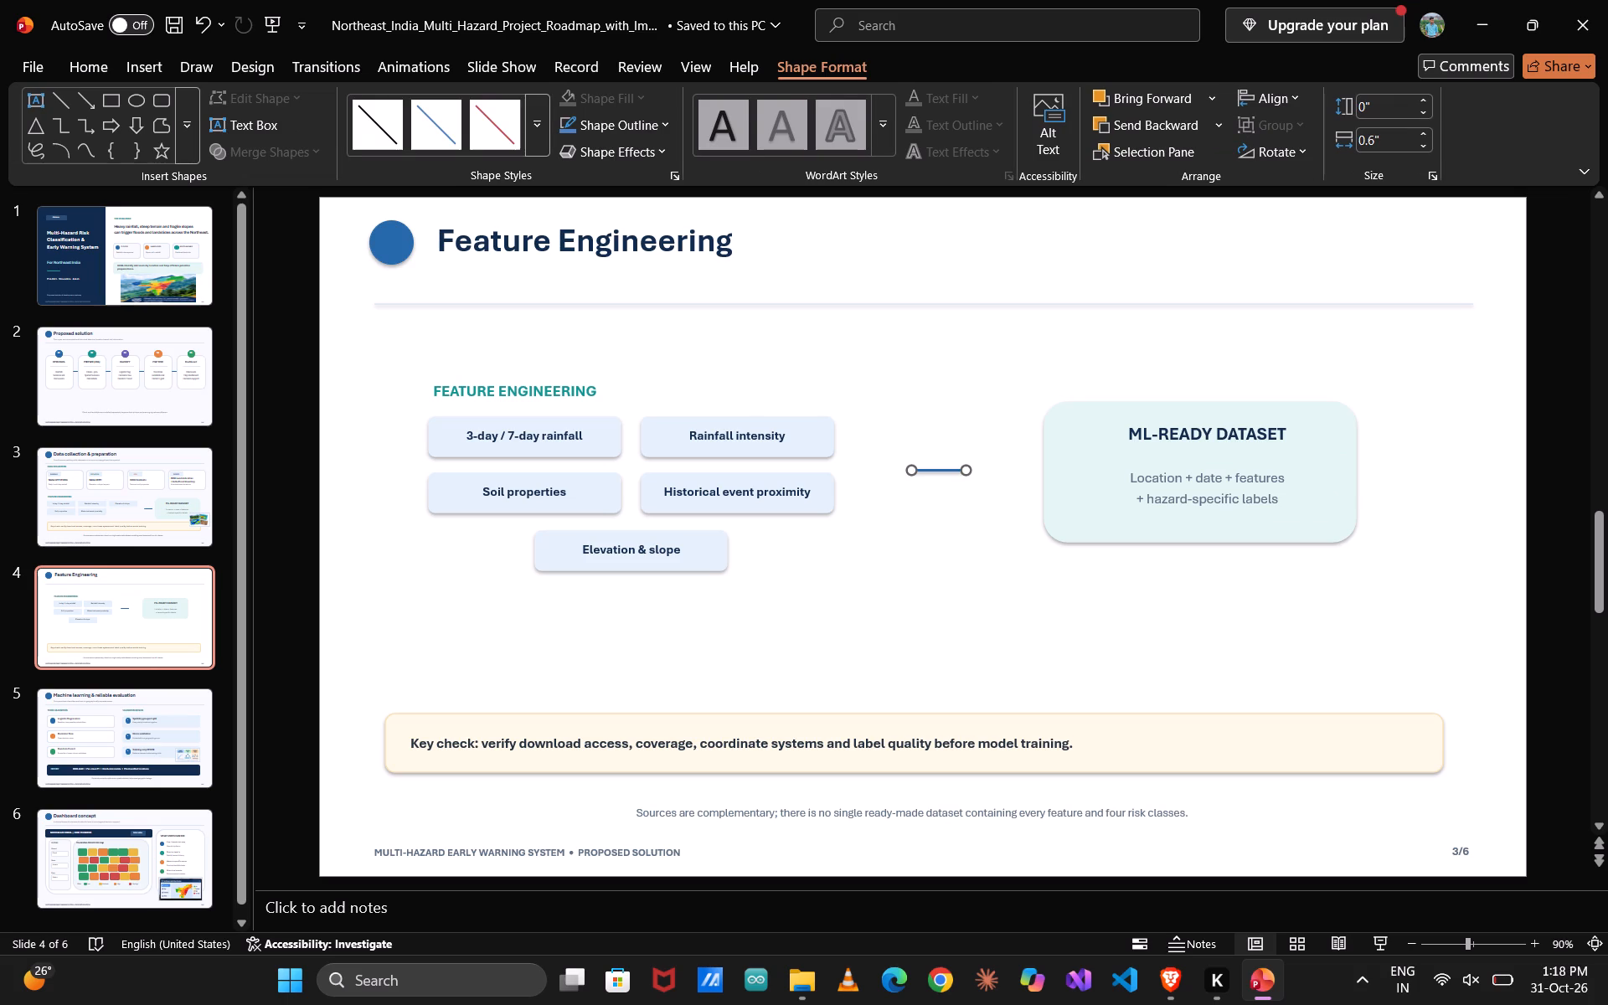
{"action": "left_click", "coordinate": [976, 587]}
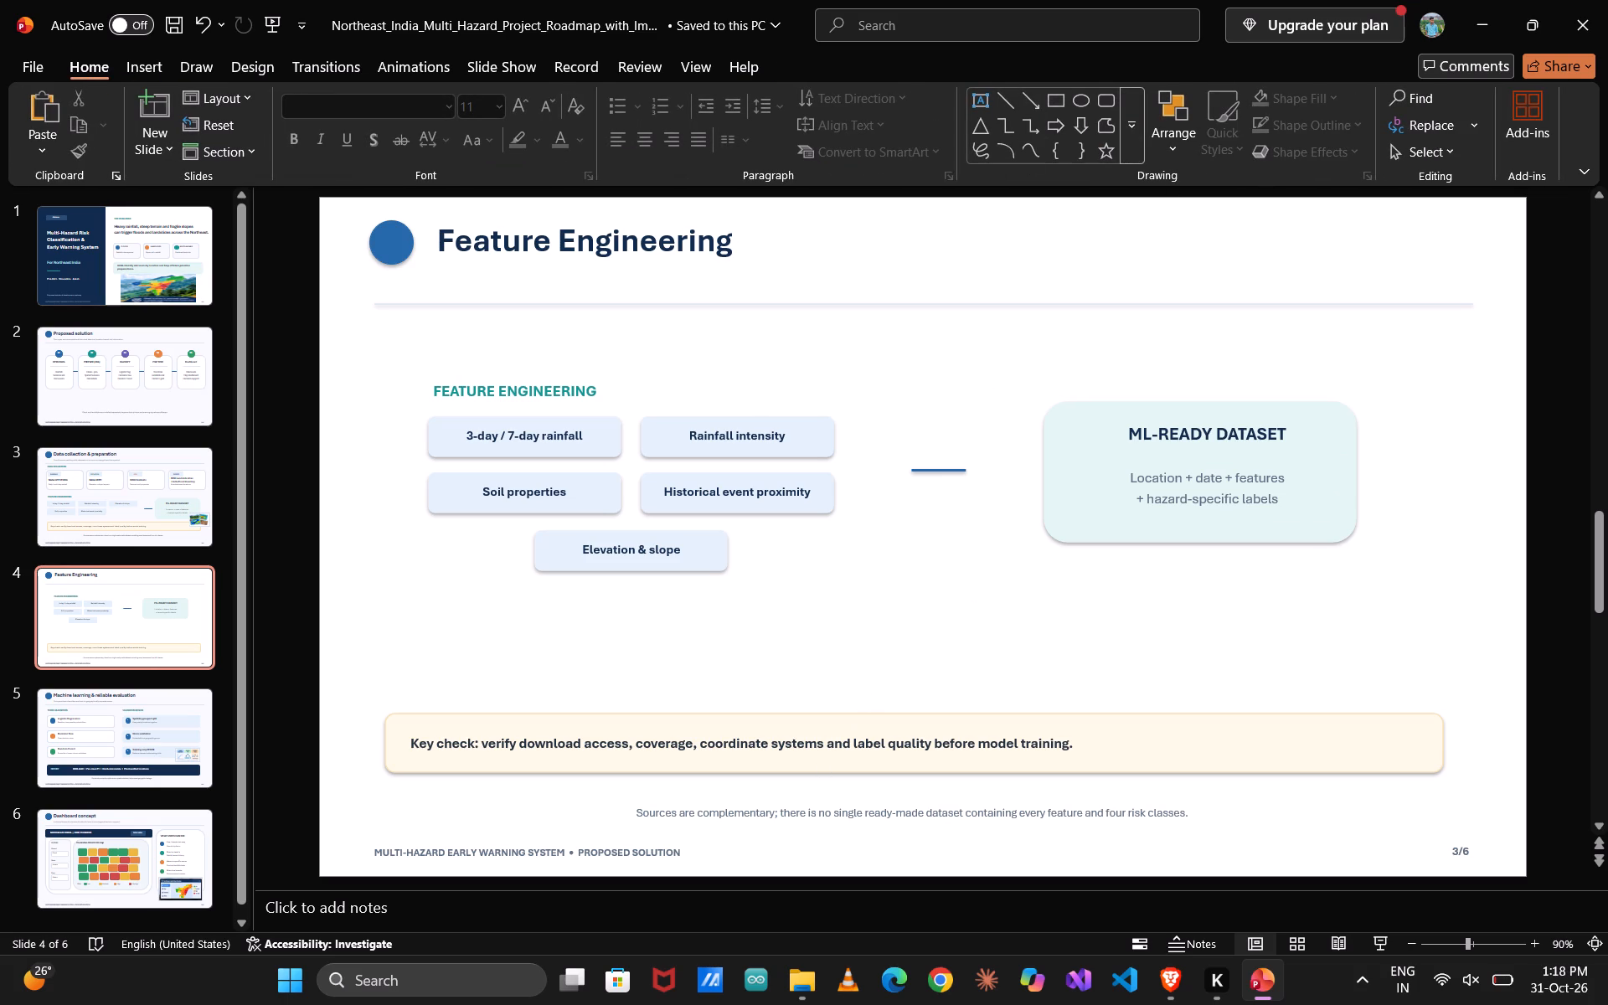
Move the "Key check" banner with its text slightly up, widening the gap above the "Sources are complementary" note.
{"action": "left_click_drag", "start_coordinate": [358, 699], "coordinate": [573, 753]}
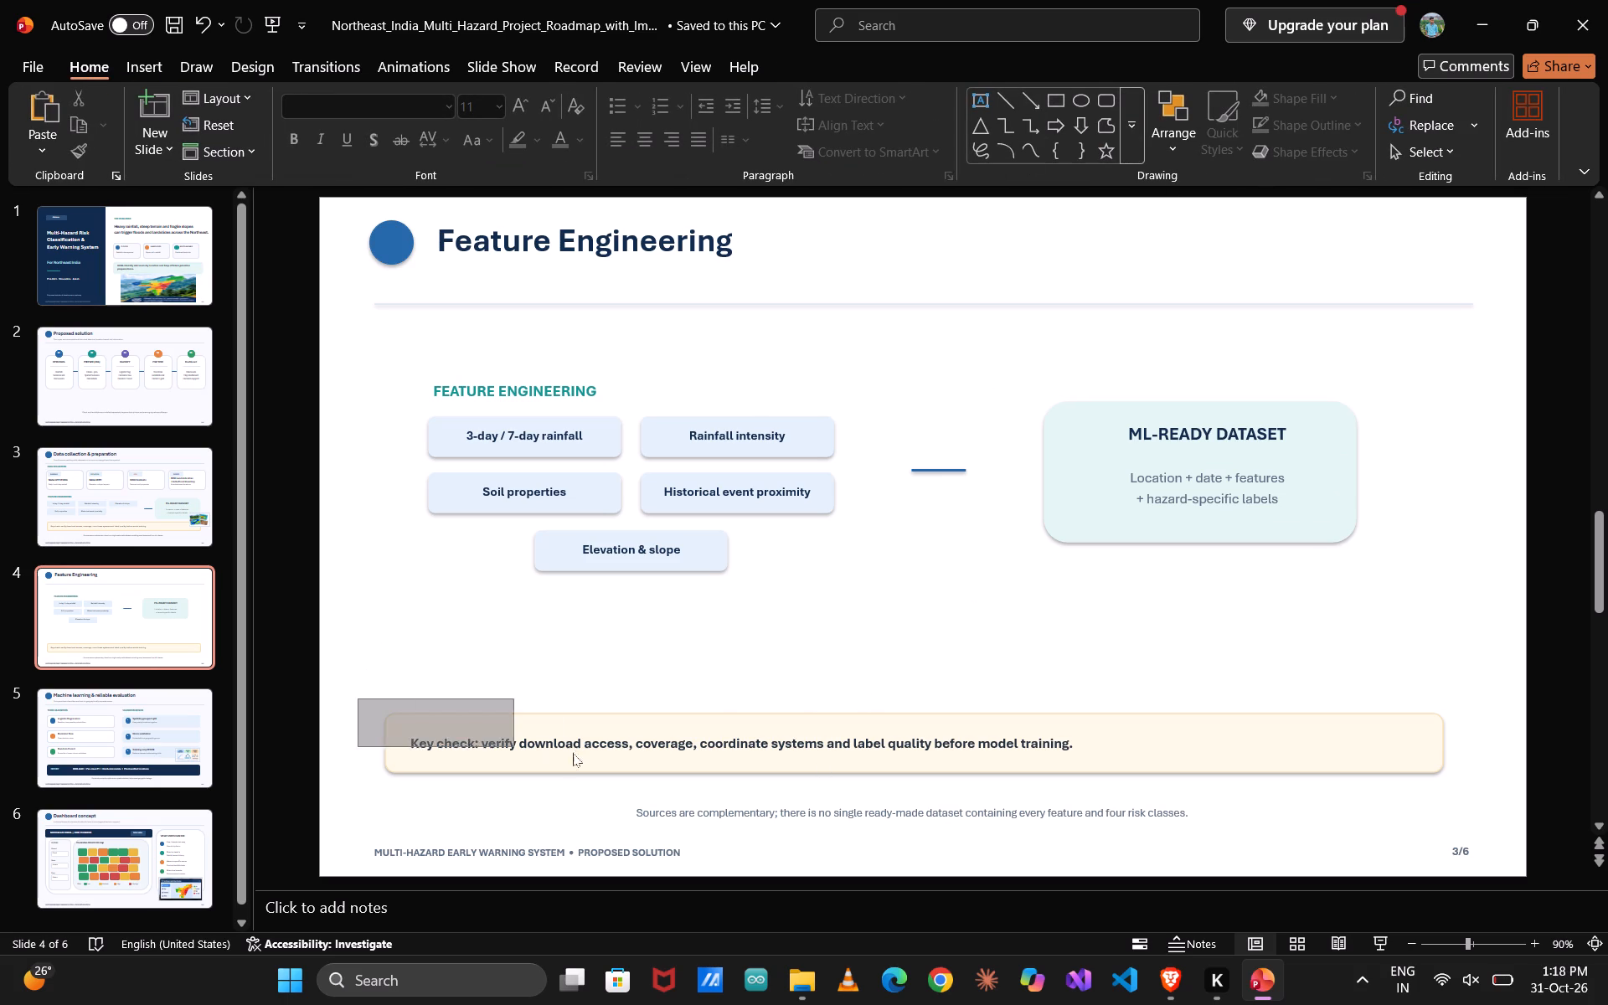
{"action": "left_click_drag", "start_coordinate": [573, 753], "coordinate": [1607, 791]}
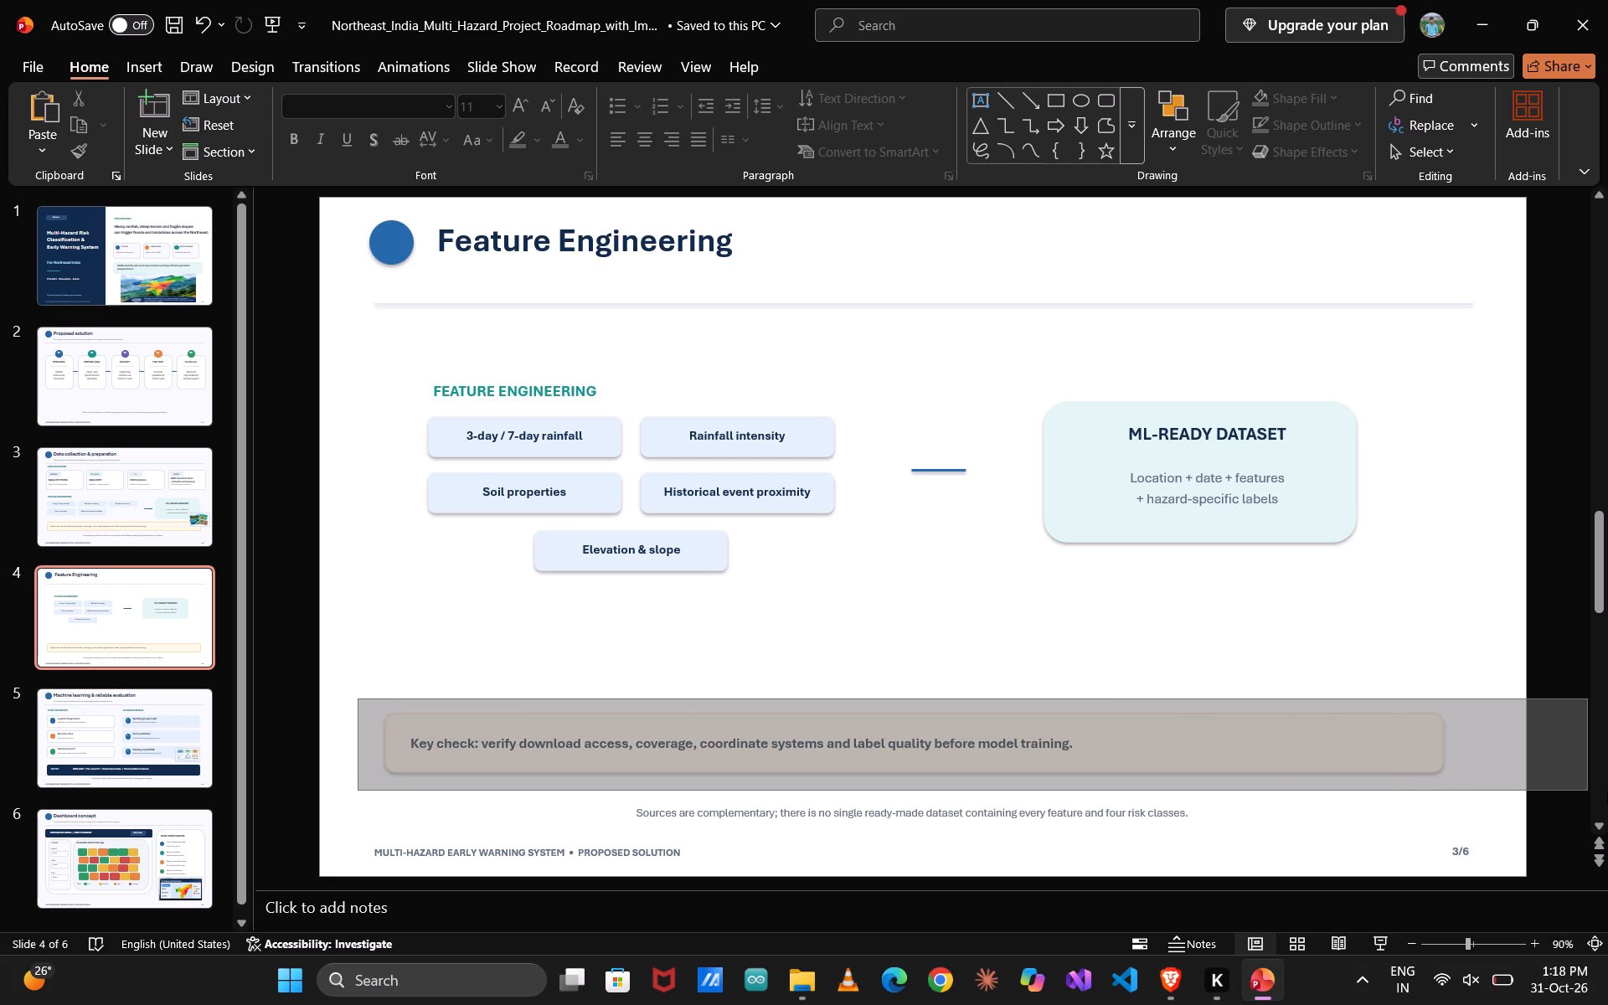
{"action": "left_click_drag", "start_coordinate": [1607, 791], "coordinate": [1457, 779]}
{"action": "key", "text": "Up"}
{"action": "key", "text": "Up"}
{"action": "key", "text": "Up"}
{"action": "key", "text": "Up"}
{"action": "key", "text": "Up"}
{"action": "key", "text": "Up"}
{"action": "key", "text": "Up"}
{"action": "key", "text": "Up"}
{"action": "key", "text": "Up"}
{"action": "key", "text": "Up"}
{"action": "key", "text": "Up"}
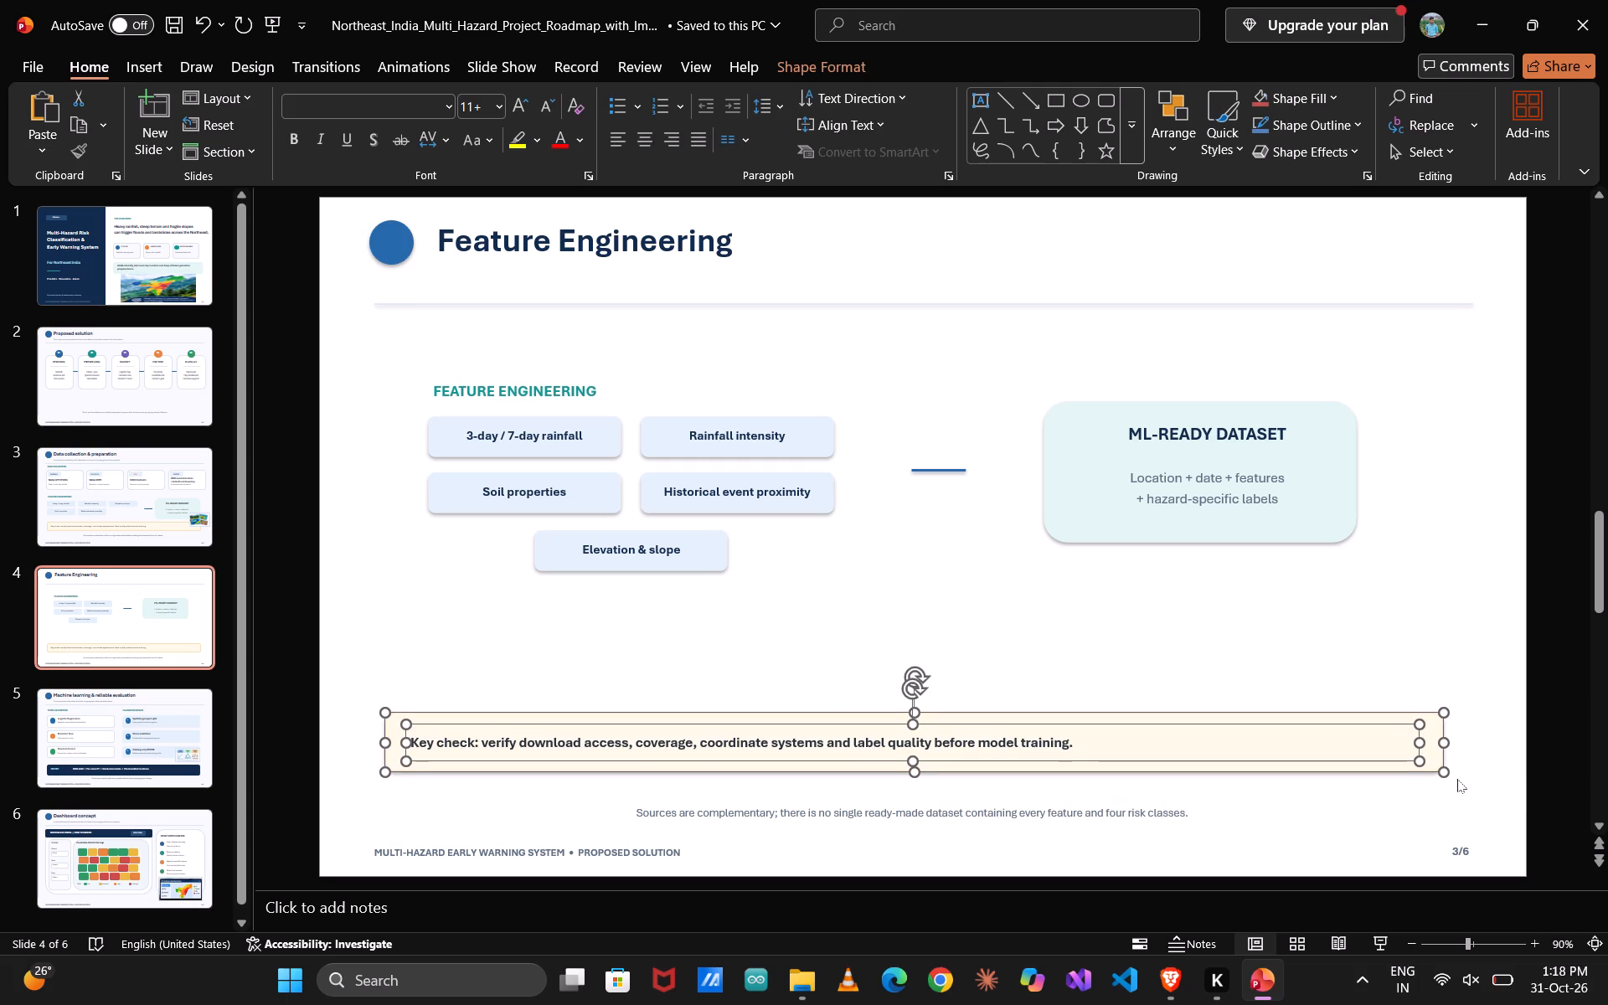
{"action": "key", "text": "Up"}
{"action": "key", "text": "Up"}
{"action": "key", "text": "Up"}
{"action": "key", "text": "Up"}
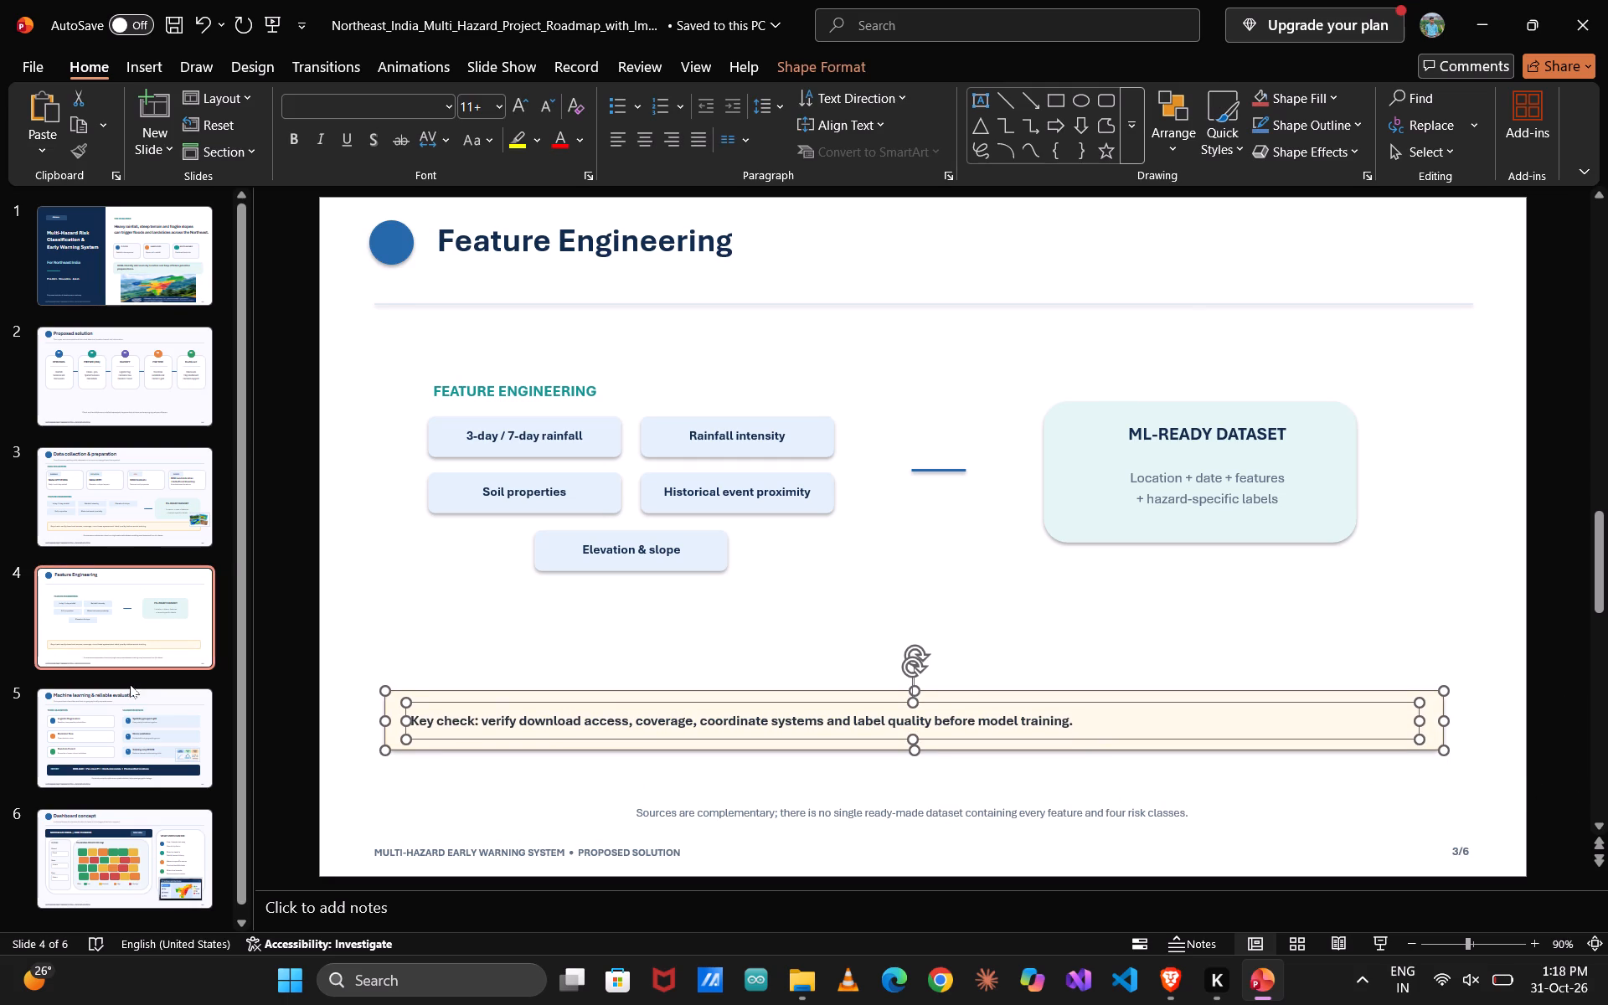
On slide 3, delete the feature engineering section, "ML-READY DATASET" card, connector, photo collage, "Key check" banner and sources note, keeping the data collection cards and footer.
{"action": "left_click", "coordinate": [188, 485]}
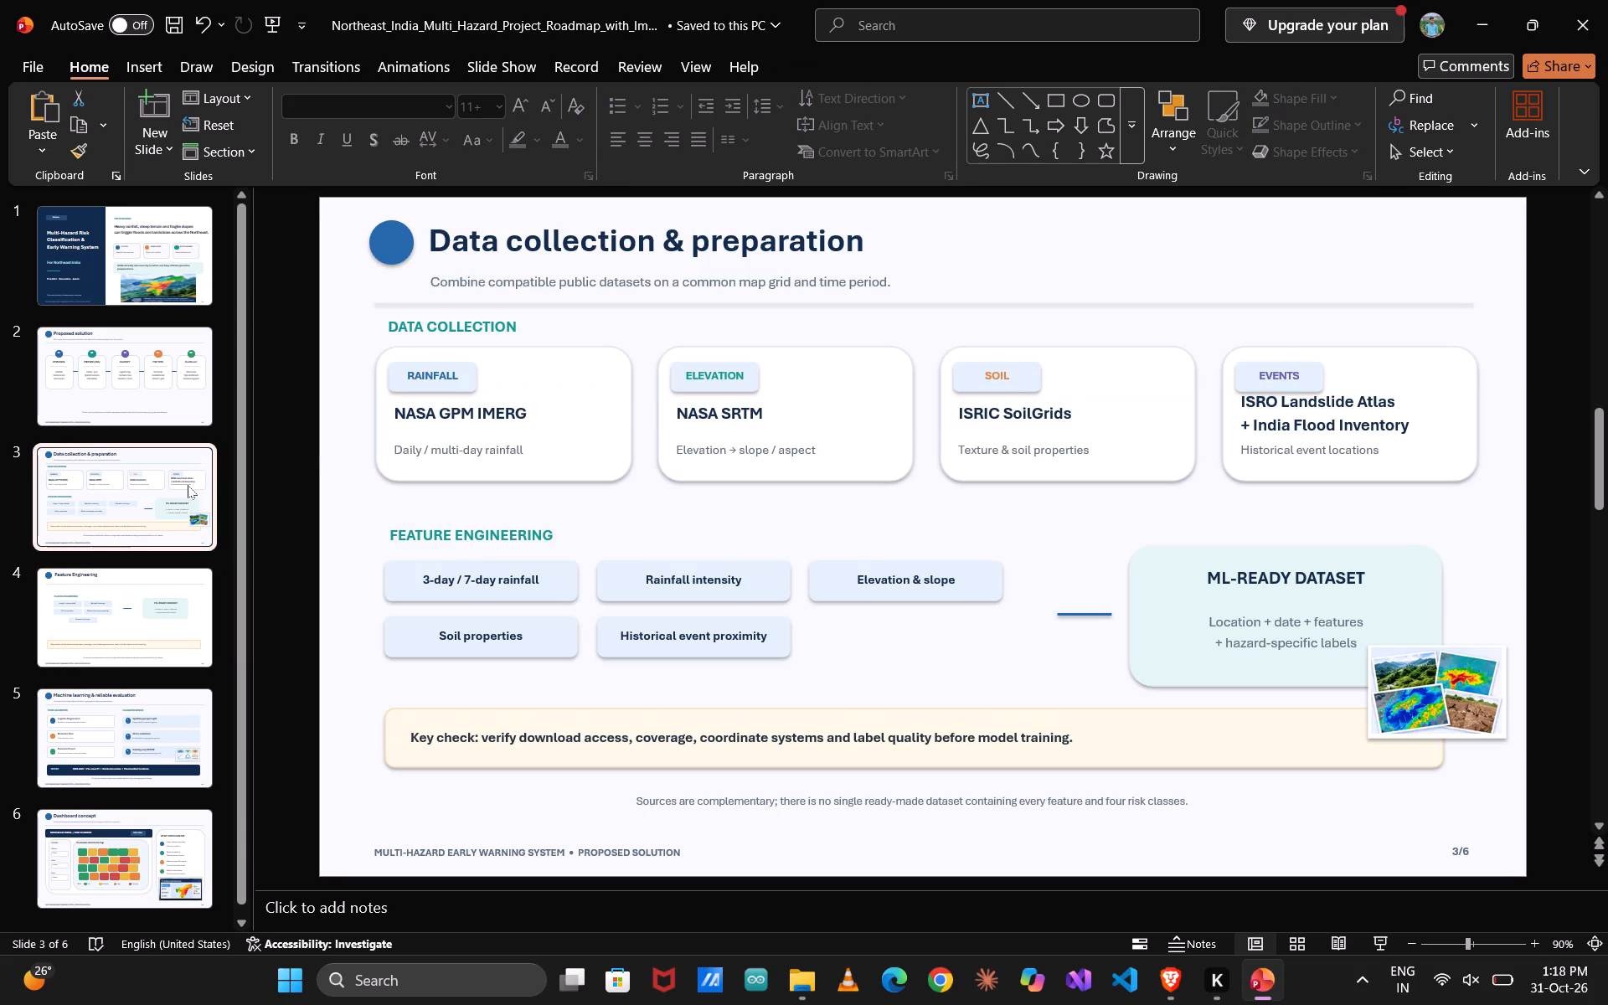
{"action": "left_click", "coordinate": [379, 520]}
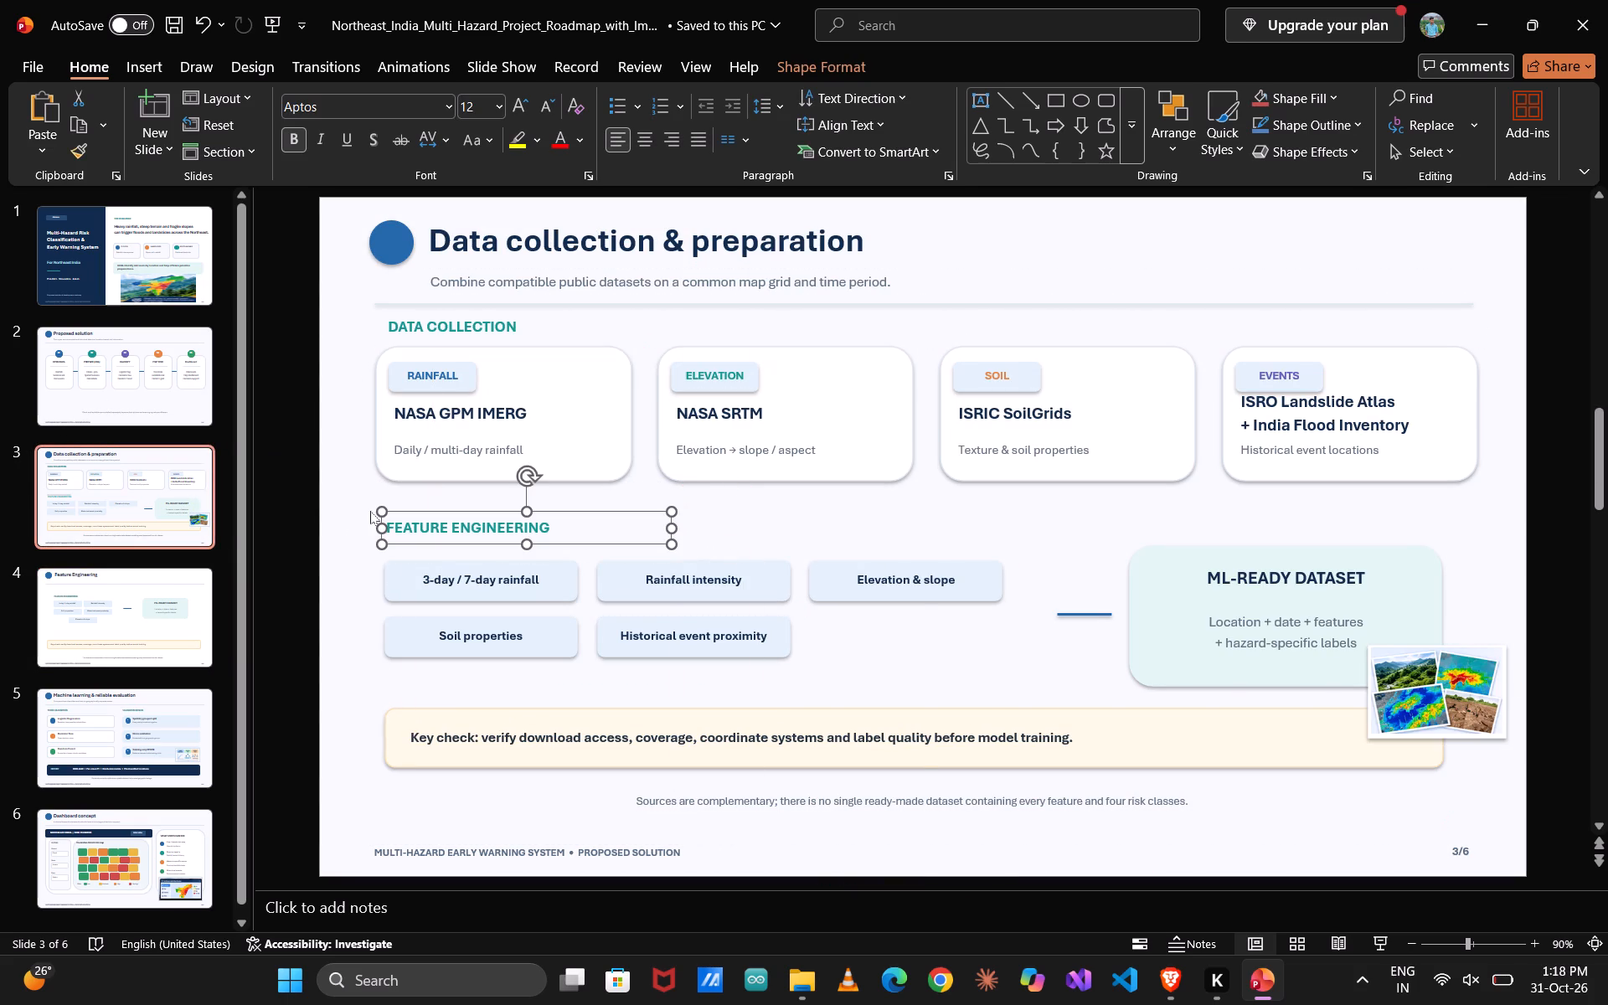
{"action": "left_click_drag", "start_coordinate": [351, 476], "coordinate": [1373, 910]}
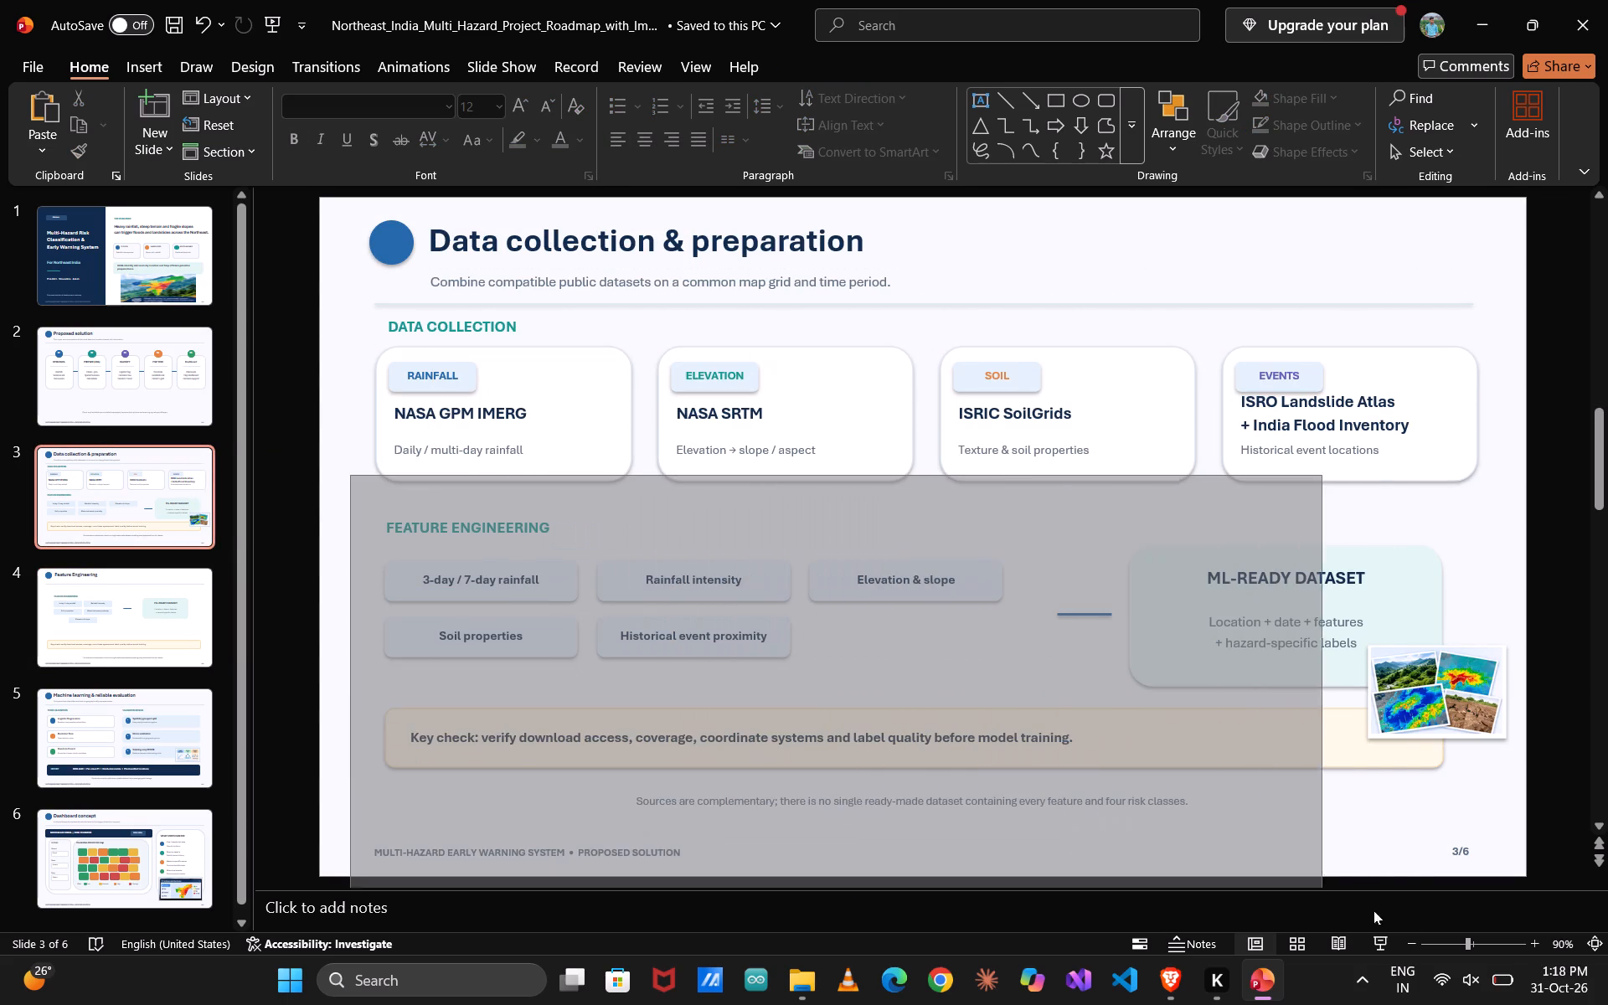
{"action": "left_click_drag", "start_coordinate": [1373, 910], "coordinate": [1525, 825]}
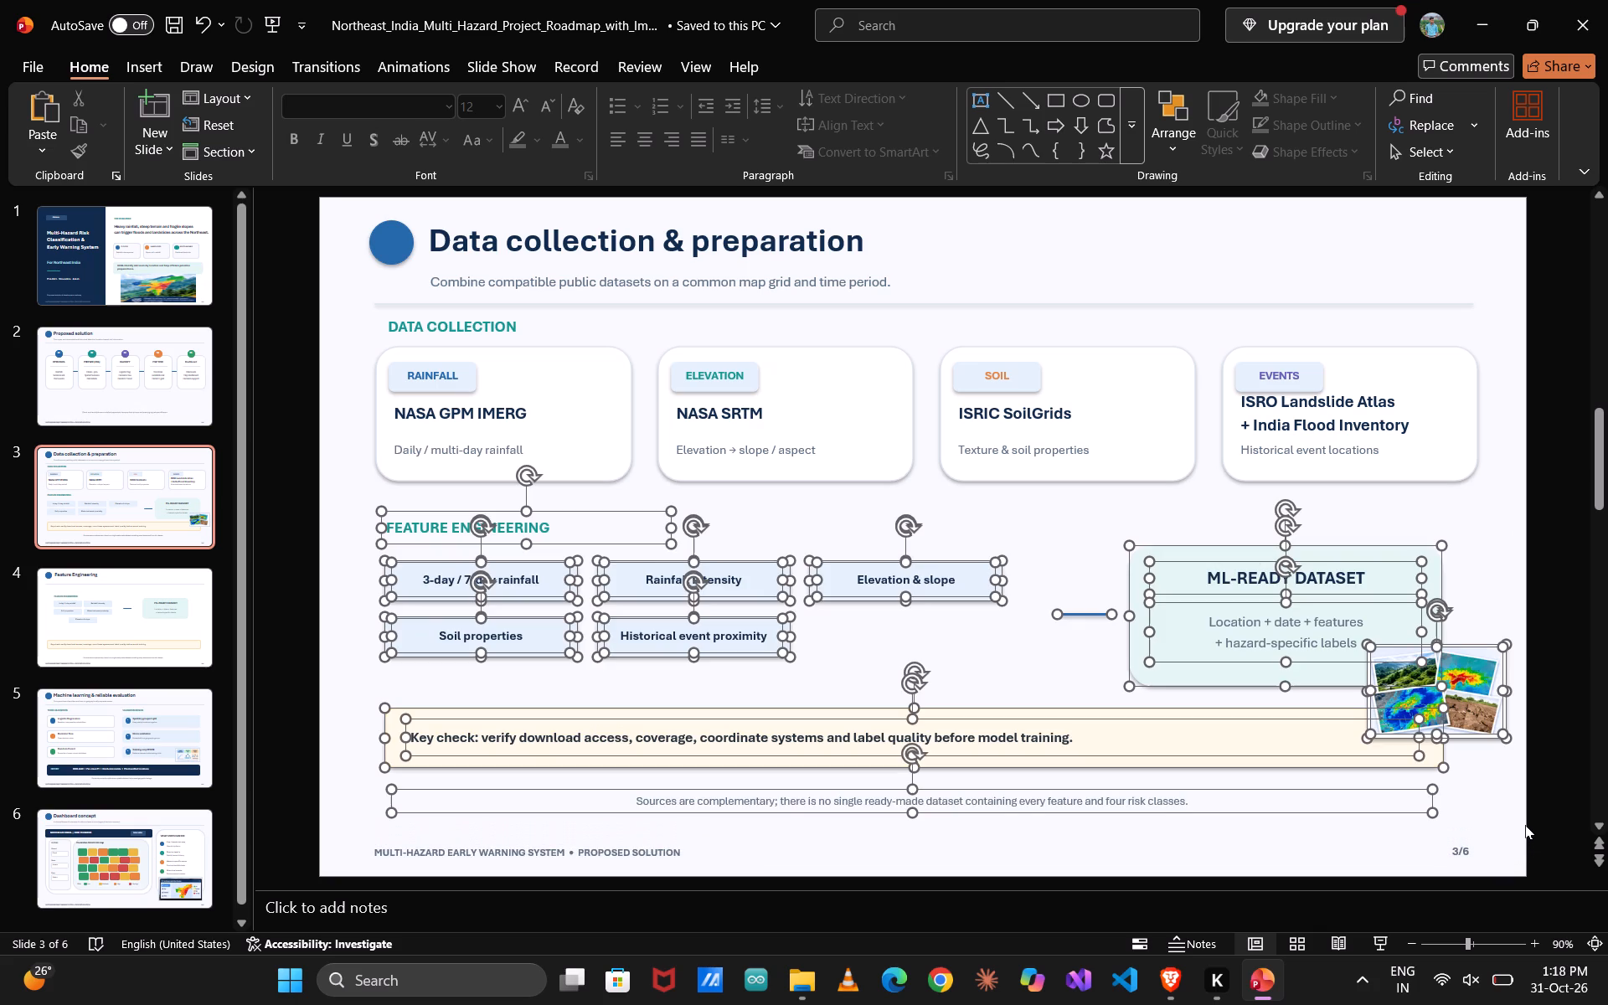
{"action": "key", "text": "Delete"}
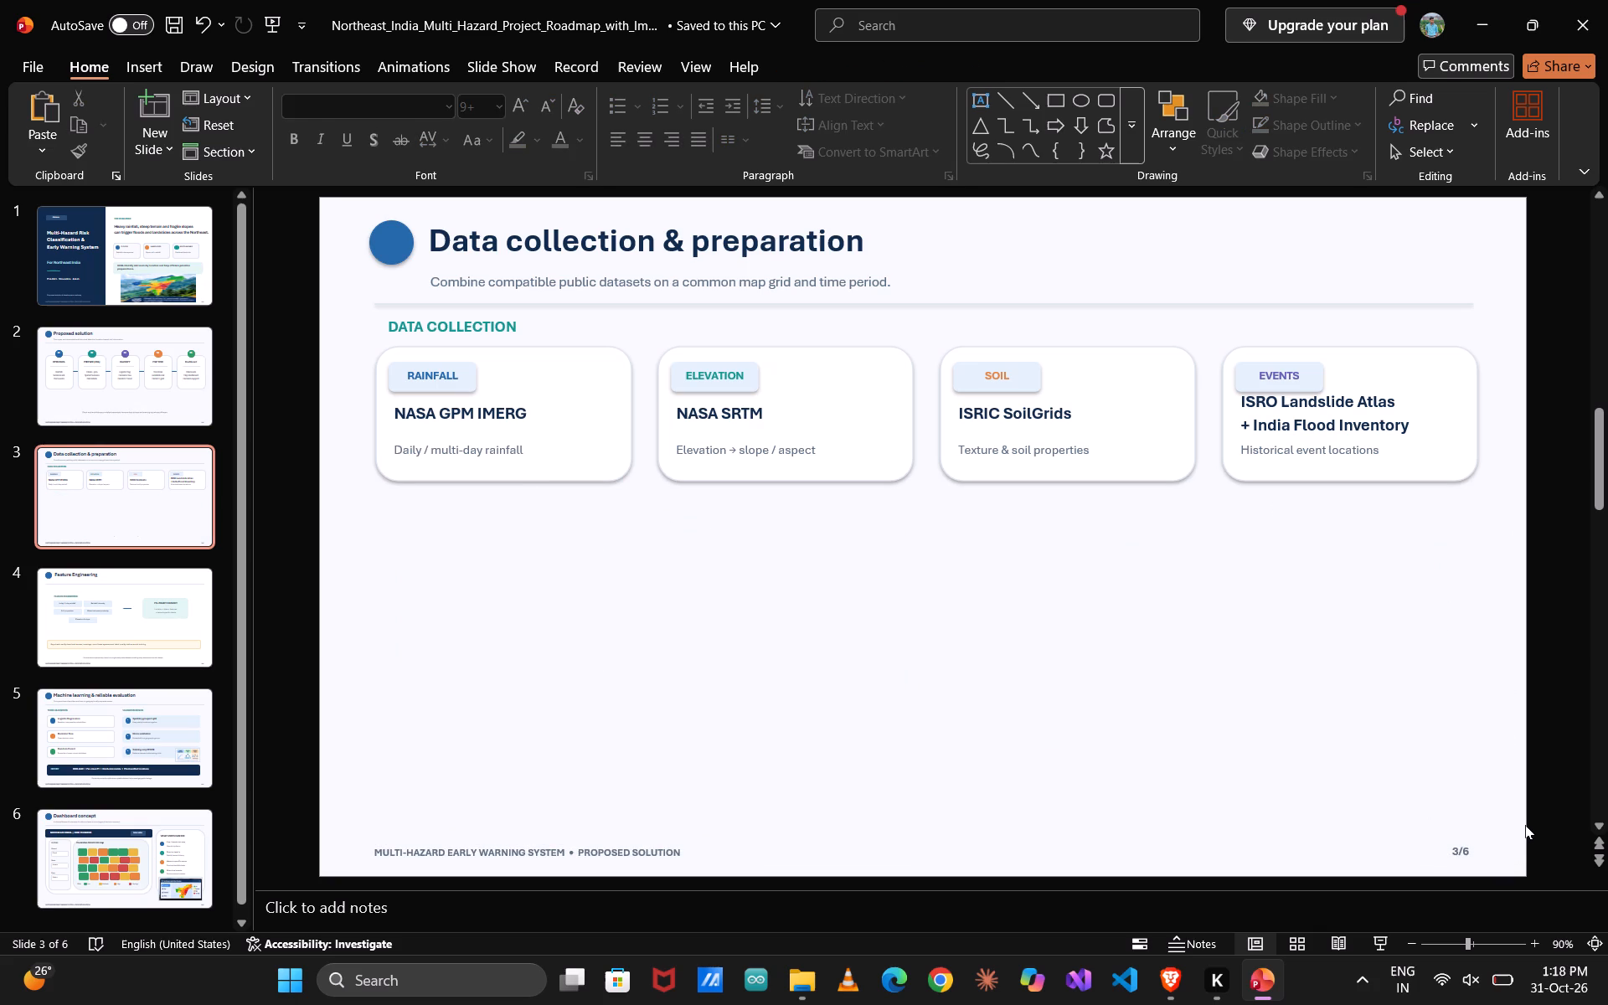
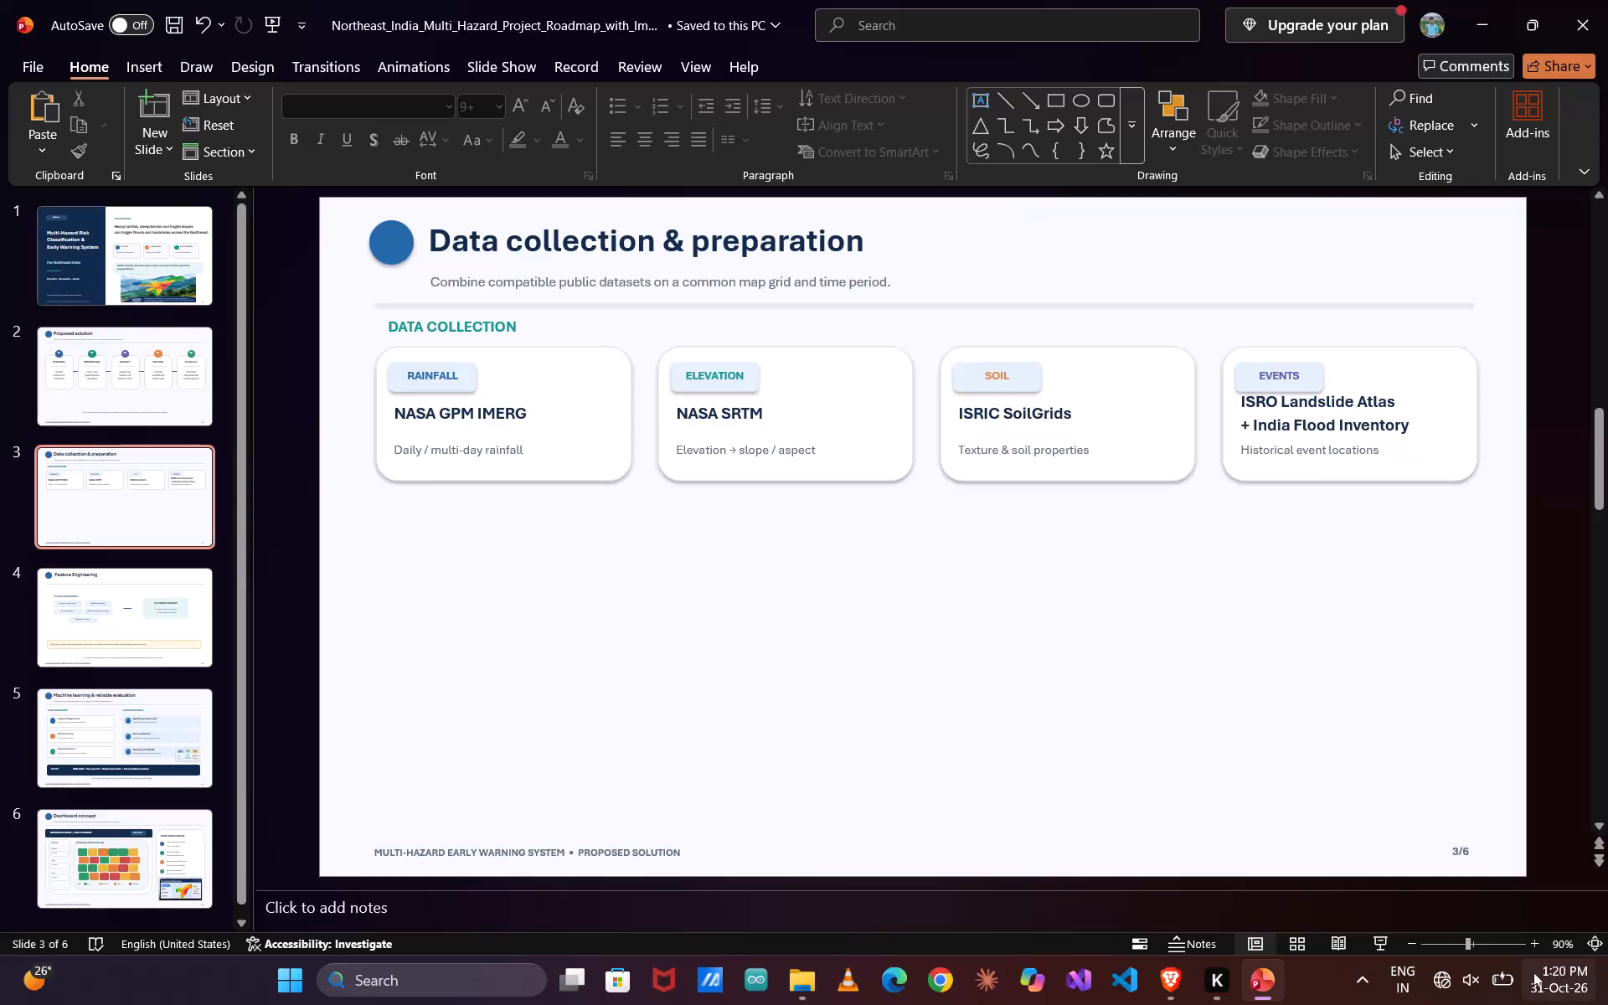
Raise the Windows display brightness slightly, to just above 68, and return to the presentation.
{"action": "left_click", "coordinate": [1490, 977]}
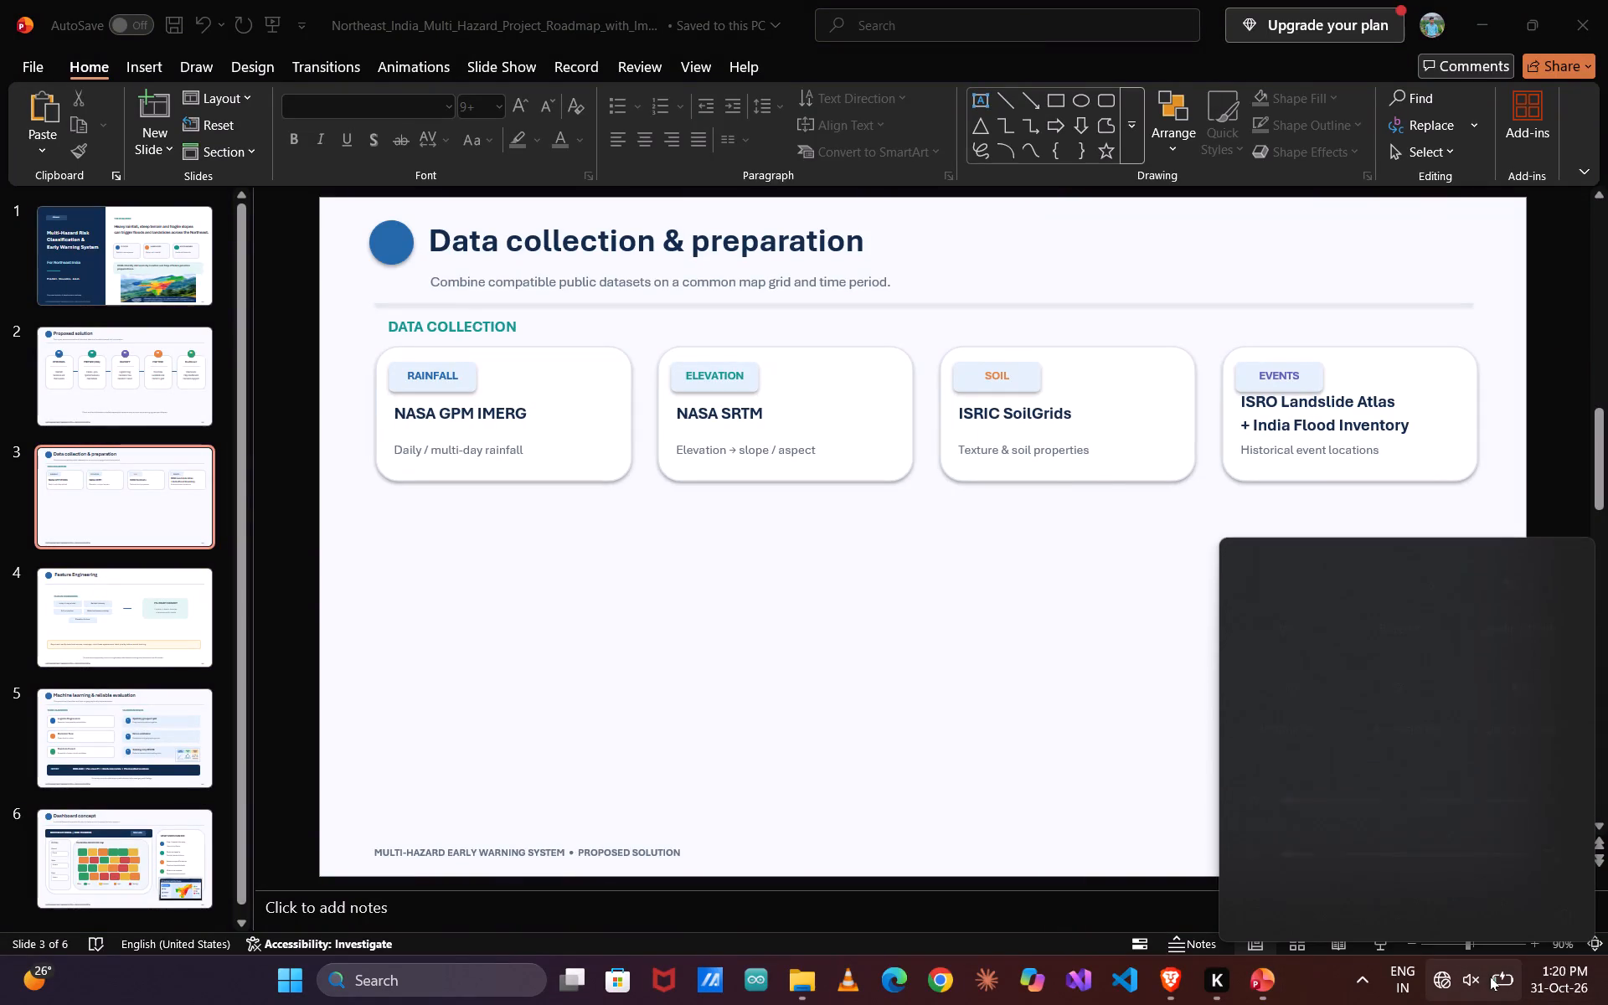
{"action": "left_click", "coordinate": [1421, 807]}
{"action": "left_click_drag", "start_coordinate": [1421, 807], "coordinate": [1447, 807]}
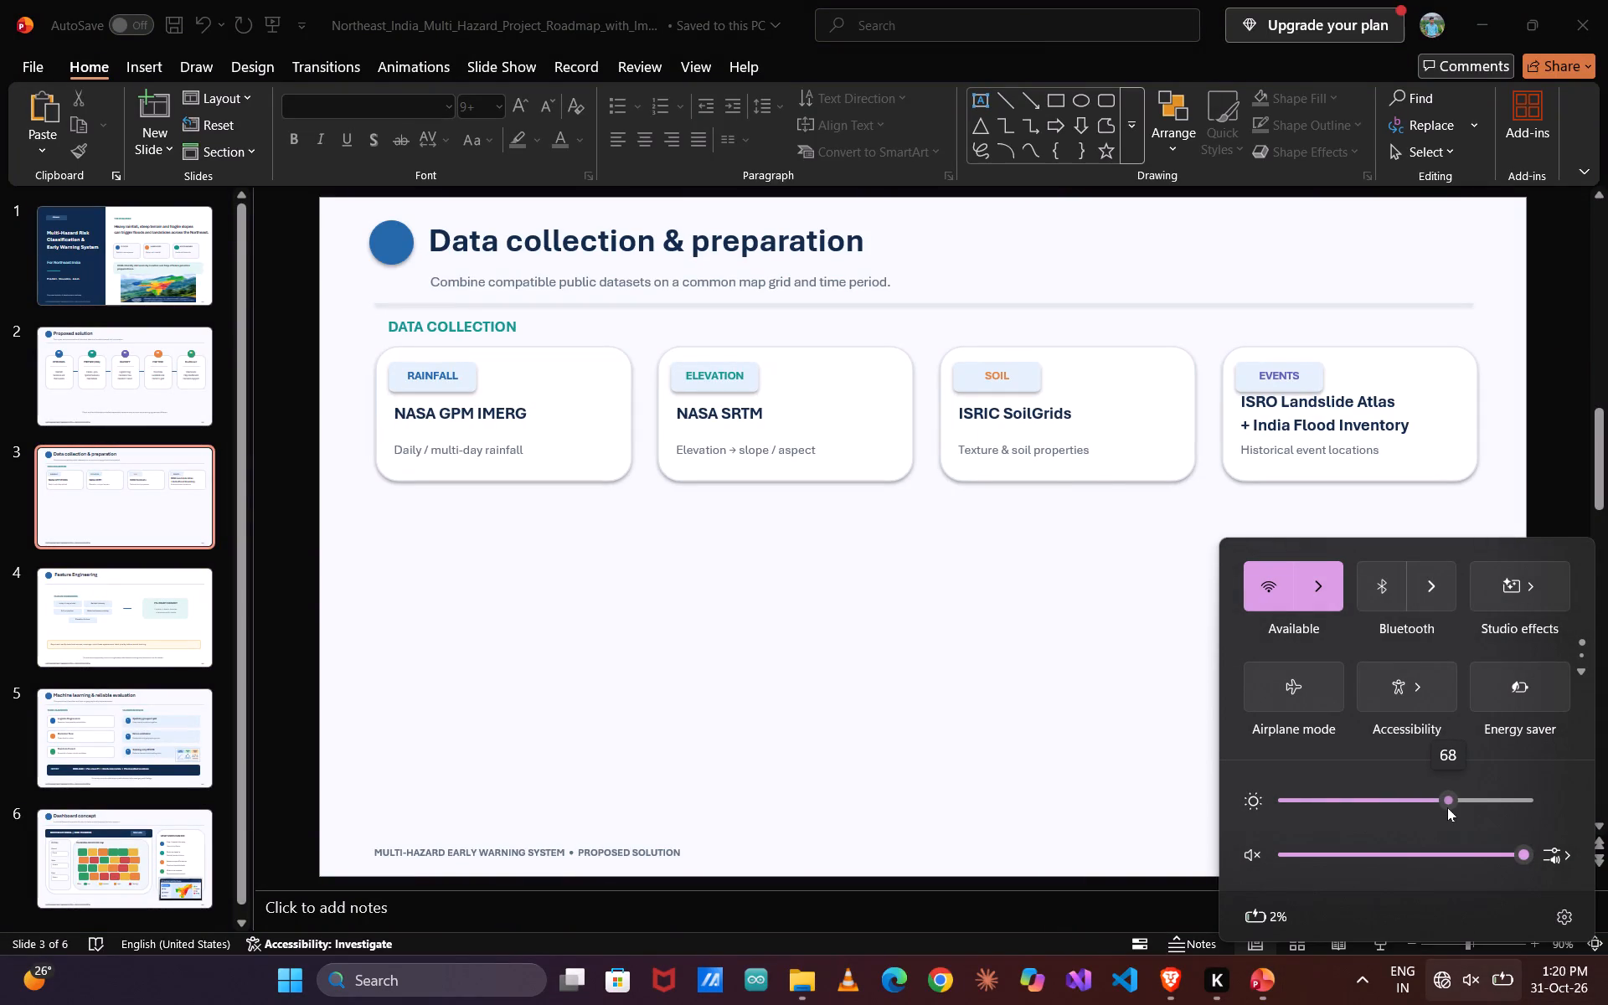
{"action": "left_click_drag", "start_coordinate": [1447, 807], "coordinate": [1452, 807]}
{"action": "left_click", "coordinate": [944, 726]}
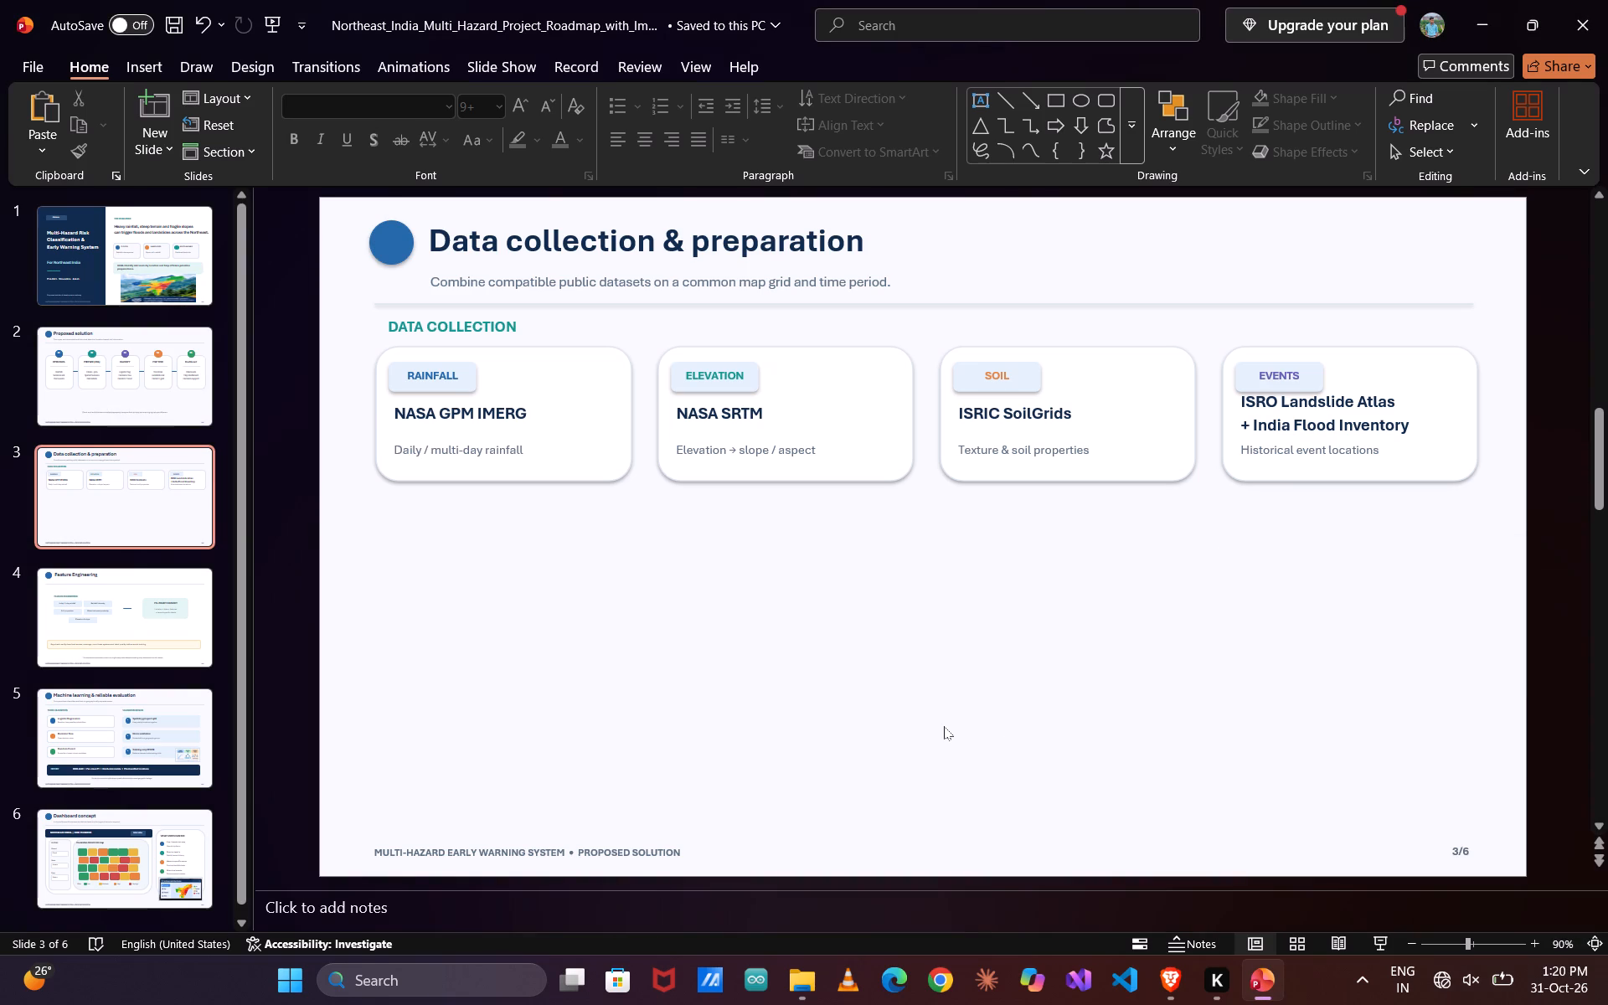
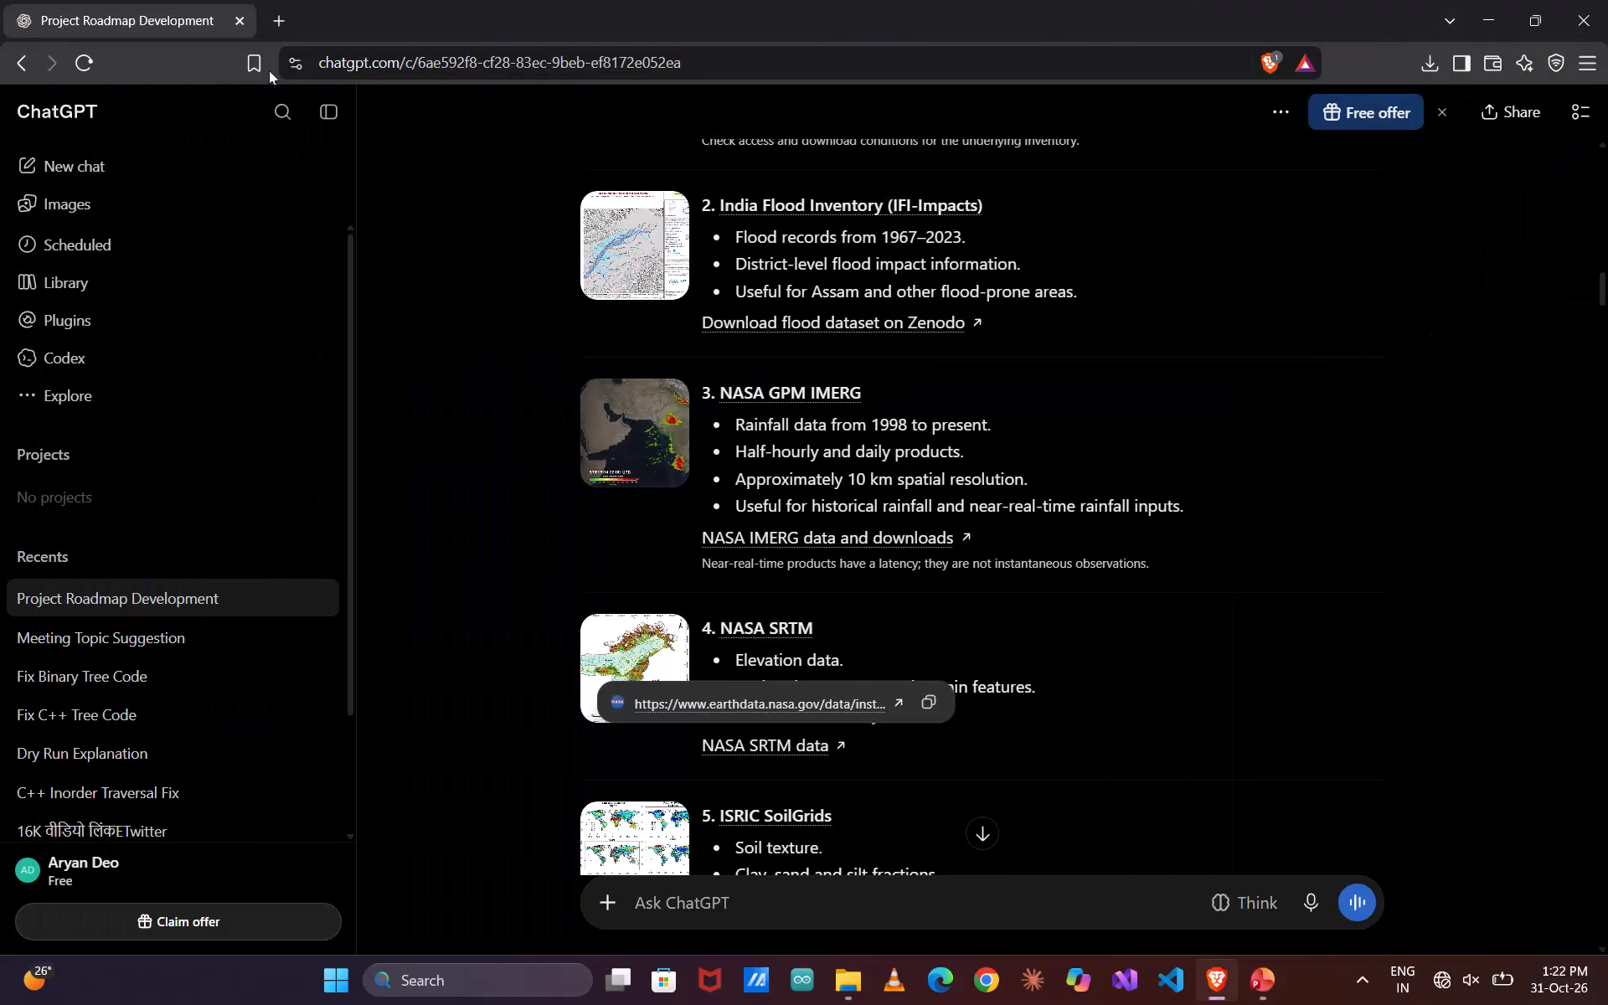
Clear the browser and Downloads folder windows off the desktop and launch the Kuro application.
{"action": "left_click", "coordinate": [1490, 2]}
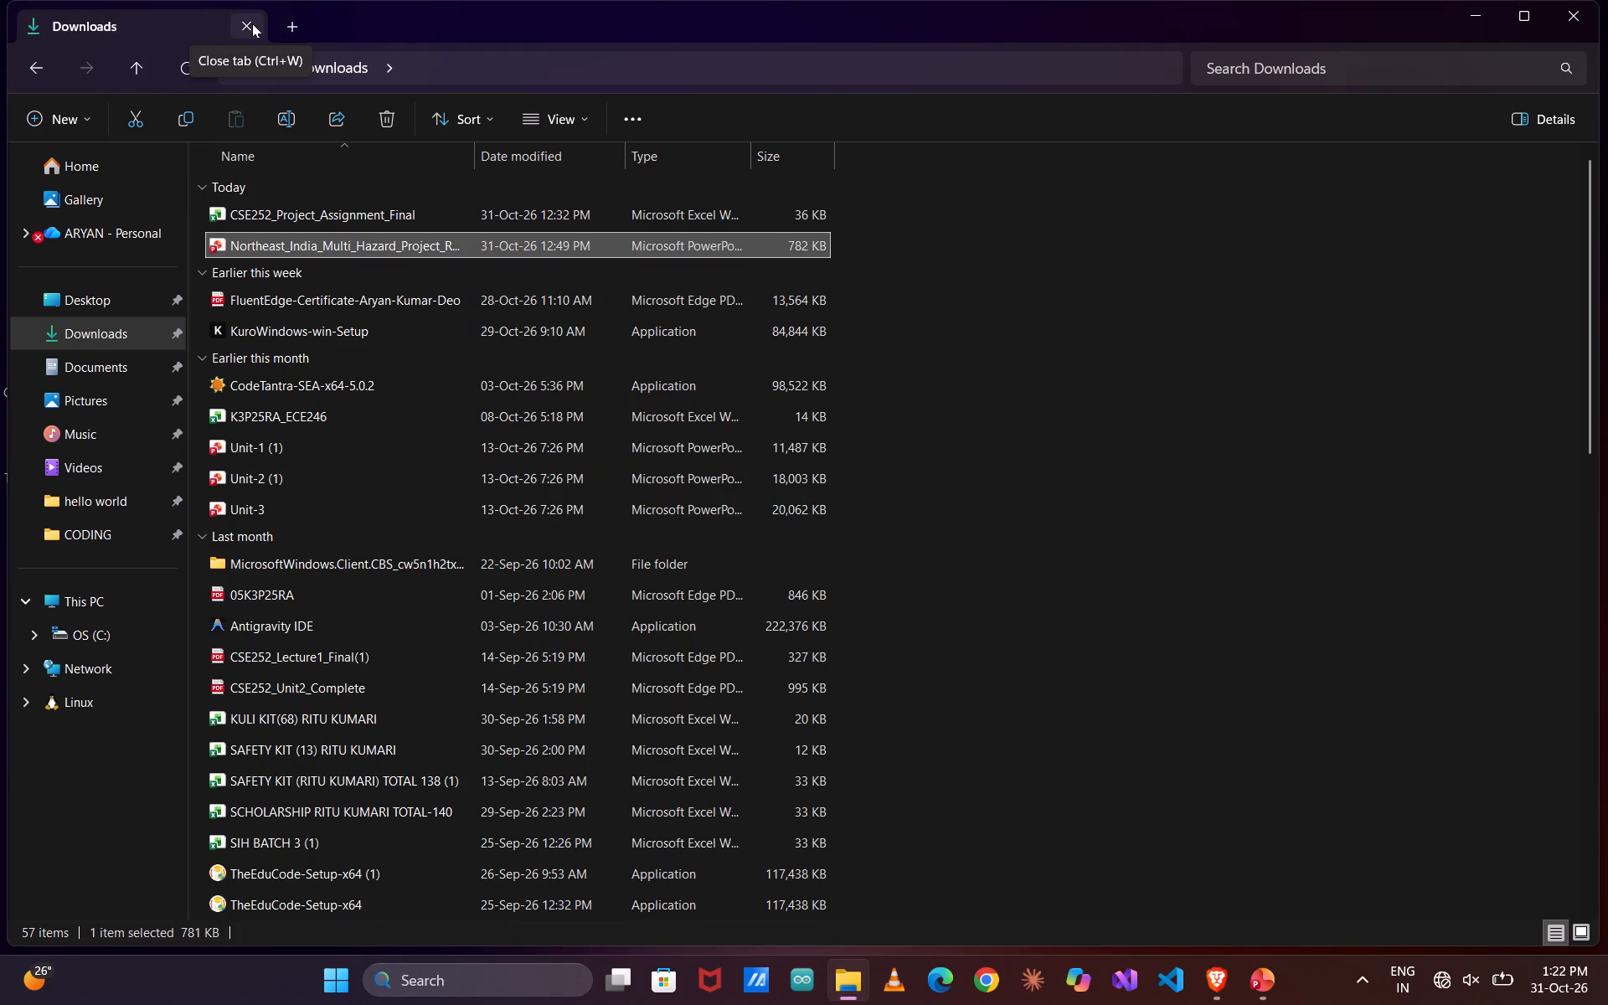
{"action": "left_click", "coordinate": [252, 23]}
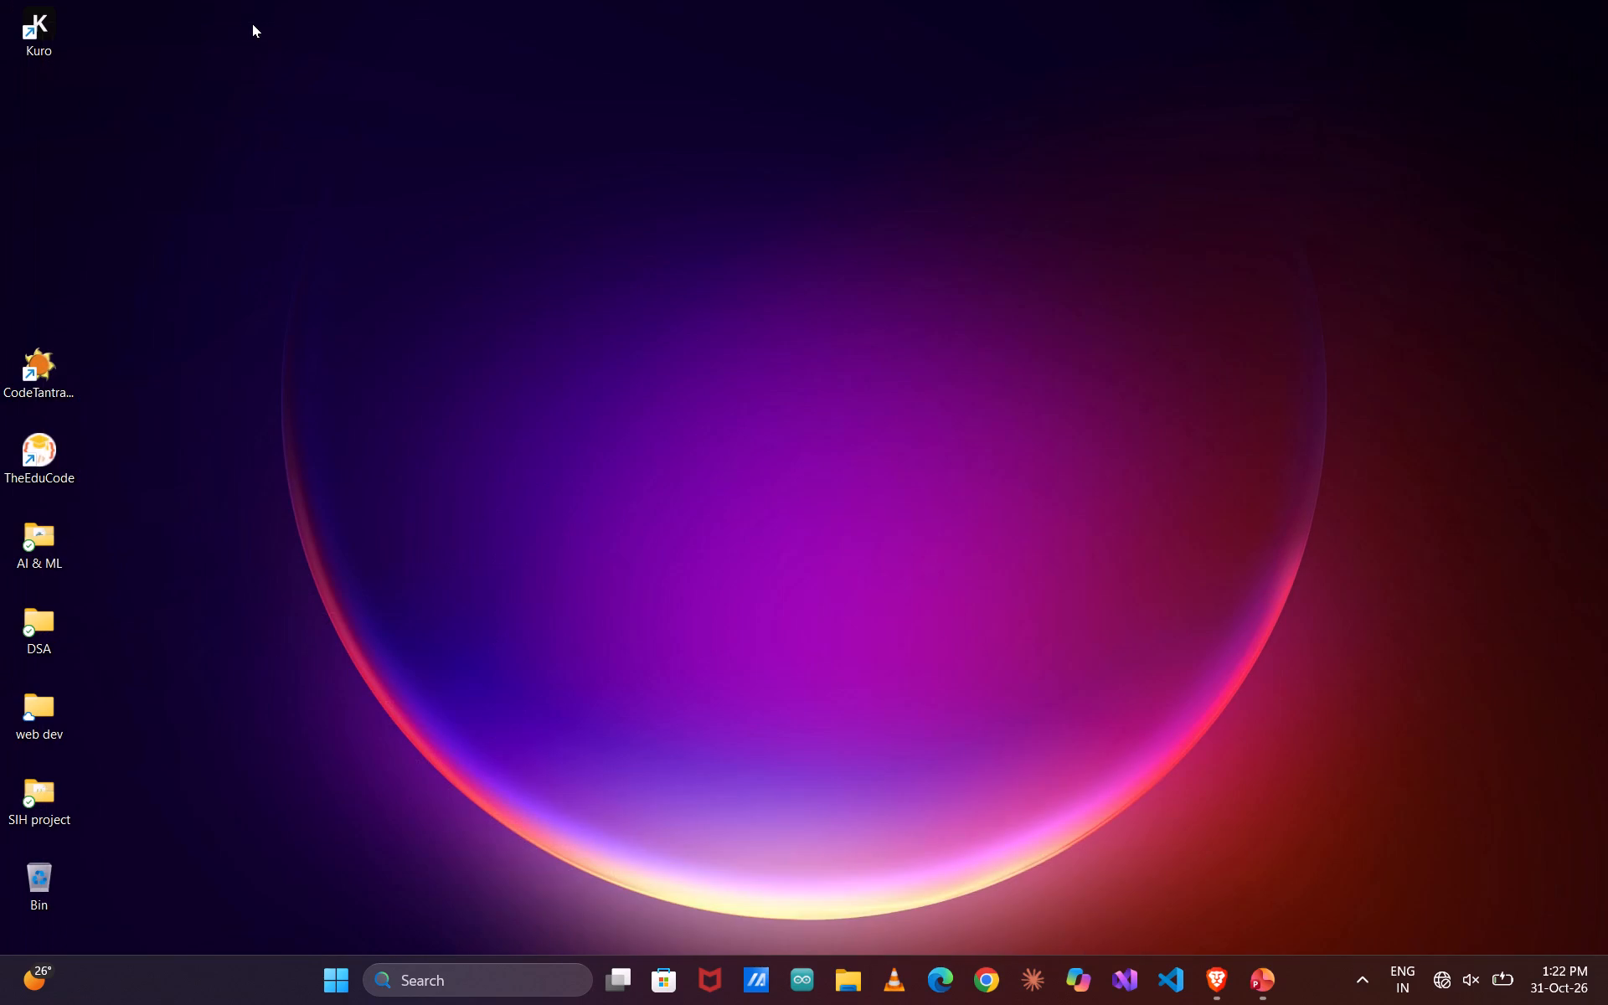
{"action": "double_click", "coordinate": [59, 23]}
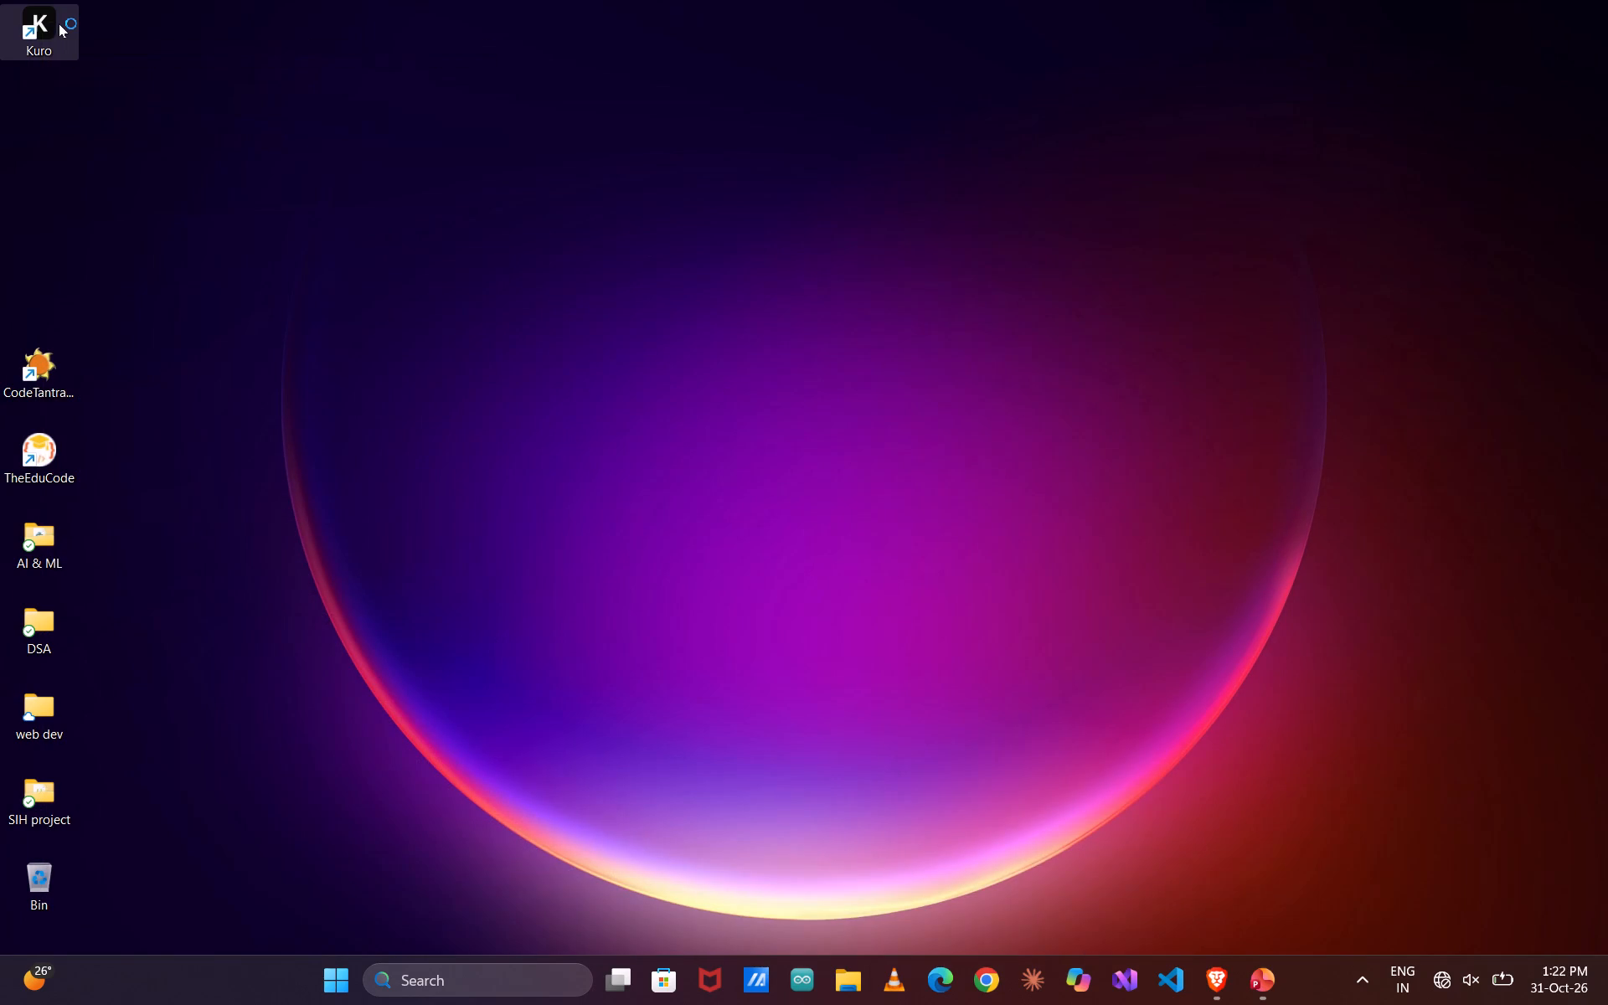